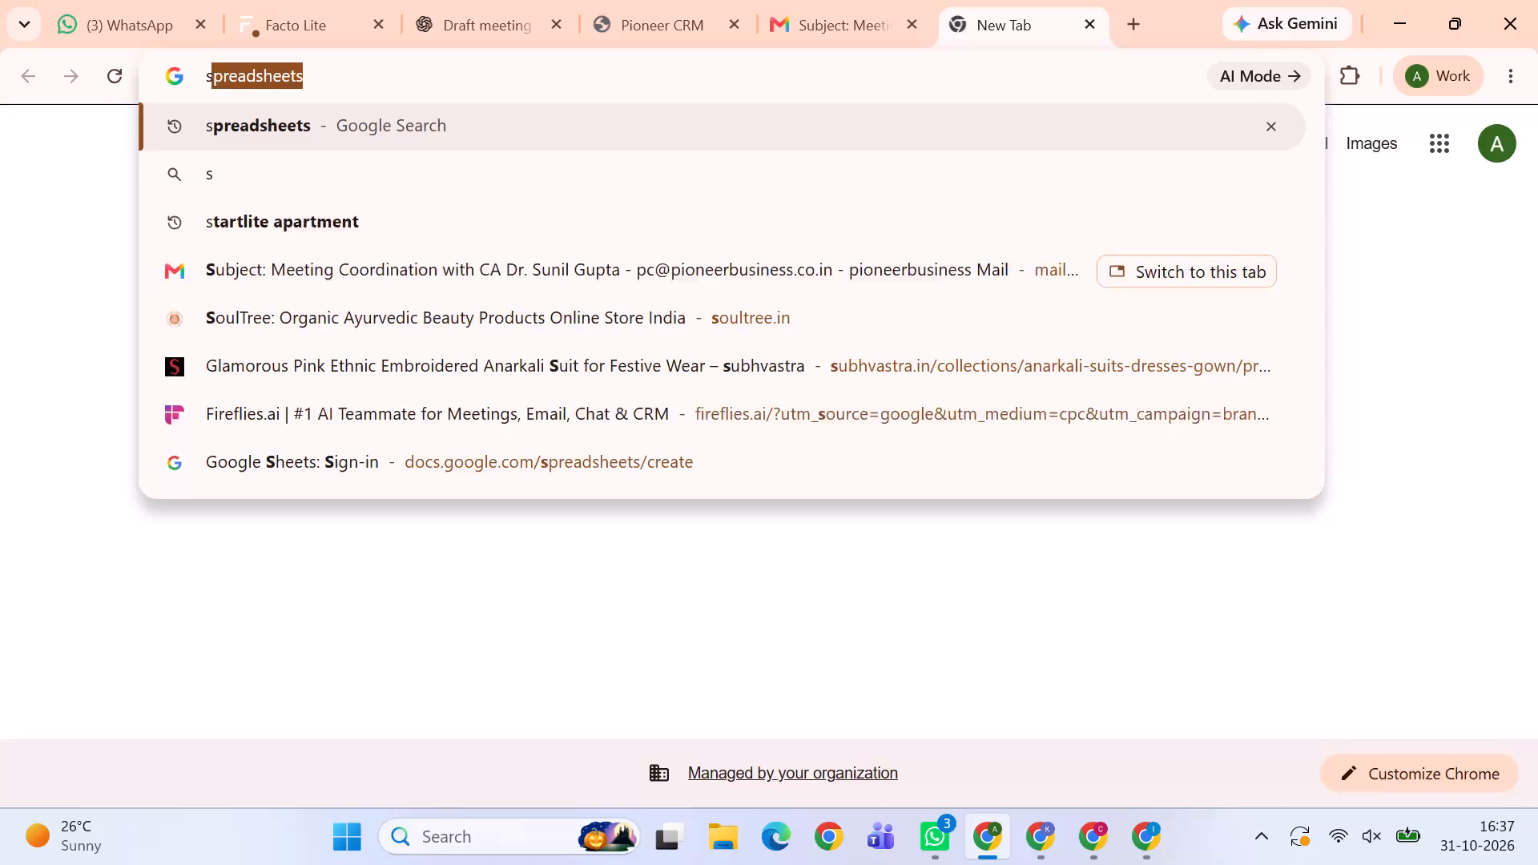
Search the web for "spreadsheets" and open Google Sheets from the results with a blank spreadsheet.
text(readsh)
text(eets)
key(Return)
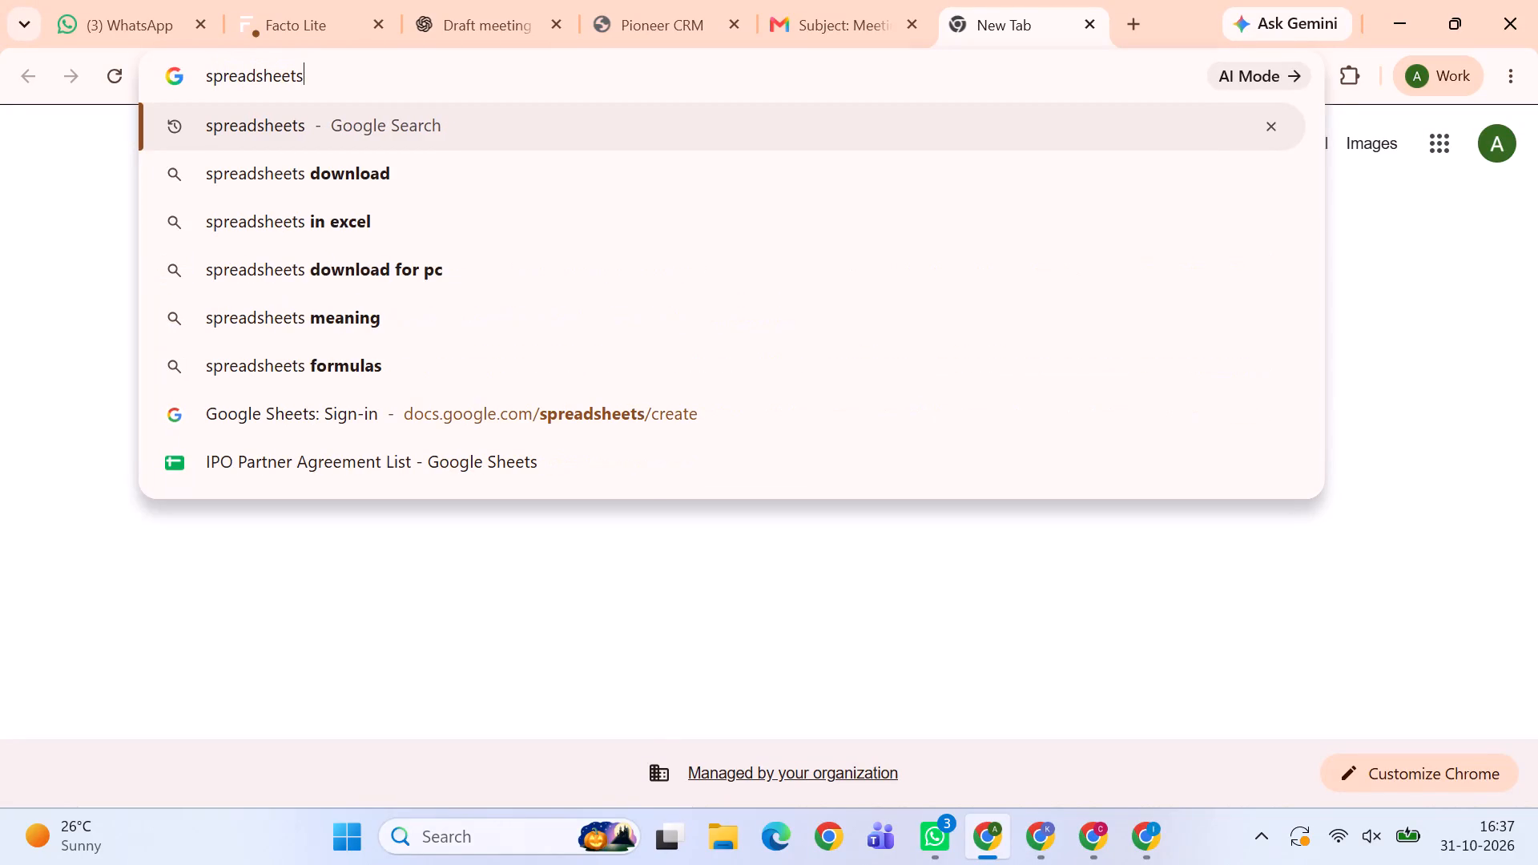
click(304, 356)
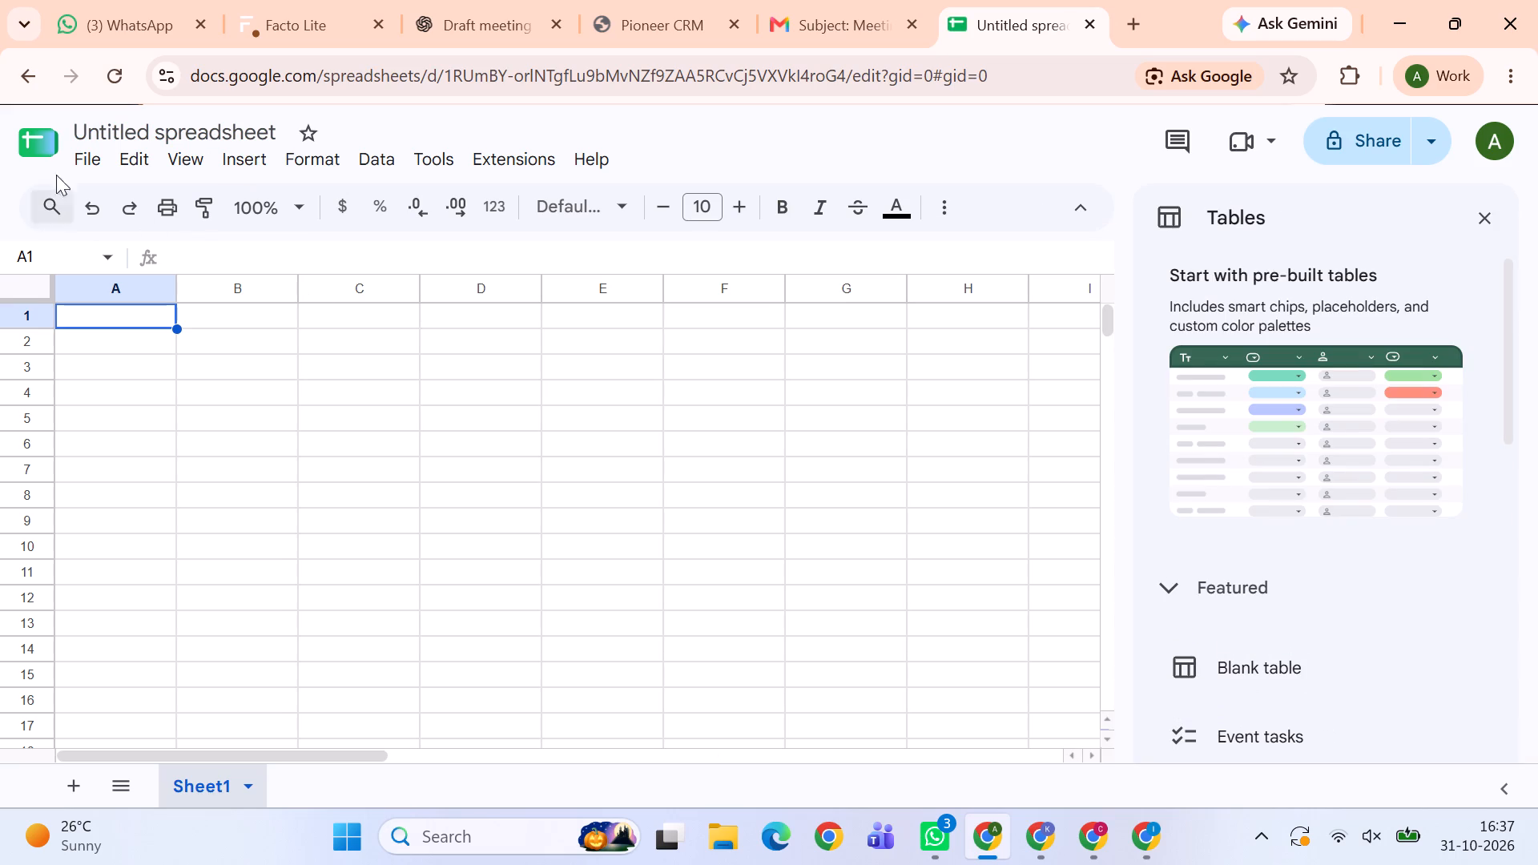
Open yesterday's existing untitled spreadsheet from the recent Drive files.
click(74, 152)
click(79, 157)
click(139, 241)
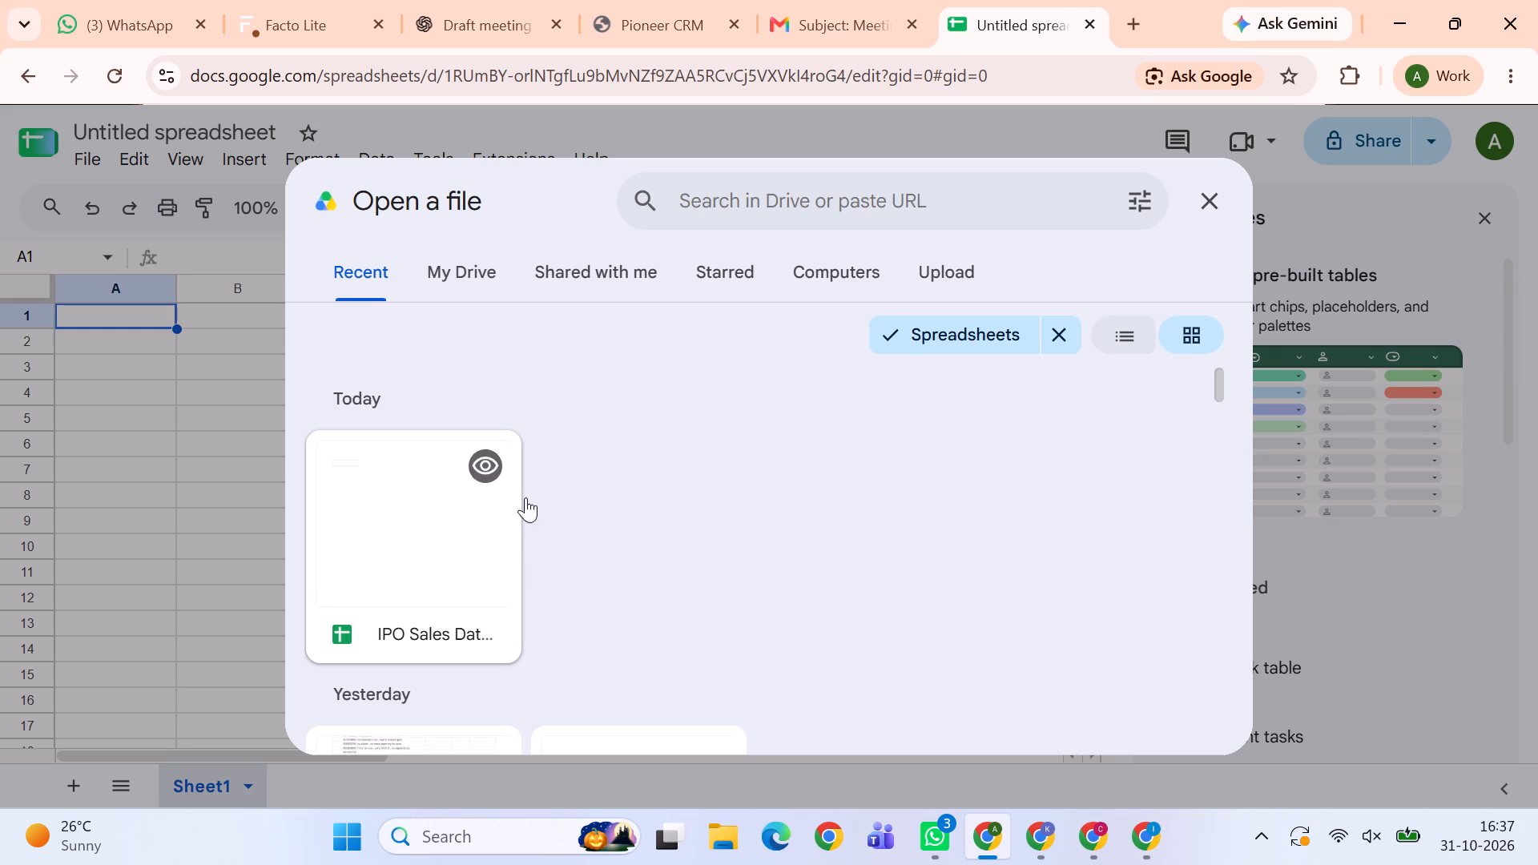
scroll(476, 537, down, 1)
scroll(657, 617, down, 2)
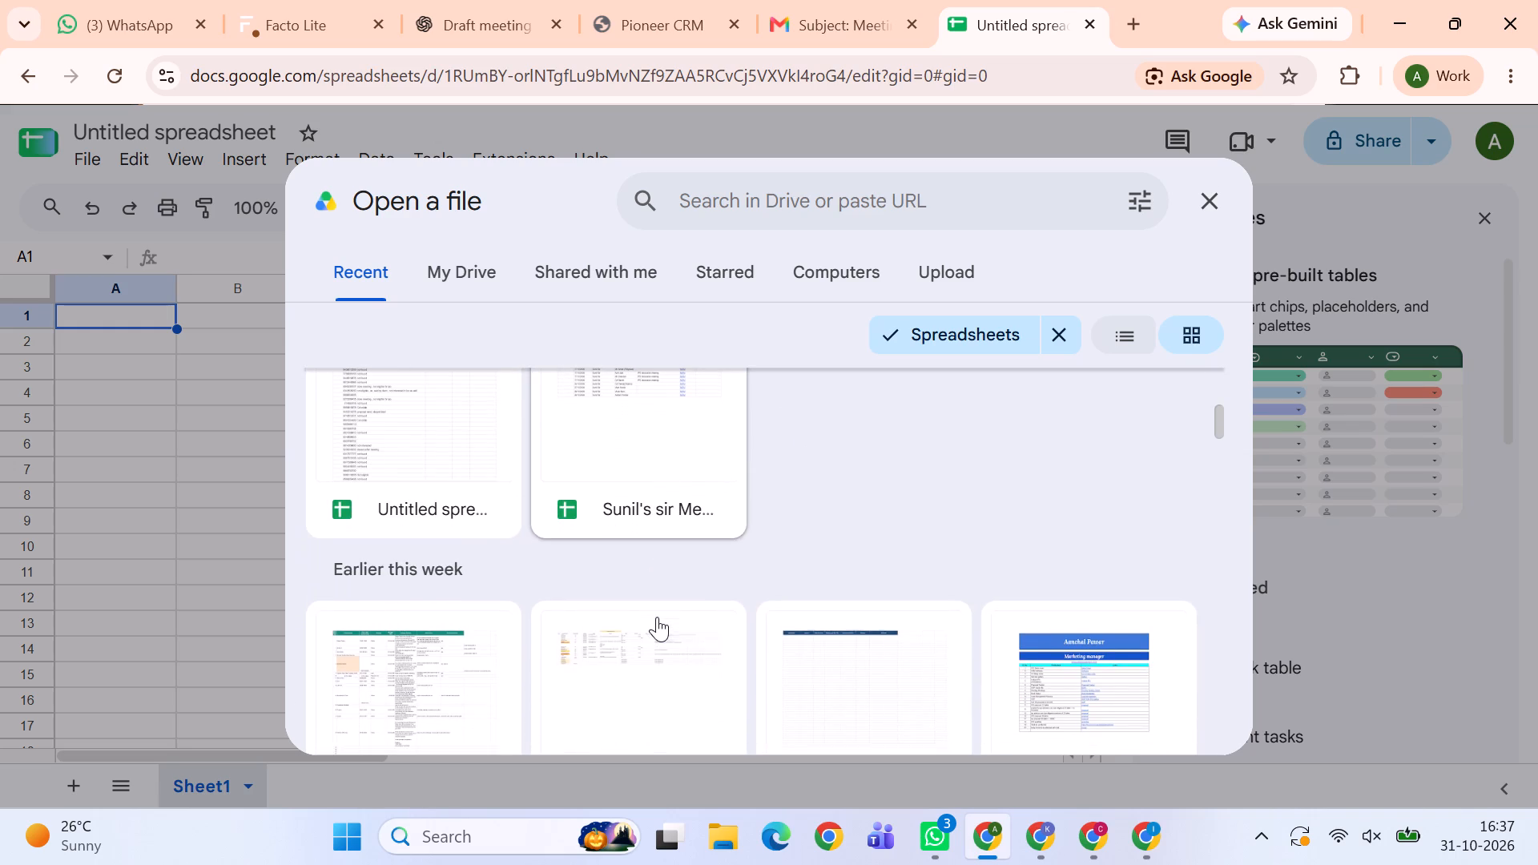
click(426, 466)
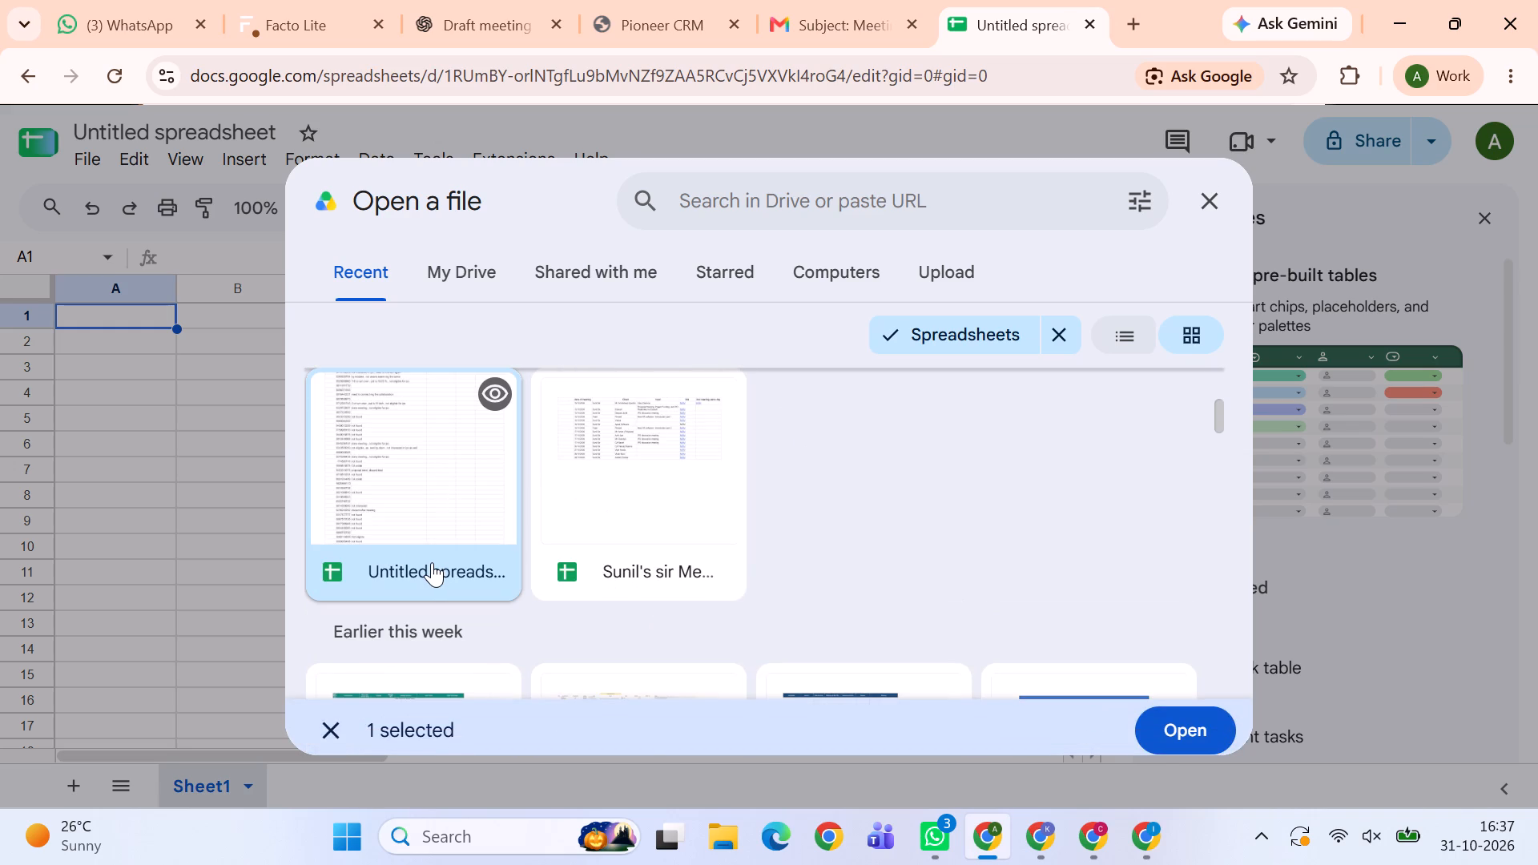
click(432, 562)
click(1188, 718)
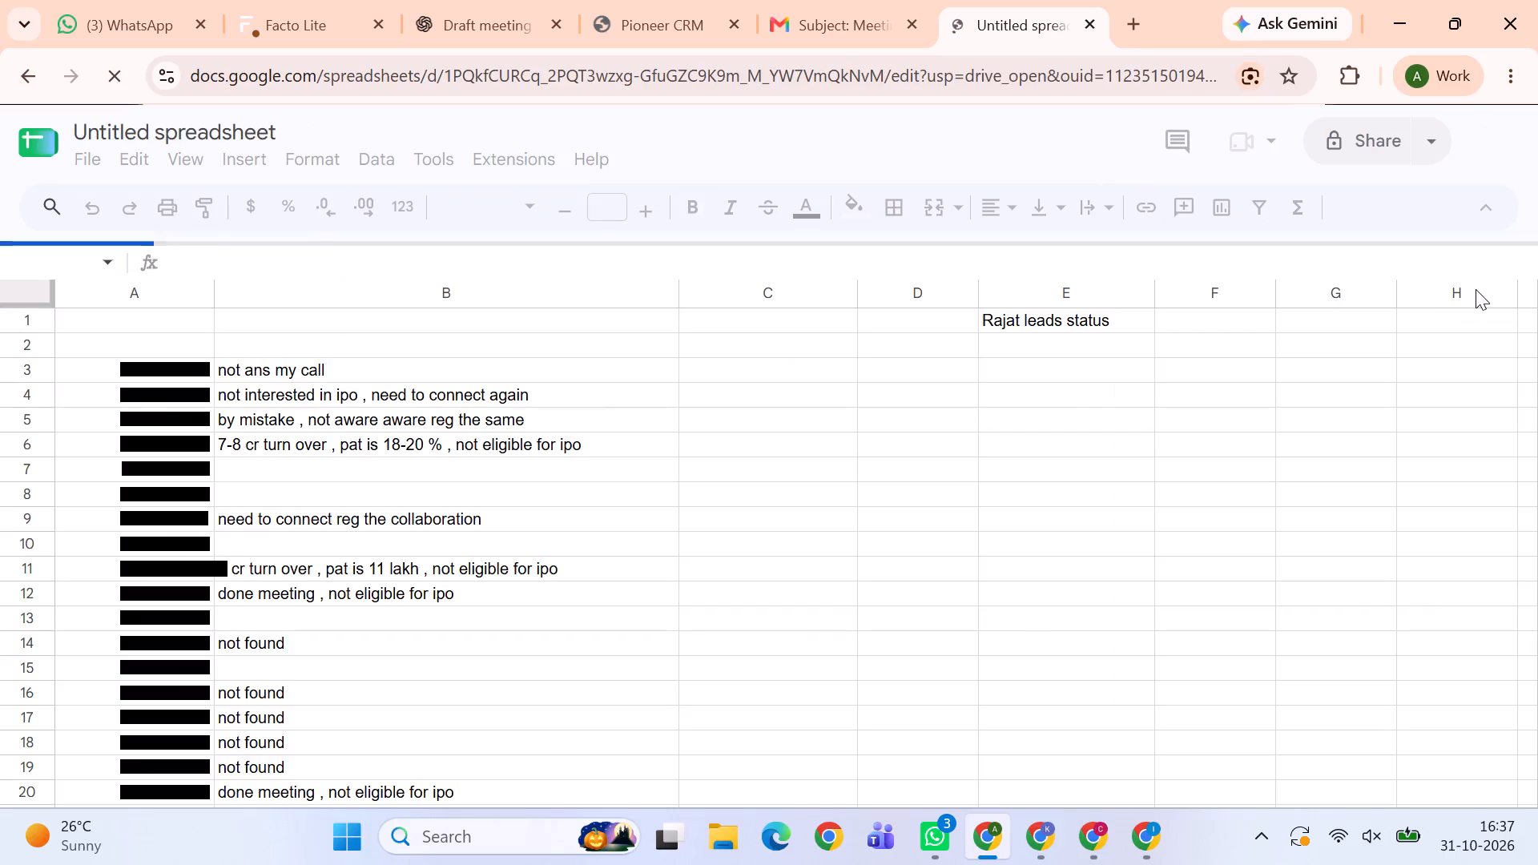
Rename the spreadsheet file as "Rajat leads status".
scroll(1048, 465, up, 2)
scroll(715, 481, right, 3)
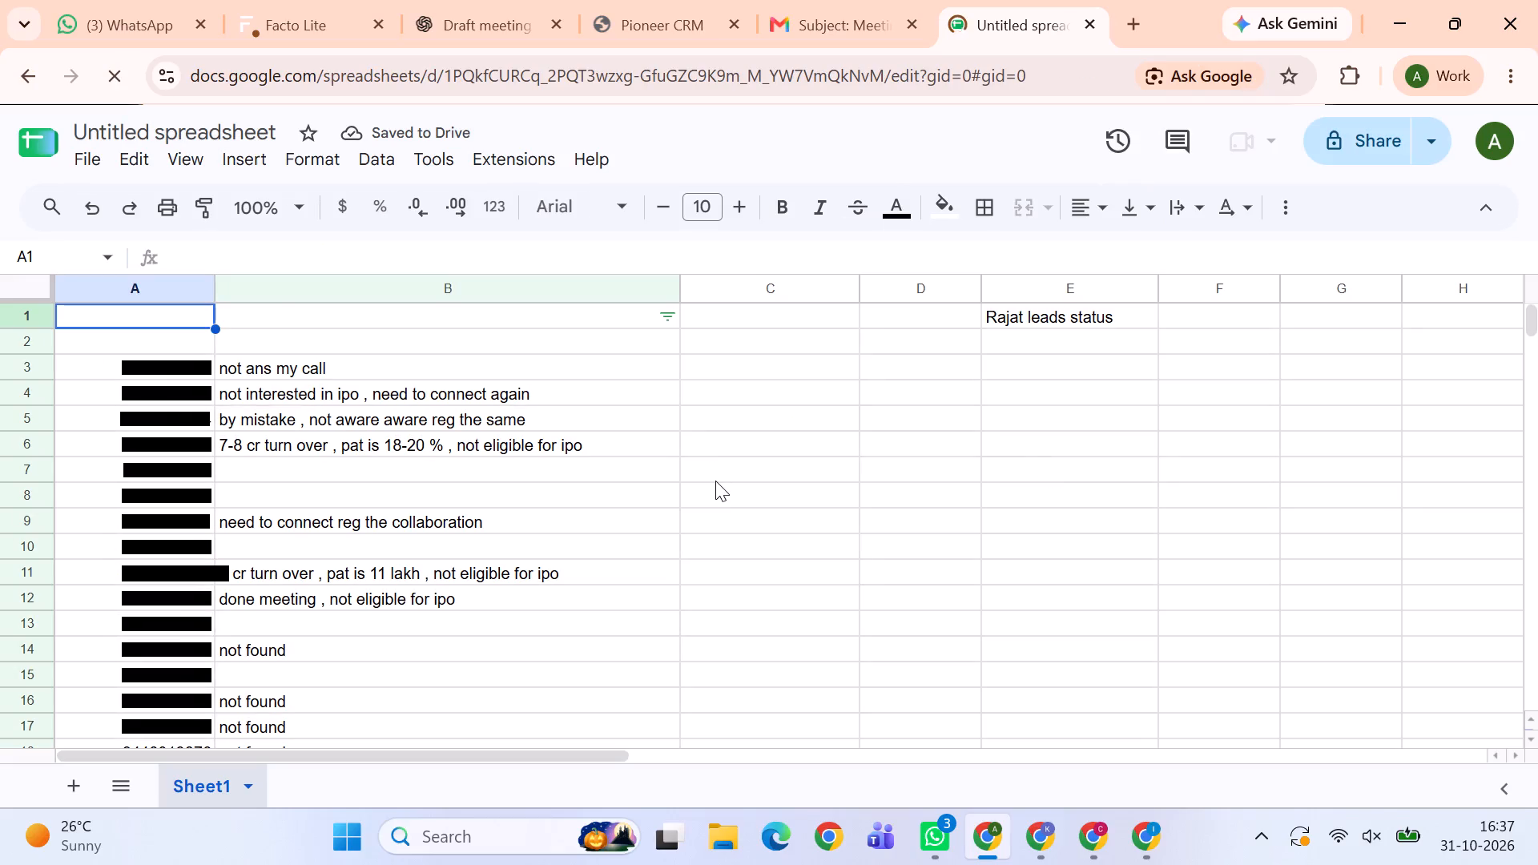
click(235, 130)
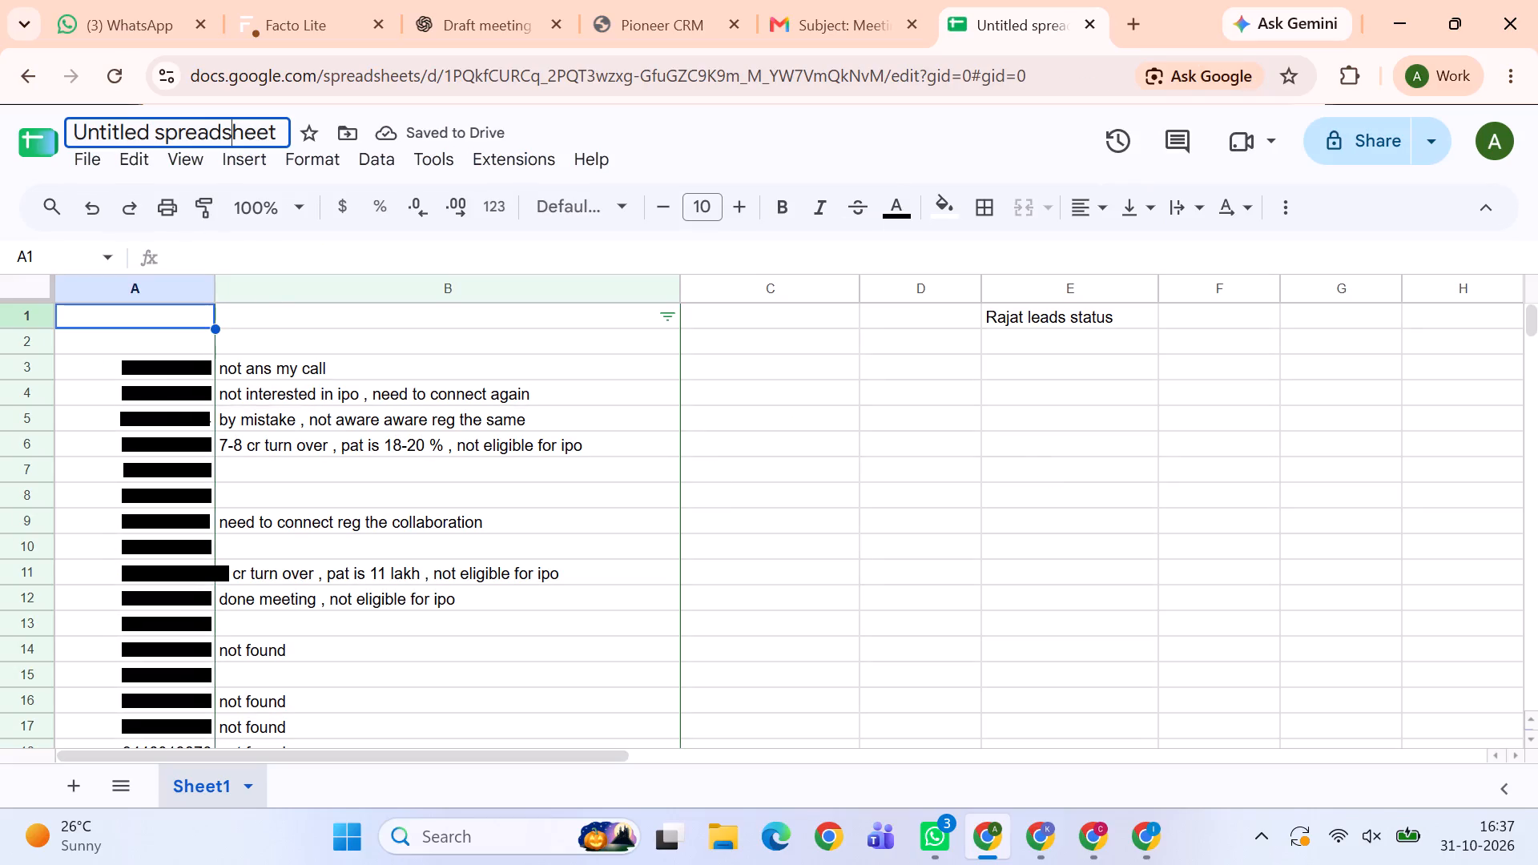
key(BackSpace)
key(BackSpace)
key(BackSpace)
key(BackSpace)
key(BackSpace)
key(BackSpace)
key(BackSpace)
key(BackSpace)
key(BackSpace)
key(BackSpace)
key(BackSpace)
key(BackSpace)
key(BackSpace)
key(BackSpace)
key(BackSpace)
key(BackSpace)
key(BackSpace)
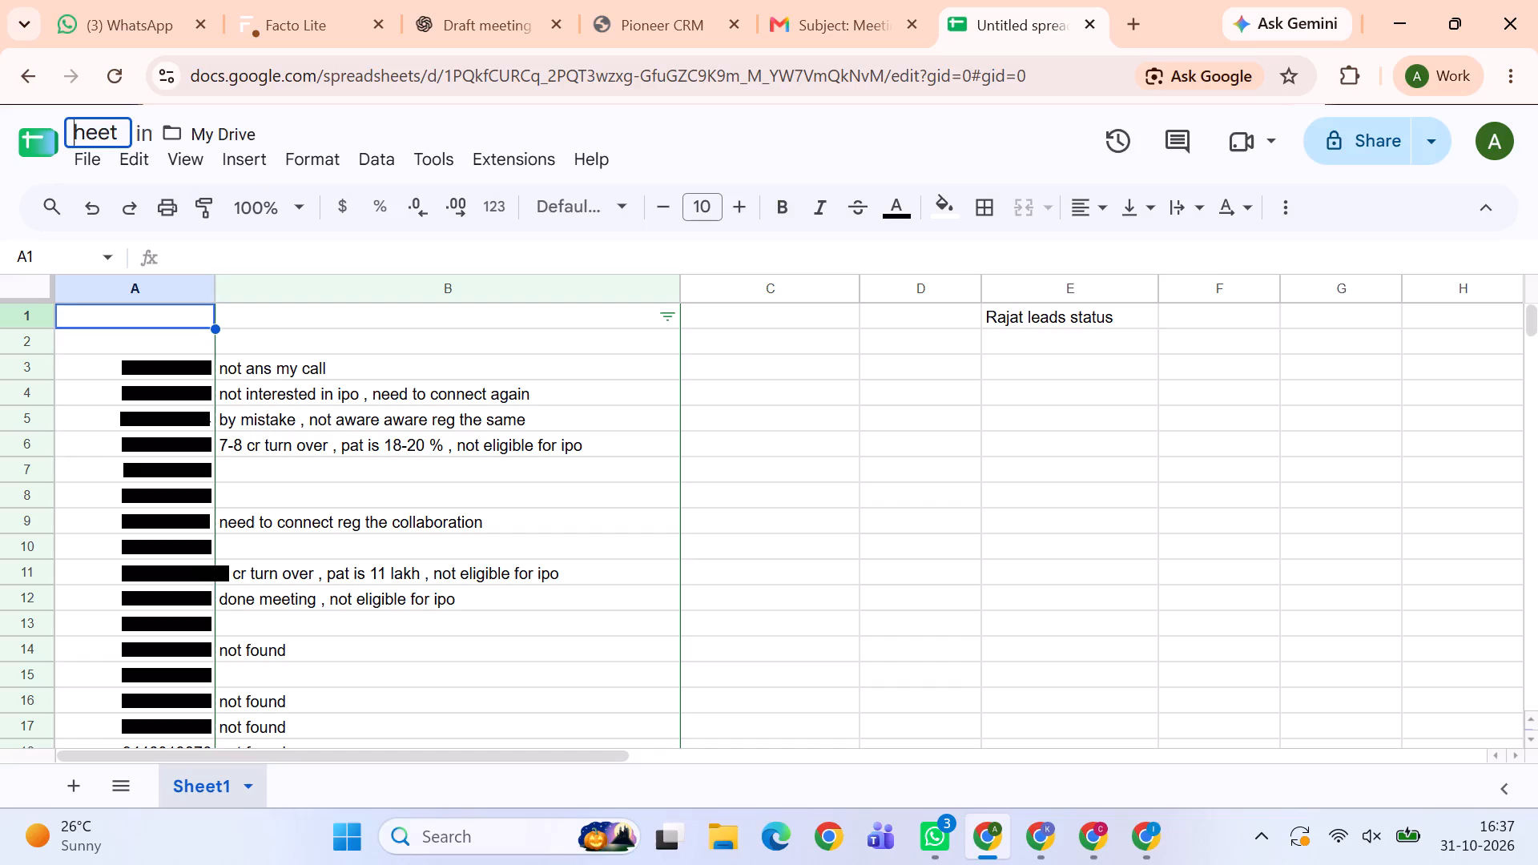
key(Right)
key(Right)
key(Right)
key(Right)
key(Right)
key(Right)
key(Right)
key(BackSpace)
key(BackSpace)
key(BackSpace)
key(BackSpace)
key(BackSpace)
key(BackSpace)
key(BackSpace)
key(BackSpace)
key(BackSpace)
key(BackSpace)
key(BackSpace)
key(BackSpace)
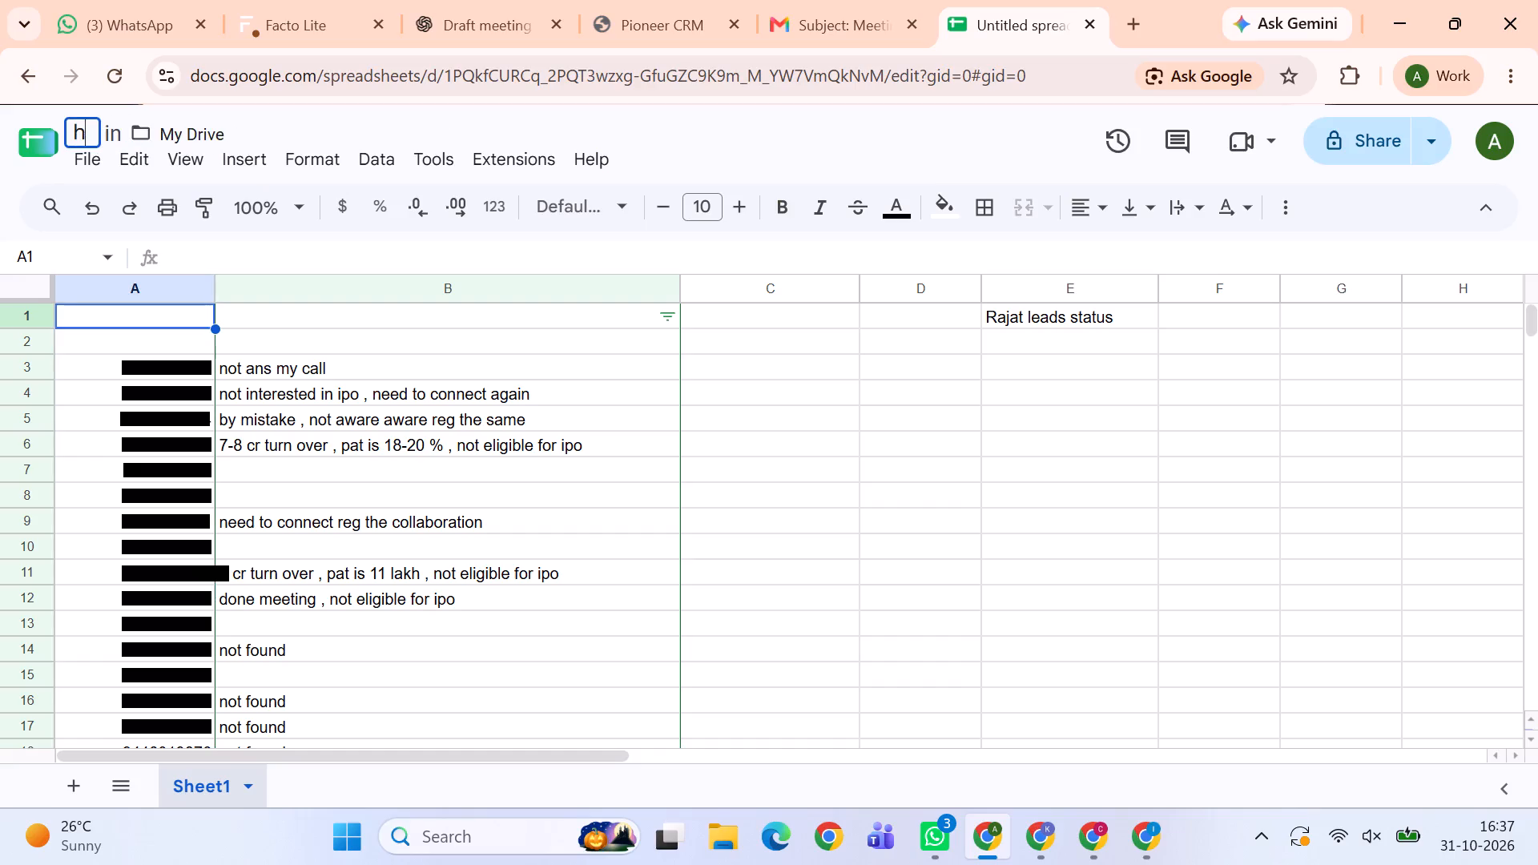
text(Rajat leads status)
key(space)
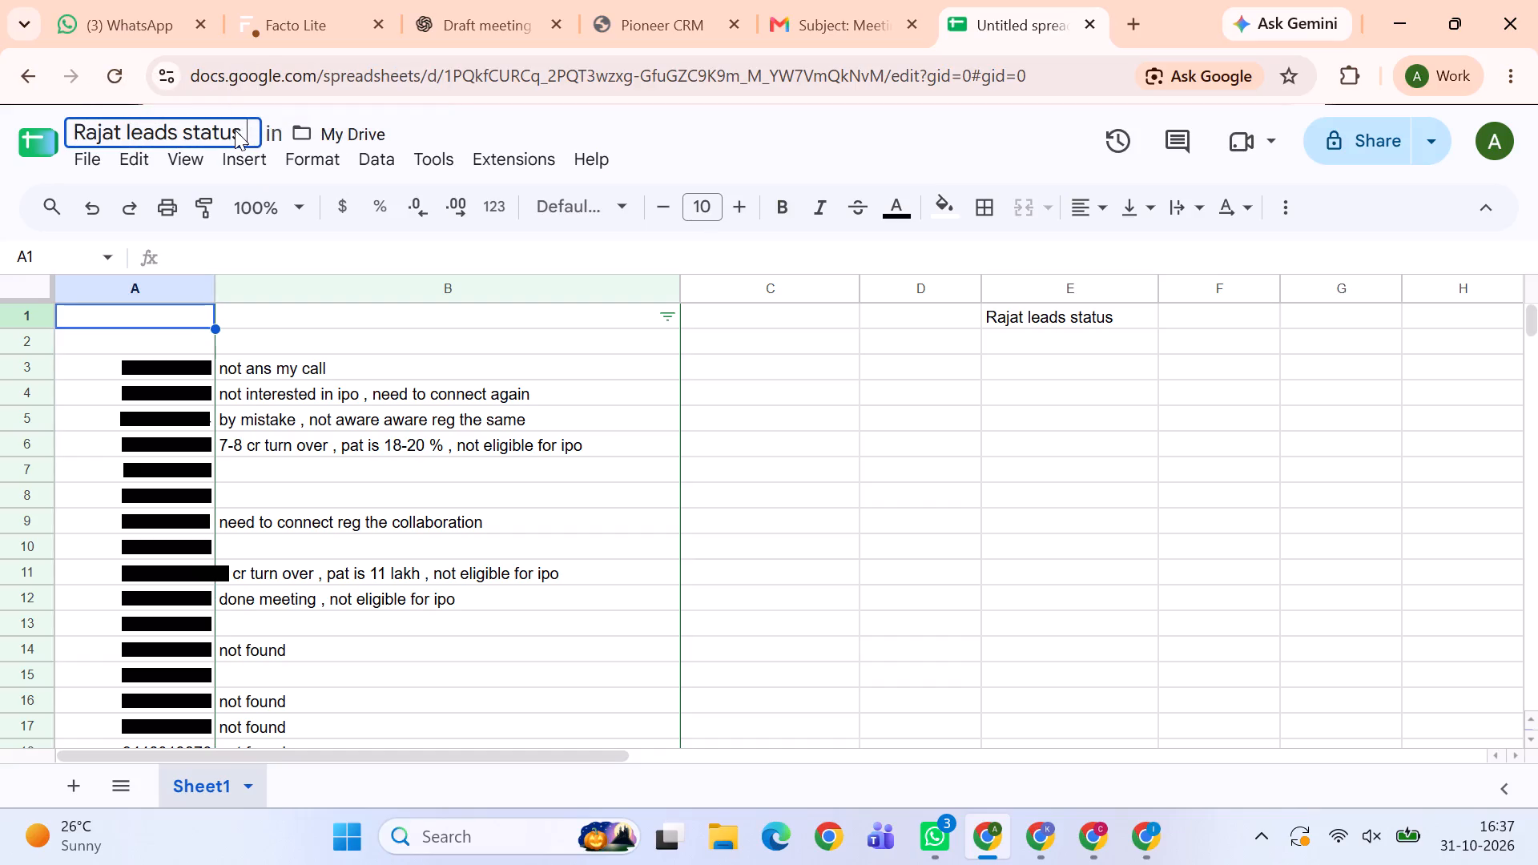
key(Return)
click(816, 426)
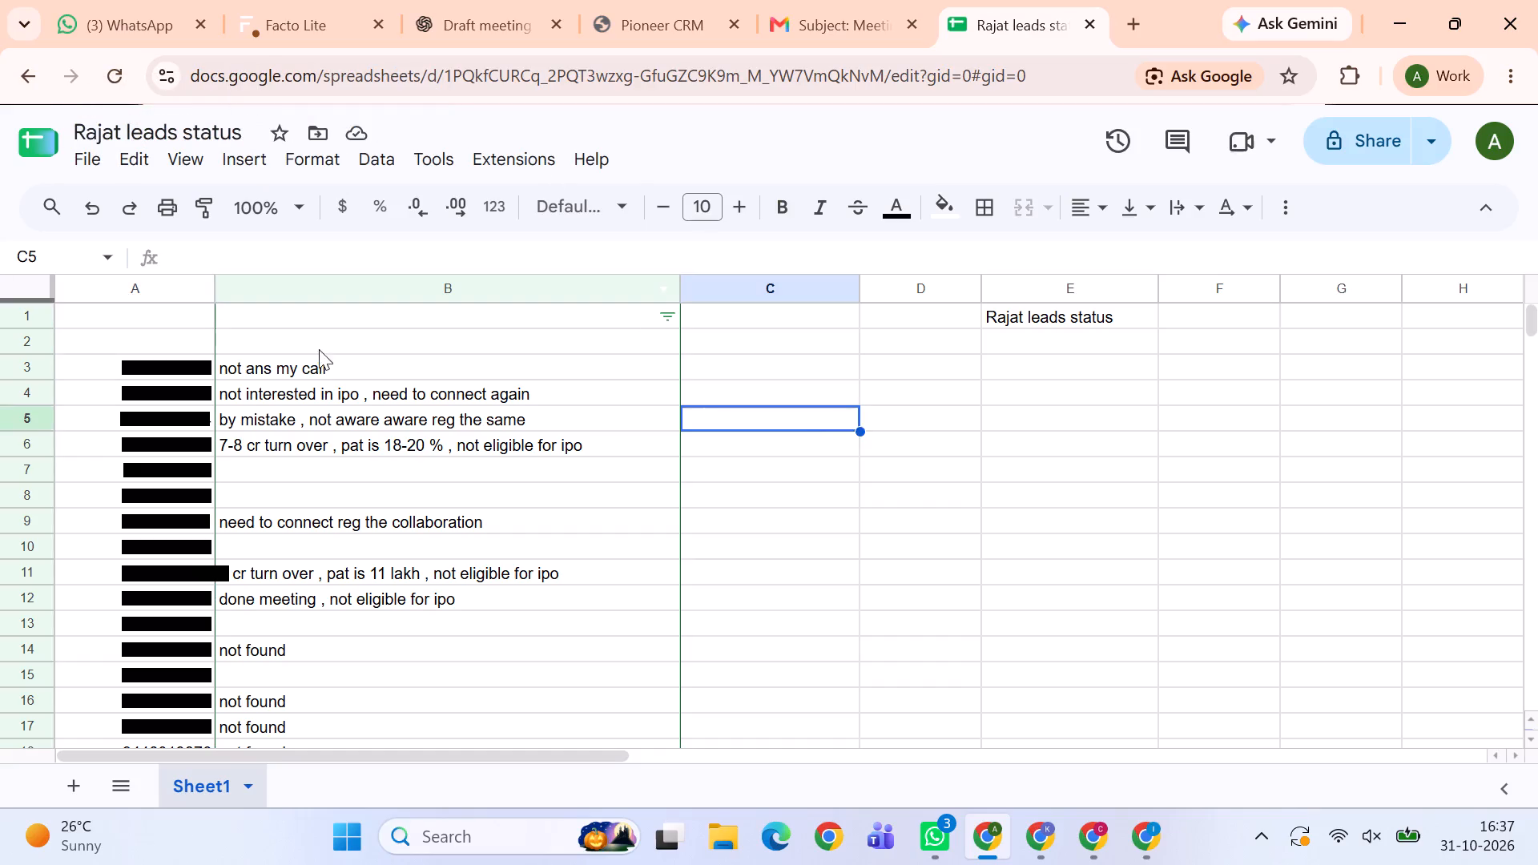
Look through the lead status remarks in column B, from row 3 down to the last filled row.
click(451, 354)
click(531, 372)
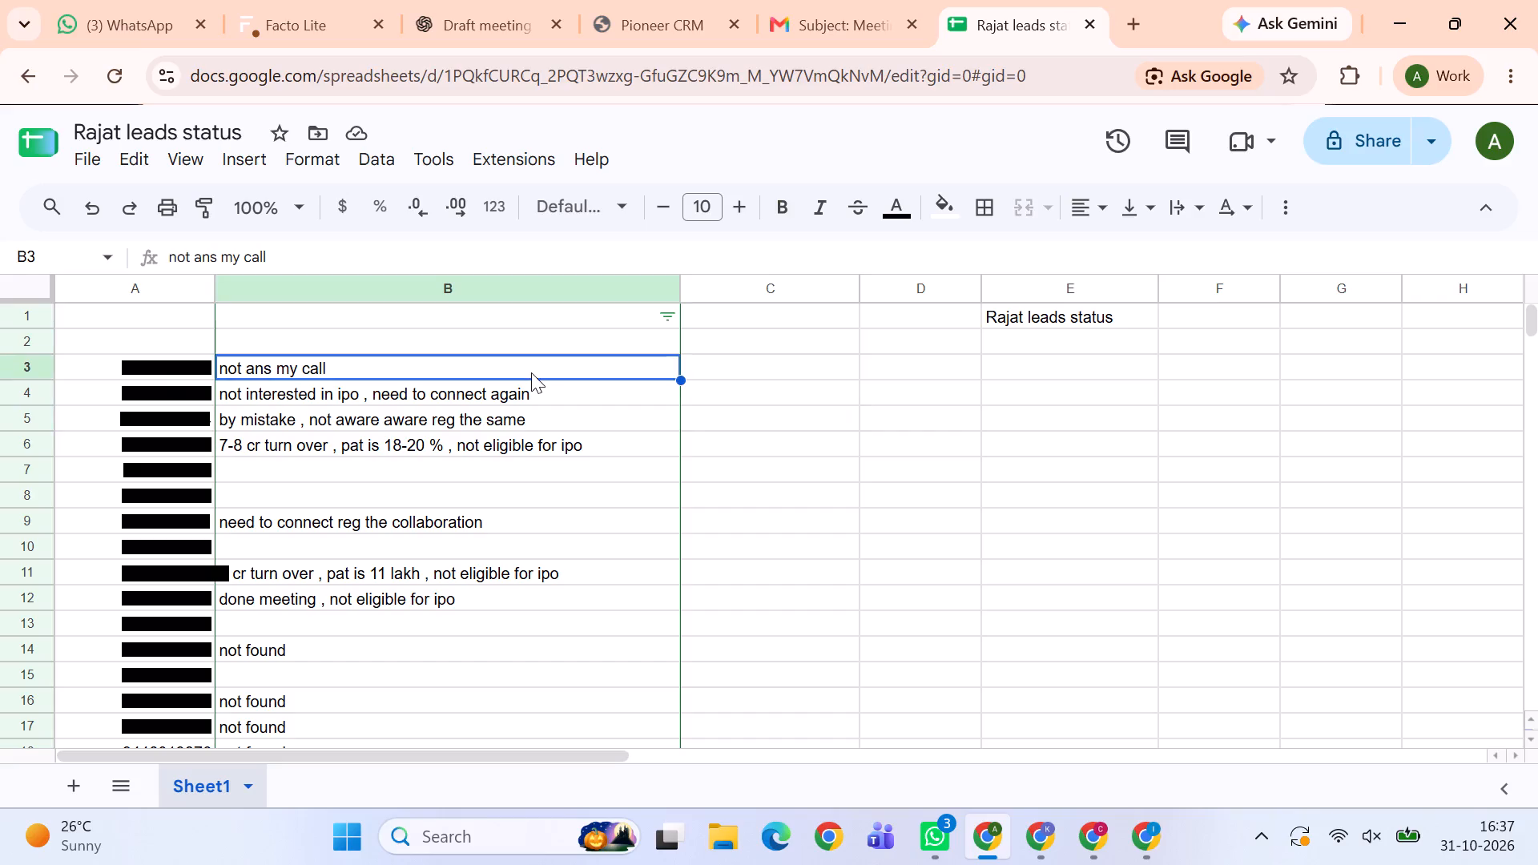
scroll(943, 501, down, 2)
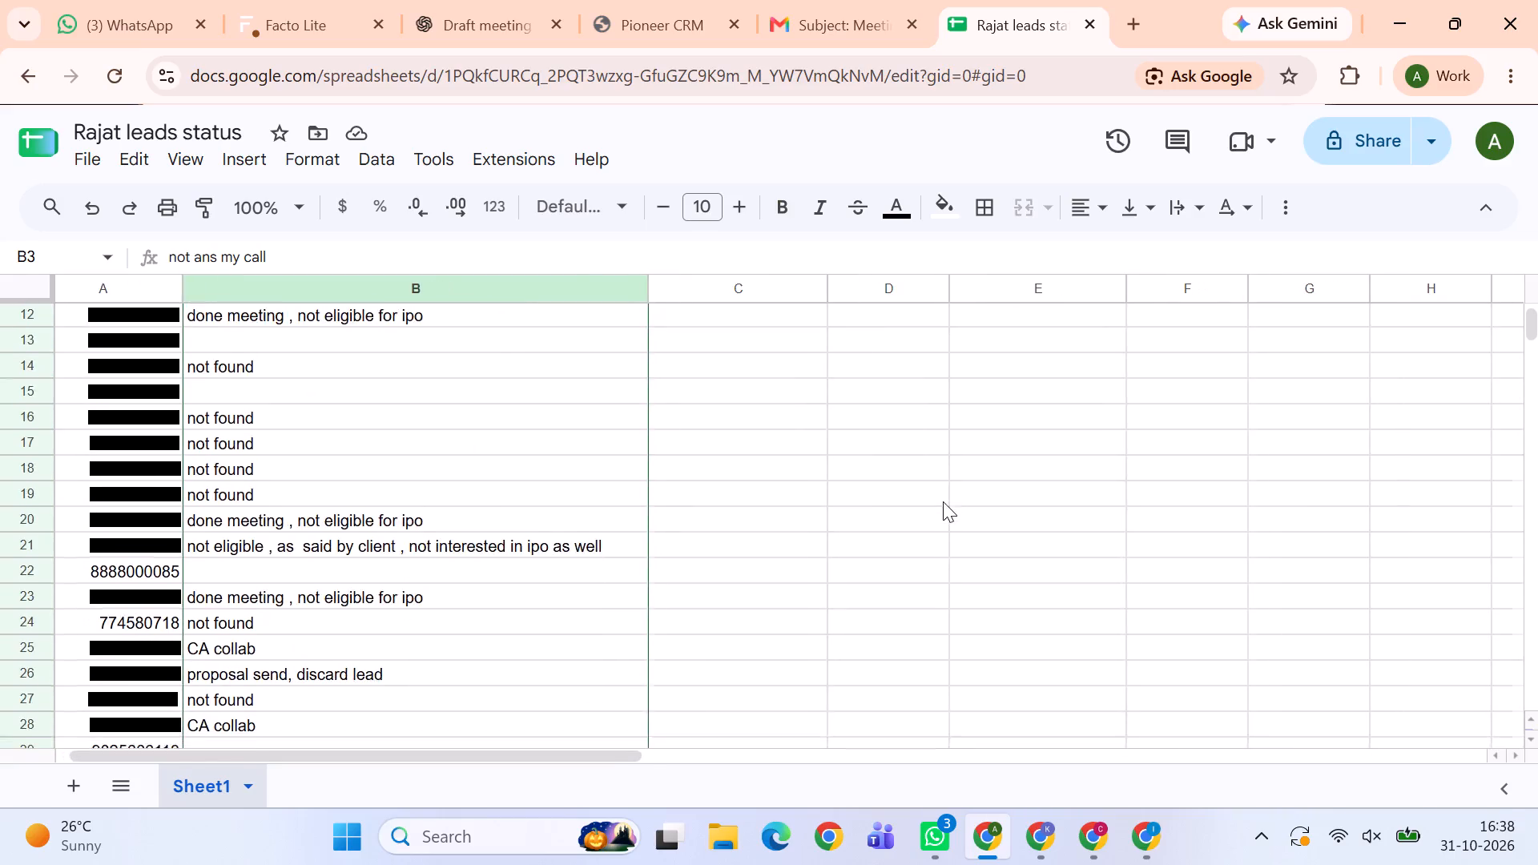
scroll(735, 483, down, 3)
scroll(735, 483, up, 1)
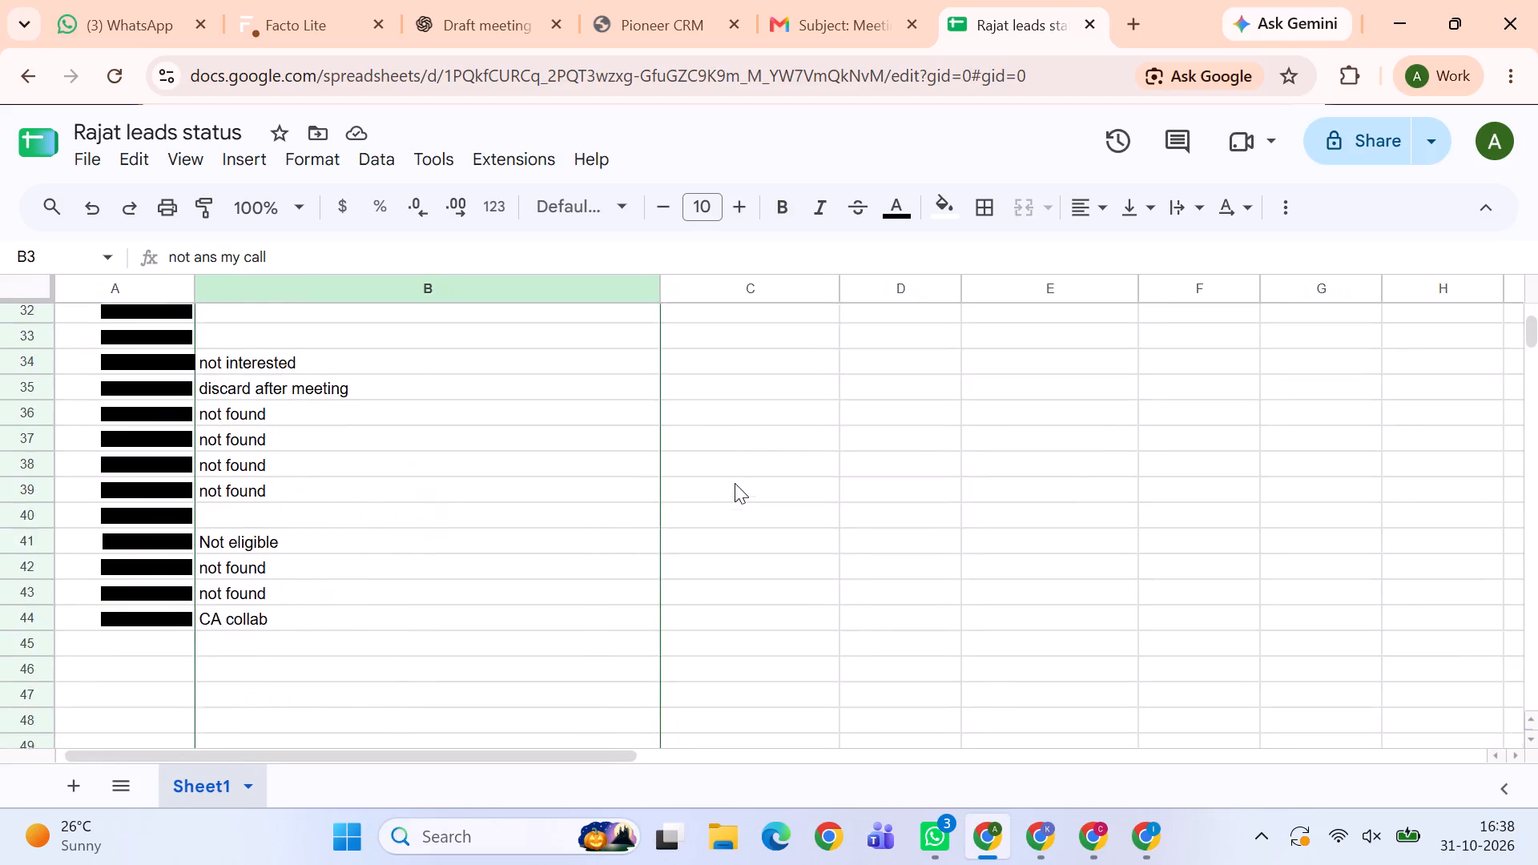
scroll(735, 483, up, 1)
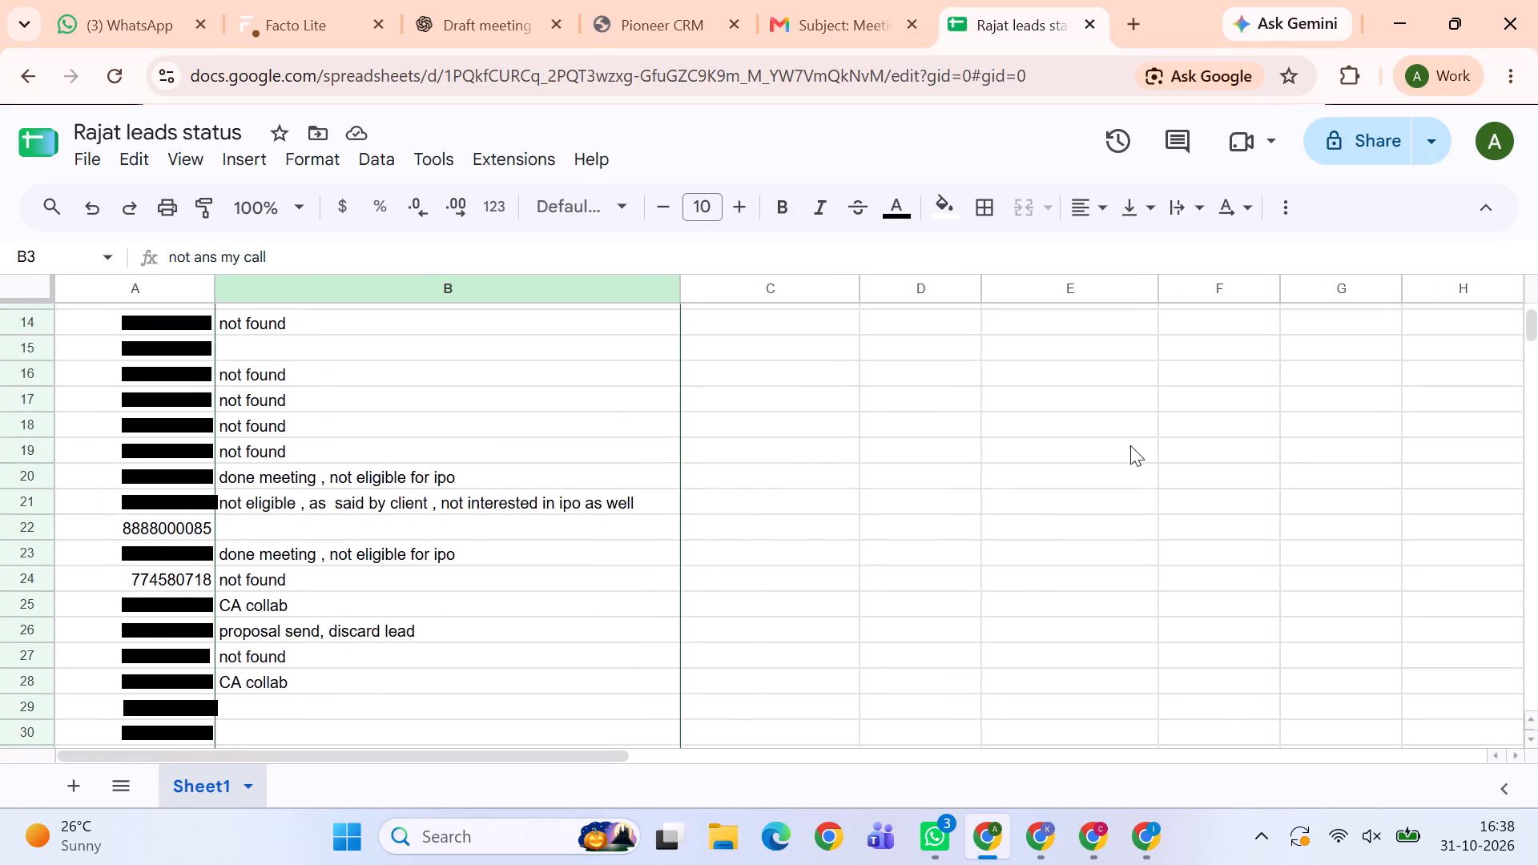
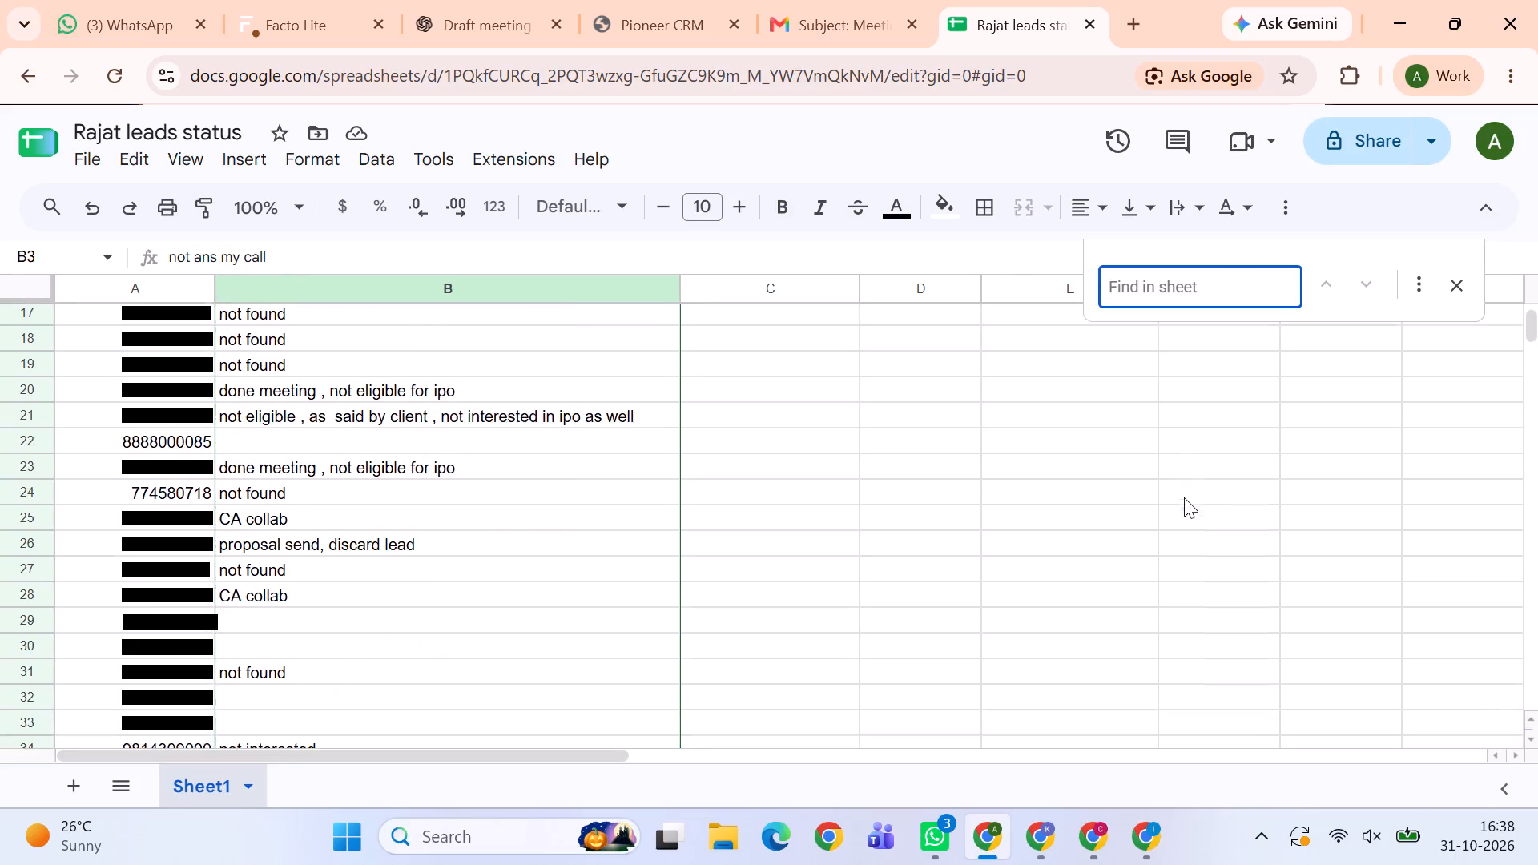
Enter the new lead's phone number in column A of row 45, the first empty row below the existing leads.
scroll(602, 555, down, 2)
scroll(383, 545, right, 1)
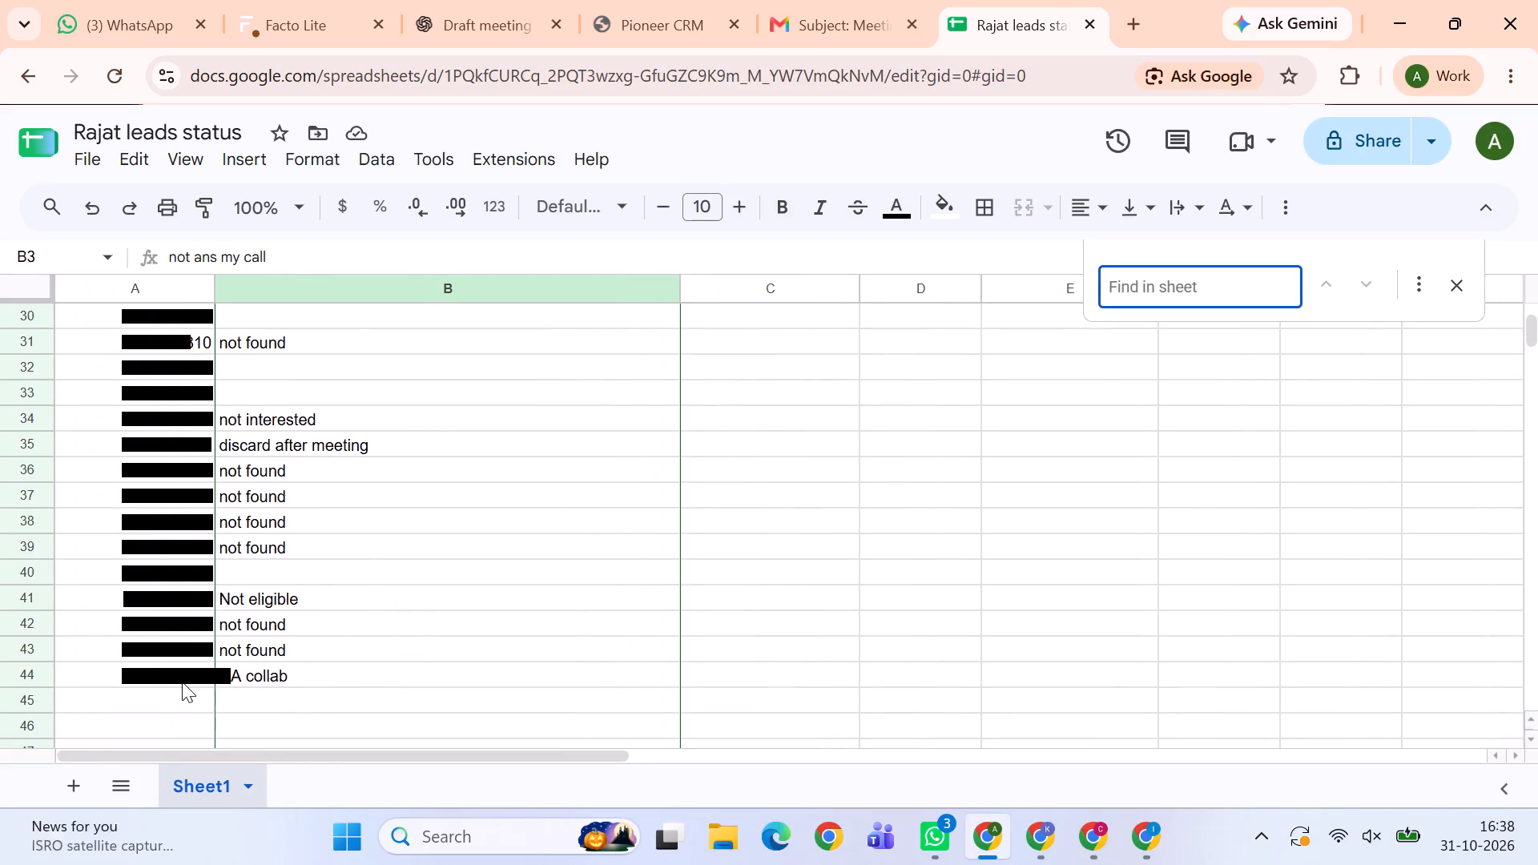
click(154, 702)
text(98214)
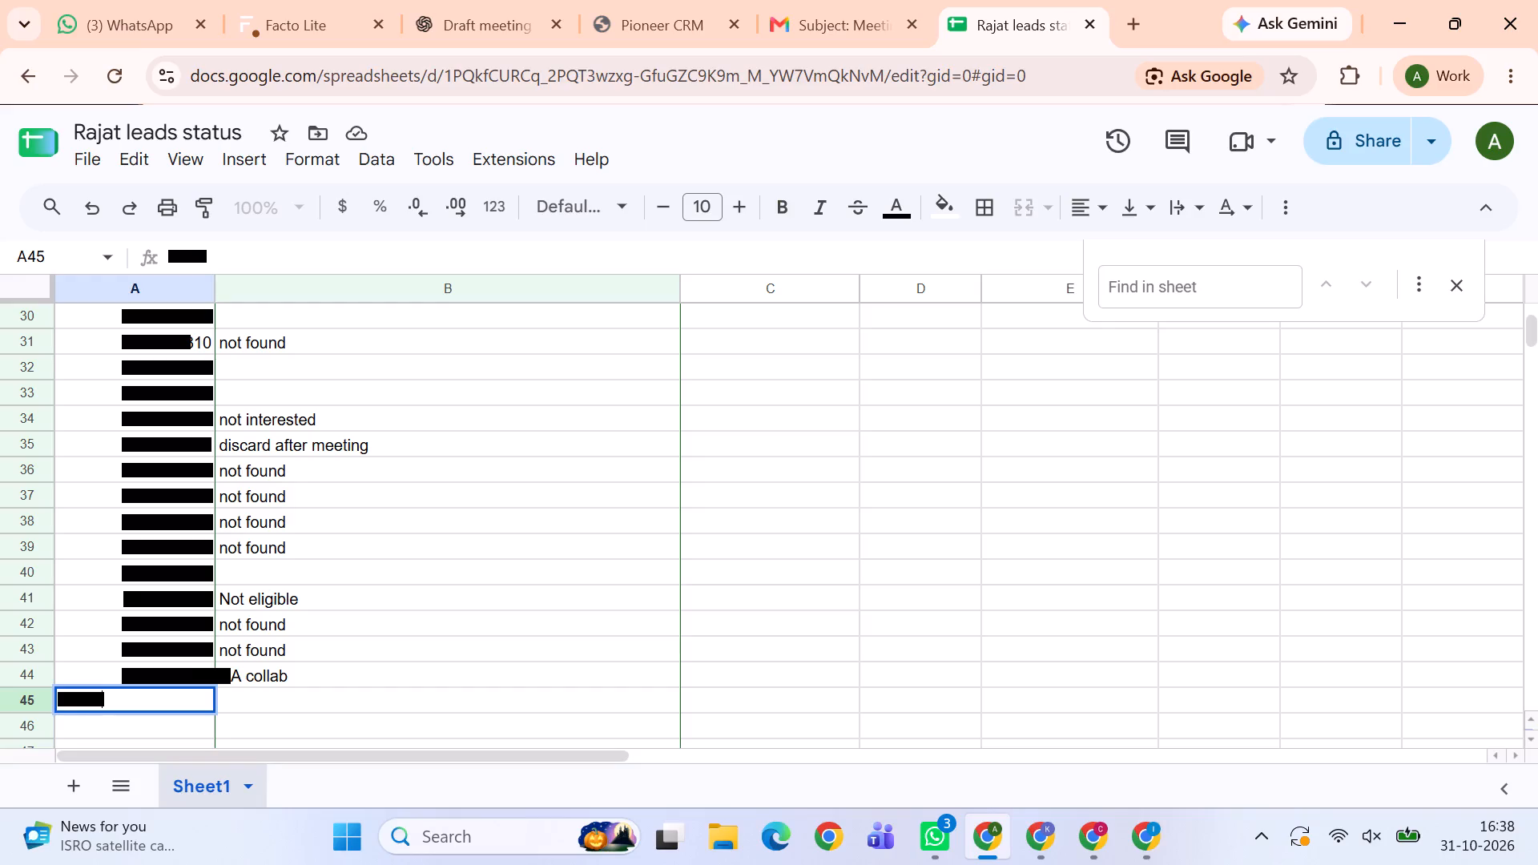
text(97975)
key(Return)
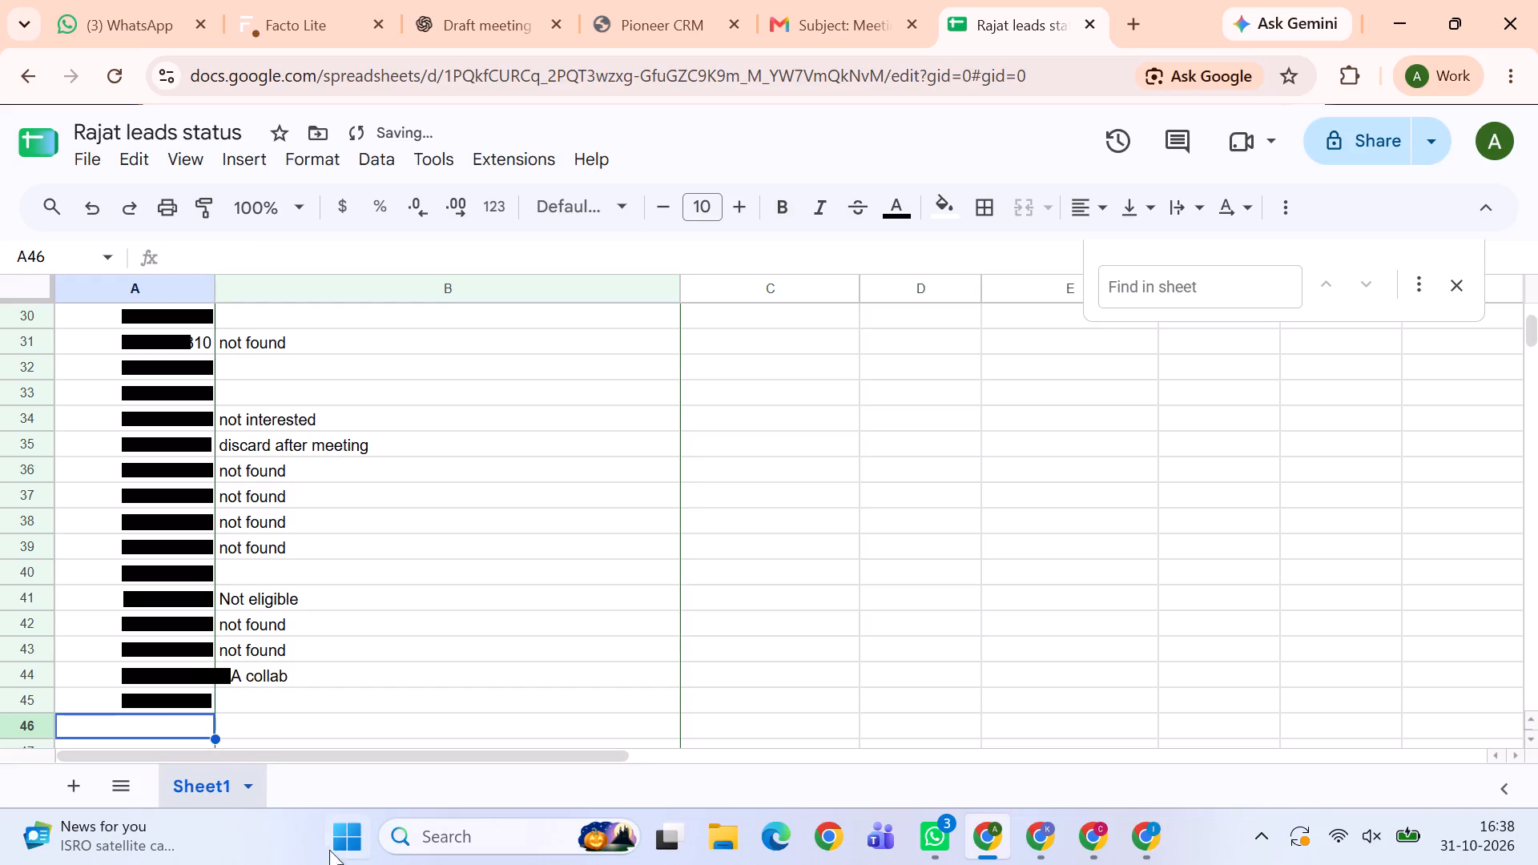
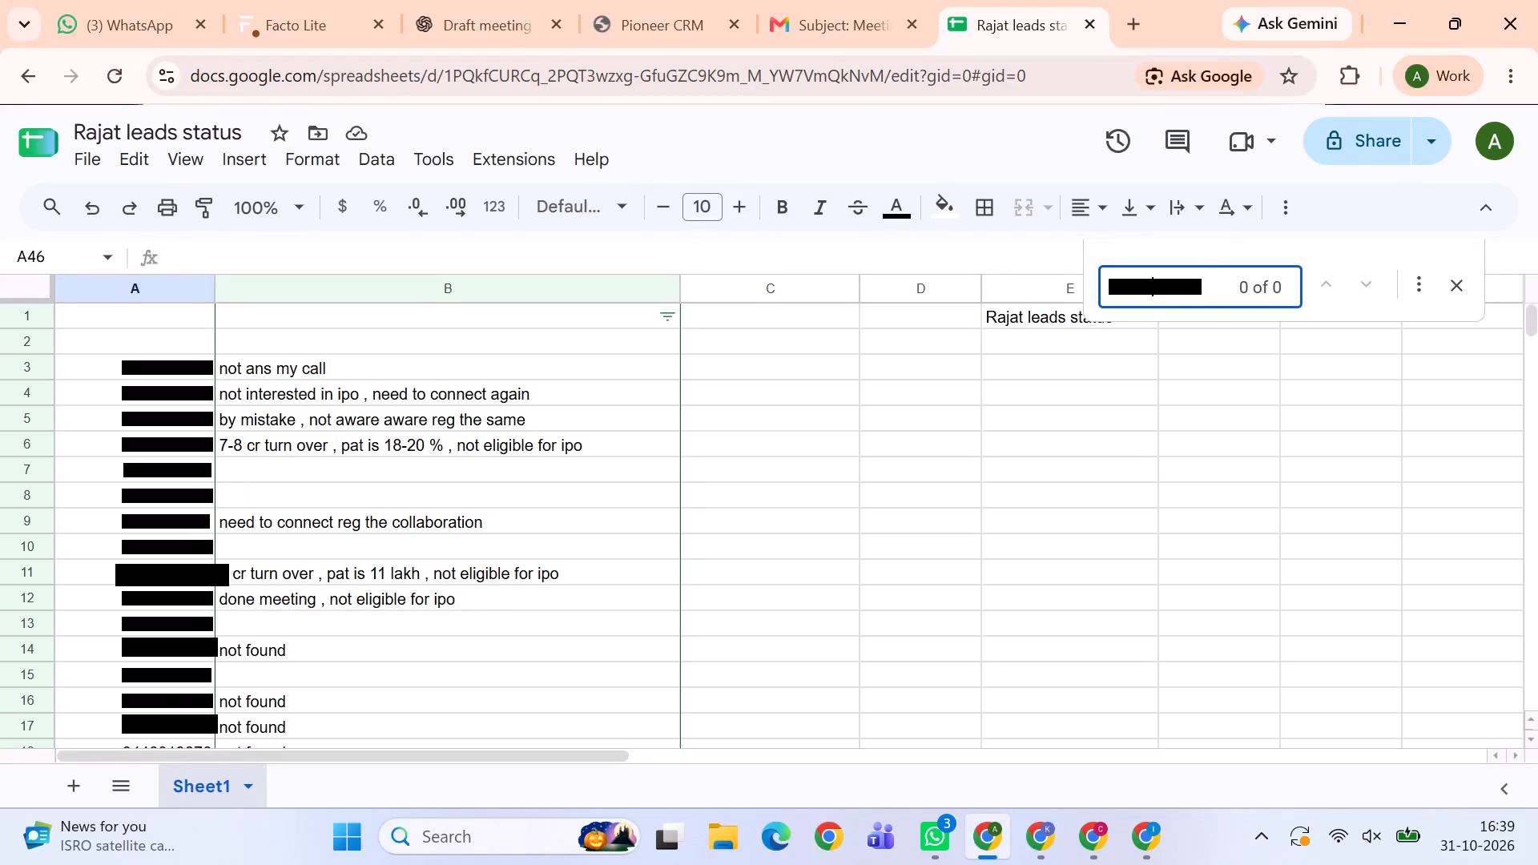
Copy the searched phone number into column A of row 46, the first empty row below the existing leads.
drag(1211, 298, 1009, 291)
key(ctrl+c)
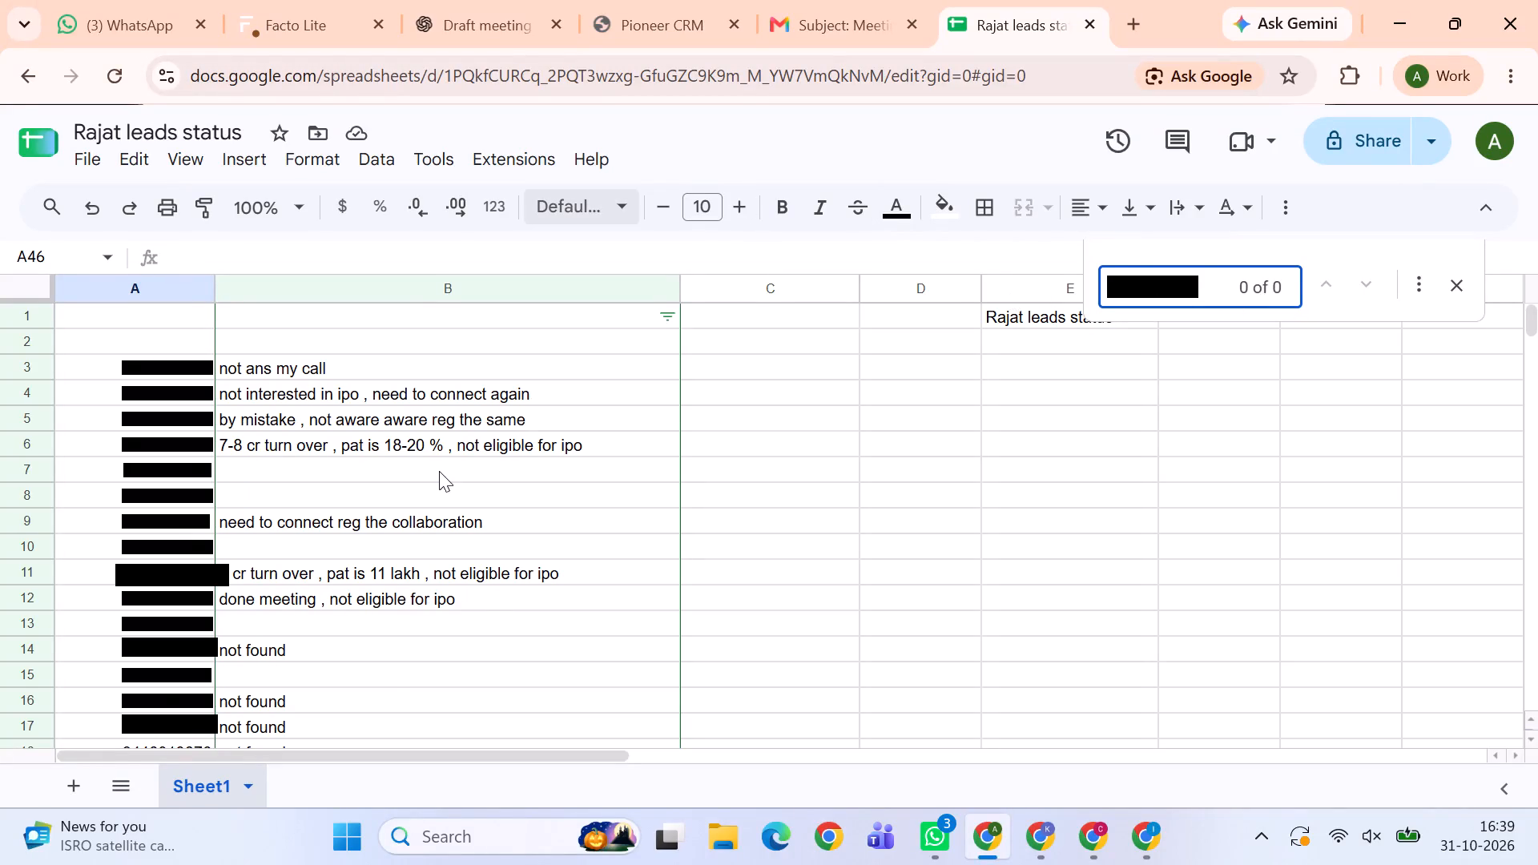
scroll(439, 471, down, 4)
click(190, 688)
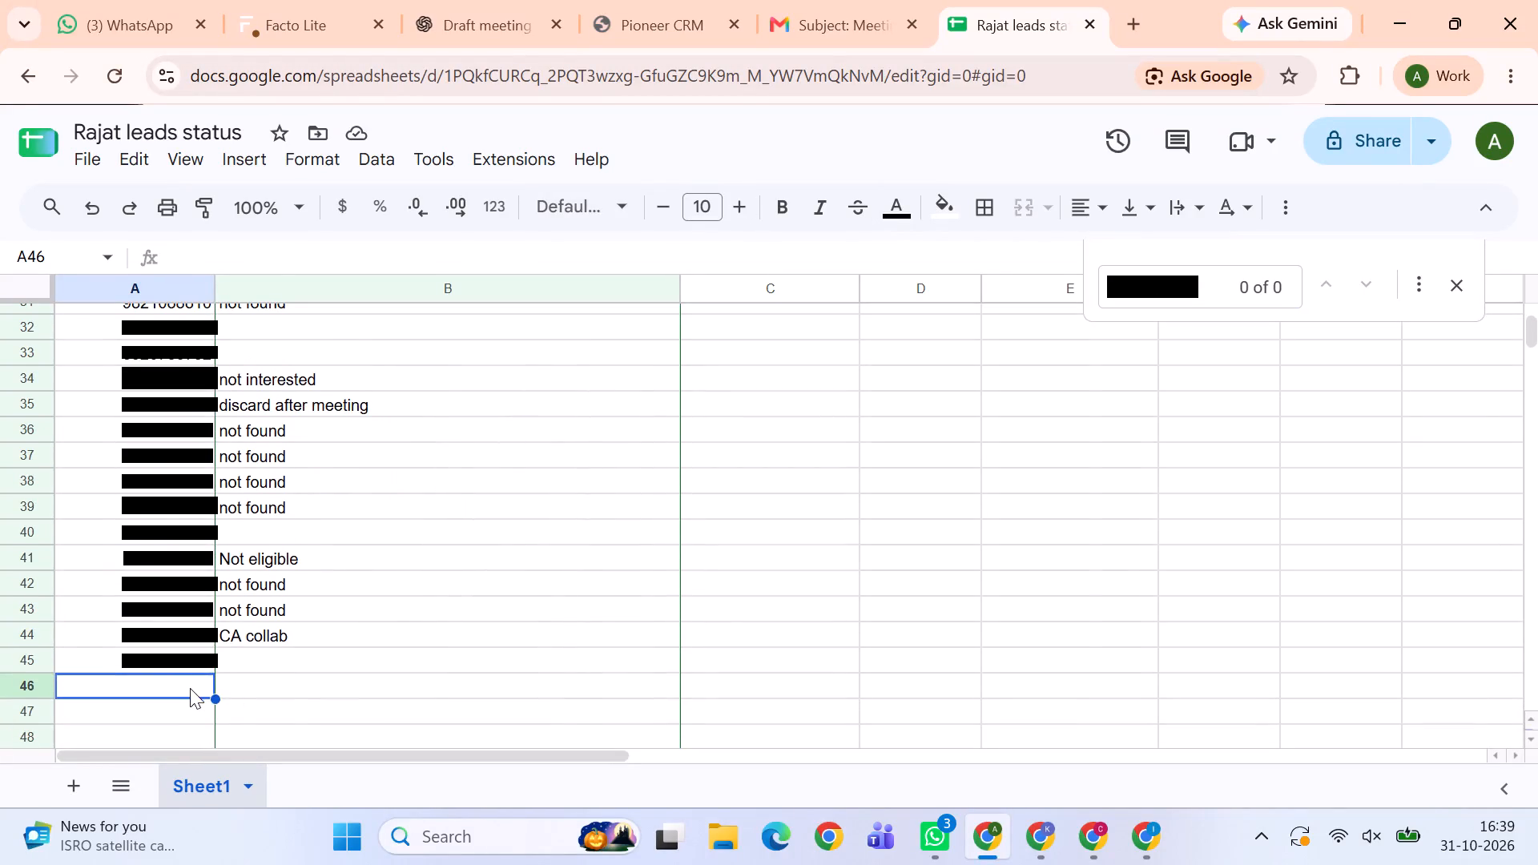
key(ctrl+v)
key(Return)
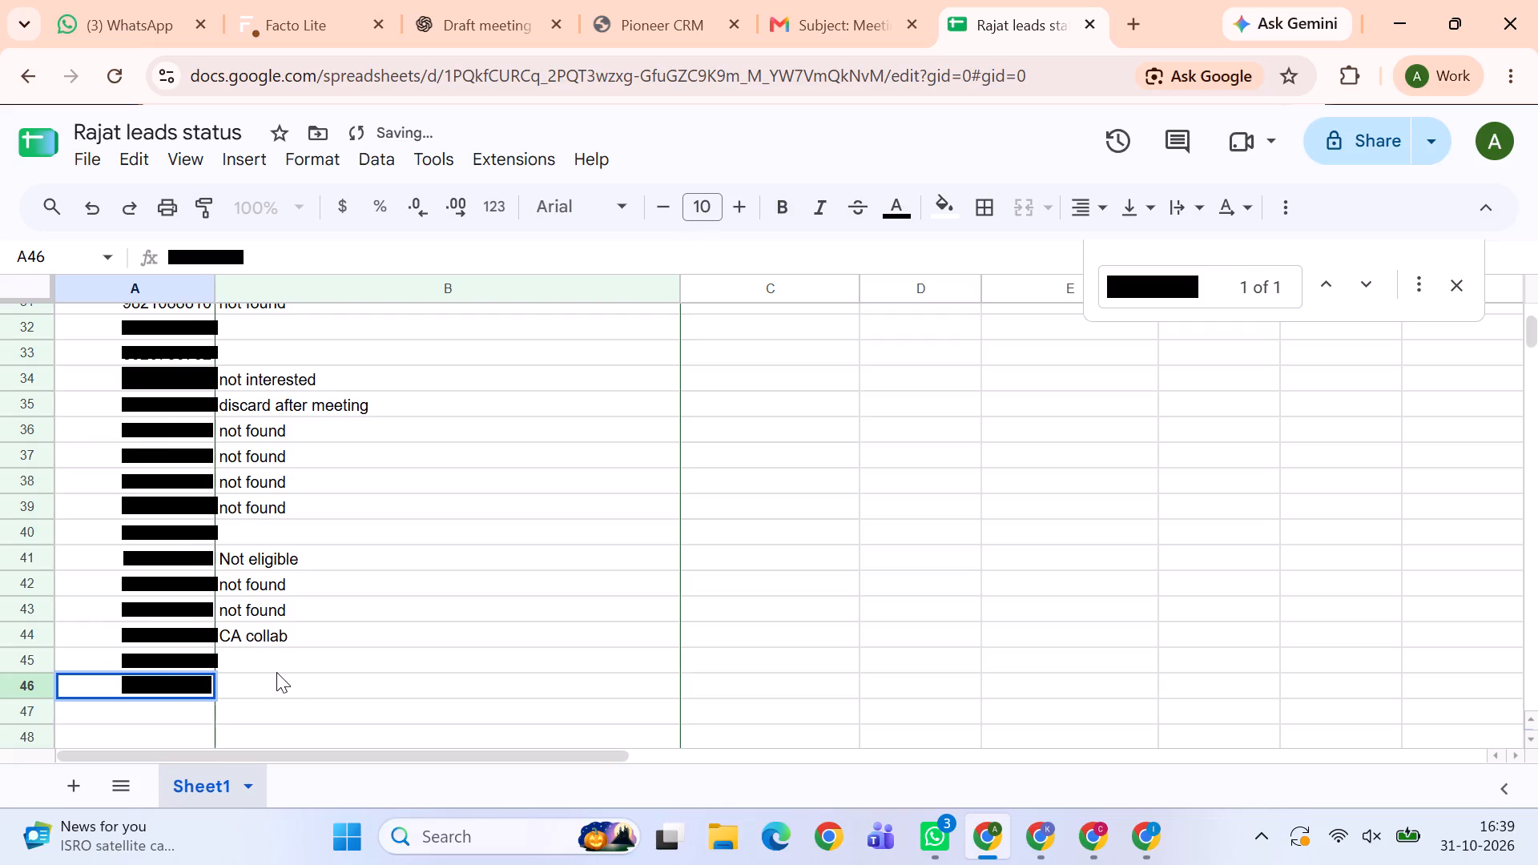
Enter the remark "connected through msg" in column B of row 46, beside the new lead's phone number.
click(276, 672)
key(Down)
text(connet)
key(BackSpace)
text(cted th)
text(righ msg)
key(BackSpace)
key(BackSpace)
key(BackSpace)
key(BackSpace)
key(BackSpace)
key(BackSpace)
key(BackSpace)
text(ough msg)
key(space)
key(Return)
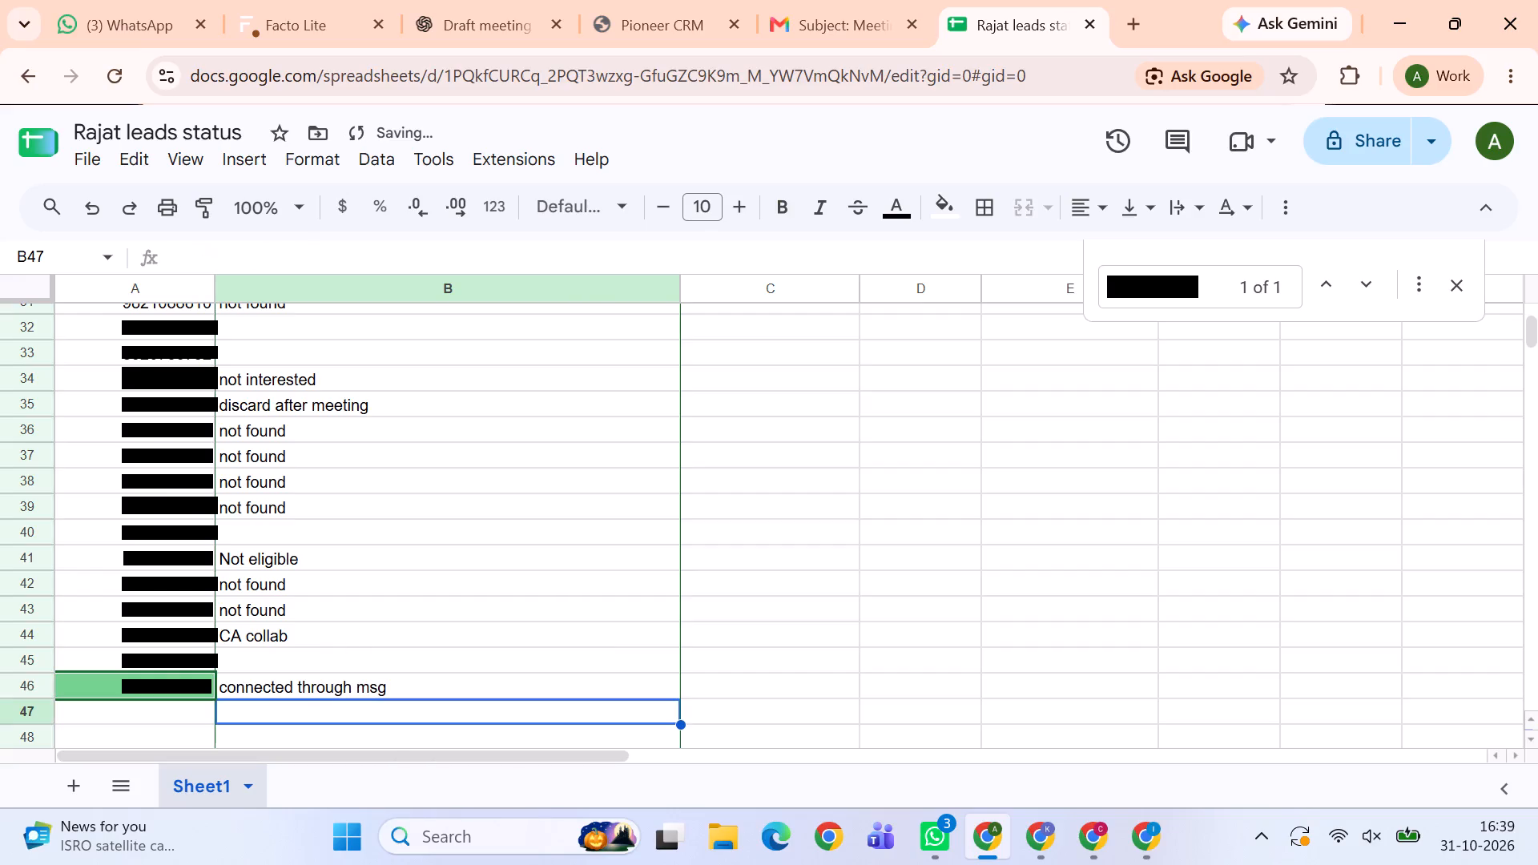
Clear the previous phone number from the find-in-sheet search and go back to the first lead rows.
drag(1206, 283, 1025, 312)
key(BackSpace)
scroll(1013, 486, up, 3)
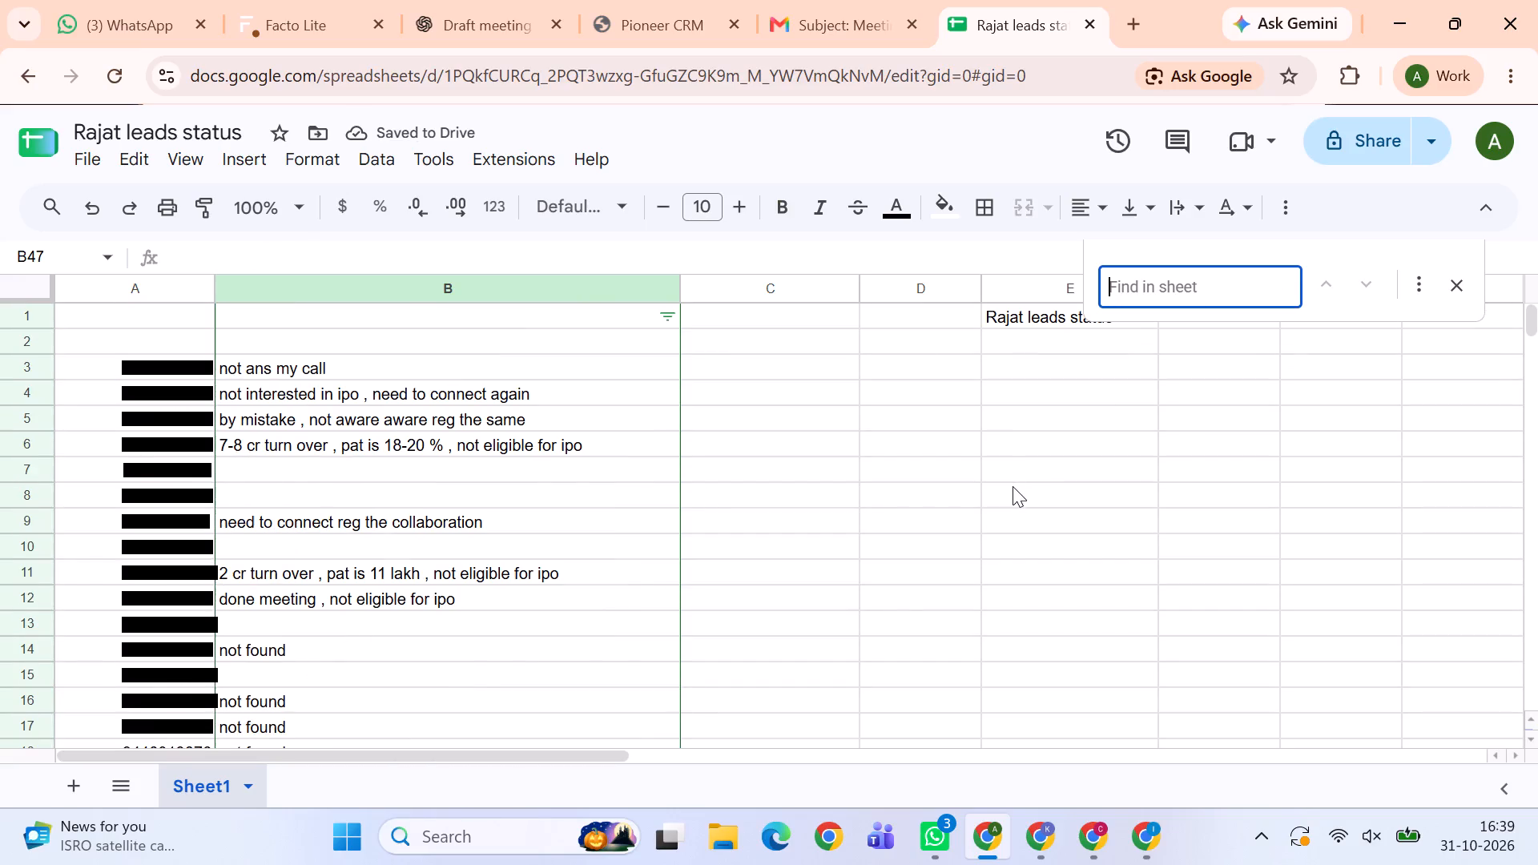
scroll(888, 602, right, 2)
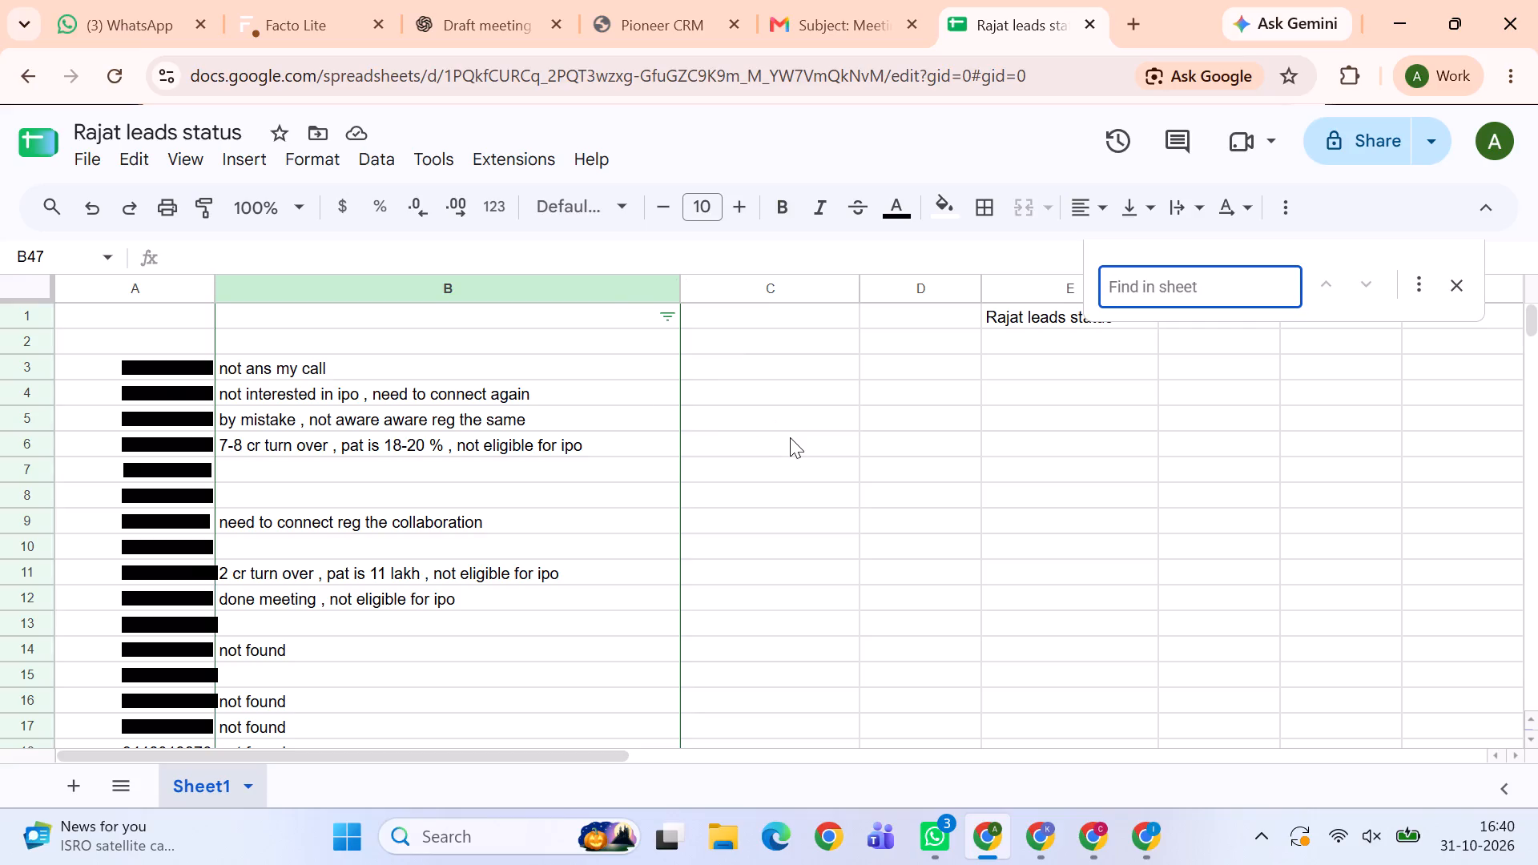
click(399, 469)
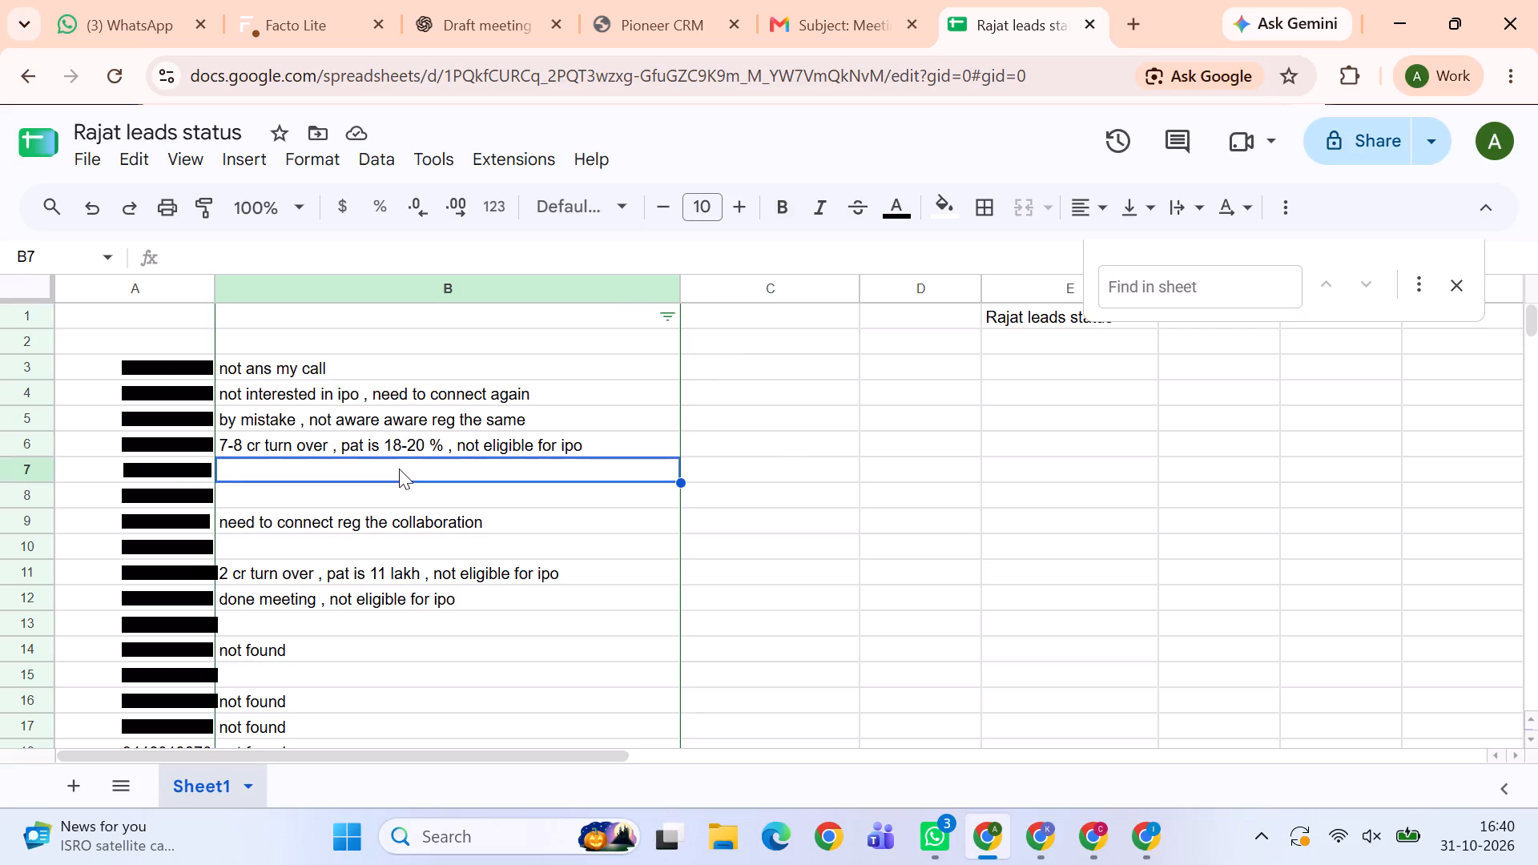
click(191, 468)
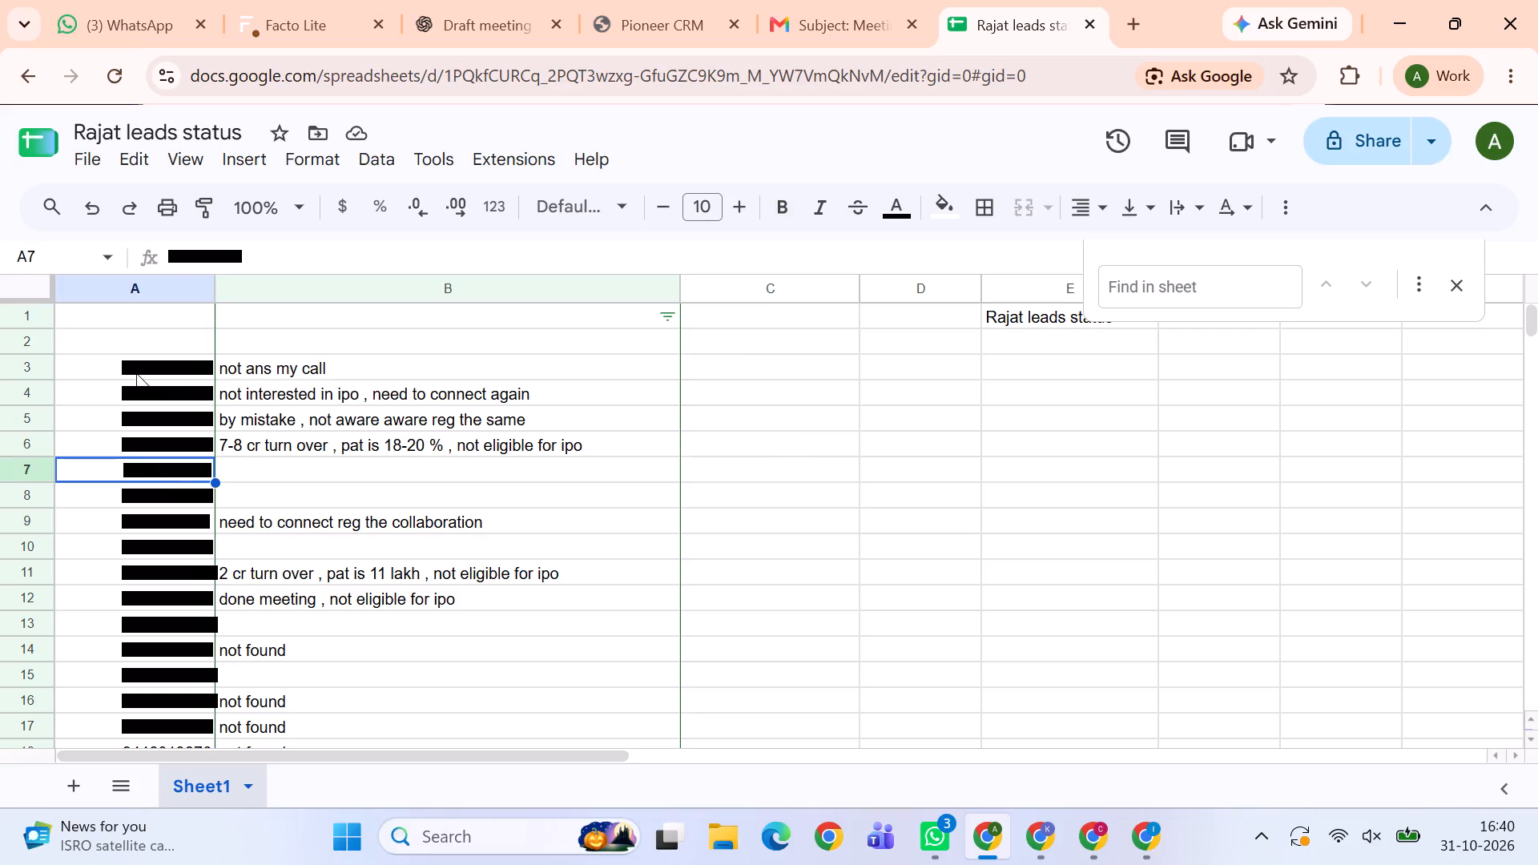
click(137, 371)
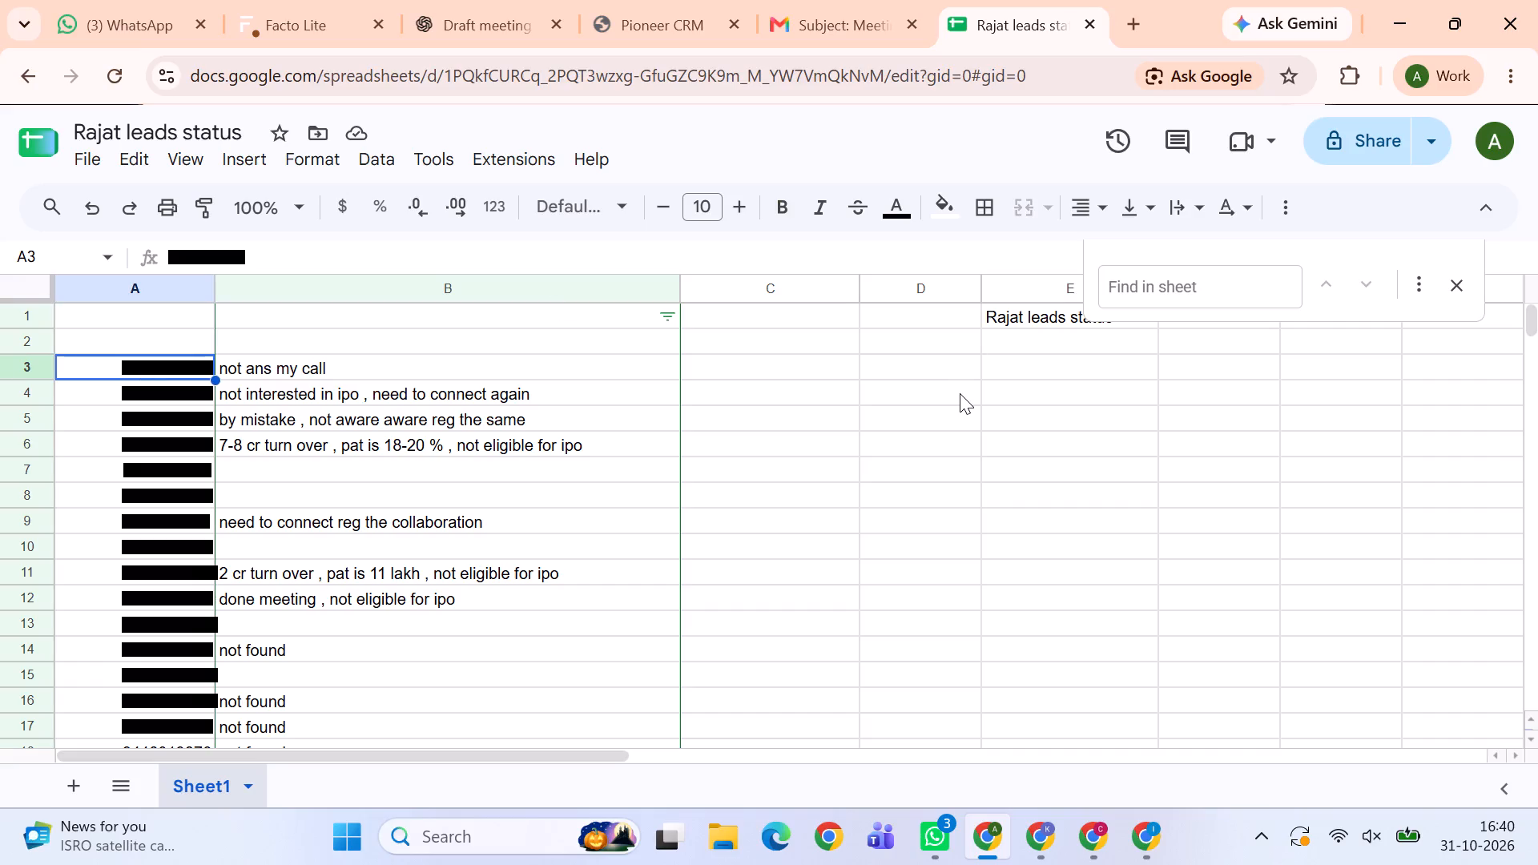
scroll(960, 393, down, 3)
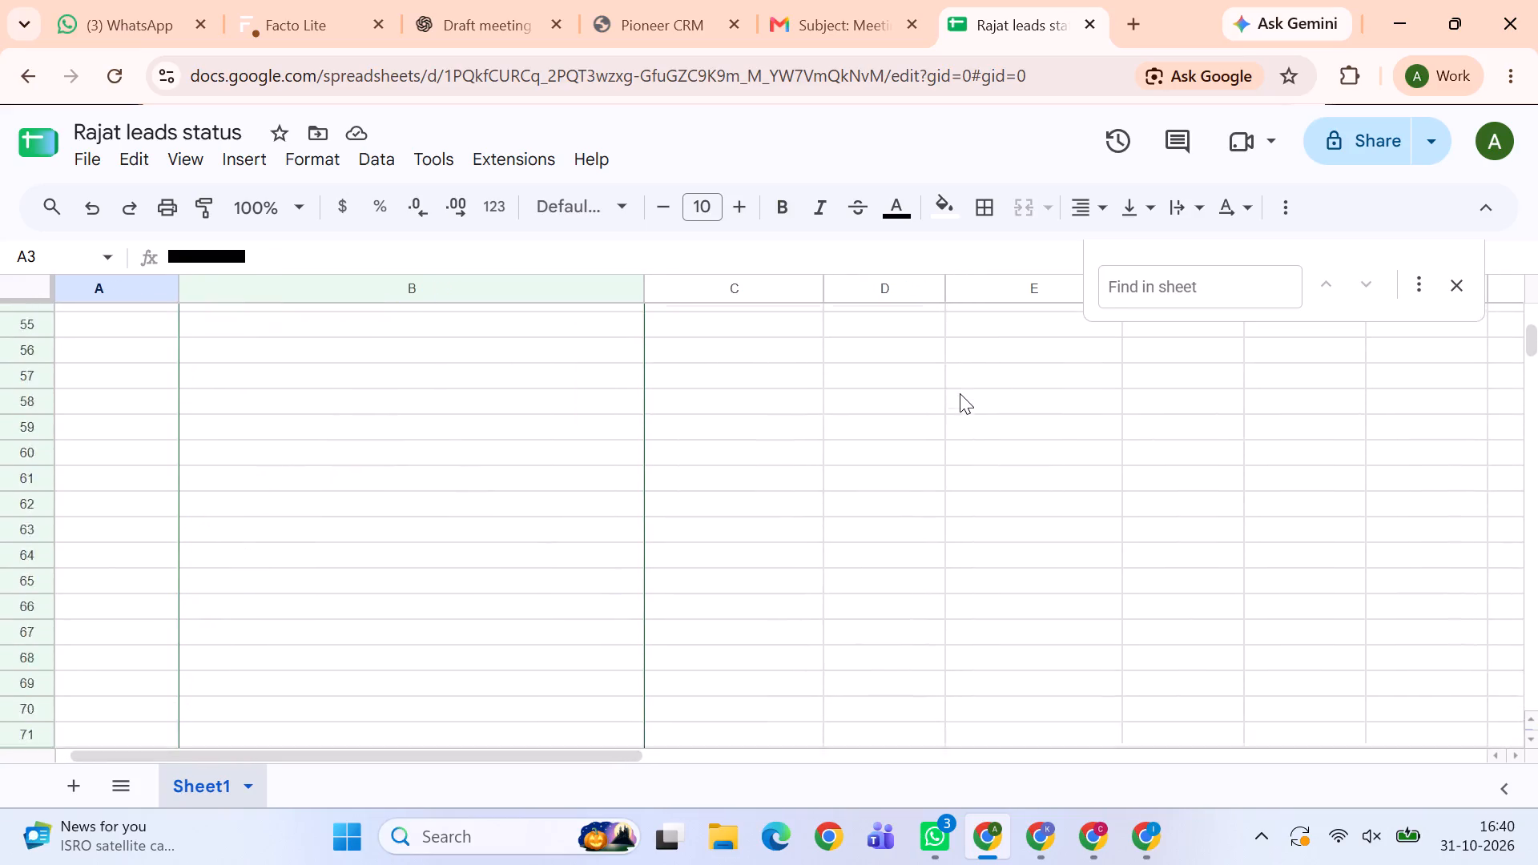
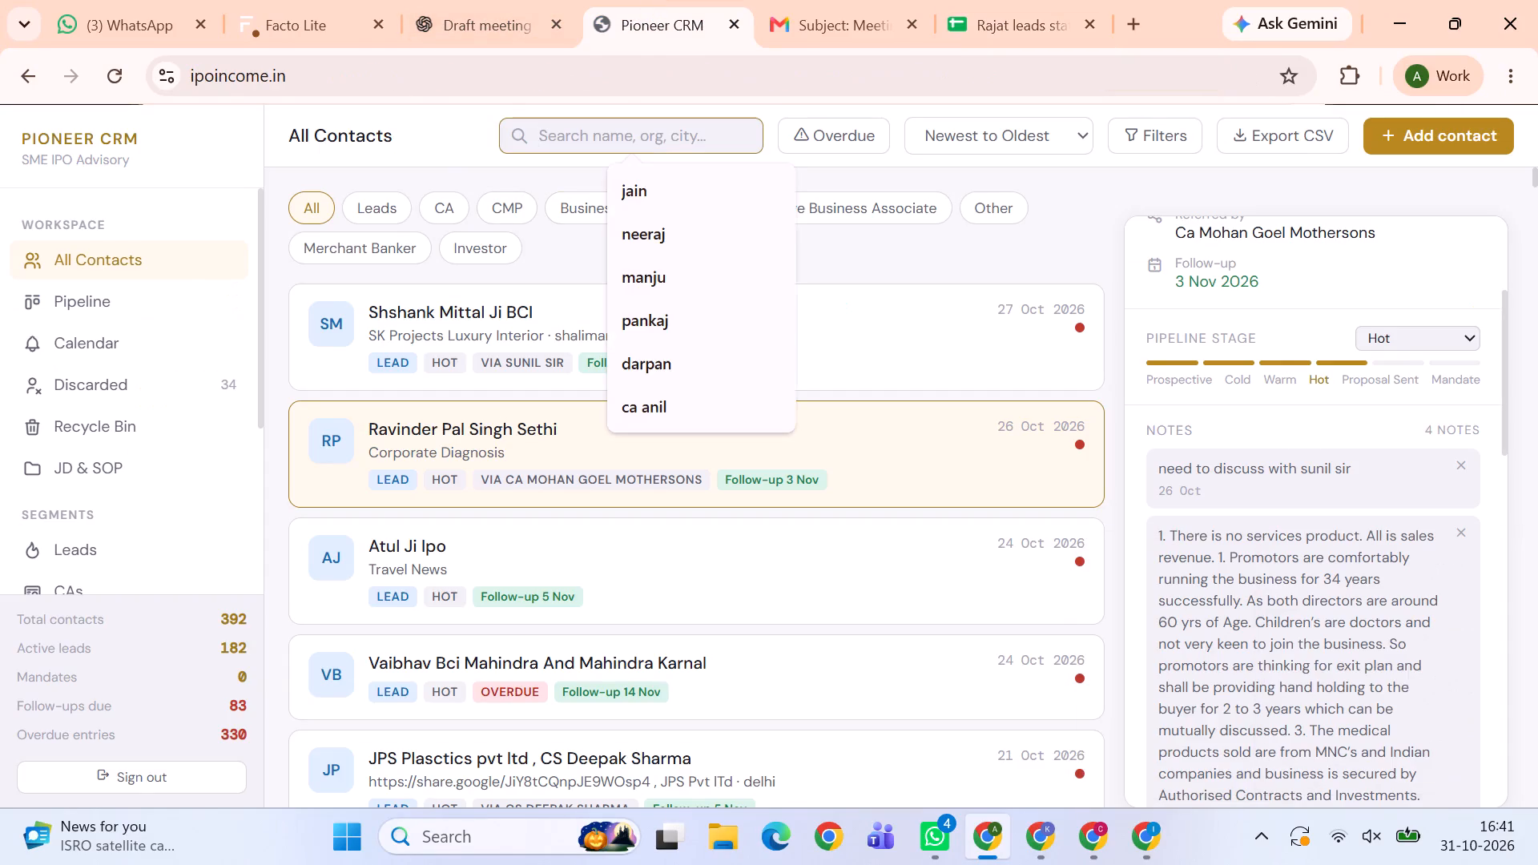
Search the CRM contacts for the copied phone number from row 3 and review the matching contact's notes.
key(ctrl+v)
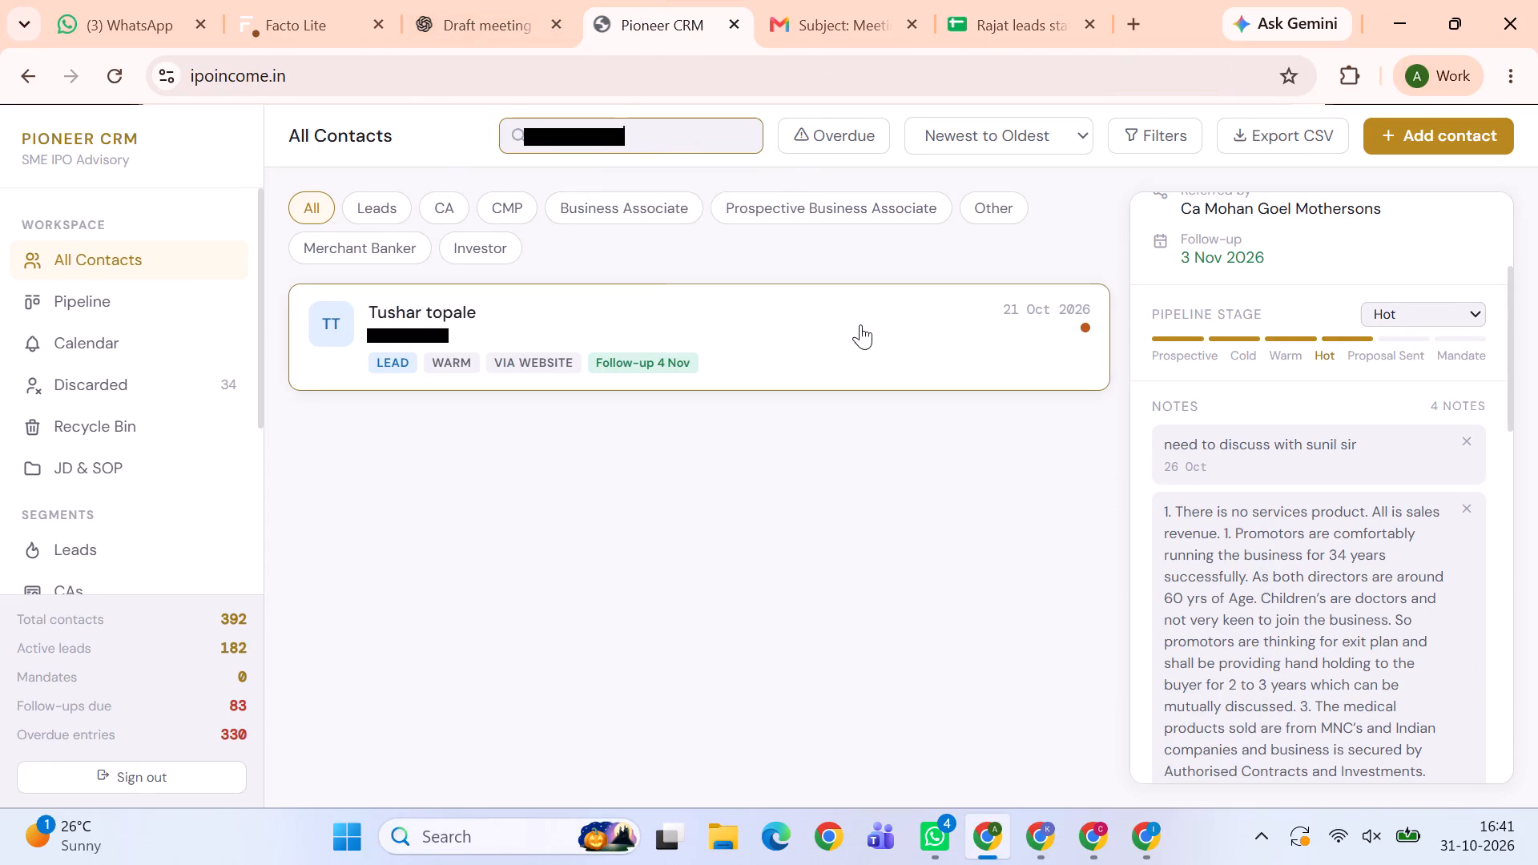
click(860, 324)
scroll(1296, 558, down, 3)
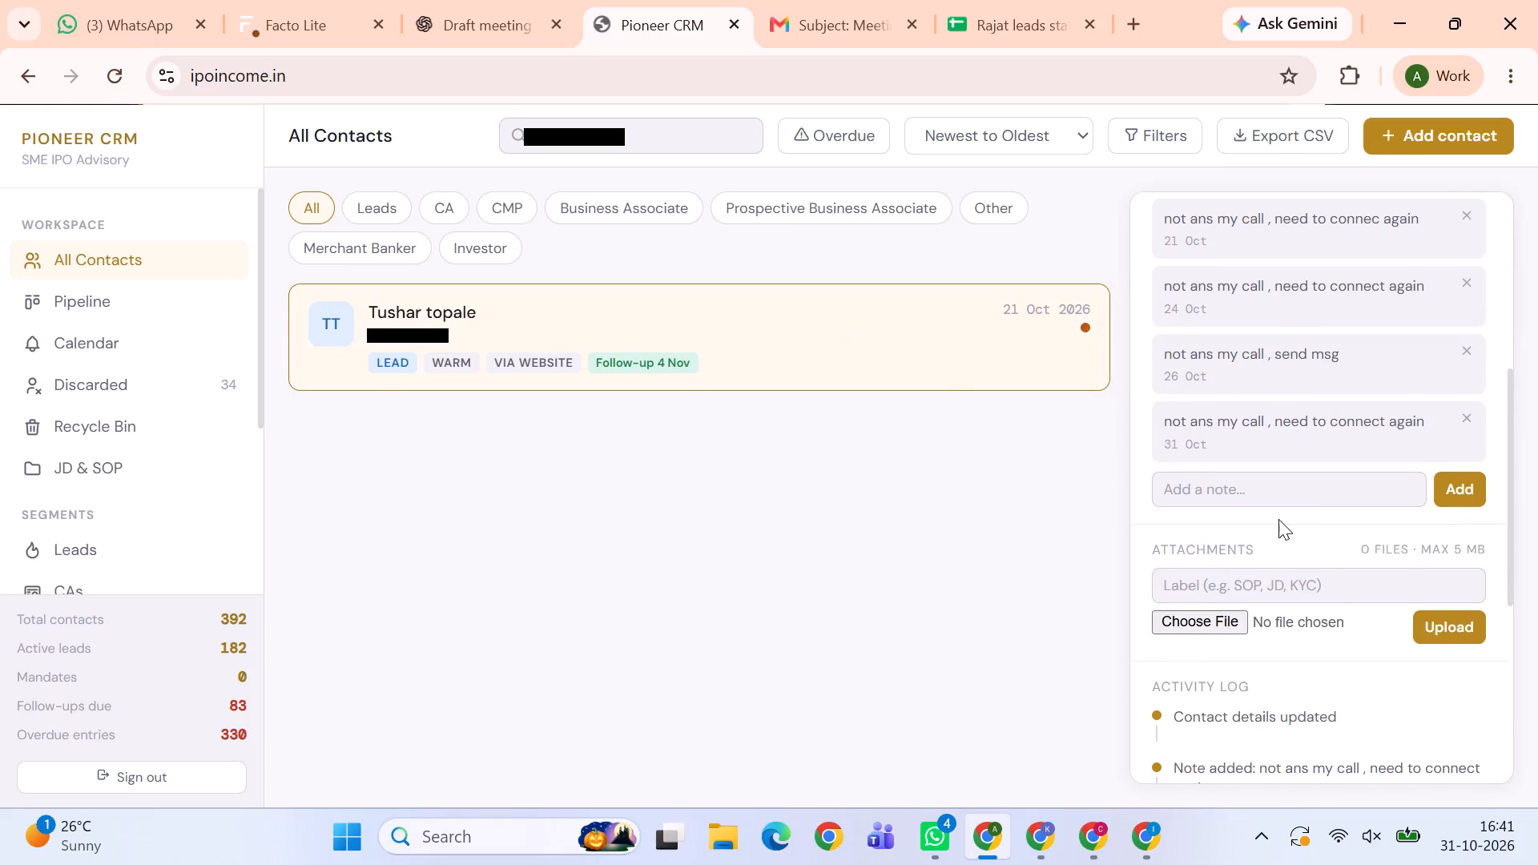
Clear the phone number from the contacts search.
click(711, 131)
key(BackSpace)
key(BackSpace)
key(BackSpace)
key(BackSpace)
key(BackSpace)
key(BackSpace)
key(BackSpace)
key(BackSpace)
key(BackSpace)
key(BackSpace)
key(BackSpace)
key(BackSpace)
key(BackSpace)
key(BackSpace)
key(BackSpace)
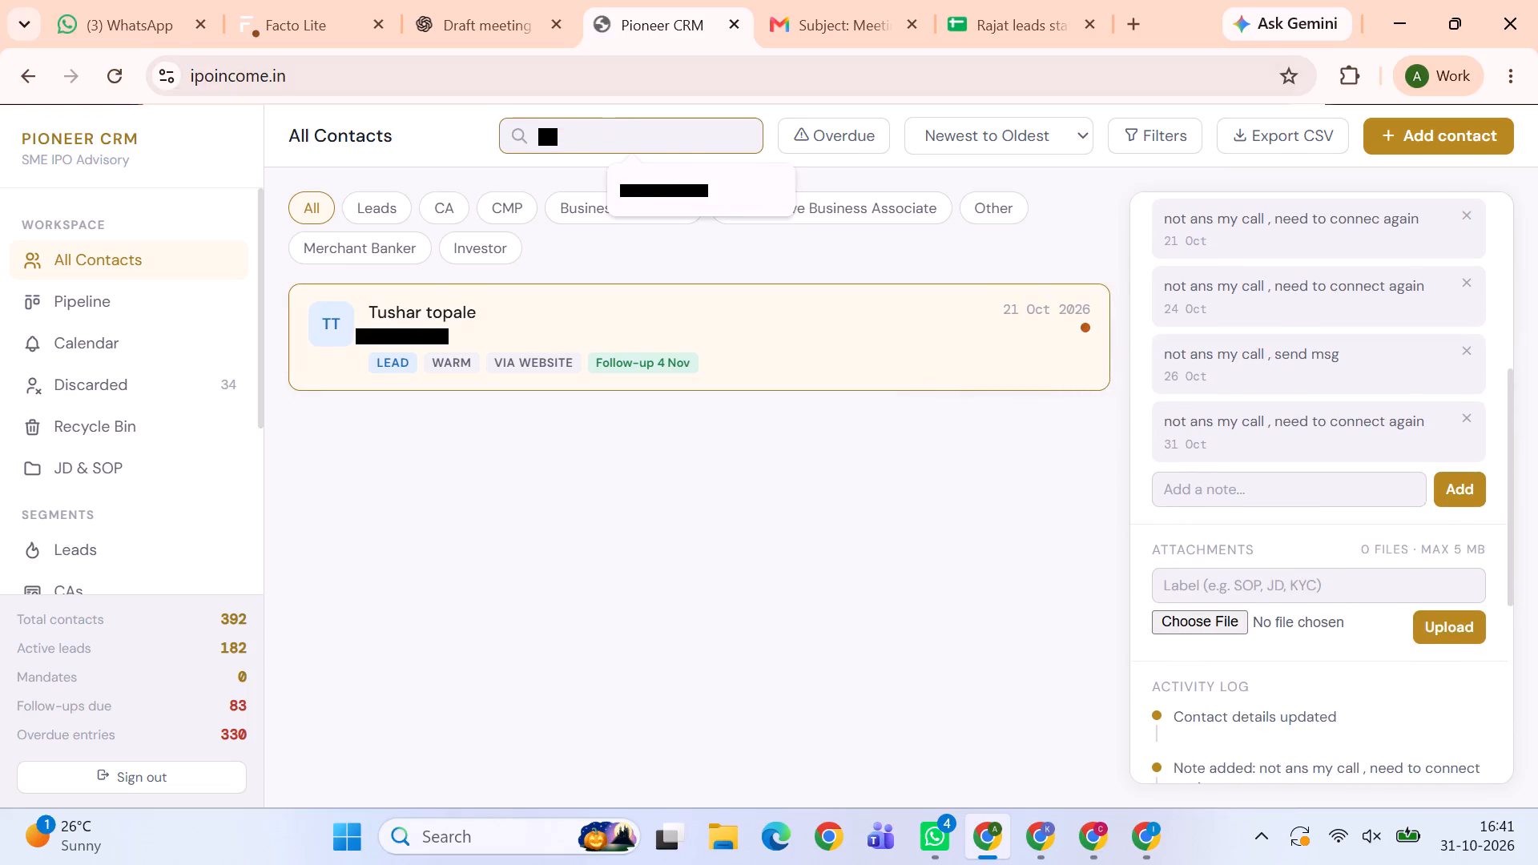
Switch to the Rajat leads status spreadsheet and mark the row 3 lead as "updated" in column C.
click(1098, 0)
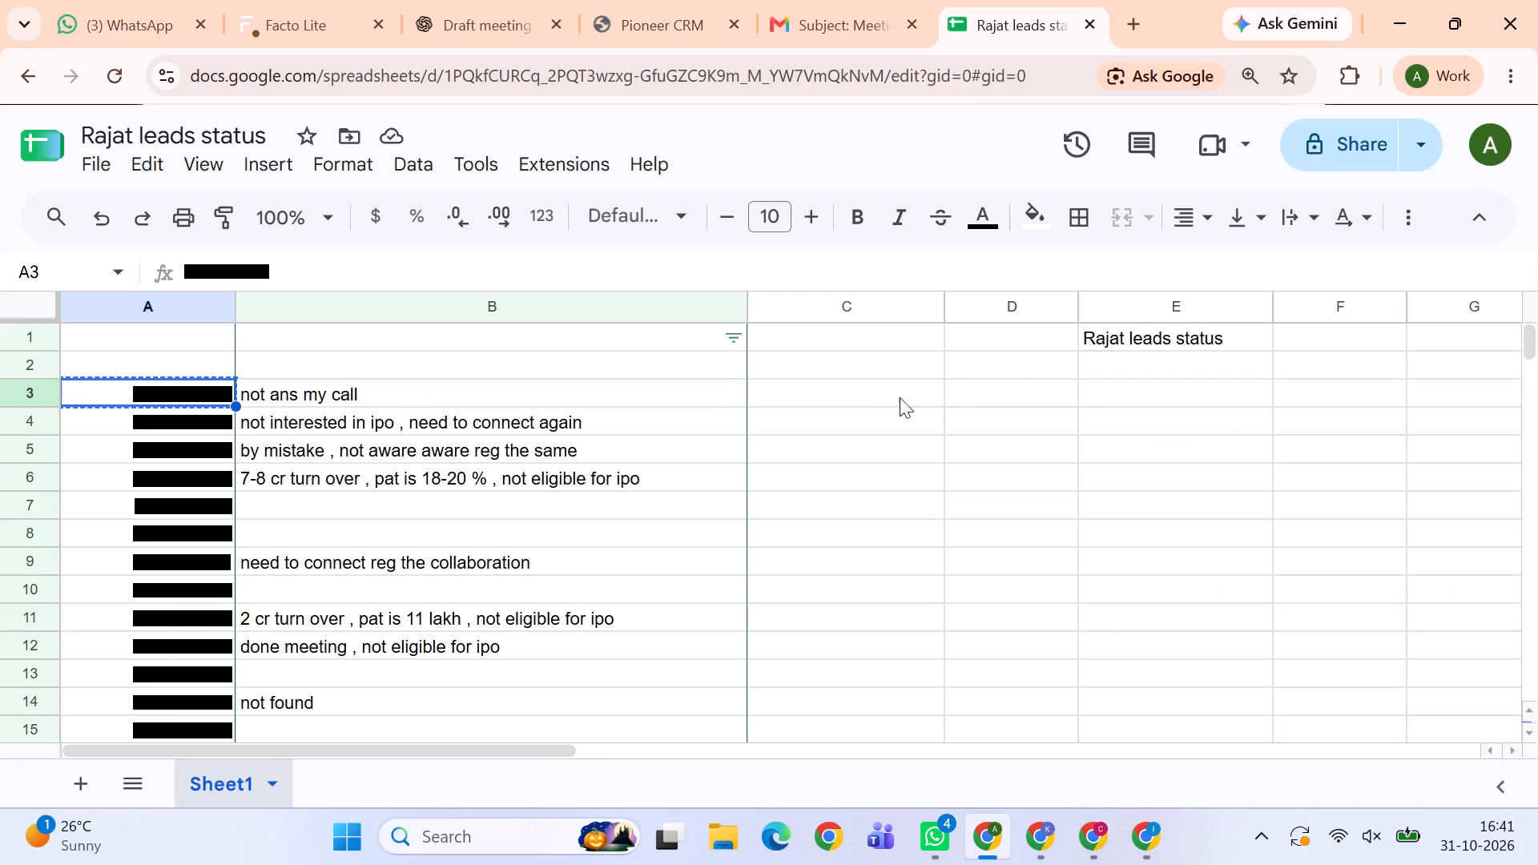
click(884, 397)
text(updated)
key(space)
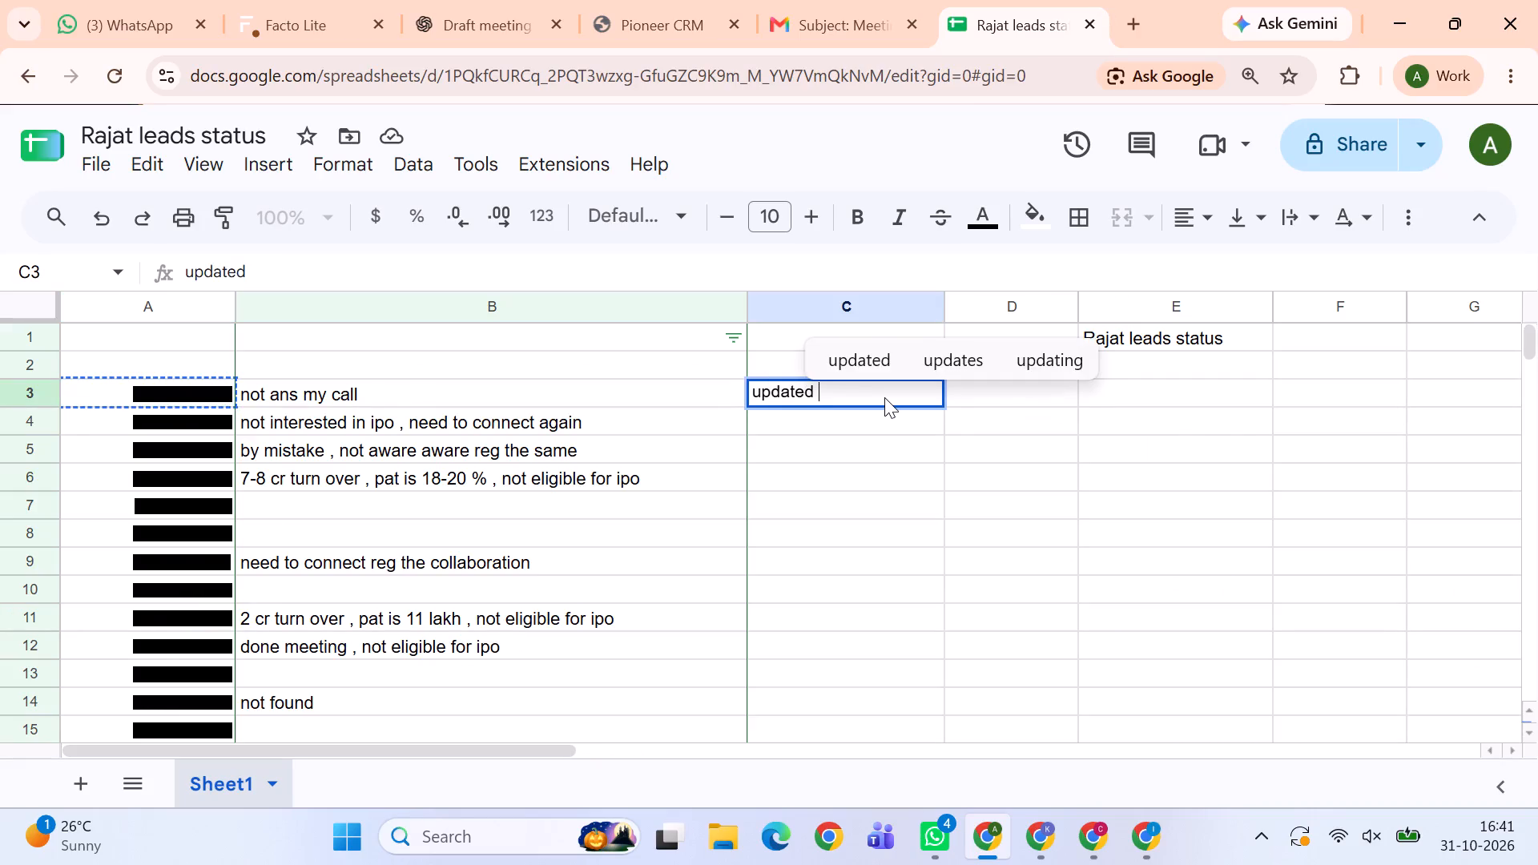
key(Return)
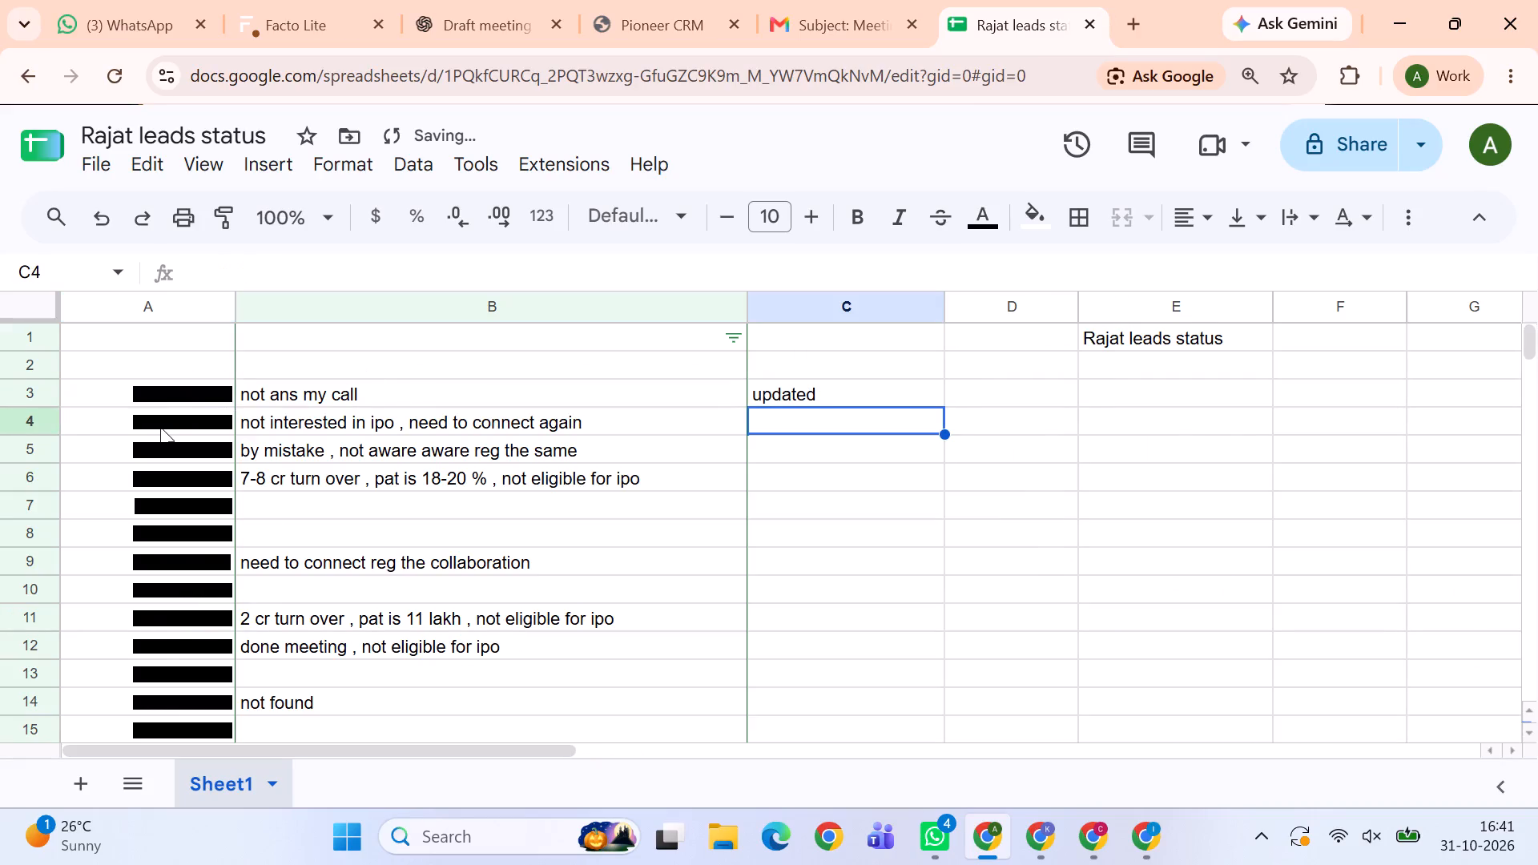
click(160, 427)
key(ctrl+c)
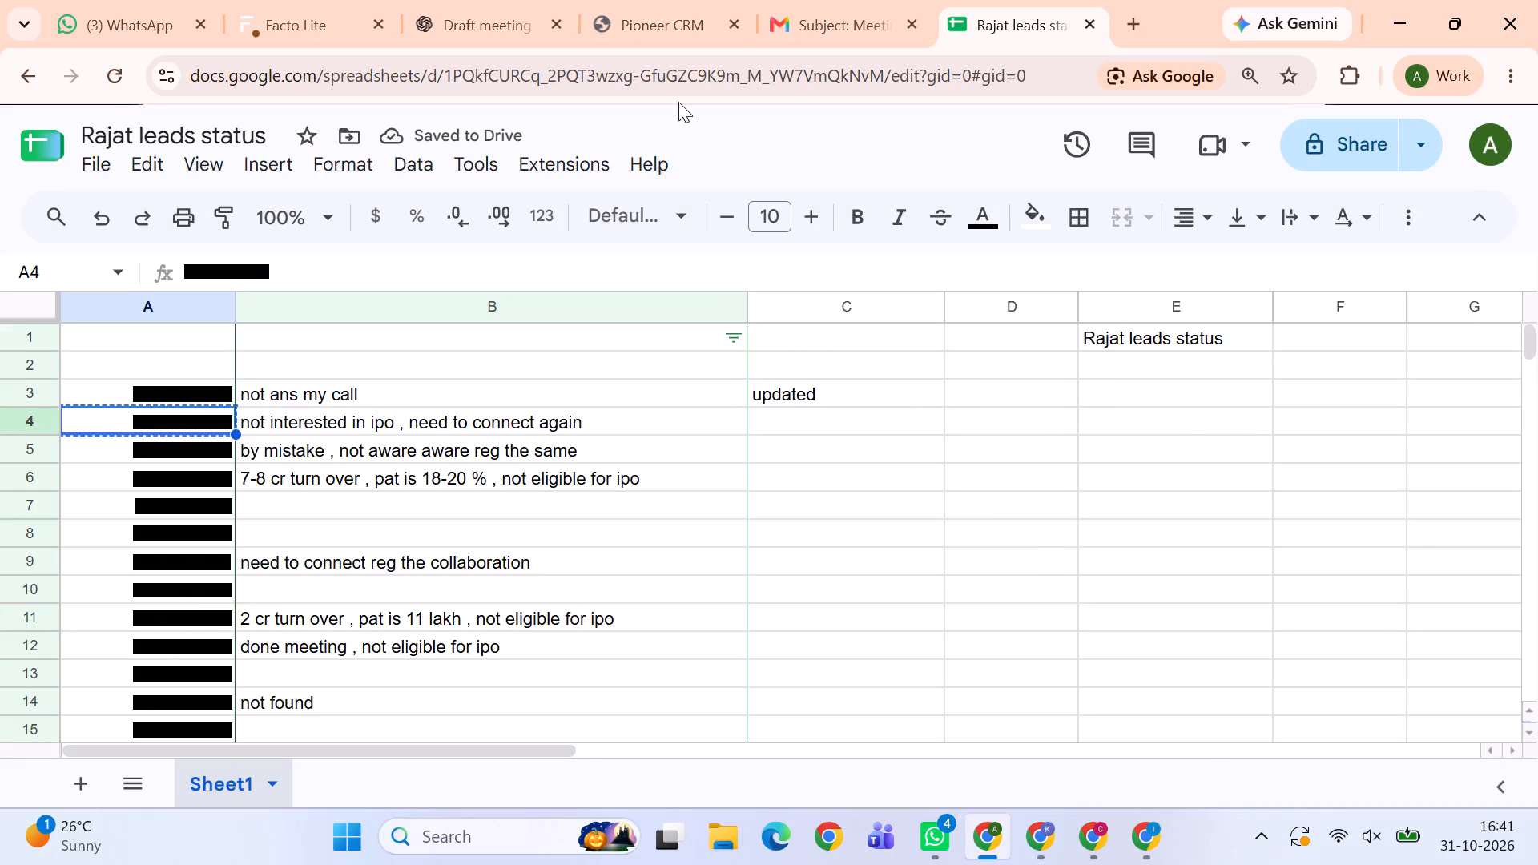
click(637, 0)
click(733, 129)
key(ctrl+v)
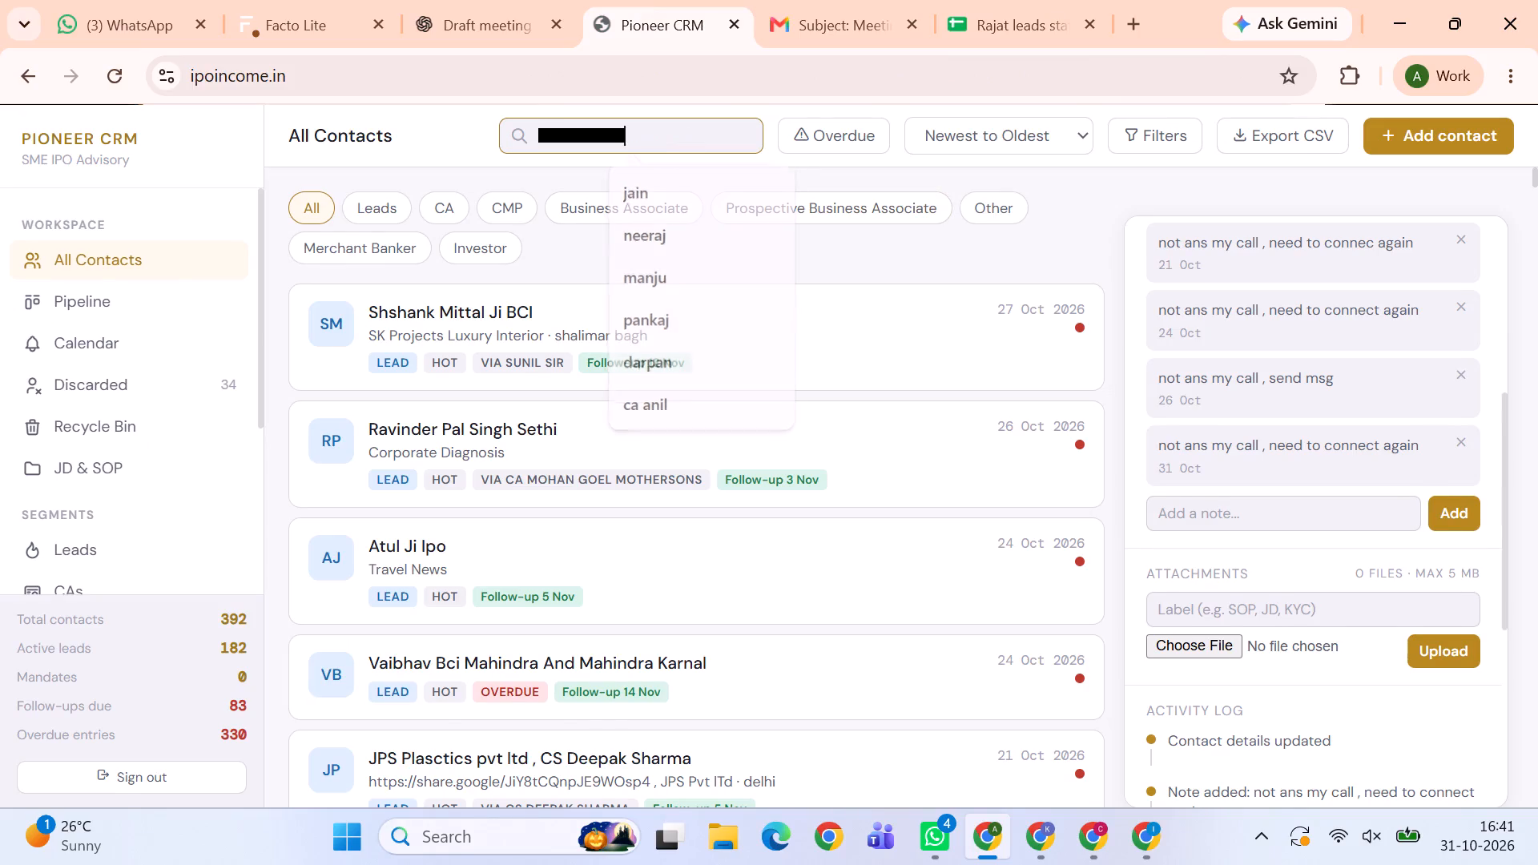
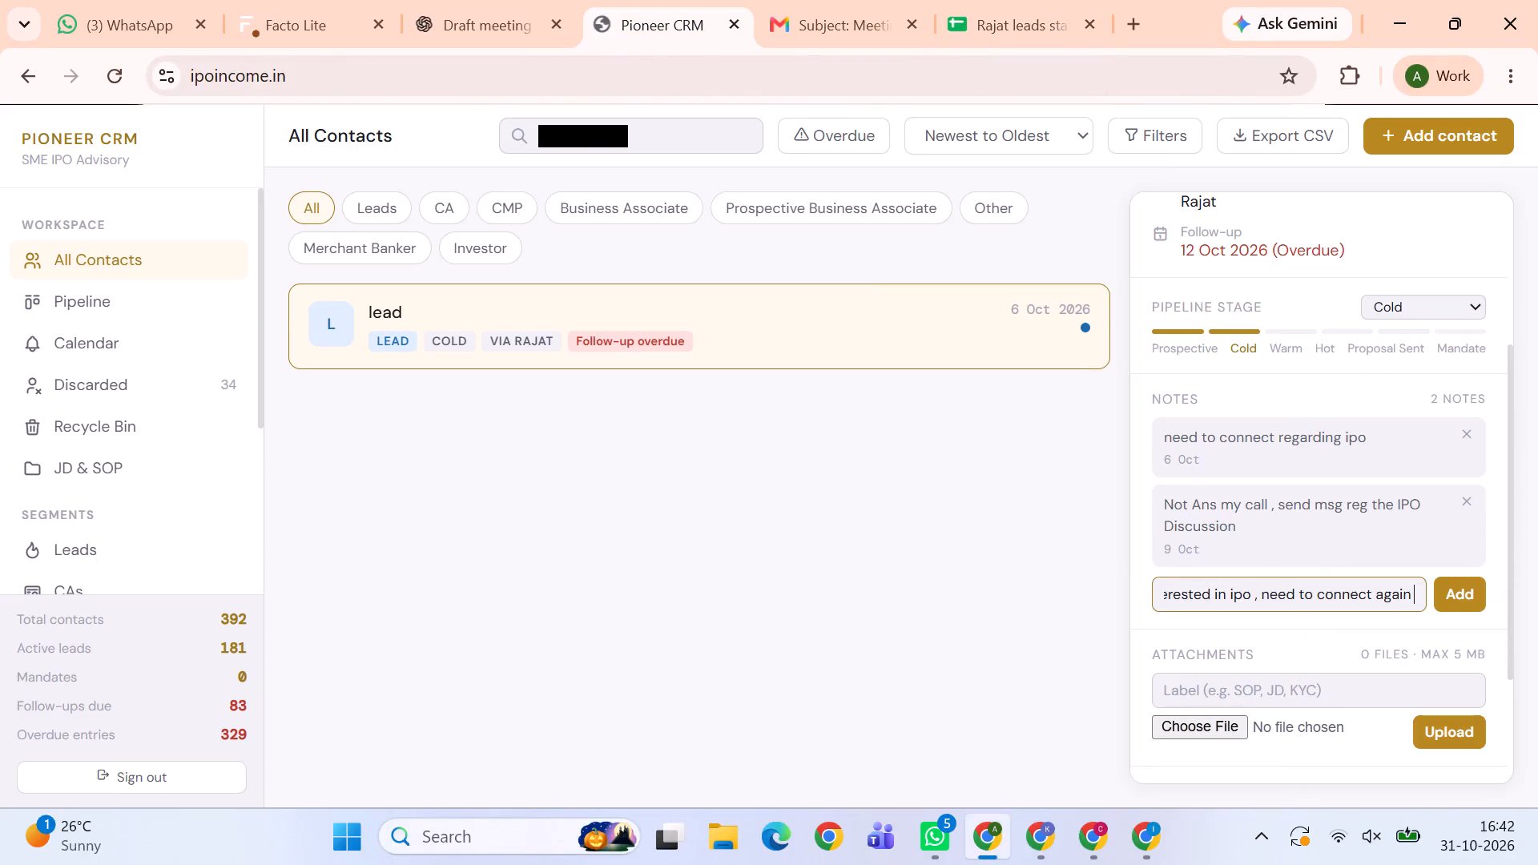
Add the note "not interested in ipo , need to connect again" to the open lead's contact record and review the record.
click(1455, 584)
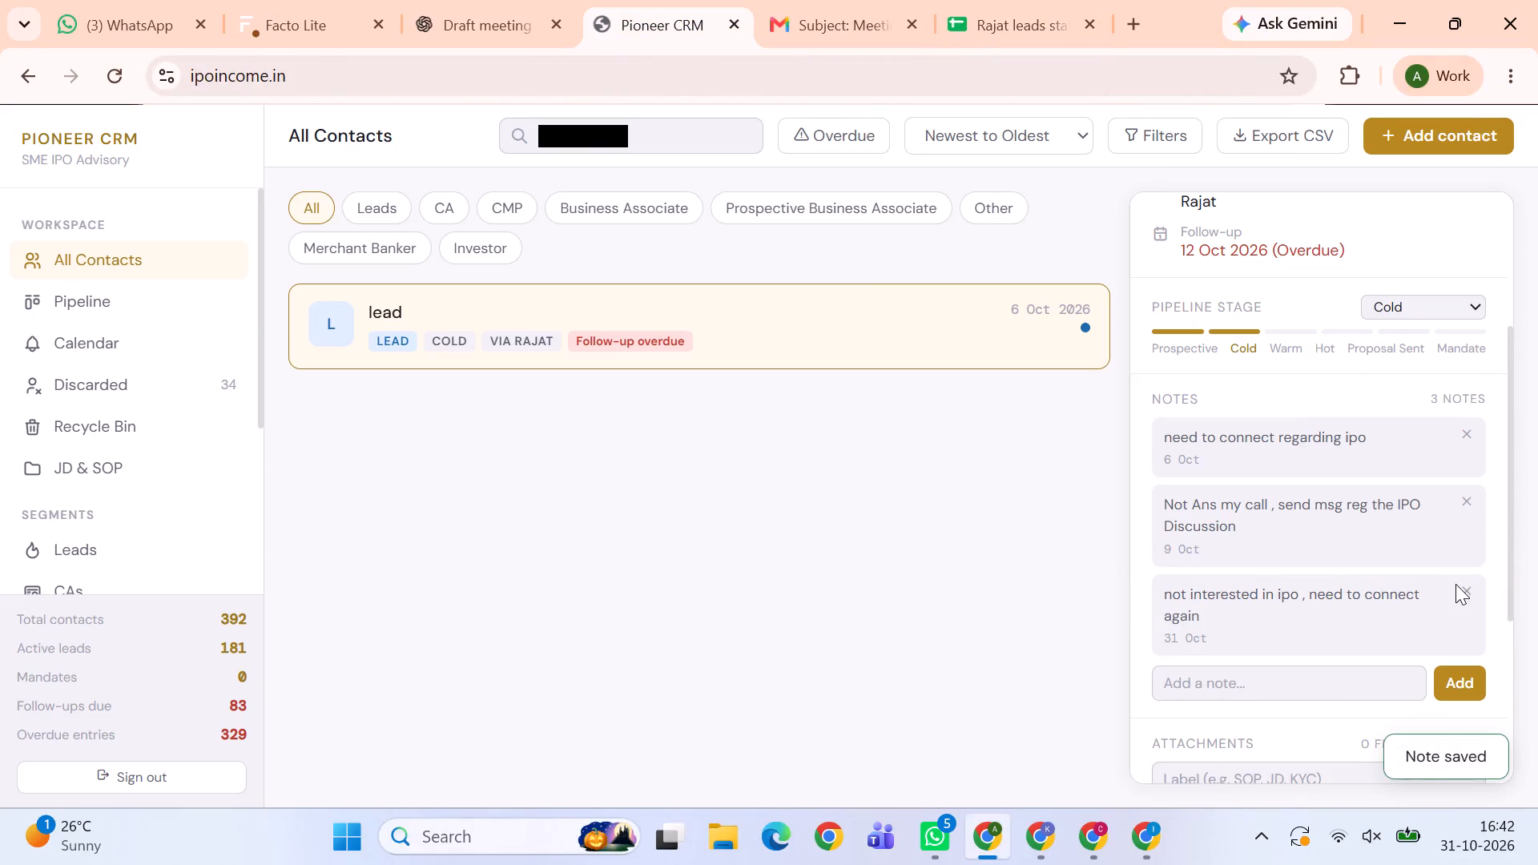
scroll(1323, 529, up, 3)
scroll(1404, 423, down, 2)
scroll(1404, 423, up, 2)
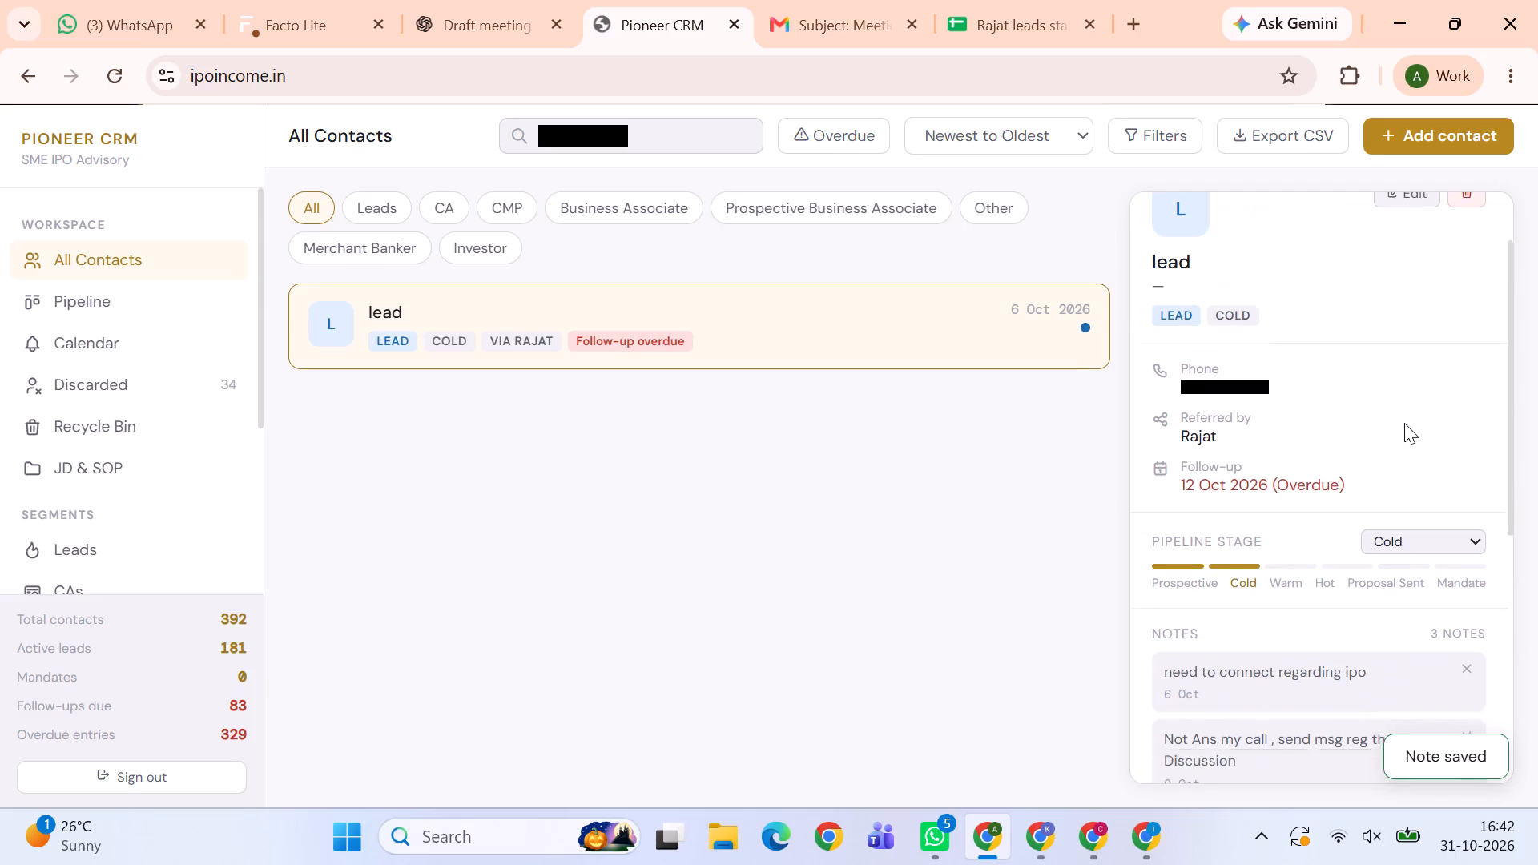
Clear the phone number from the contact search so all contacts are listed again.
click(723, 129)
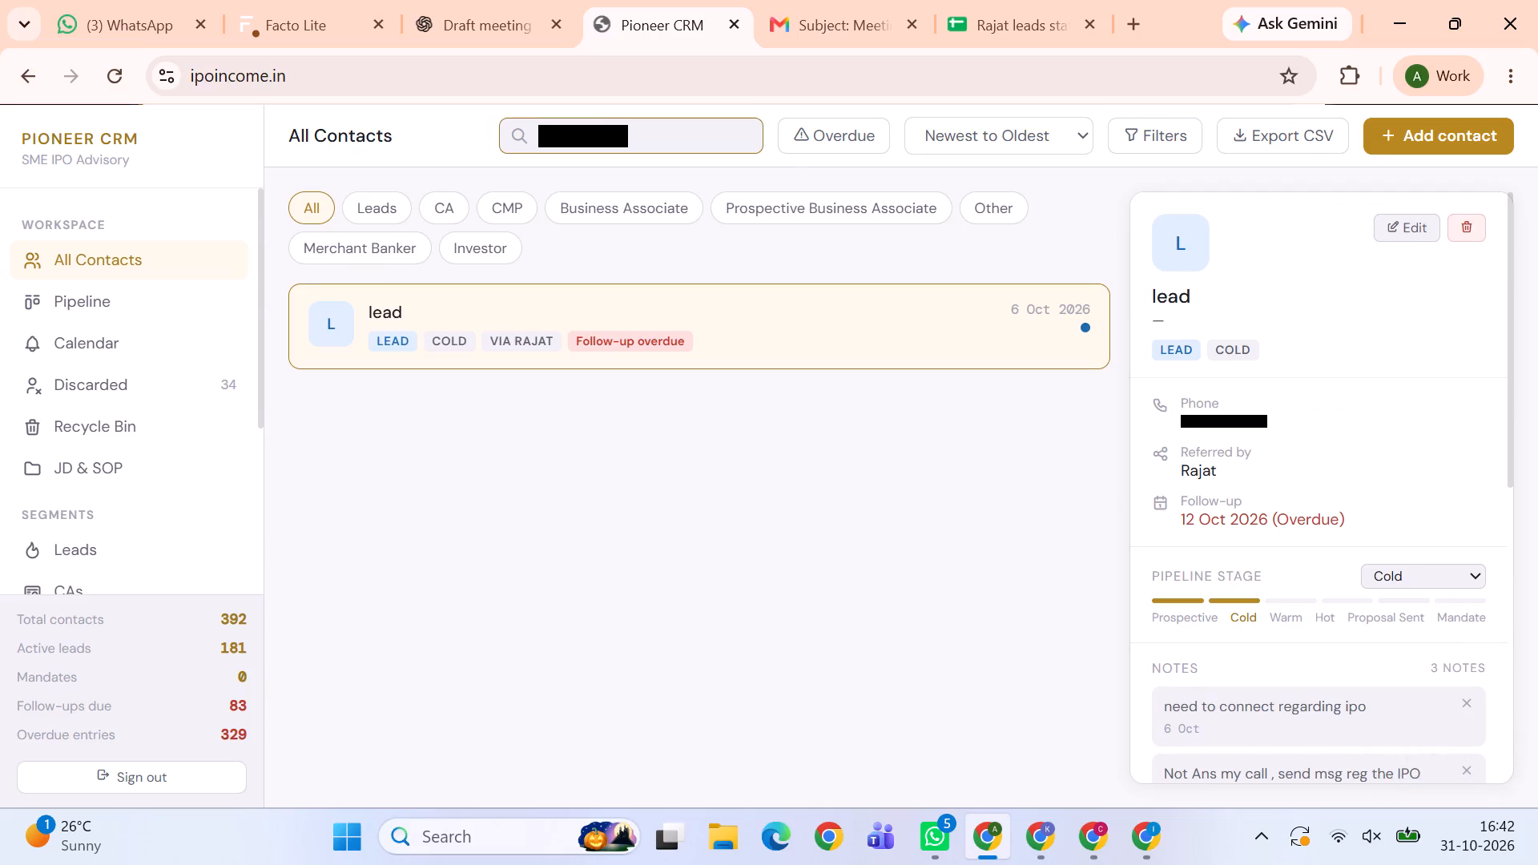
key(BackSpace)
key(BackSpace)
key(BackSpace)
key(BackSpace)
key(BackSpace)
key(BackSpace)
key(BackSpace)
key(BackSpace)
key(BackSpace)
key(BackSpace)
key(BackSpace)
key(BackSpace)
key(BackSpace)
key(BackSpace)
key(BackSpace)
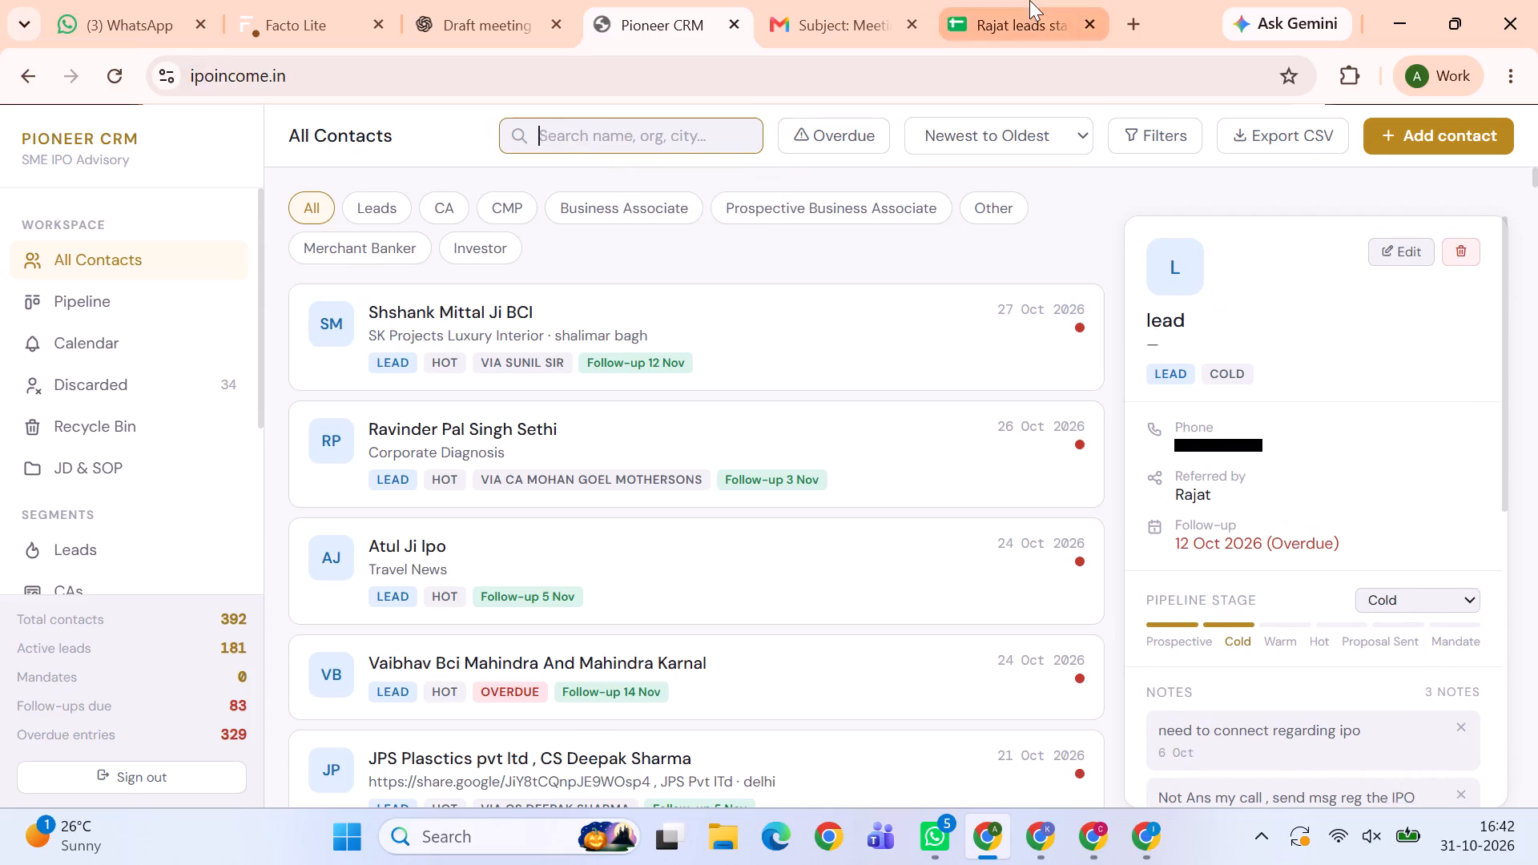
In the Rajat leads status spreadsheet, copy the "updated" mark from C3 into C4 for the row 4 lead.
click(1029, 0)
click(903, 400)
key(ctrl+c)
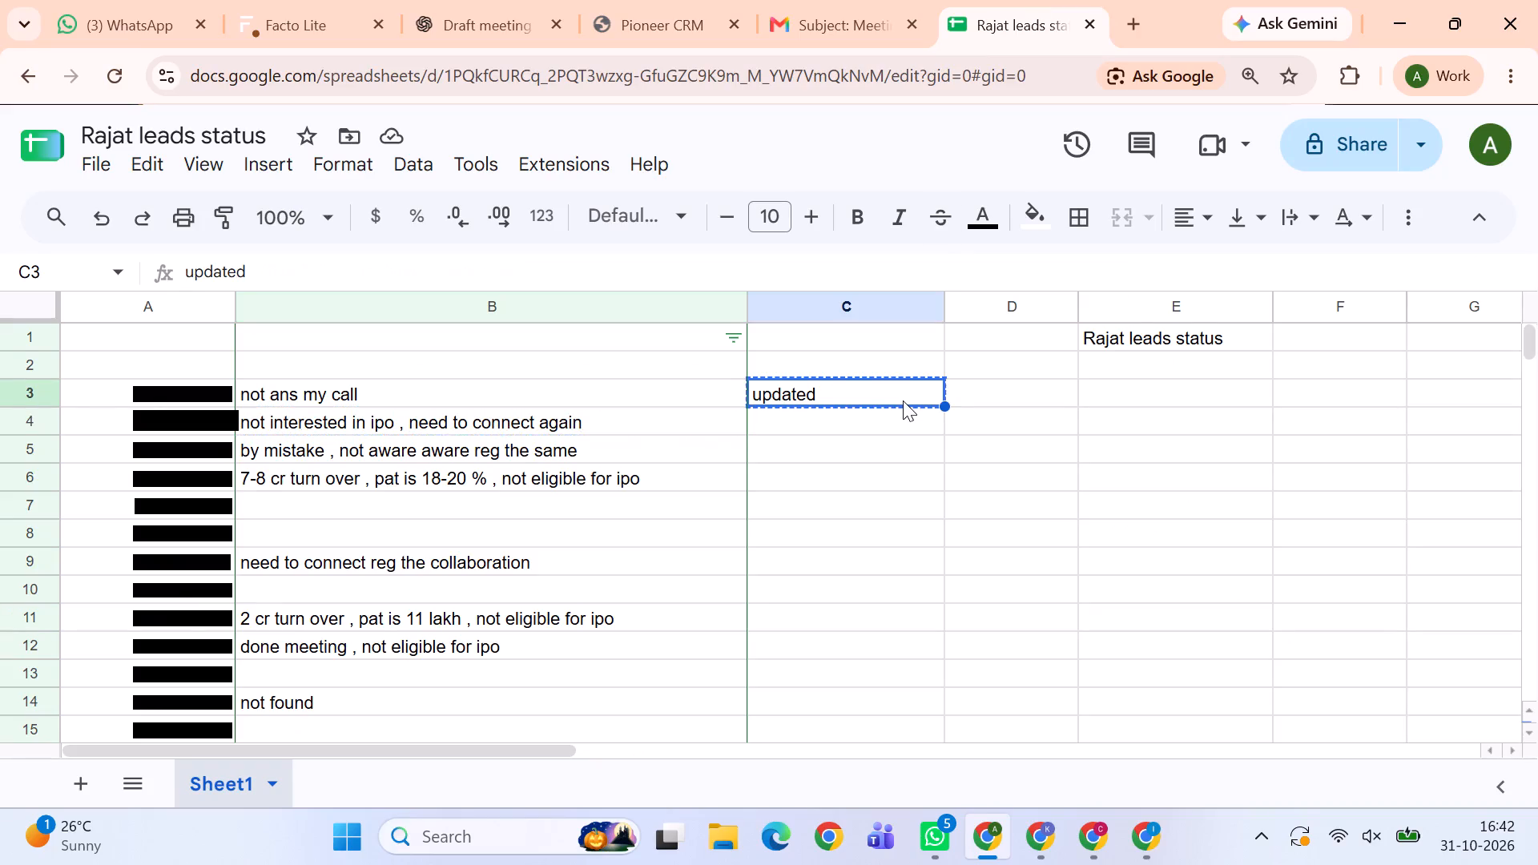
key(Down)
key(ctrl+v)
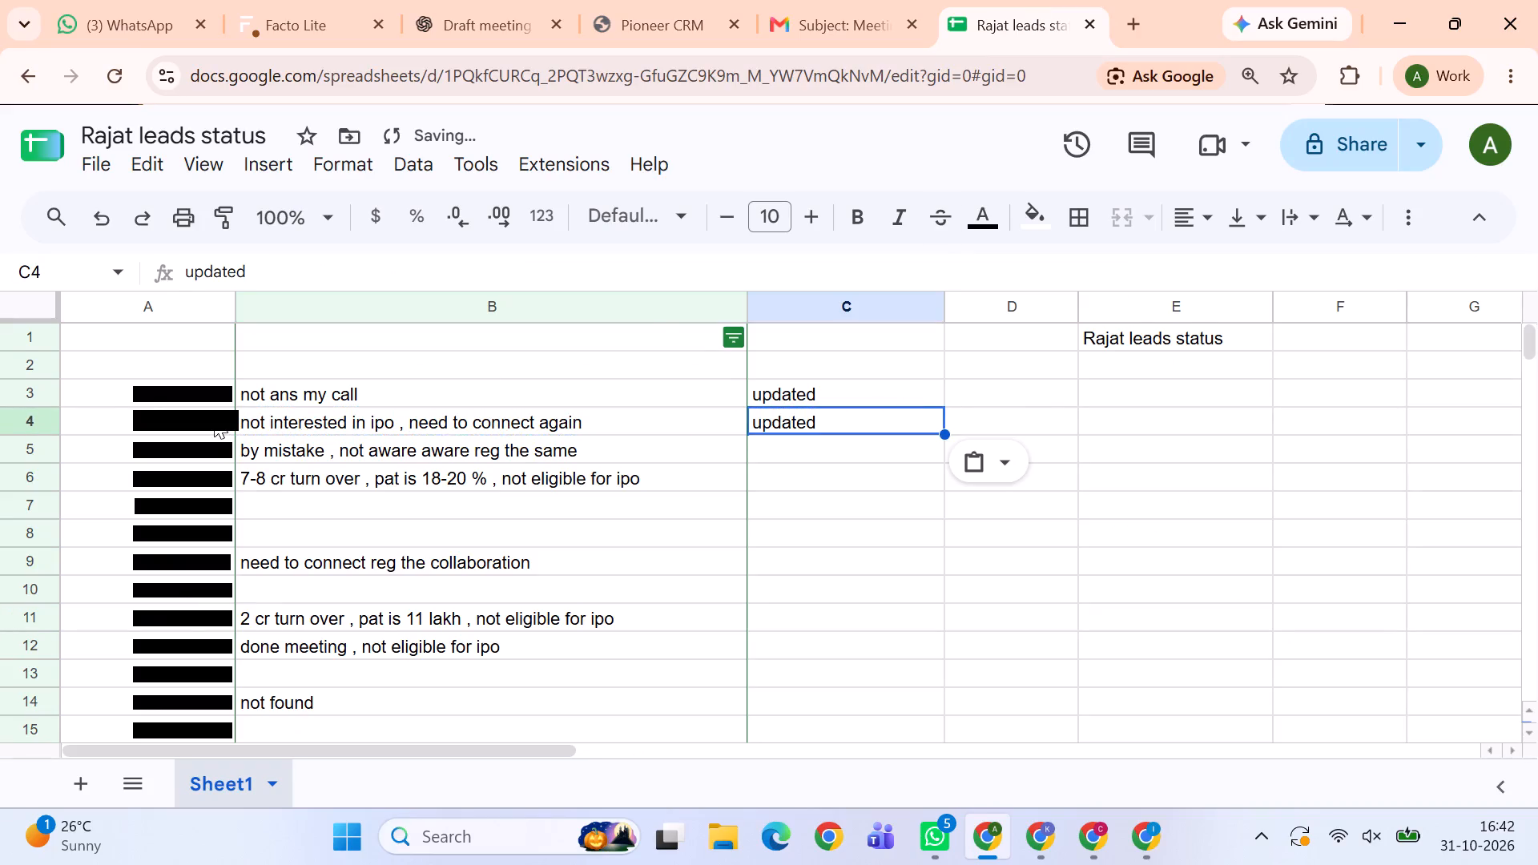
Copy the row 4 lead's phone number from column A and search the Pioneer CRM contacts for it.
click(214, 418)
key(ctrl+c)
click(672, 0)
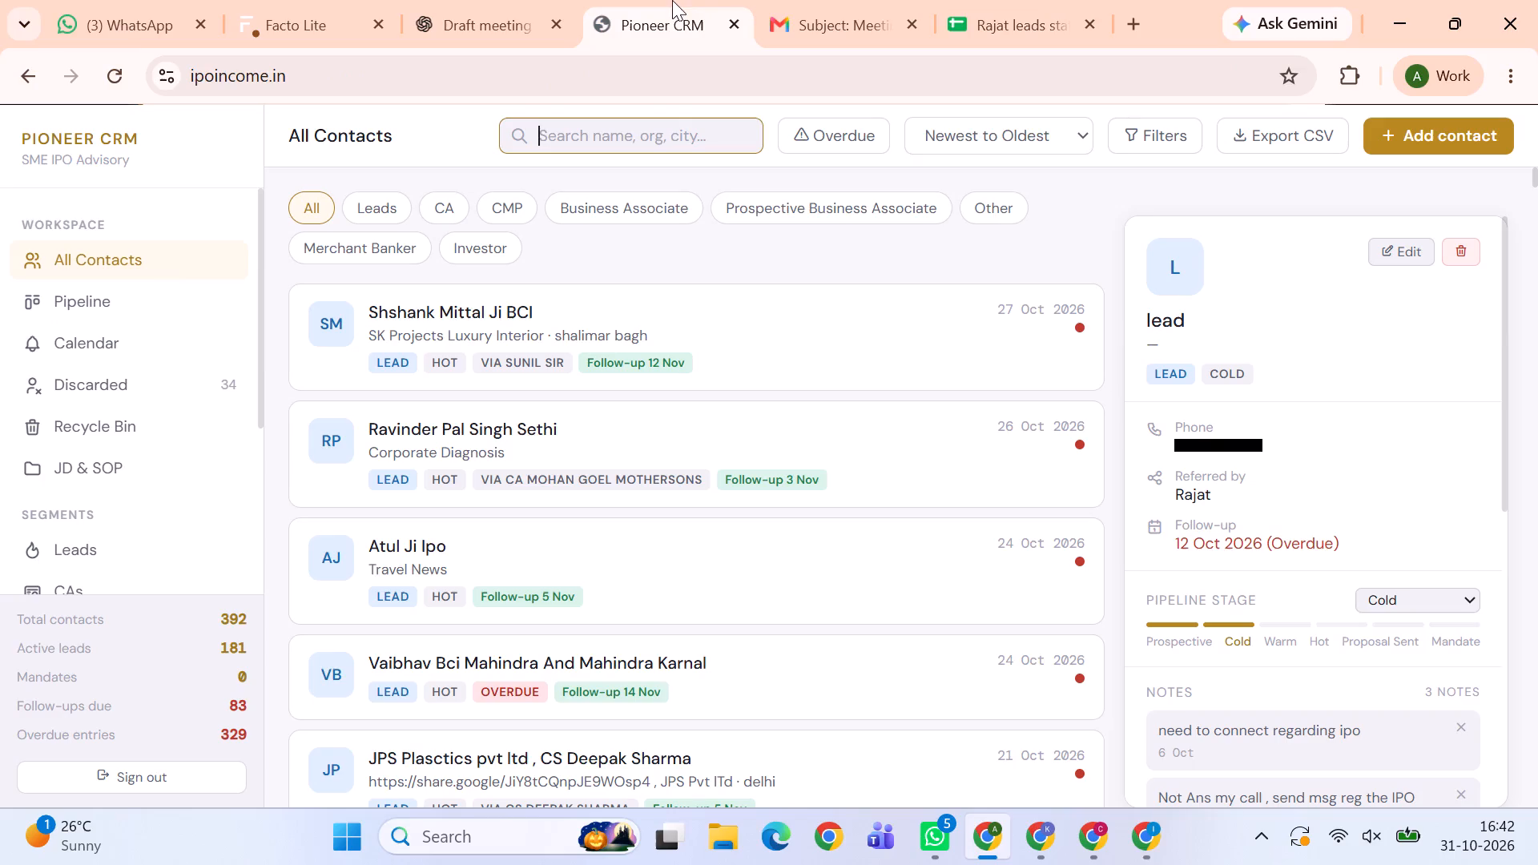
click(661, 125)
key(ctrl+v)
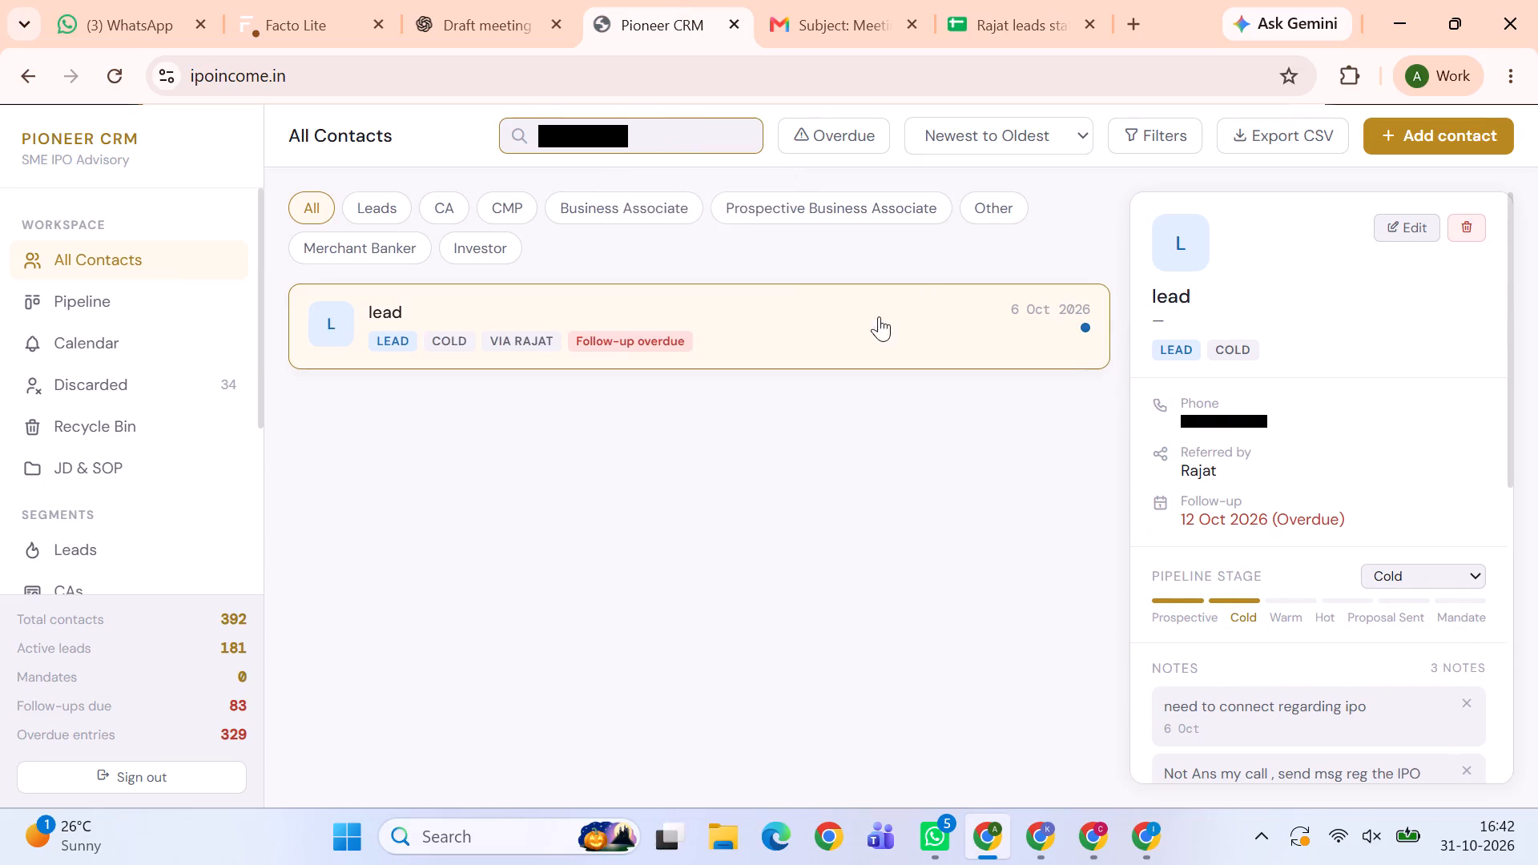
Open the lead contact matching the searched phone number in Pioneer CRM and review its details and notes.
click(869, 320)
scroll(1290, 393, down, 1)
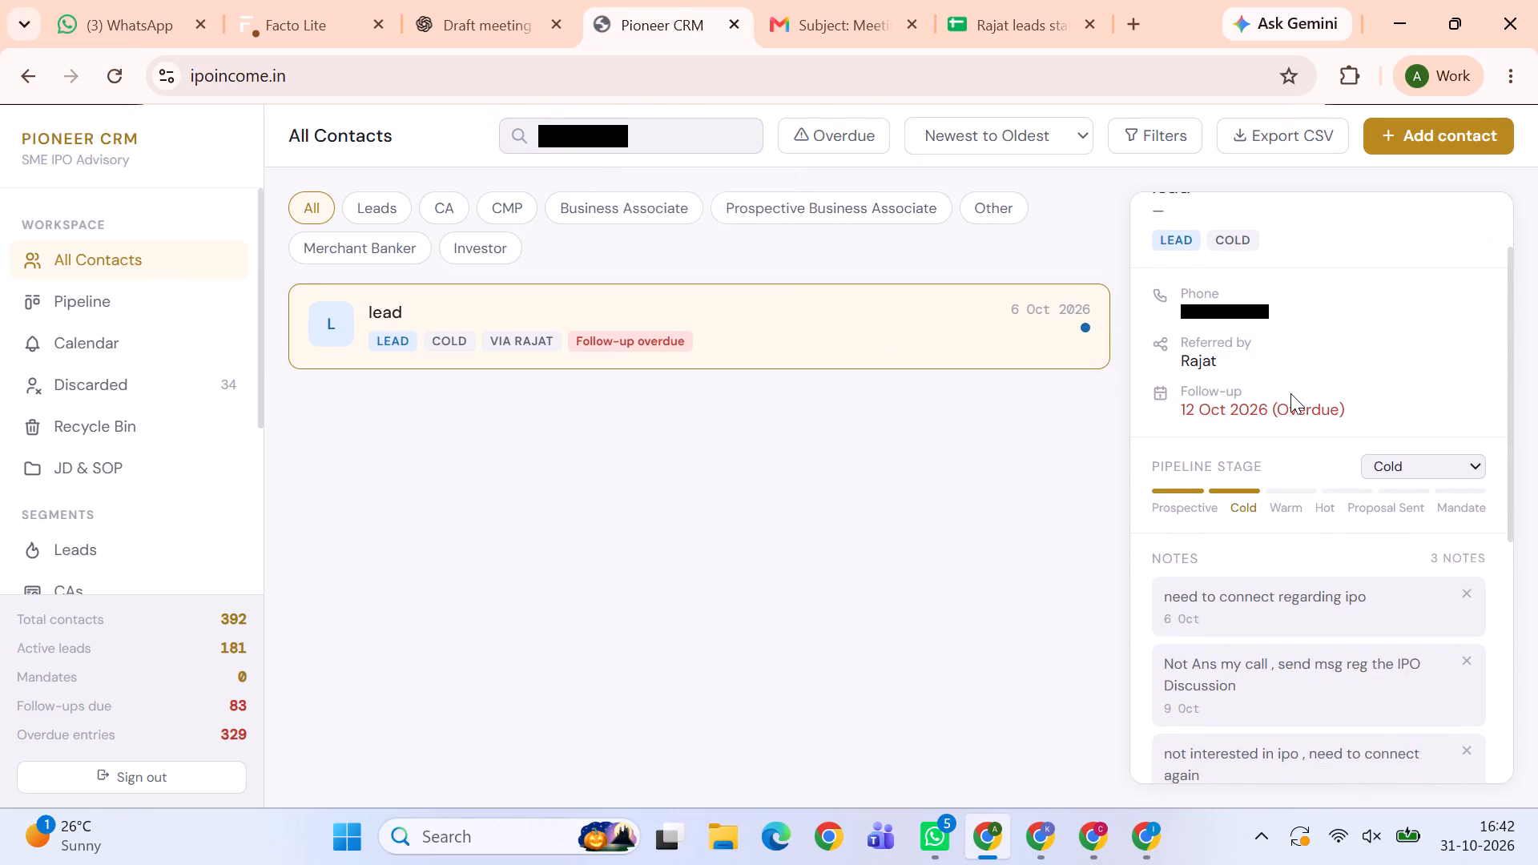
scroll(1290, 393, down, 2)
scroll(1290, 393, up, 2)
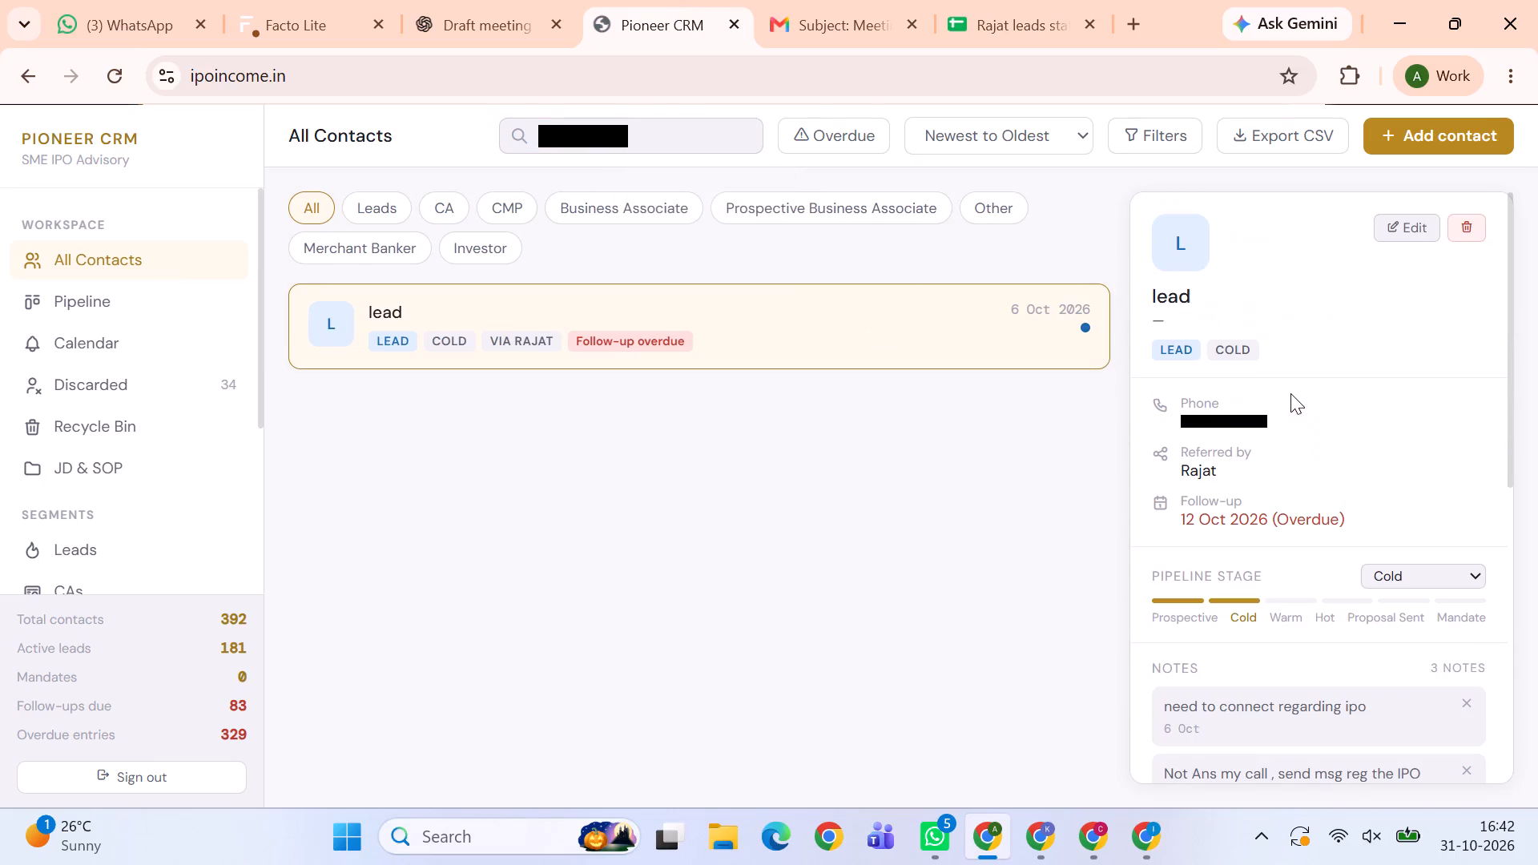
Copy the phone number in row 3 of the Rajat leads status sheet, search Pioneer CRM for it and open the matching contact.
click(1006, 0)
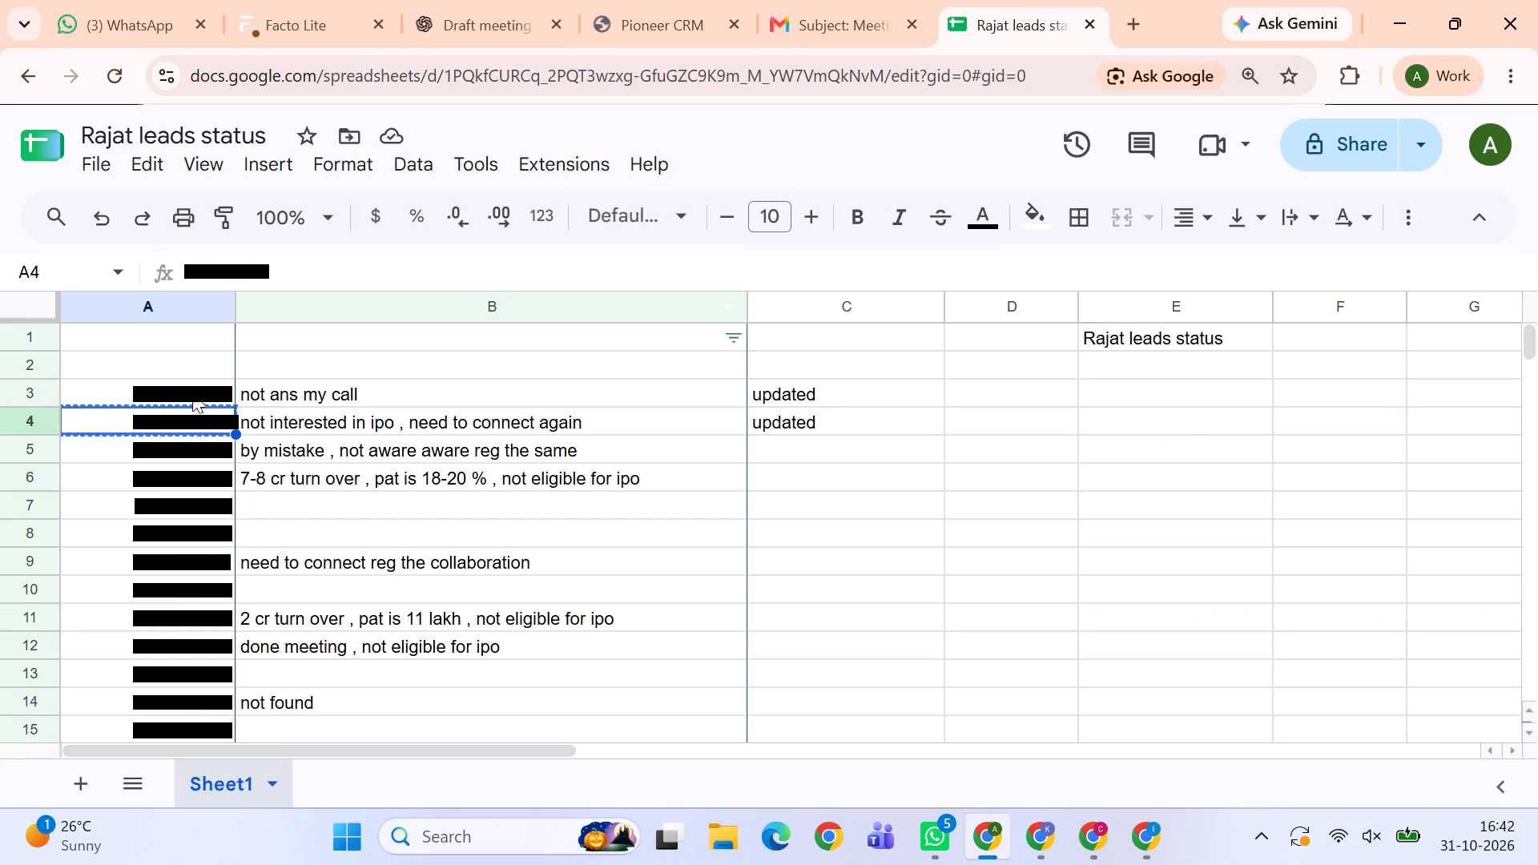
click(193, 383)
key(ctrl+c)
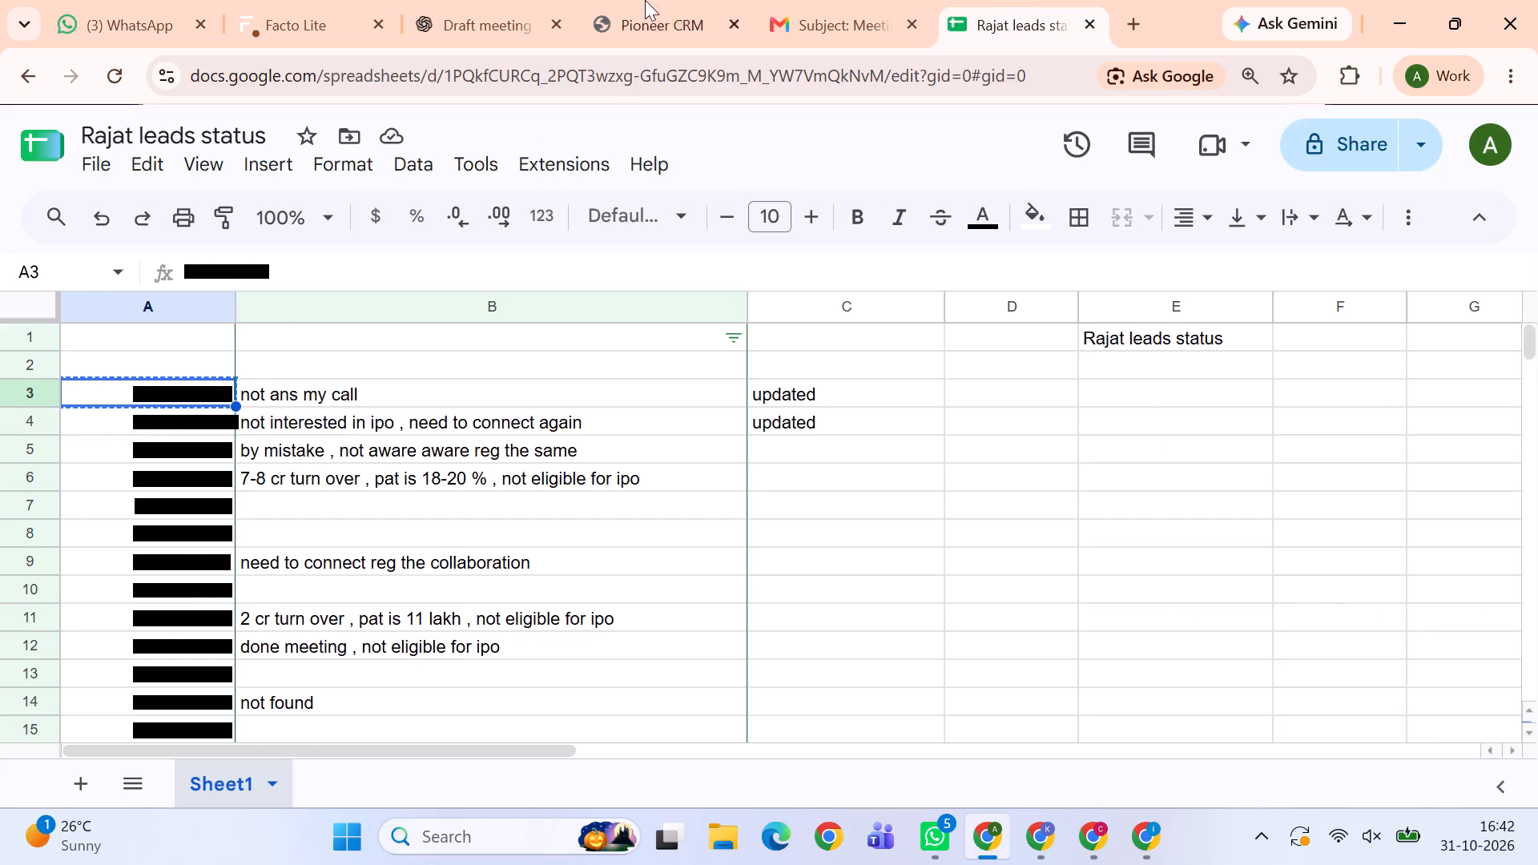
click(659, 0)
click(724, 125)
key(BackSpace)
key(BackSpace)
key(BackSpace)
key(BackSpace)
key(BackSpace)
key(BackSpace)
key(BackSpace)
key(BackSpace)
key(BackSpace)
key(BackSpace)
key(BackSpace)
key(BackSpace)
key(BackSpace)
key(BackSpace)
key(BackSpace)
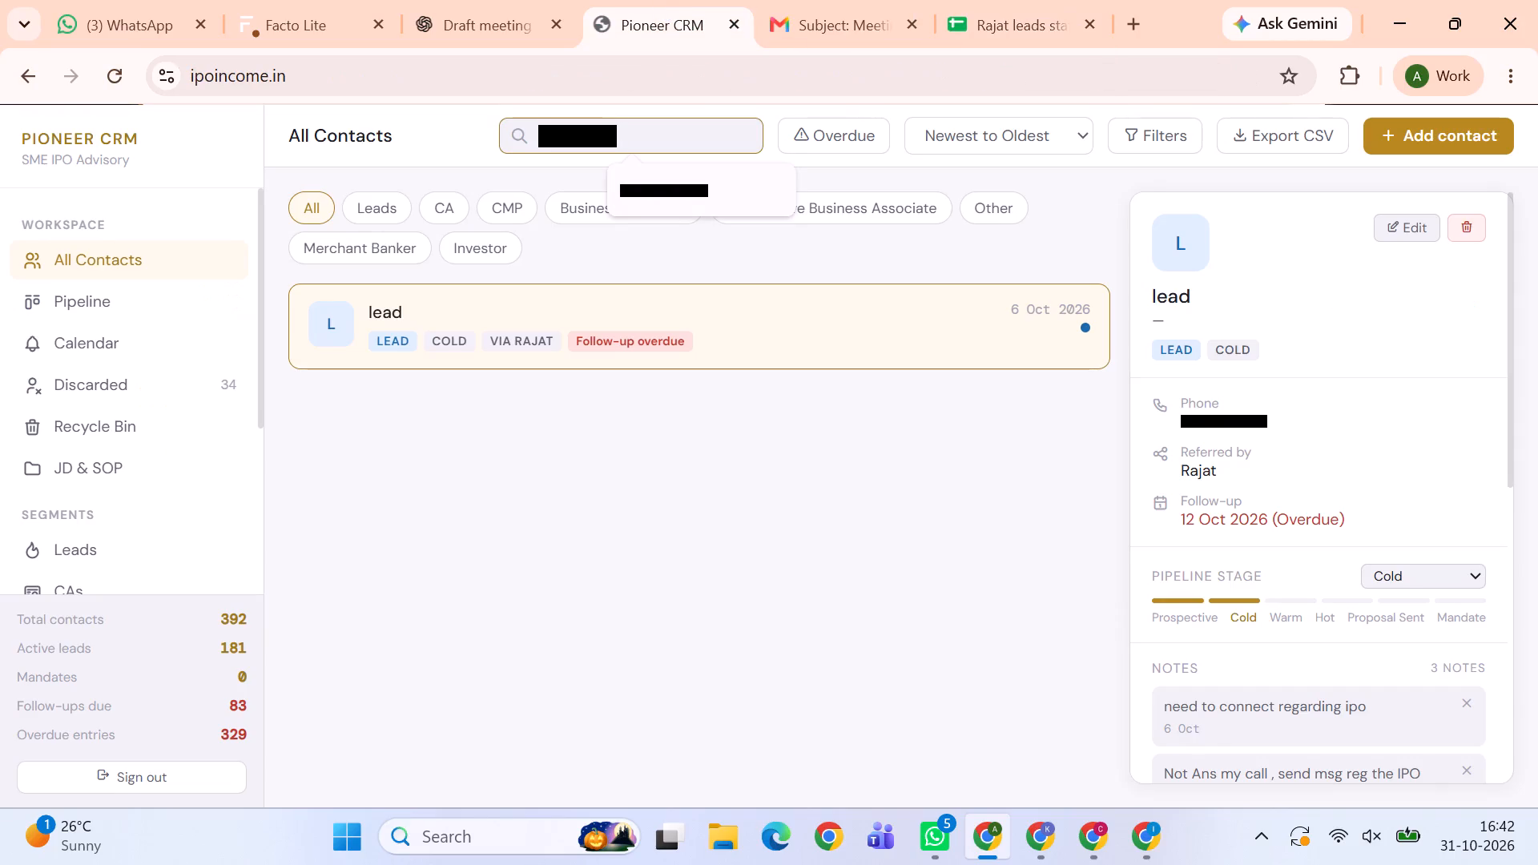
key(ctrl+v)
click(837, 312)
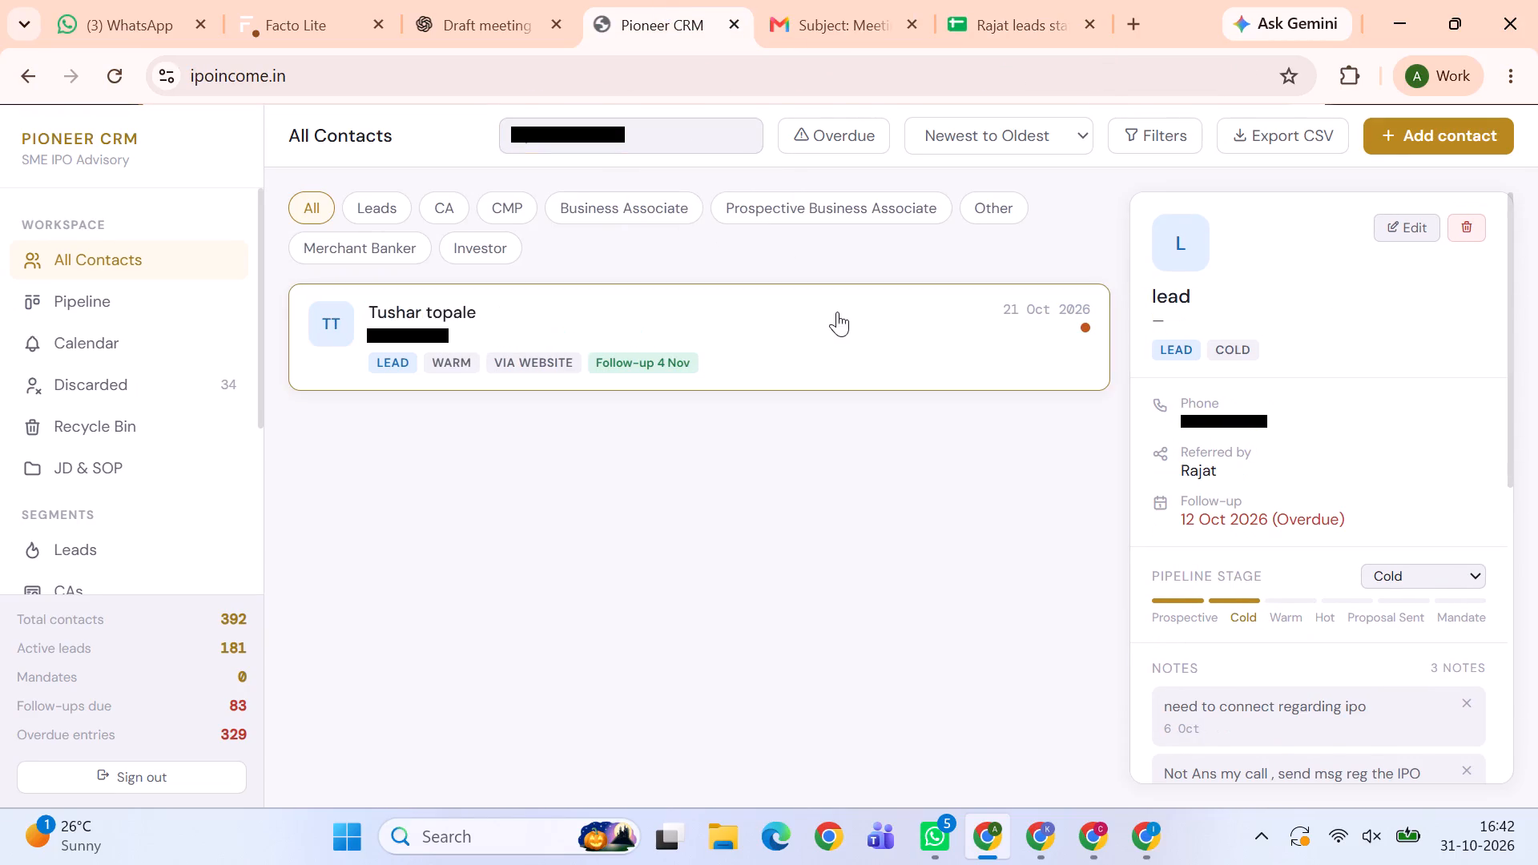
Edit the opened contact so Referred by reads "Website , Rajat" and save the update.
click(1404, 233)
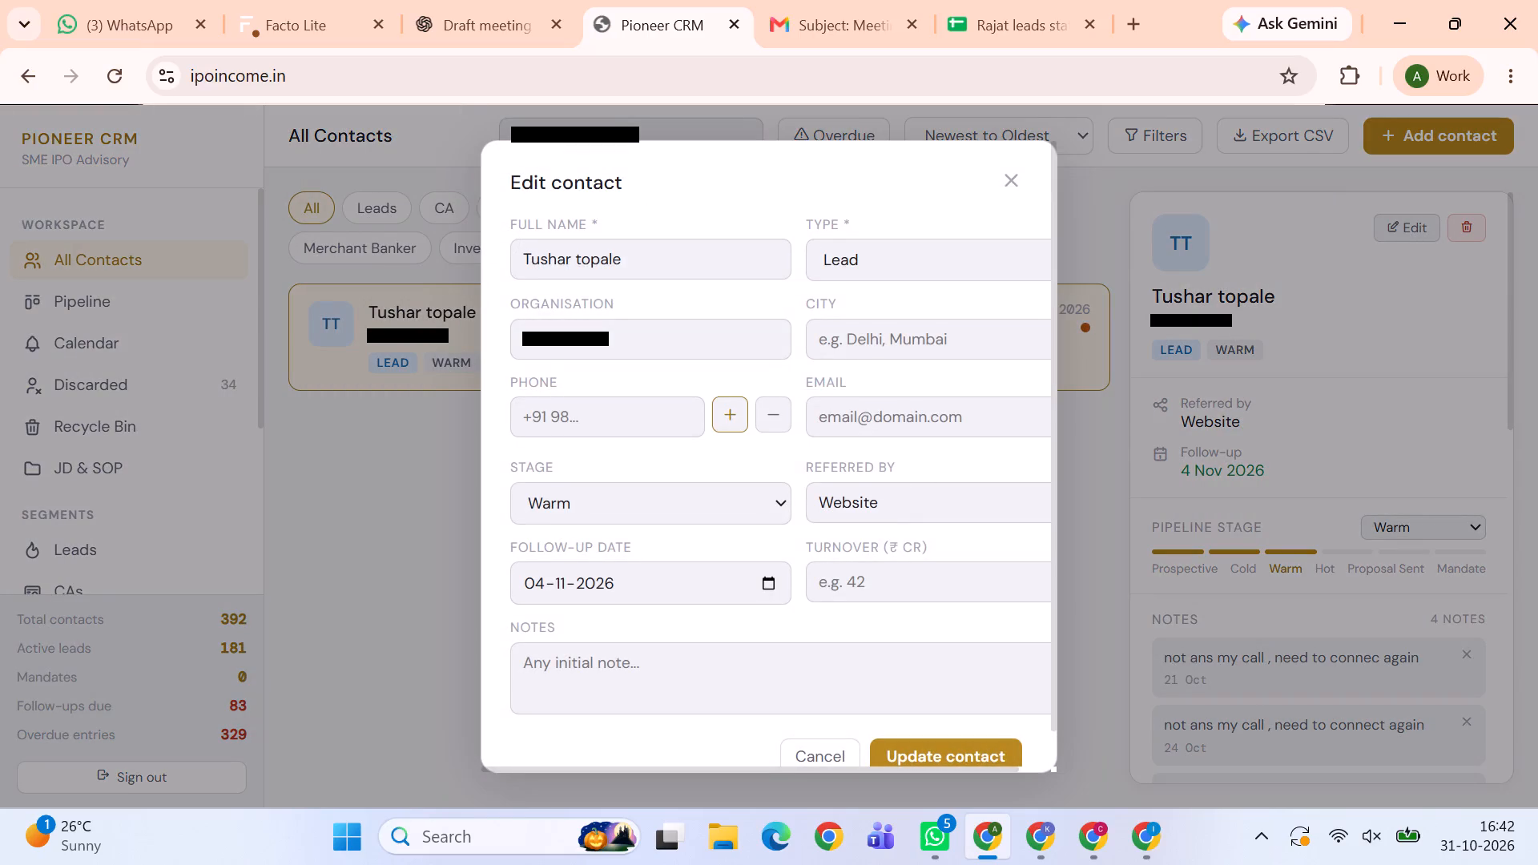
click(911, 503)
key(space)
text(, ra)
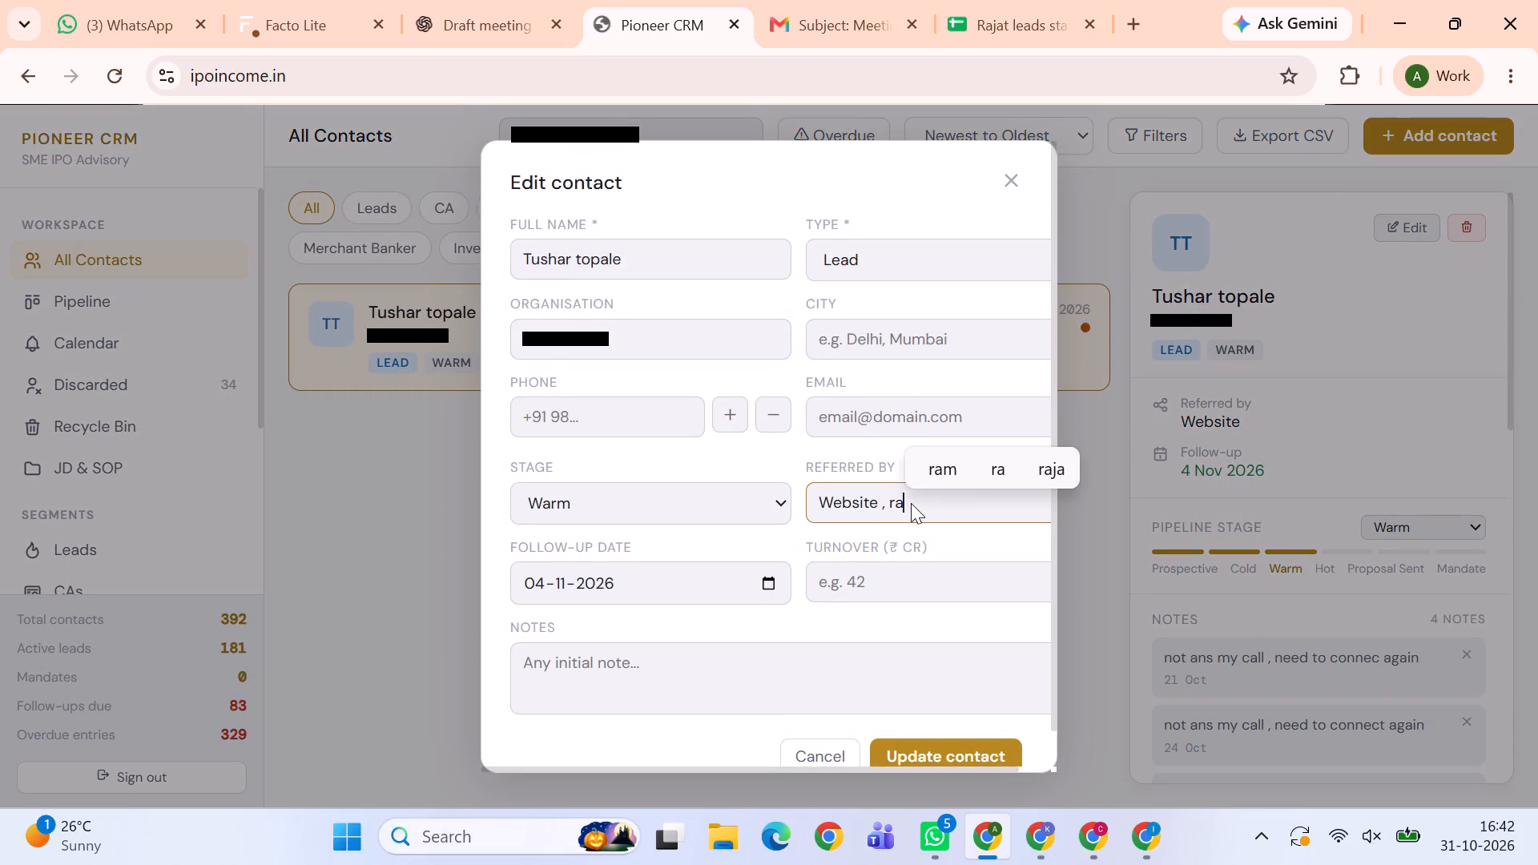
key(BackSpace)
key(BackSpace)
text(Rajat)
key(space)
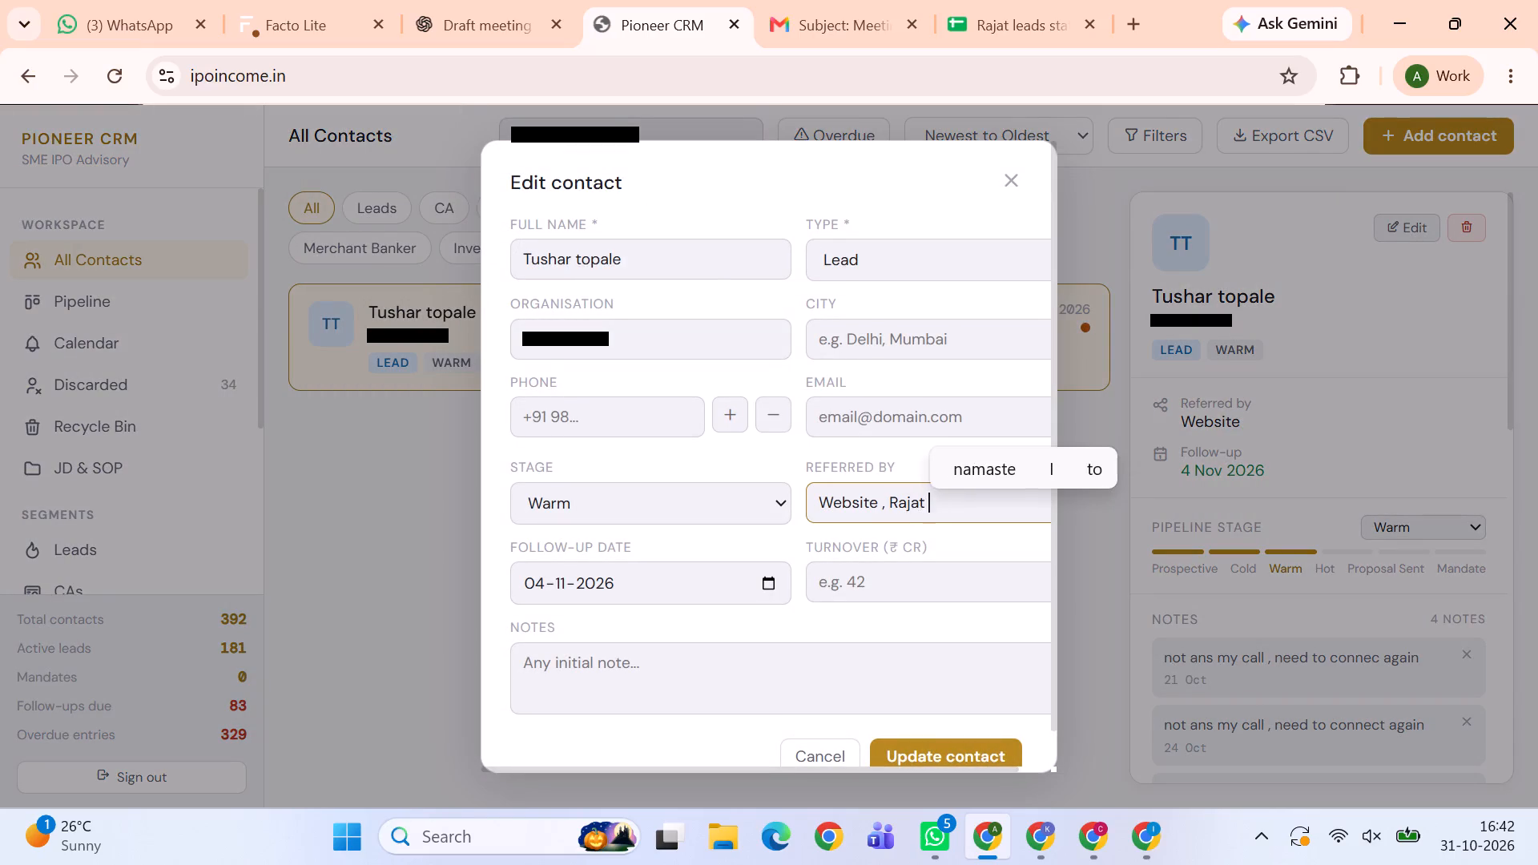
scroll(928, 690, down, 1)
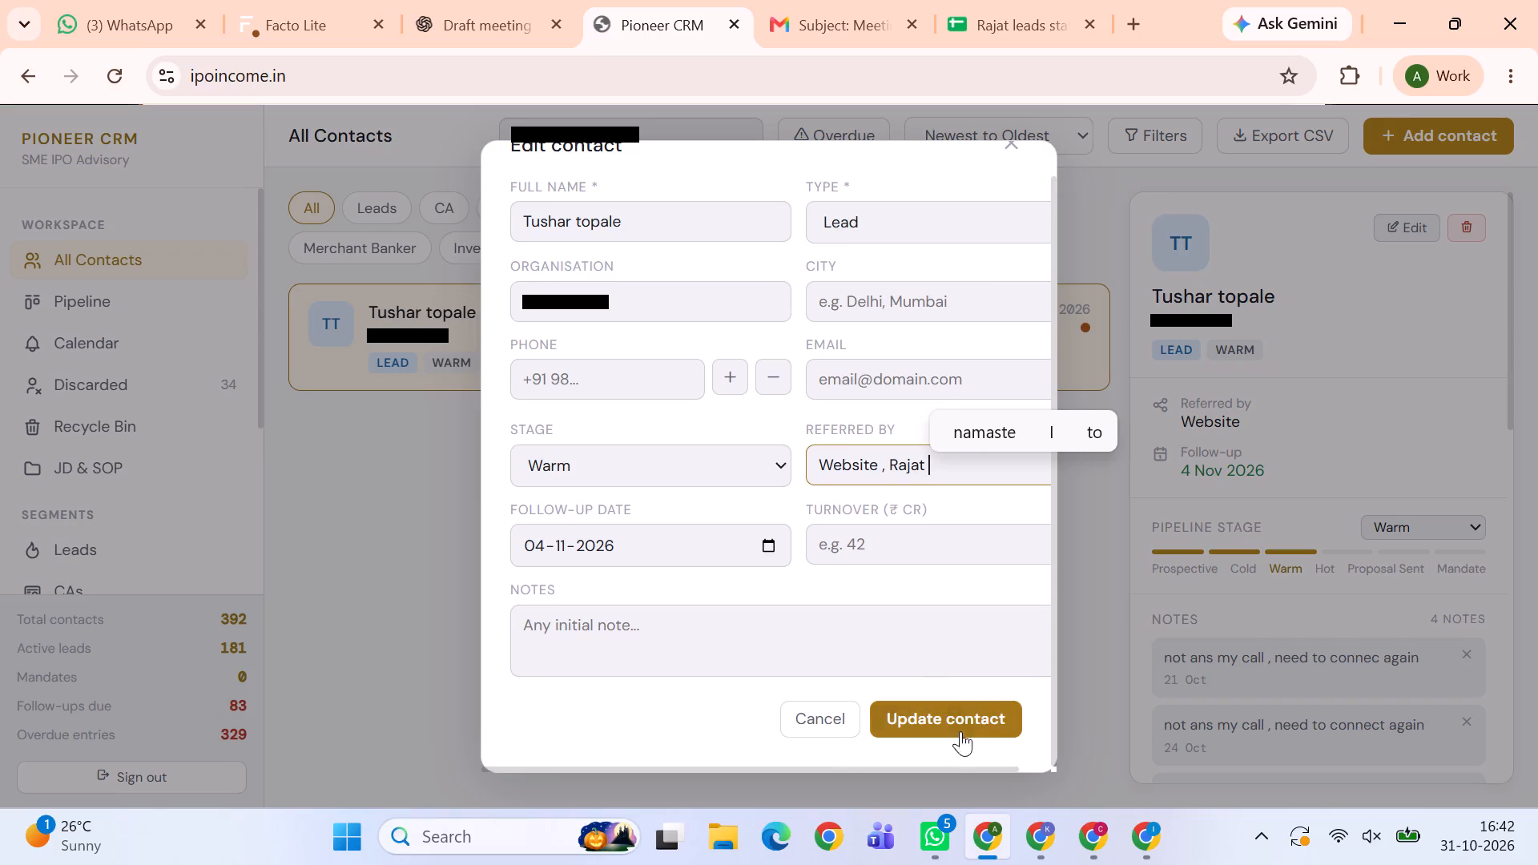
click(958, 714)
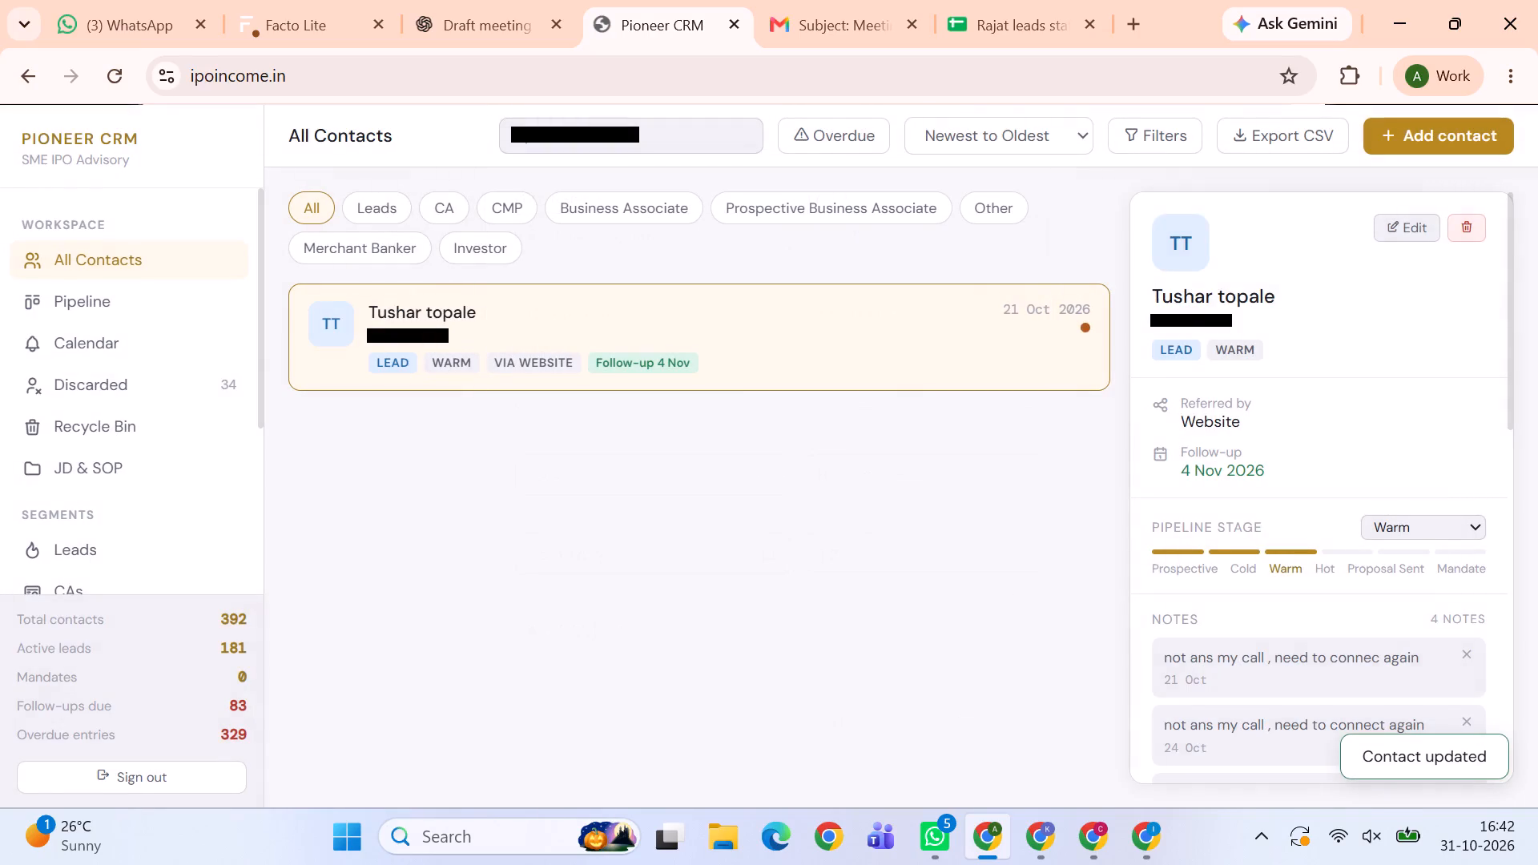
Review the updated contact's notes in Pioneer CRM and check them against the row 3 remark in the leads sheet.
scroll(1276, 570, down, 2)
scroll(1276, 570, up, 1)
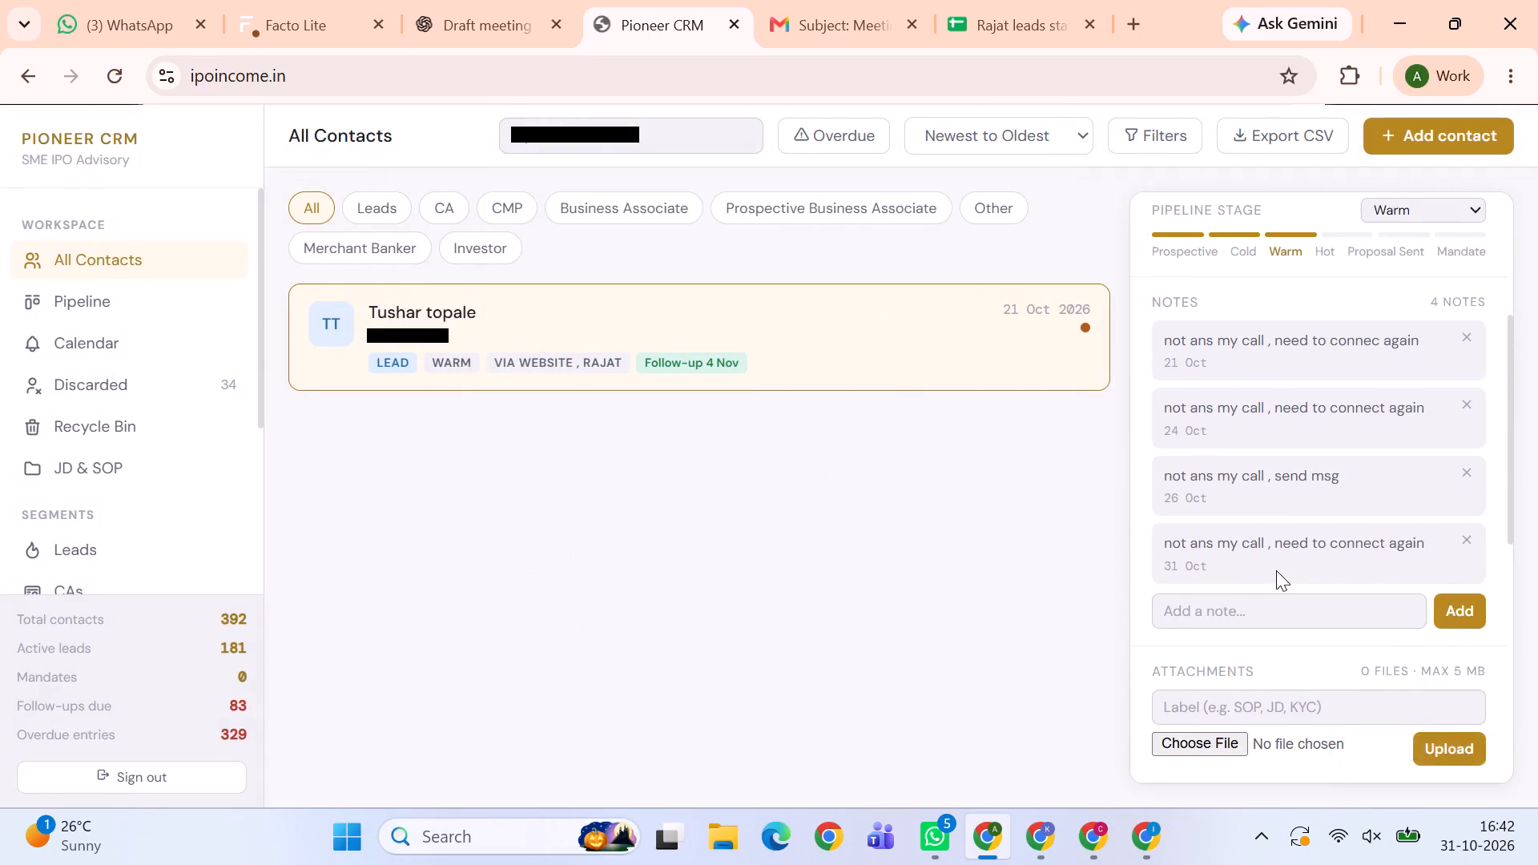
scroll(1276, 570, up, 1)
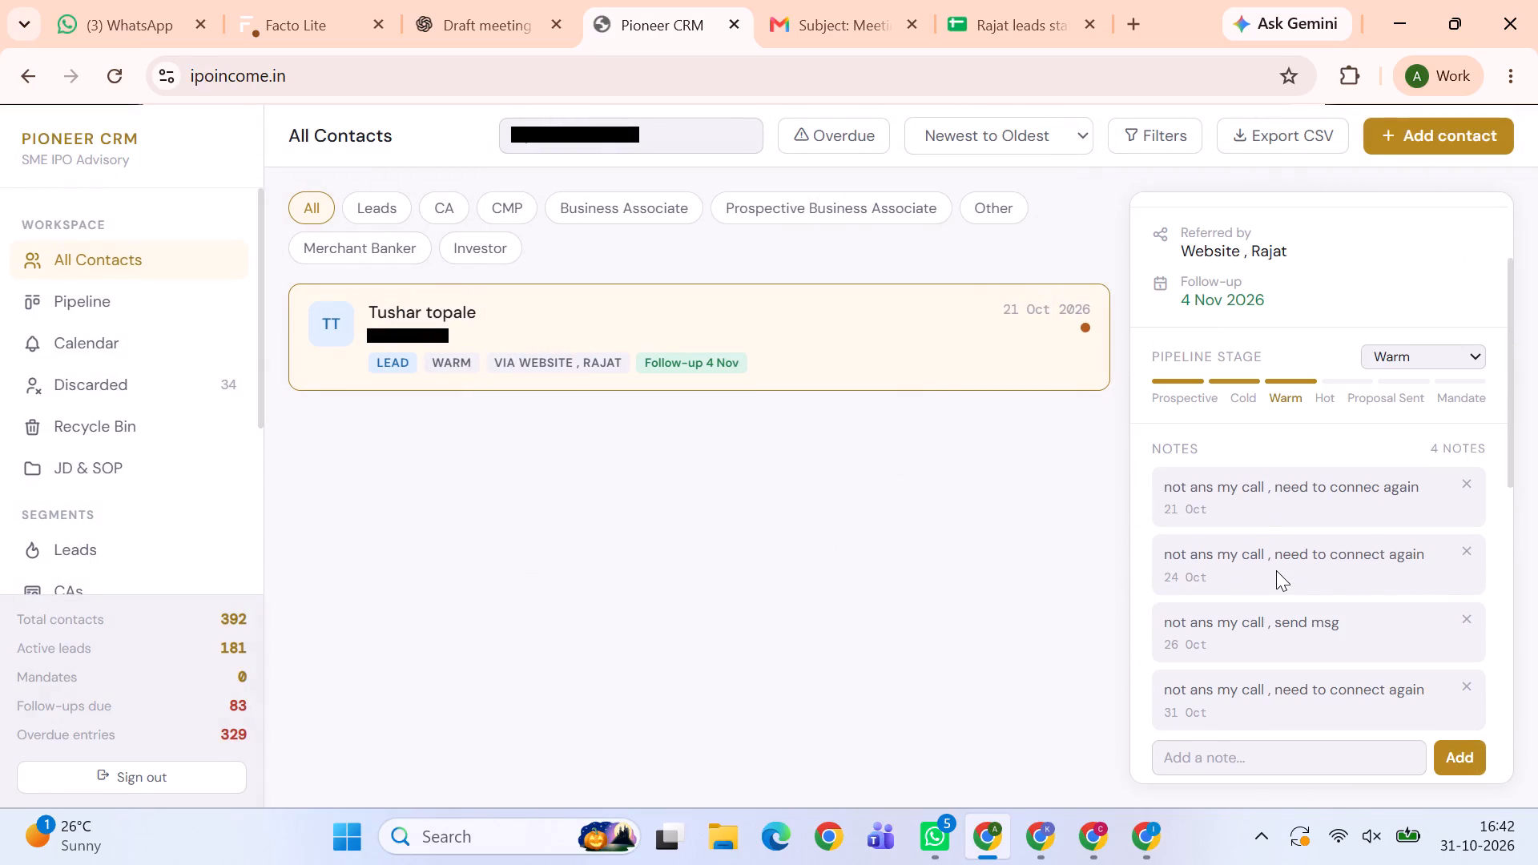
click(417, 0)
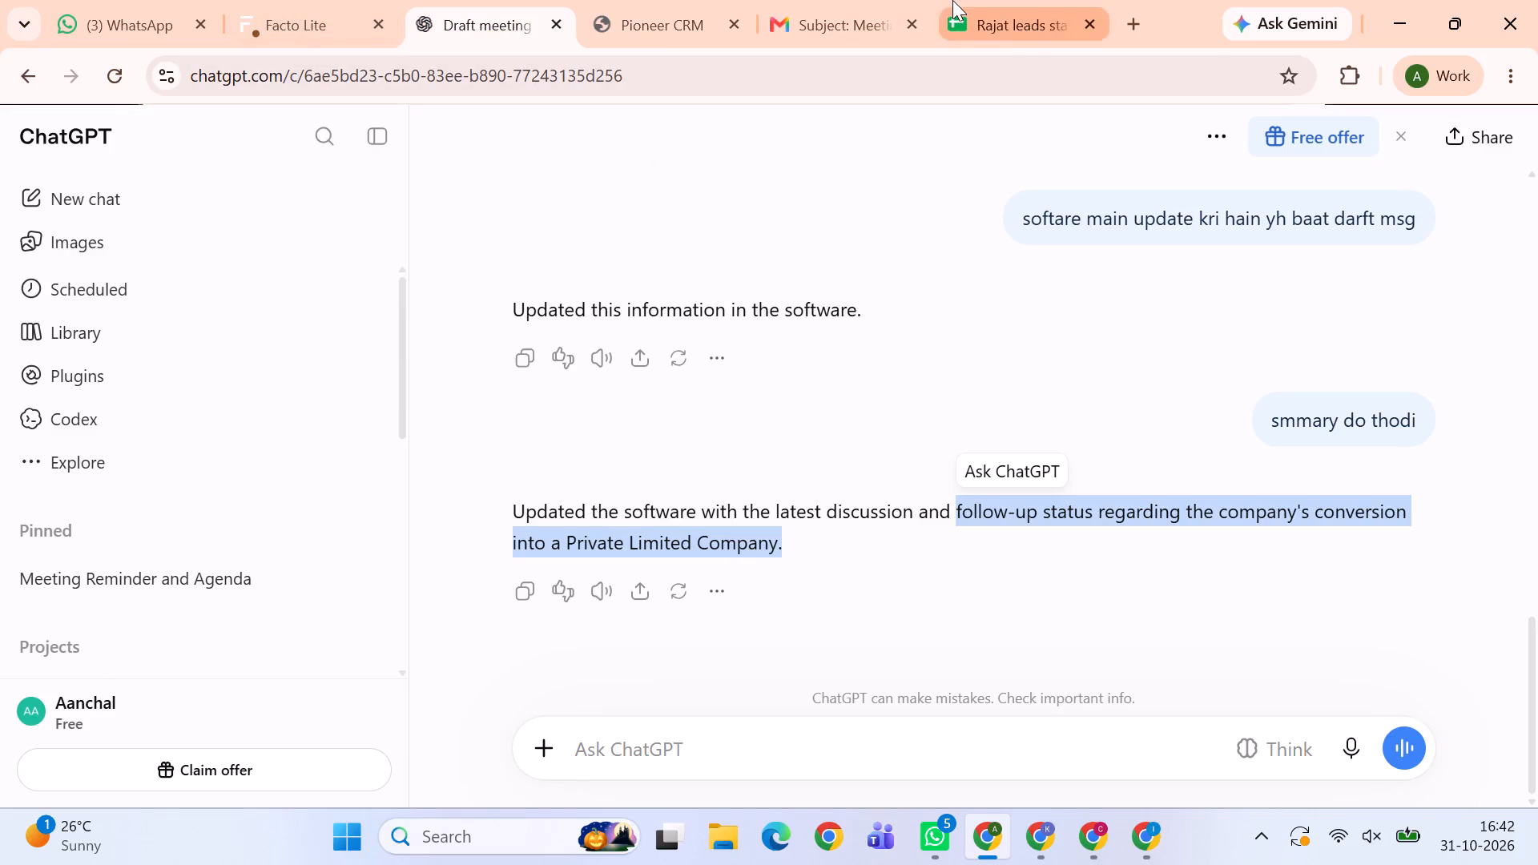
click(952, 0)
click(654, 0)
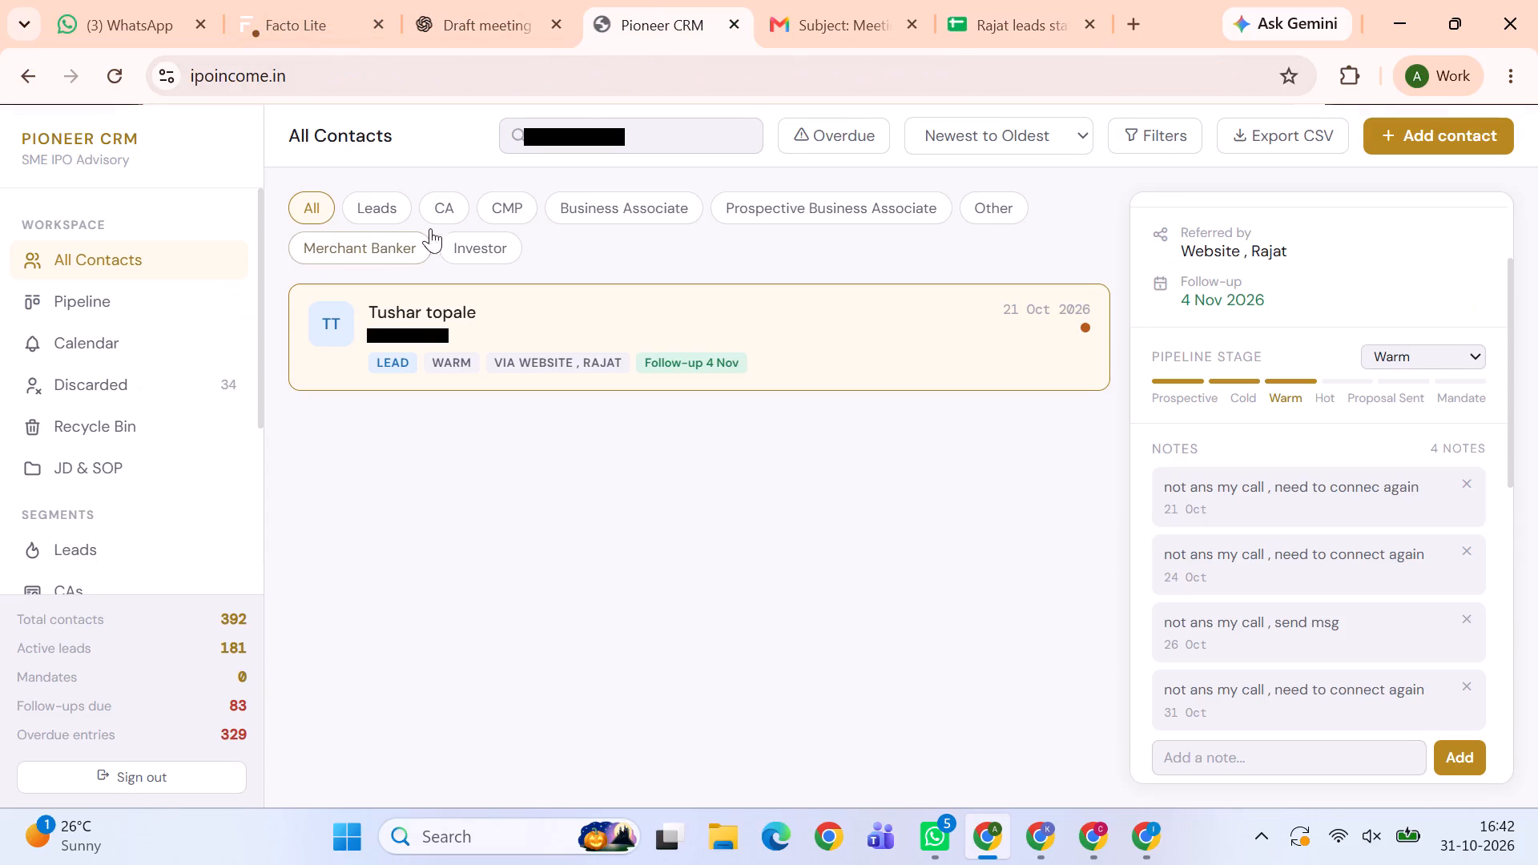
Copy the phone number in row 5 of the leads sheet, search Pioneer CRM for it and open the matching contact.
click(1008, 0)
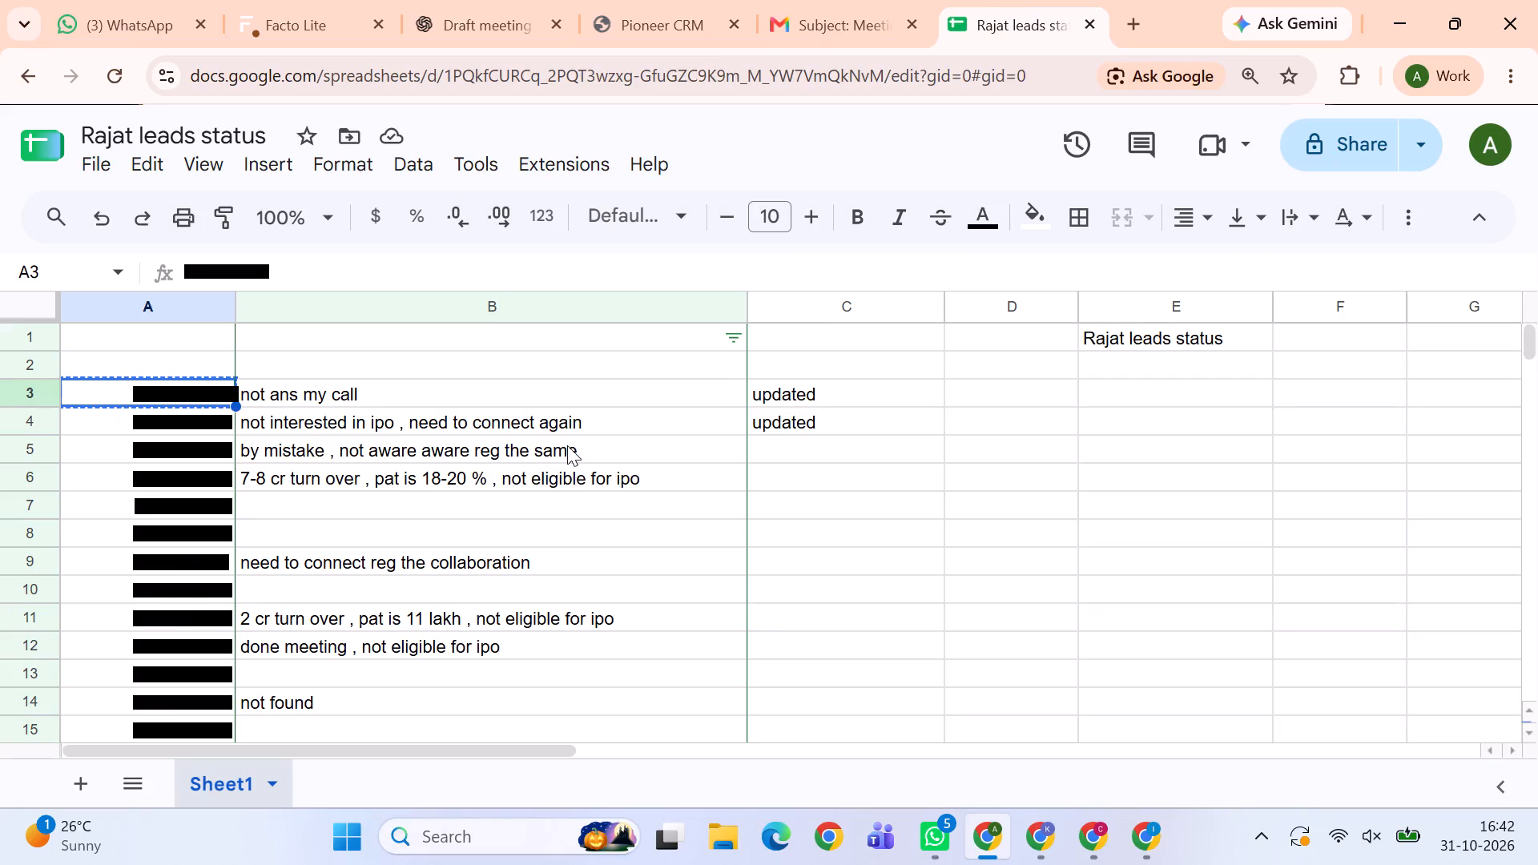
key(Down)
key(Down)
key(ctrl+c)
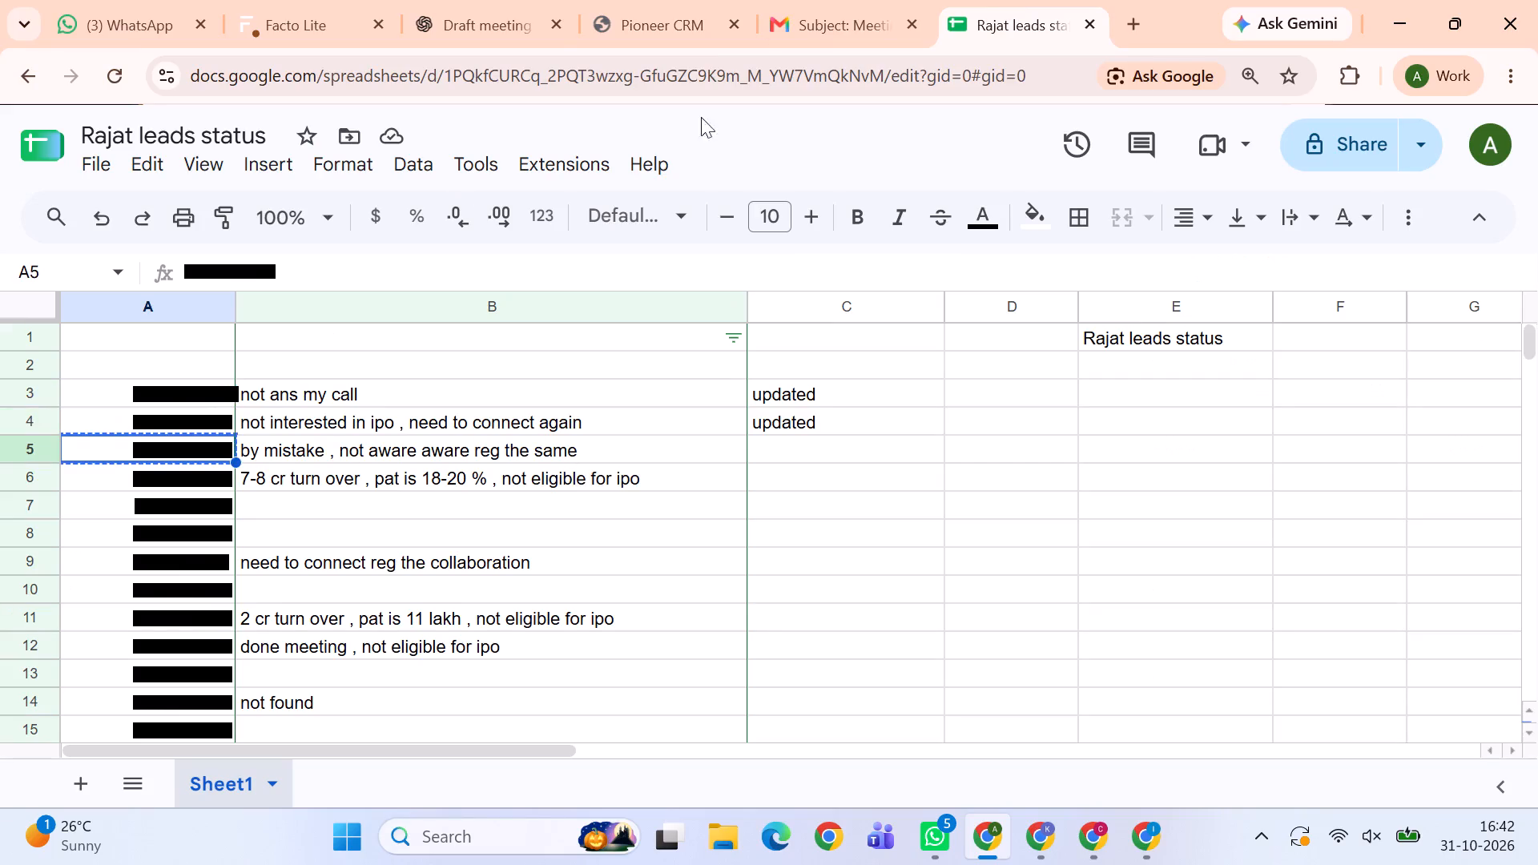
click(666, 0)
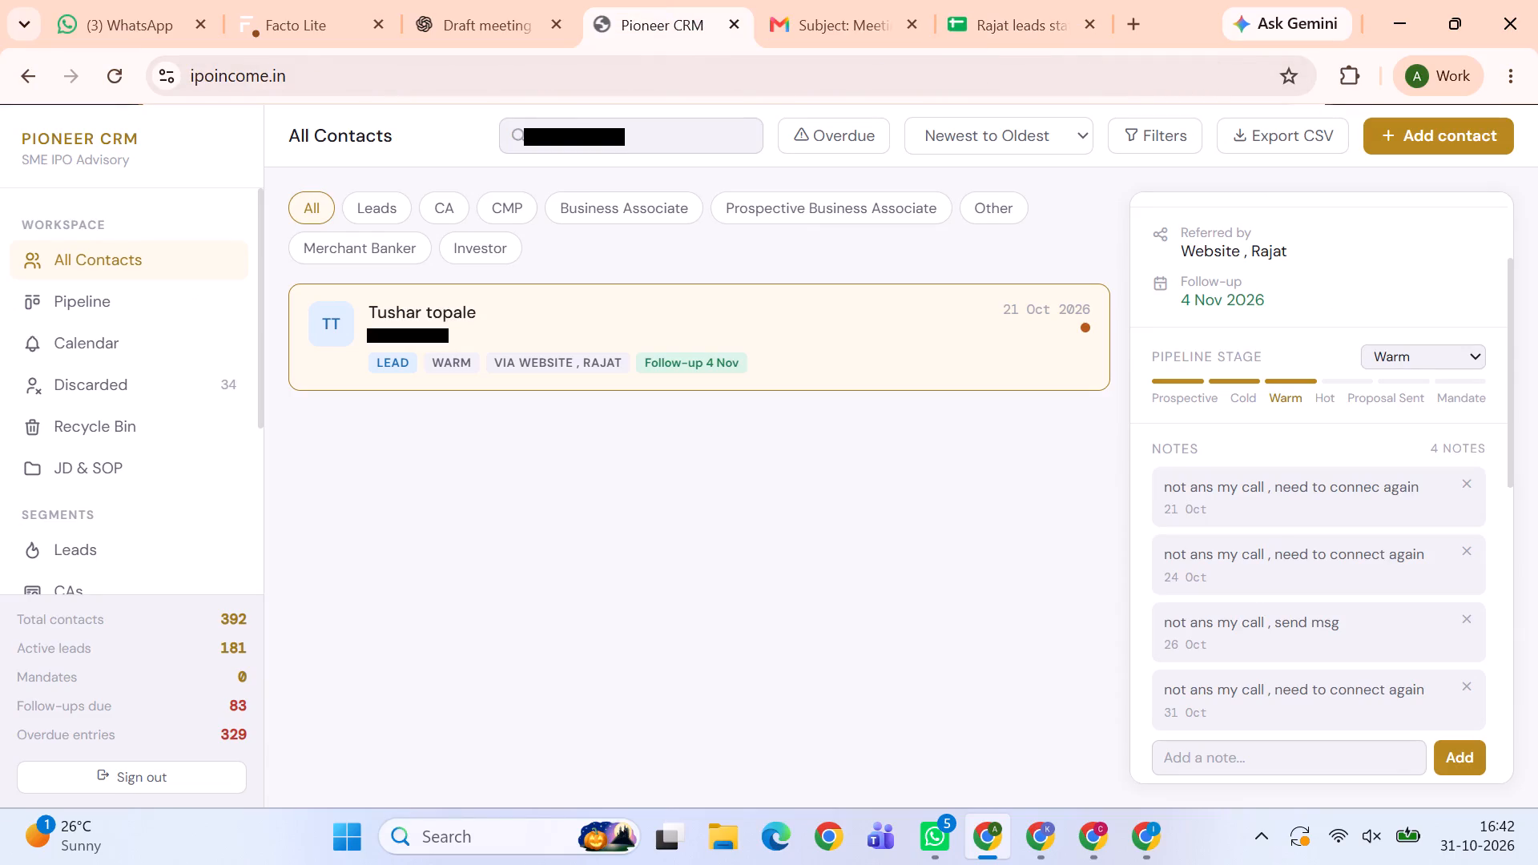
drag(642, 132, 390, 104)
key(BackSpace)
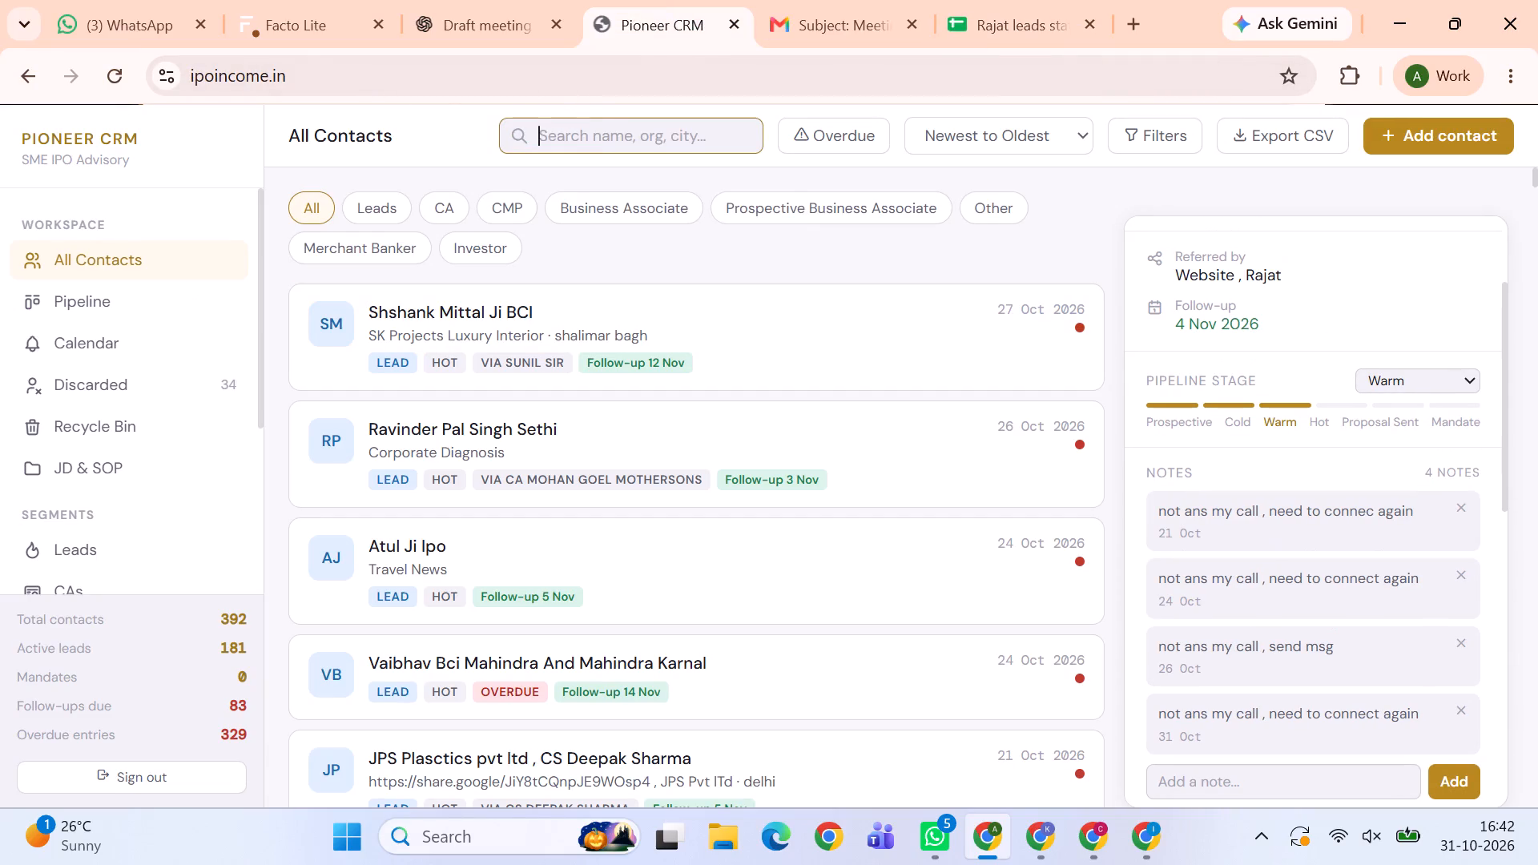
click(558, 141)
key(ctrl+v)
click(884, 307)
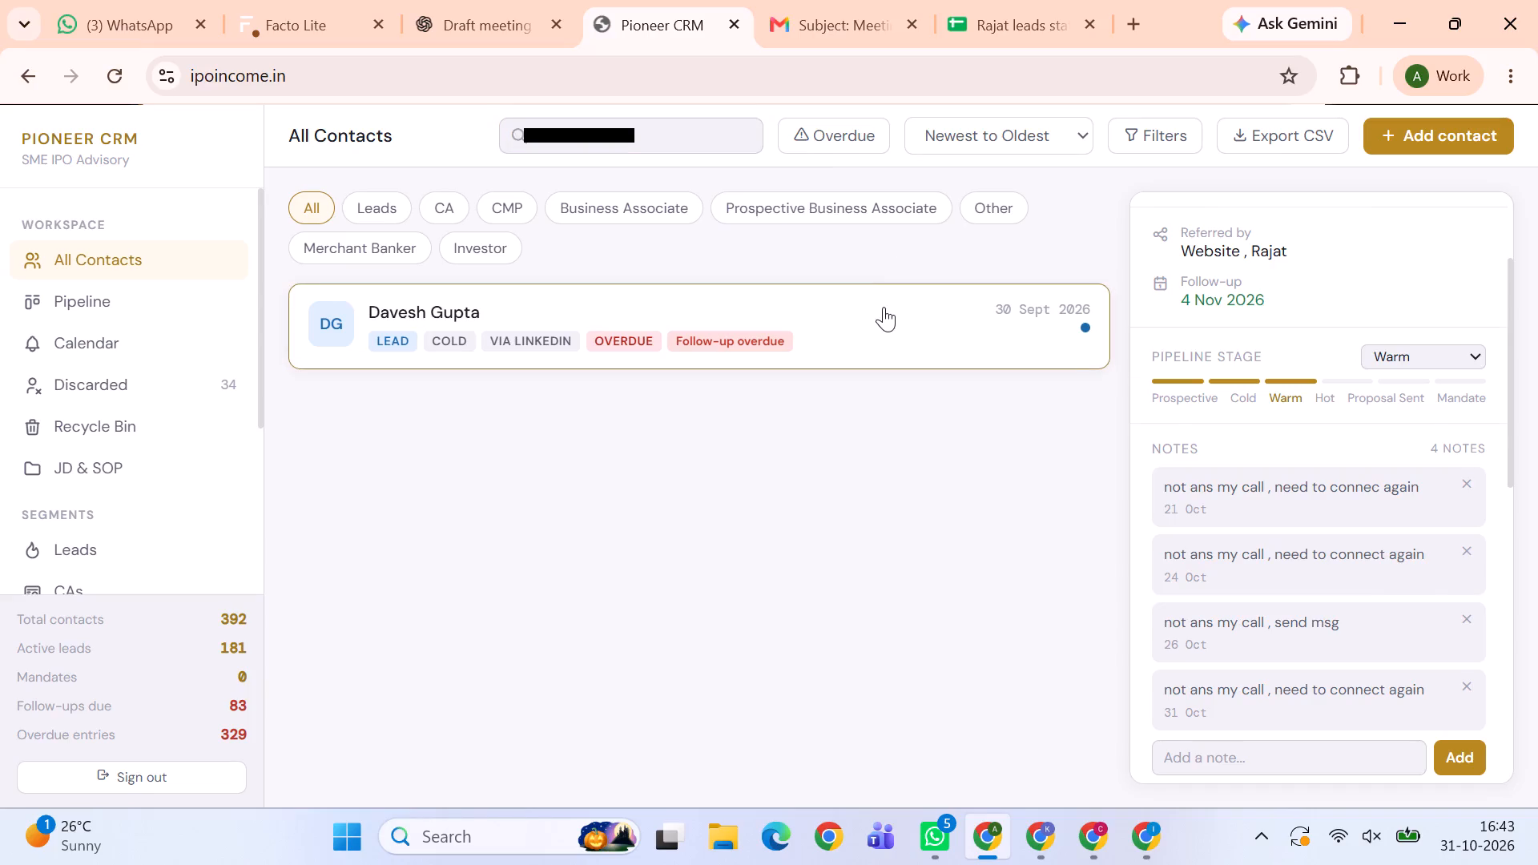
Copy the row 5 remark "by mistake , not aware aware reg the same" from the leads sheet and add it as a note on the CRM contact.
scroll(1259, 506, down, 2)
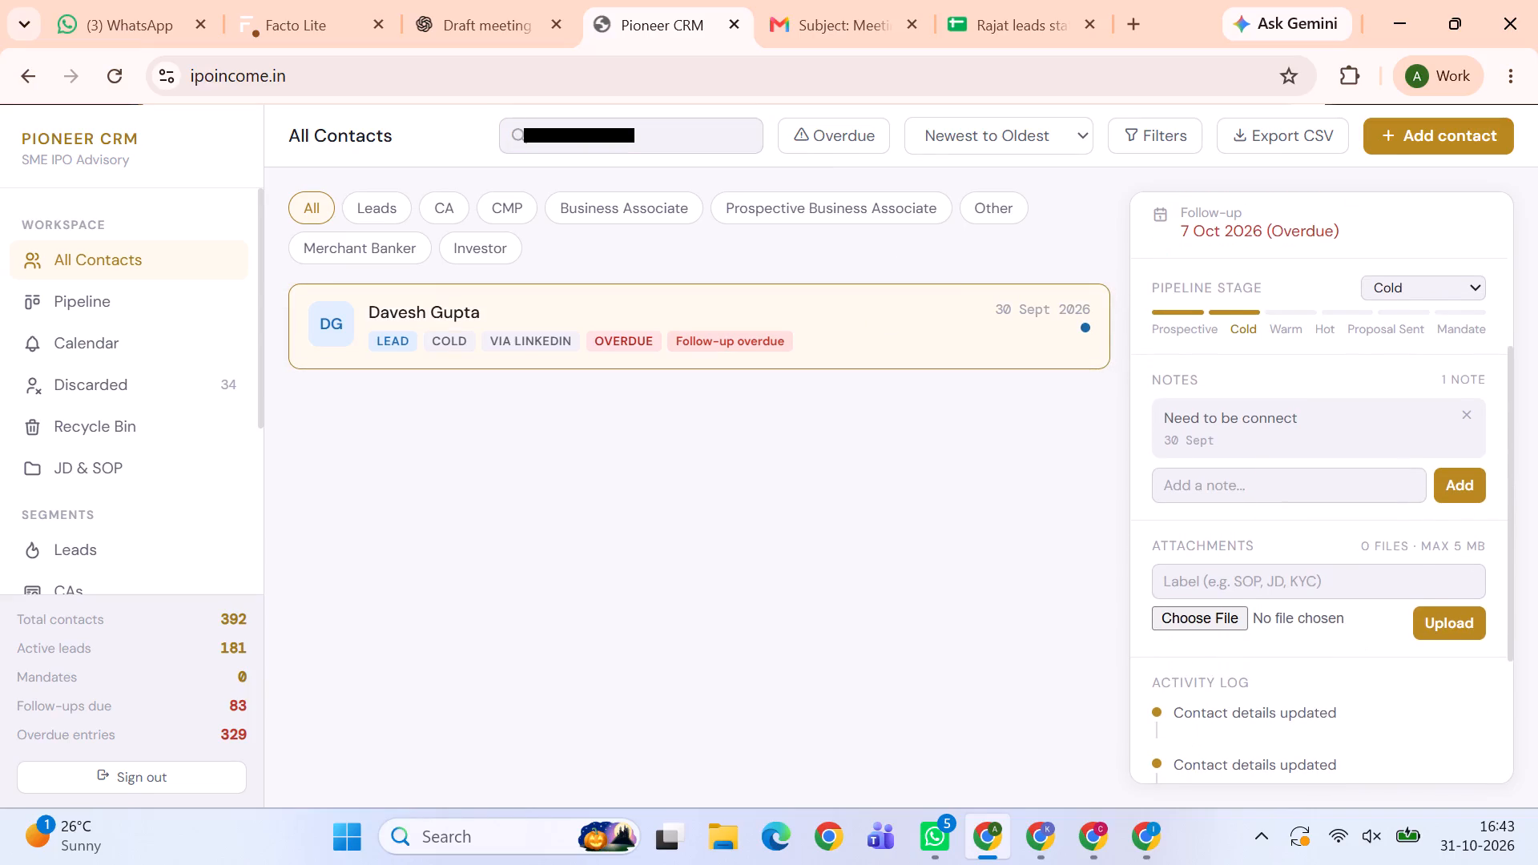
click(1270, 474)
click(1033, 0)
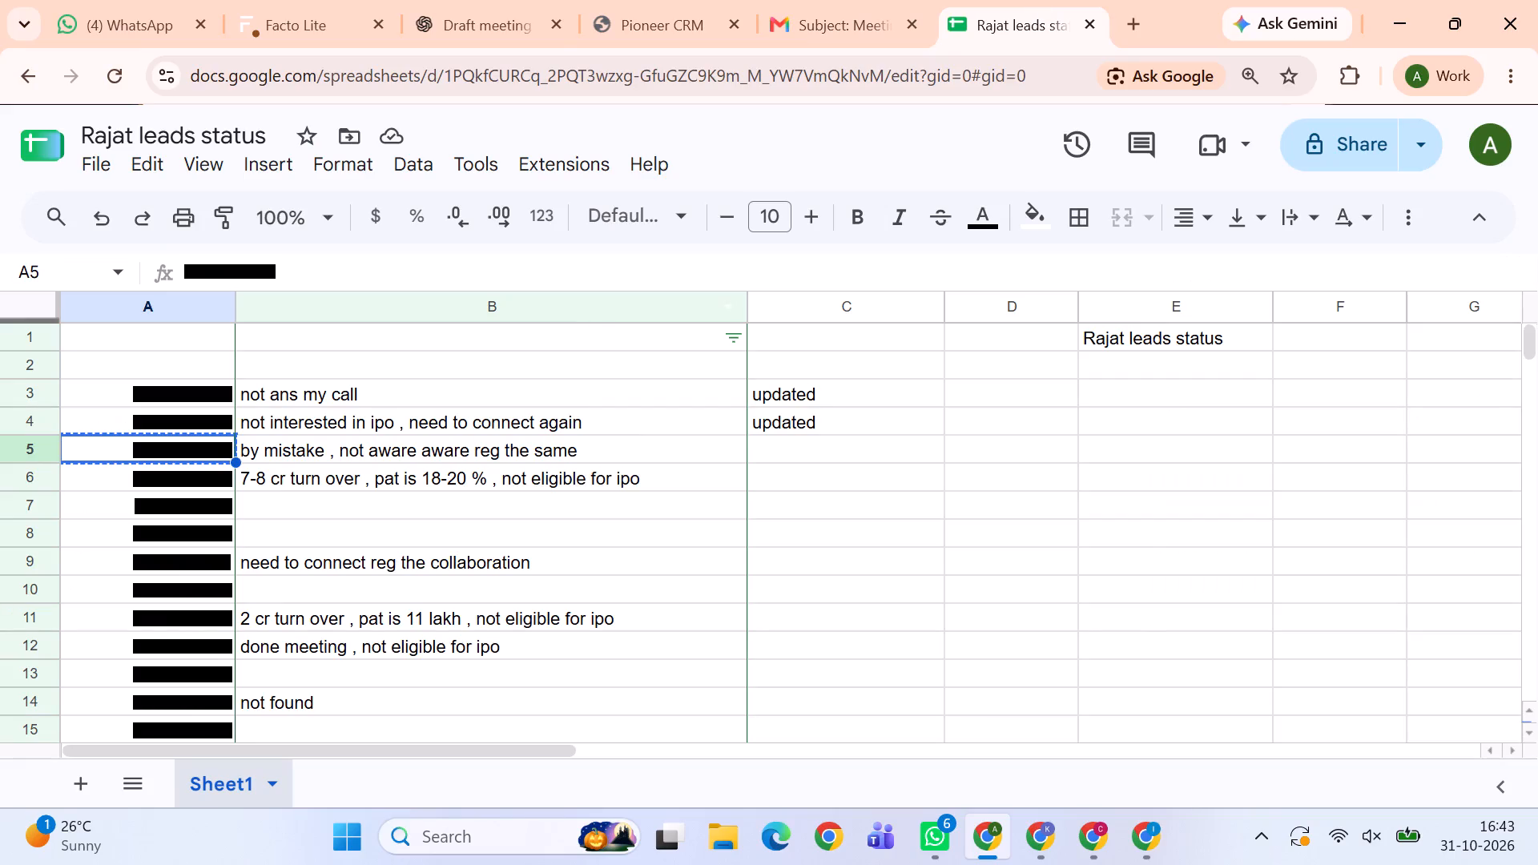
click(618, 454)
key(ctrl+c)
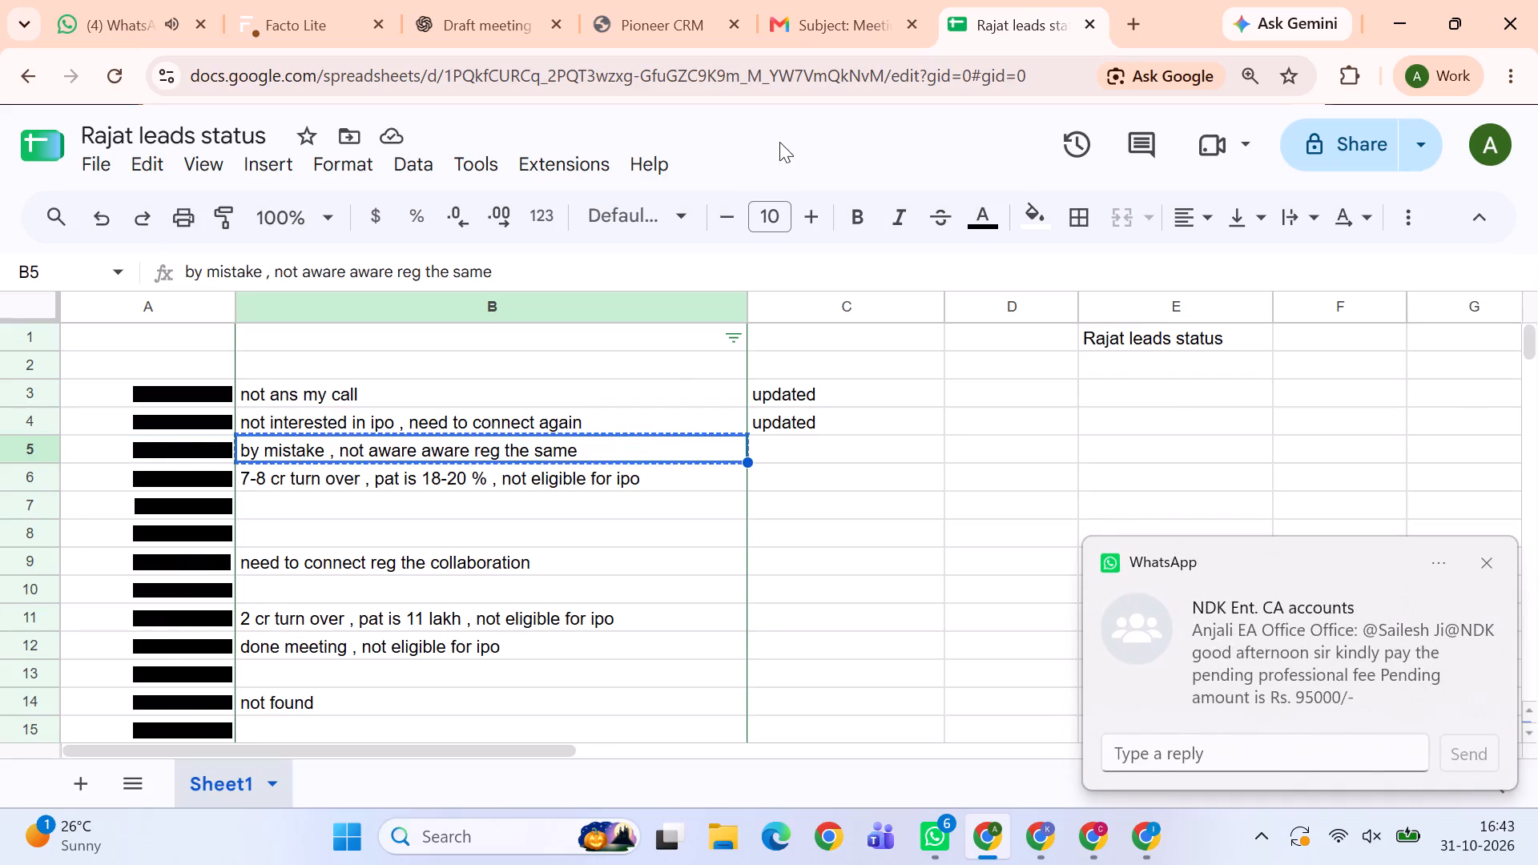
click(672, 0)
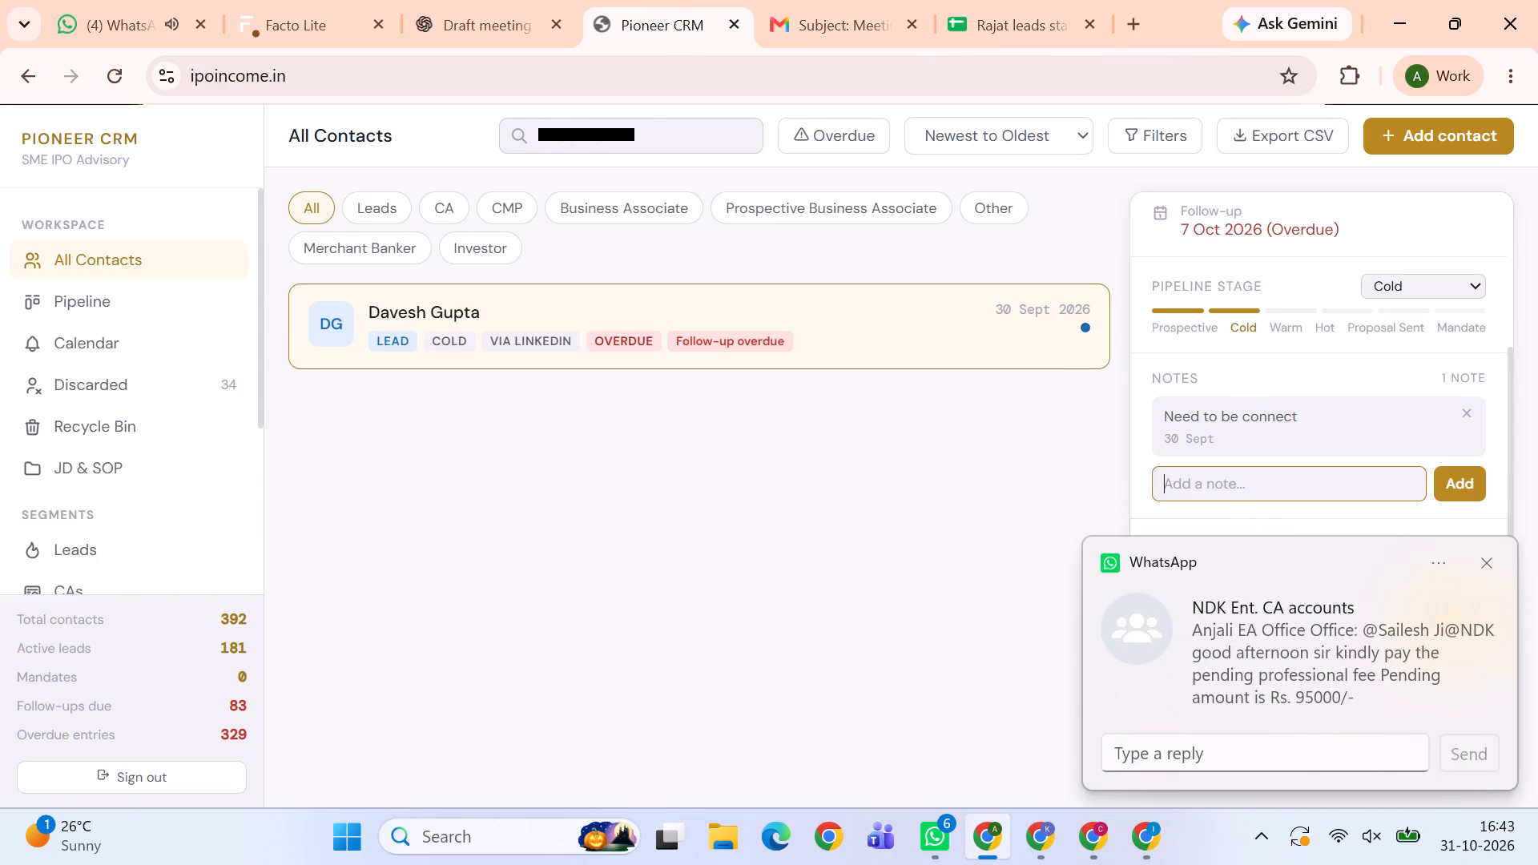
click(1242, 486)
key(ctrl+v)
click(1491, 564)
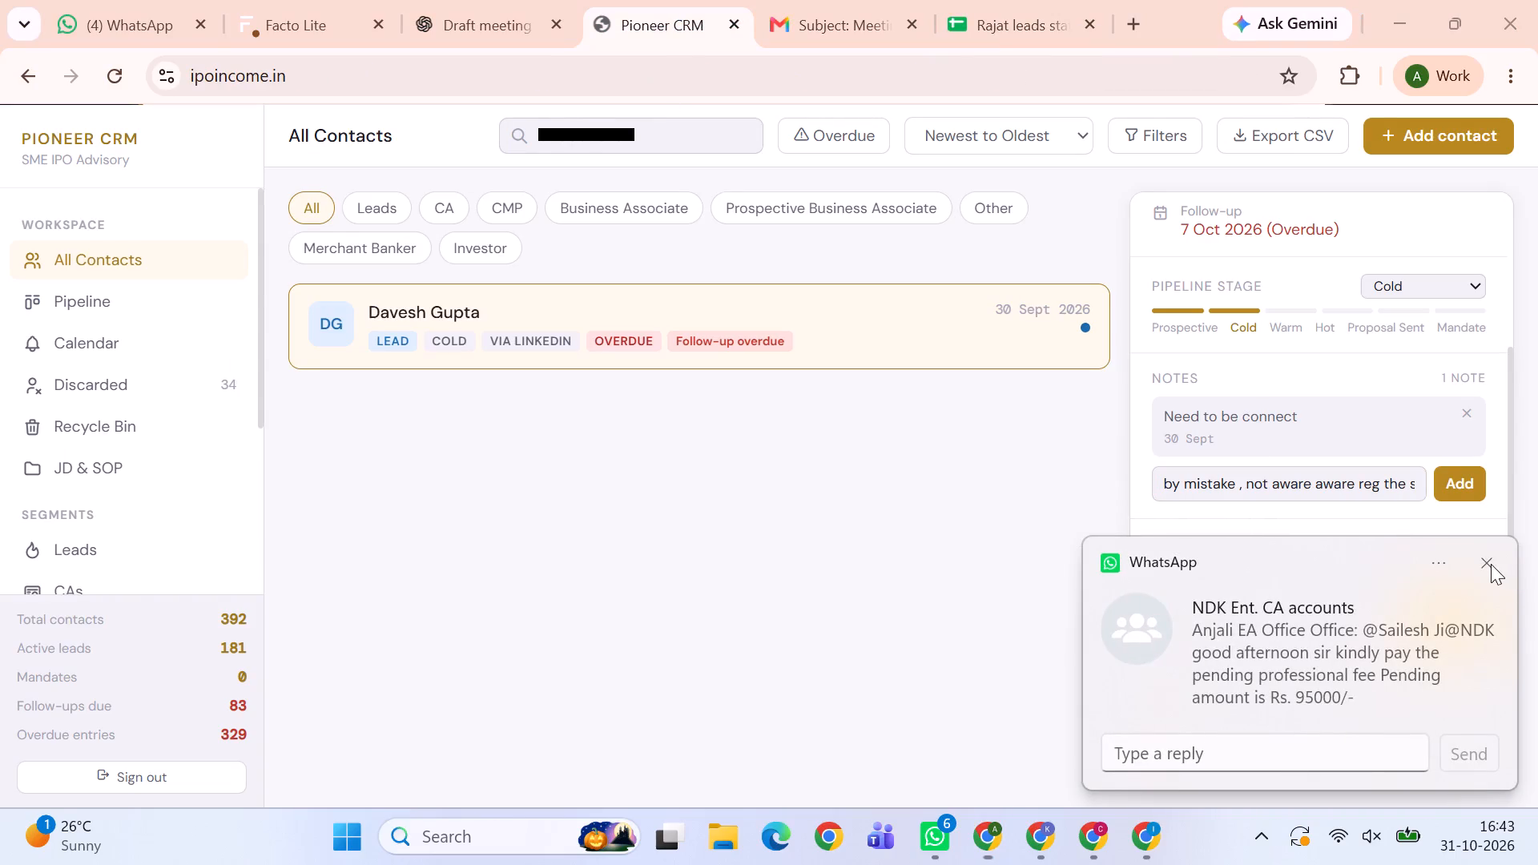
click(1447, 465)
Edit the same contact so Referred by reads "Linkedin , Rajat" and save the update.
scroll(1363, 450, up, 2)
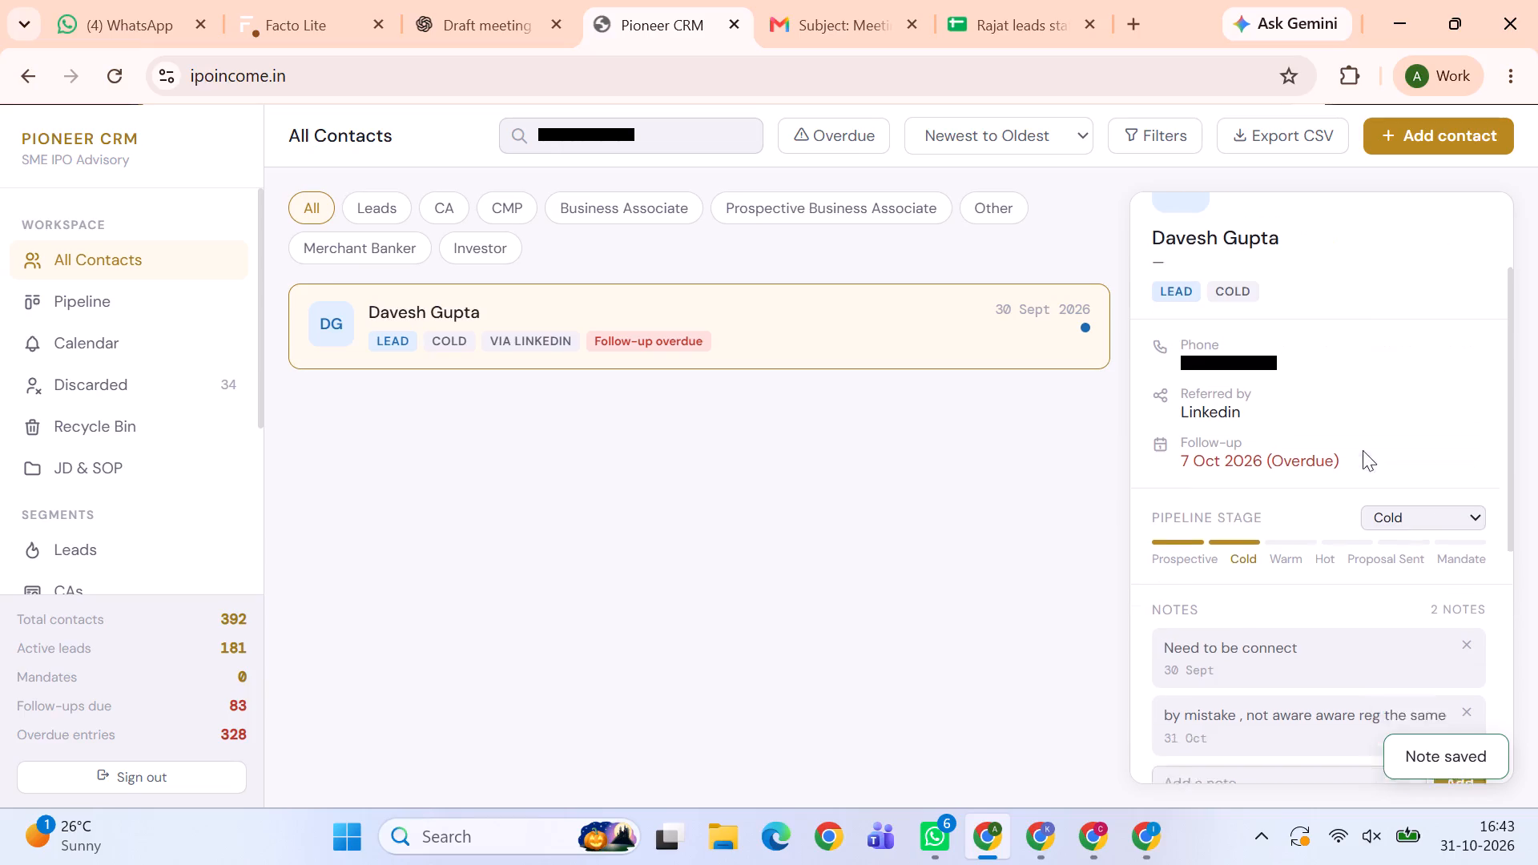
click(1398, 221)
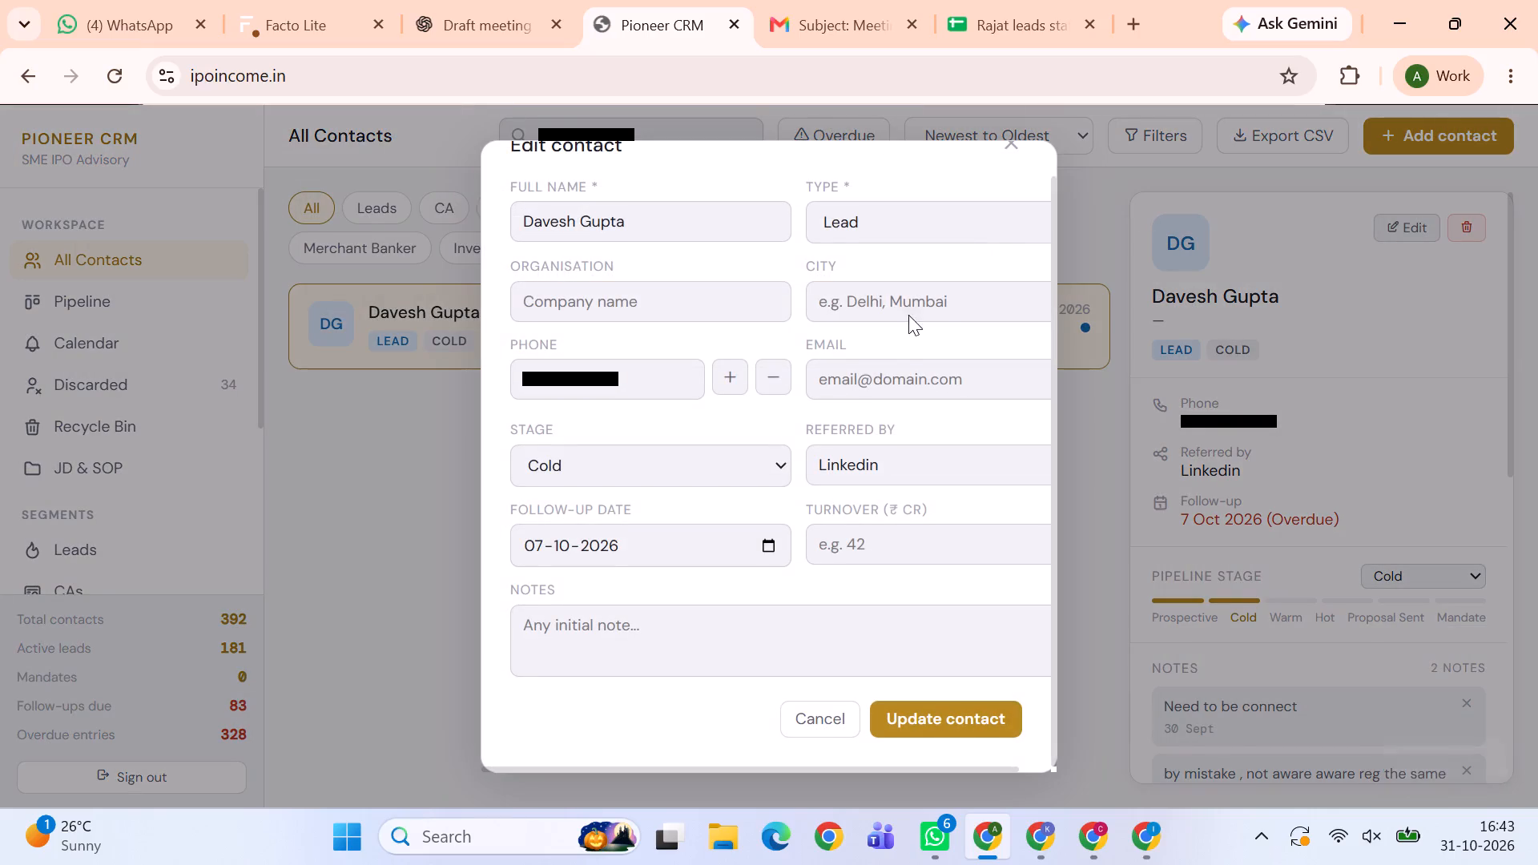
click(903, 467)
key(space)
text(,)
key(space)
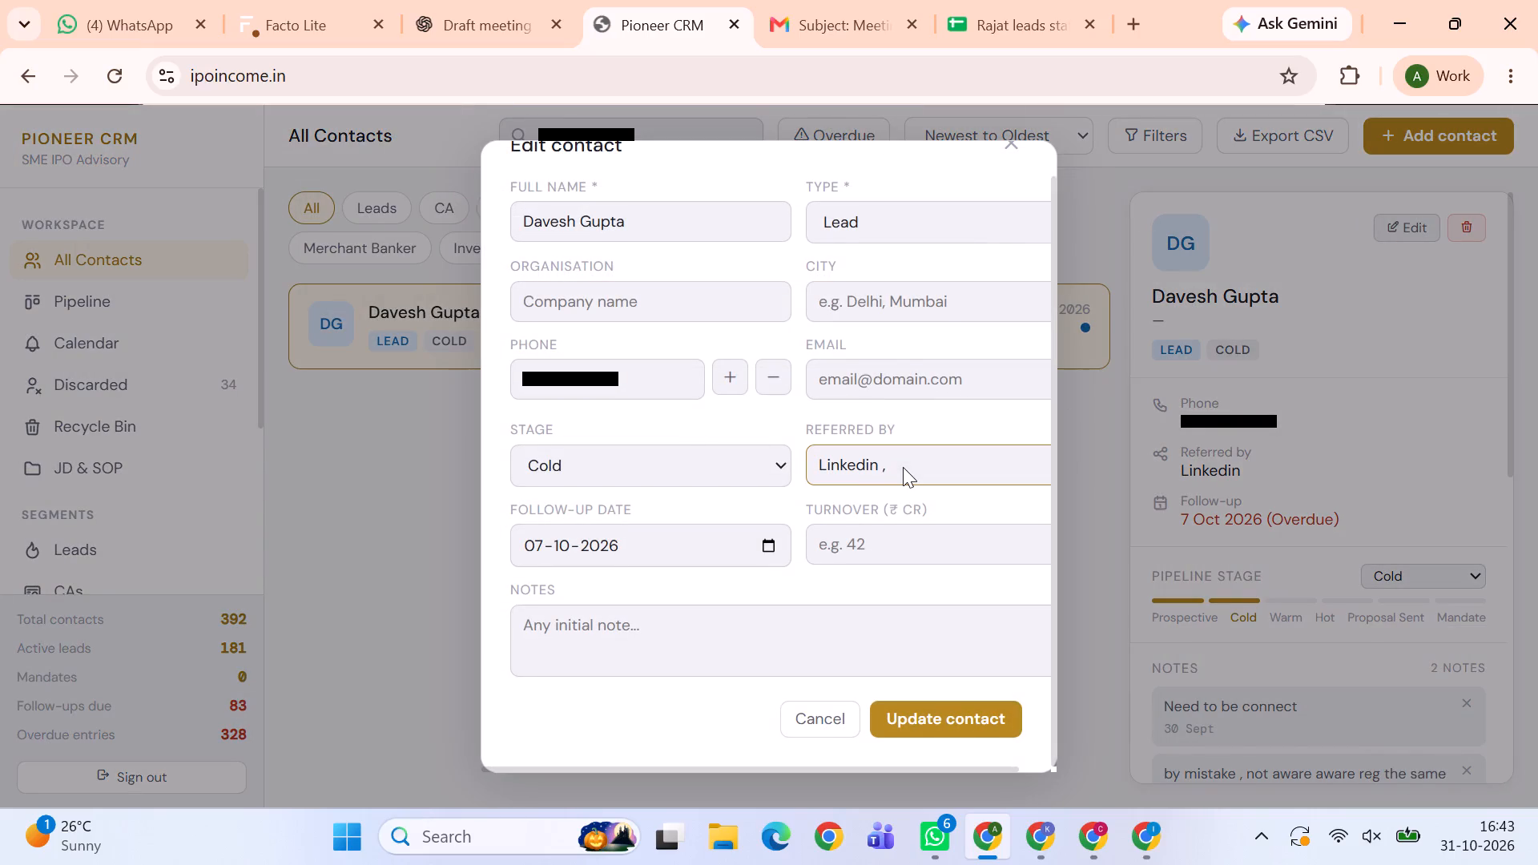
text(Raja)
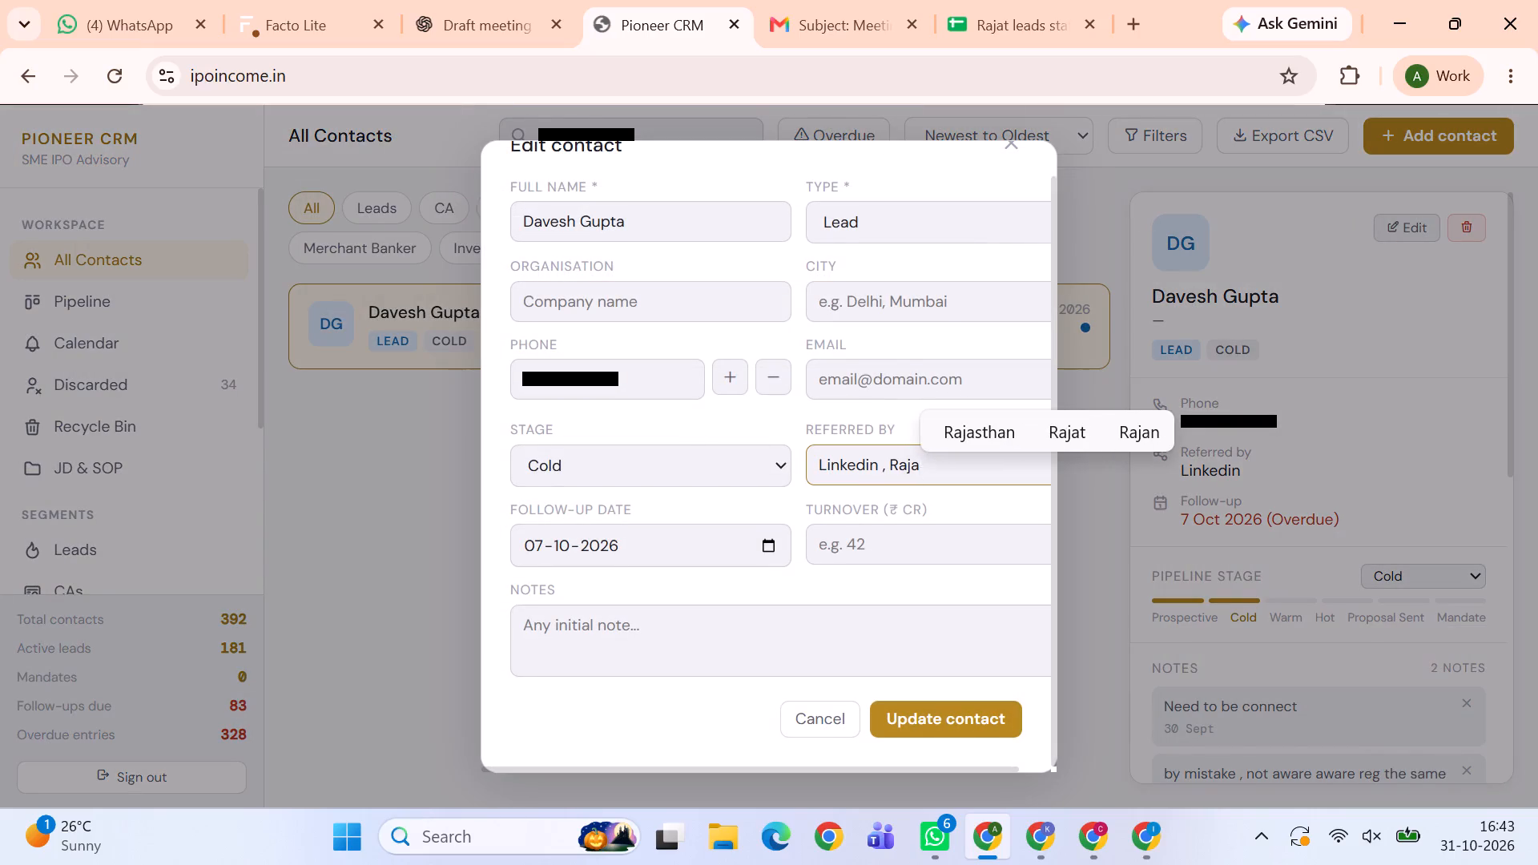
key(t)
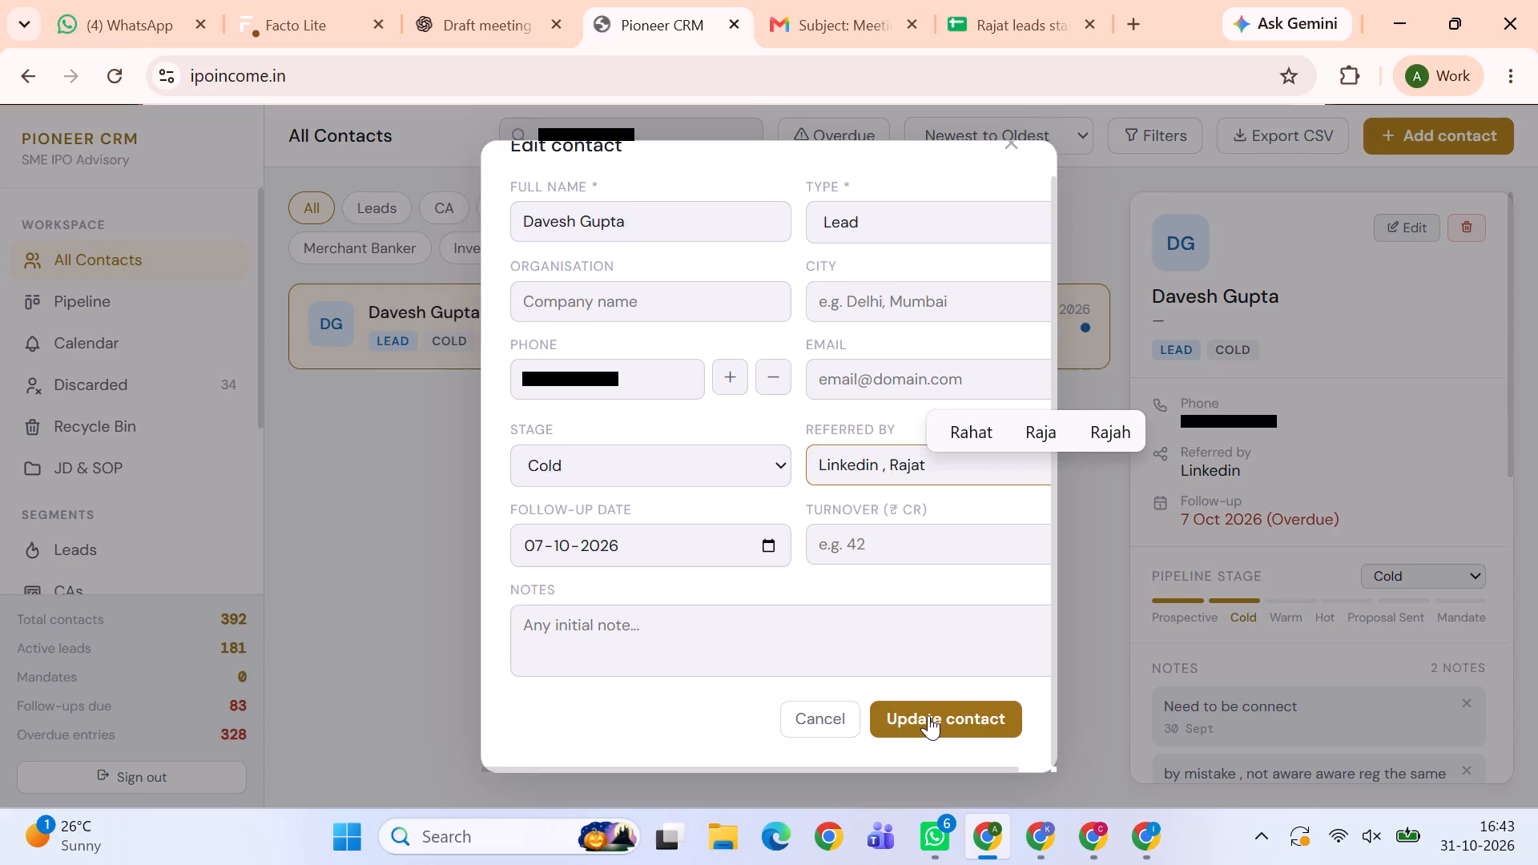
click(928, 715)
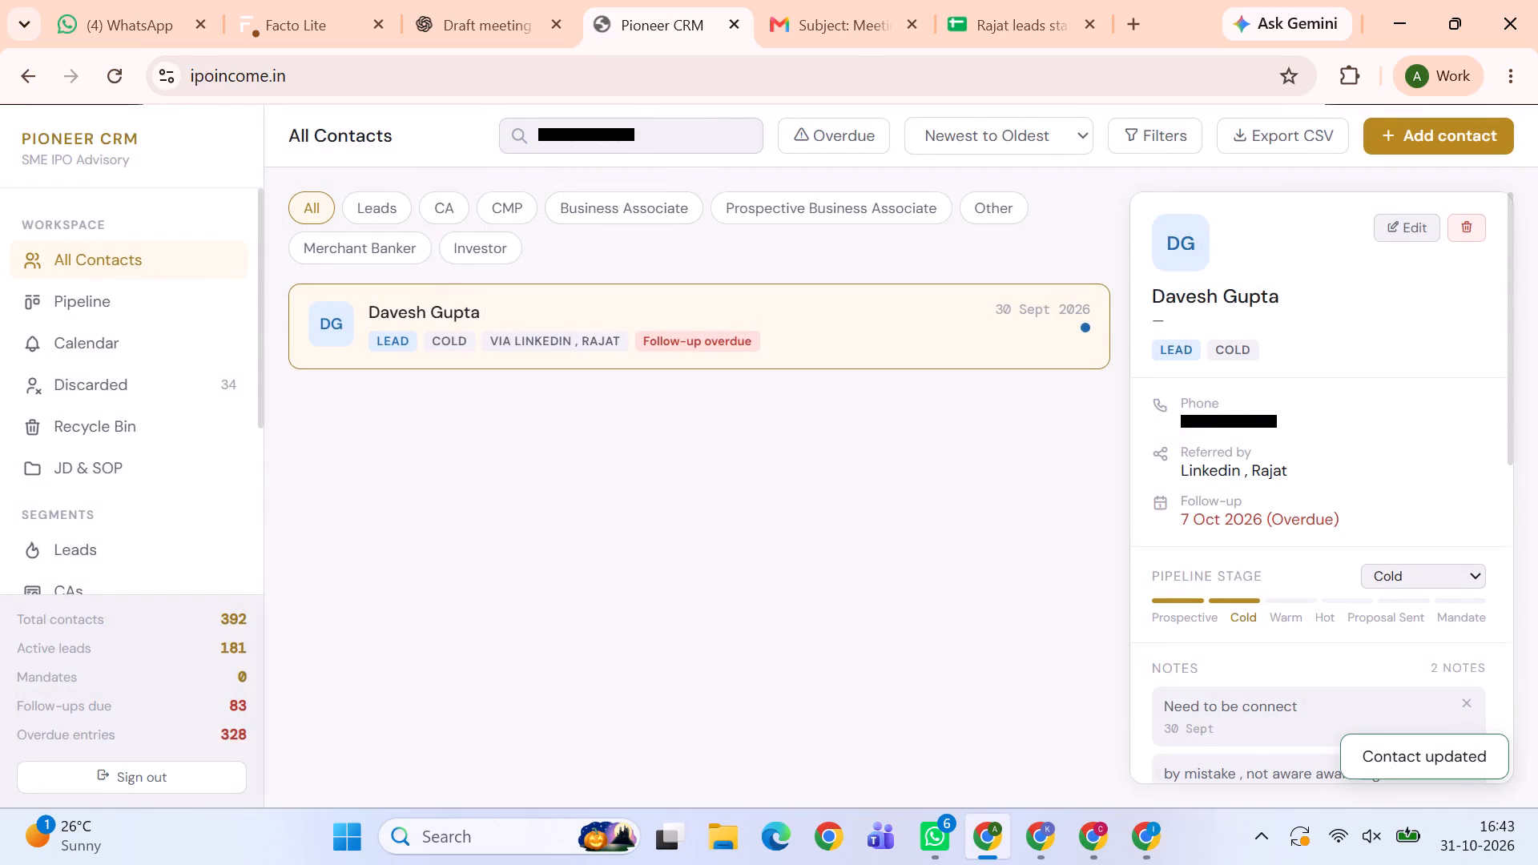
Copy the phone number in row 6 of the leads sheet, search Pioneer CRM for it and open the matching contact.
drag(693, 136, 475, 119)
key(BackSpace)
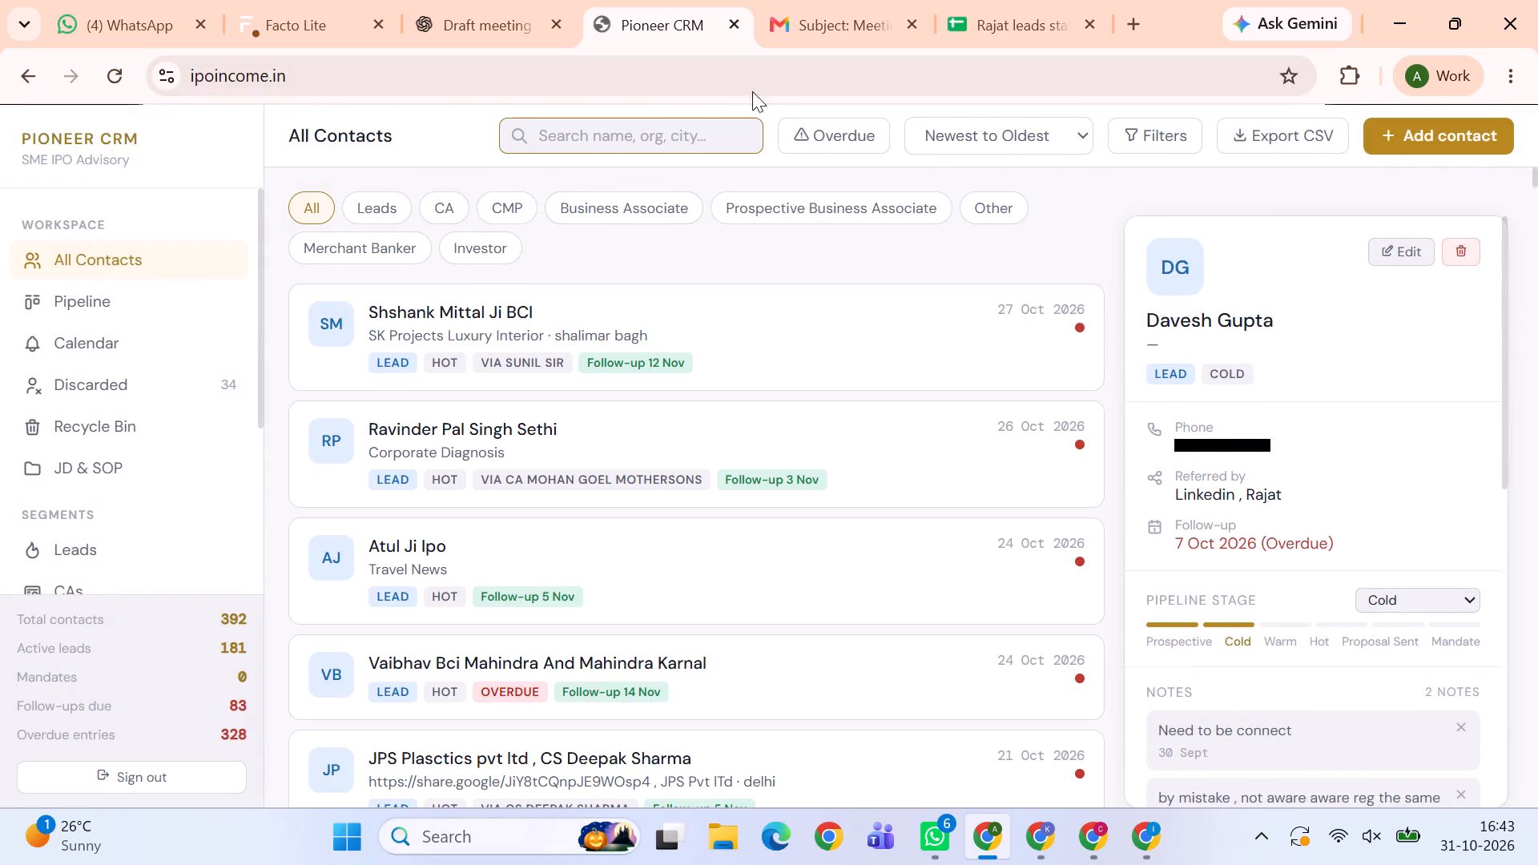
click(1021, 0)
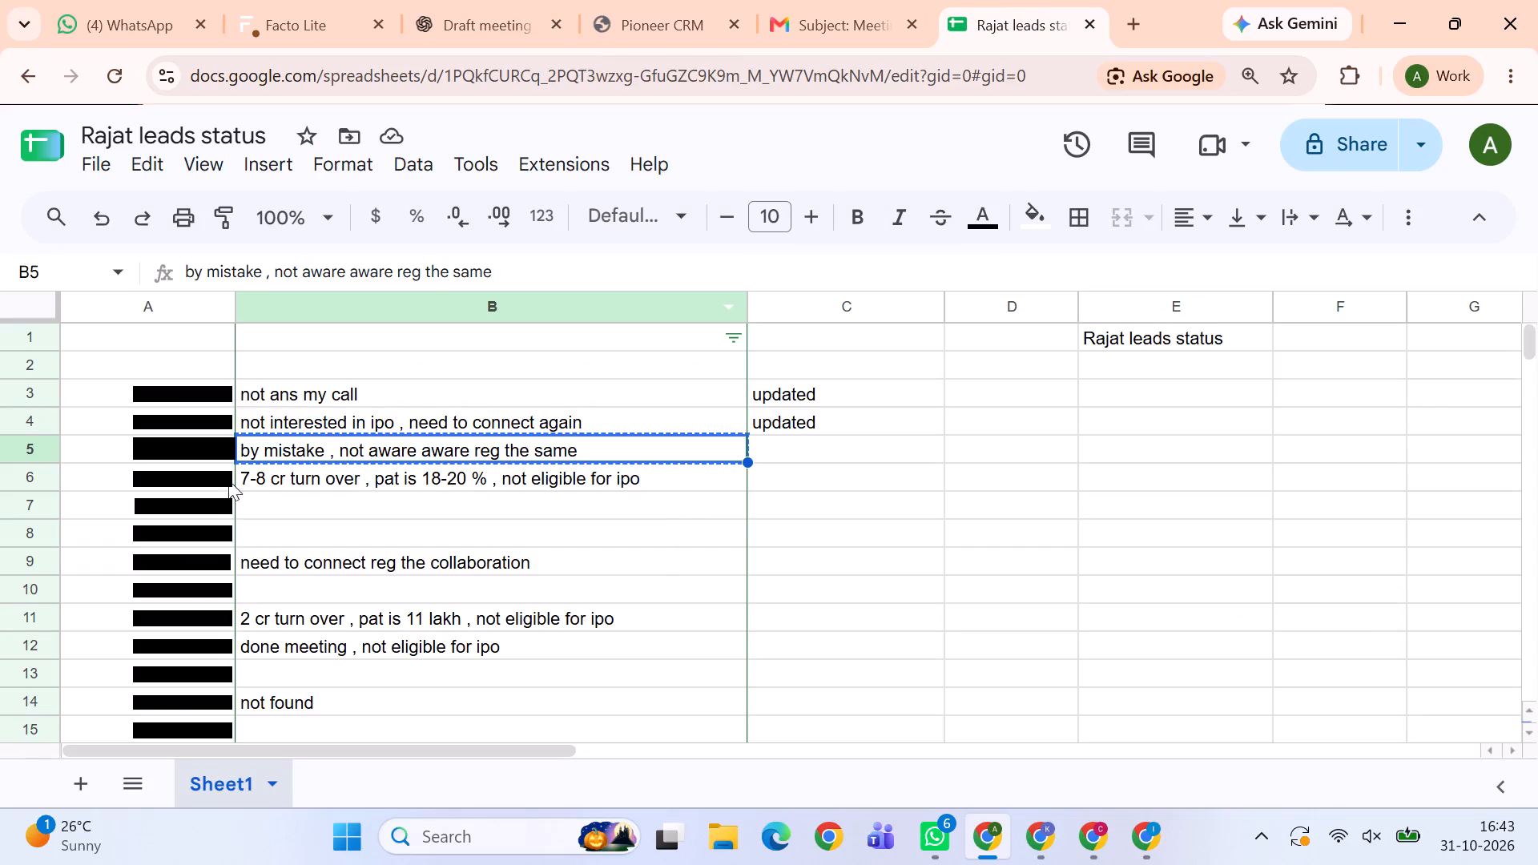
click(184, 484)
key(ctrl+c)
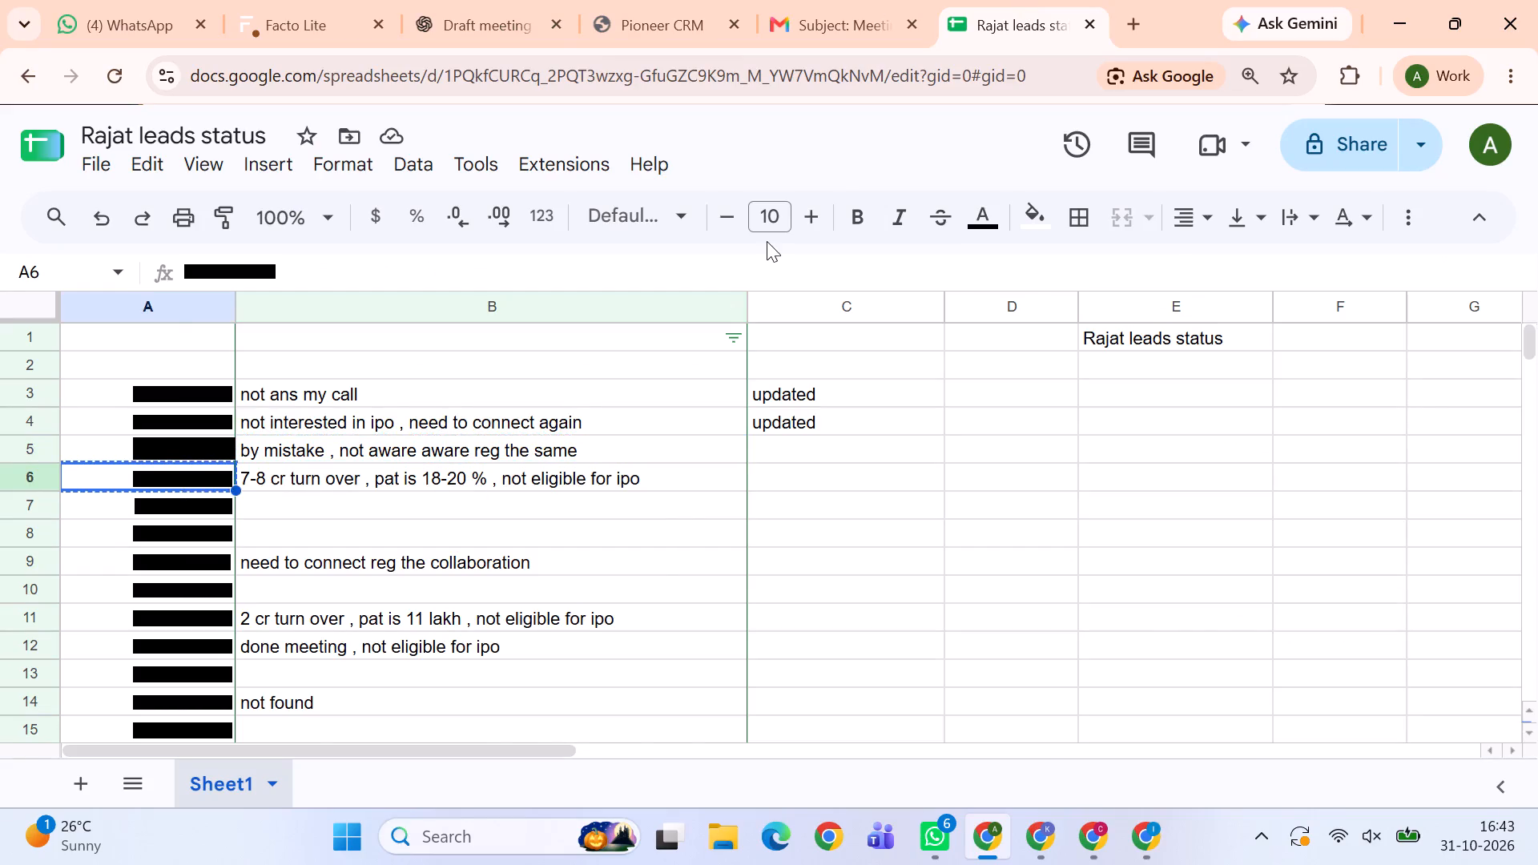
click(646, 0)
click(654, 135)
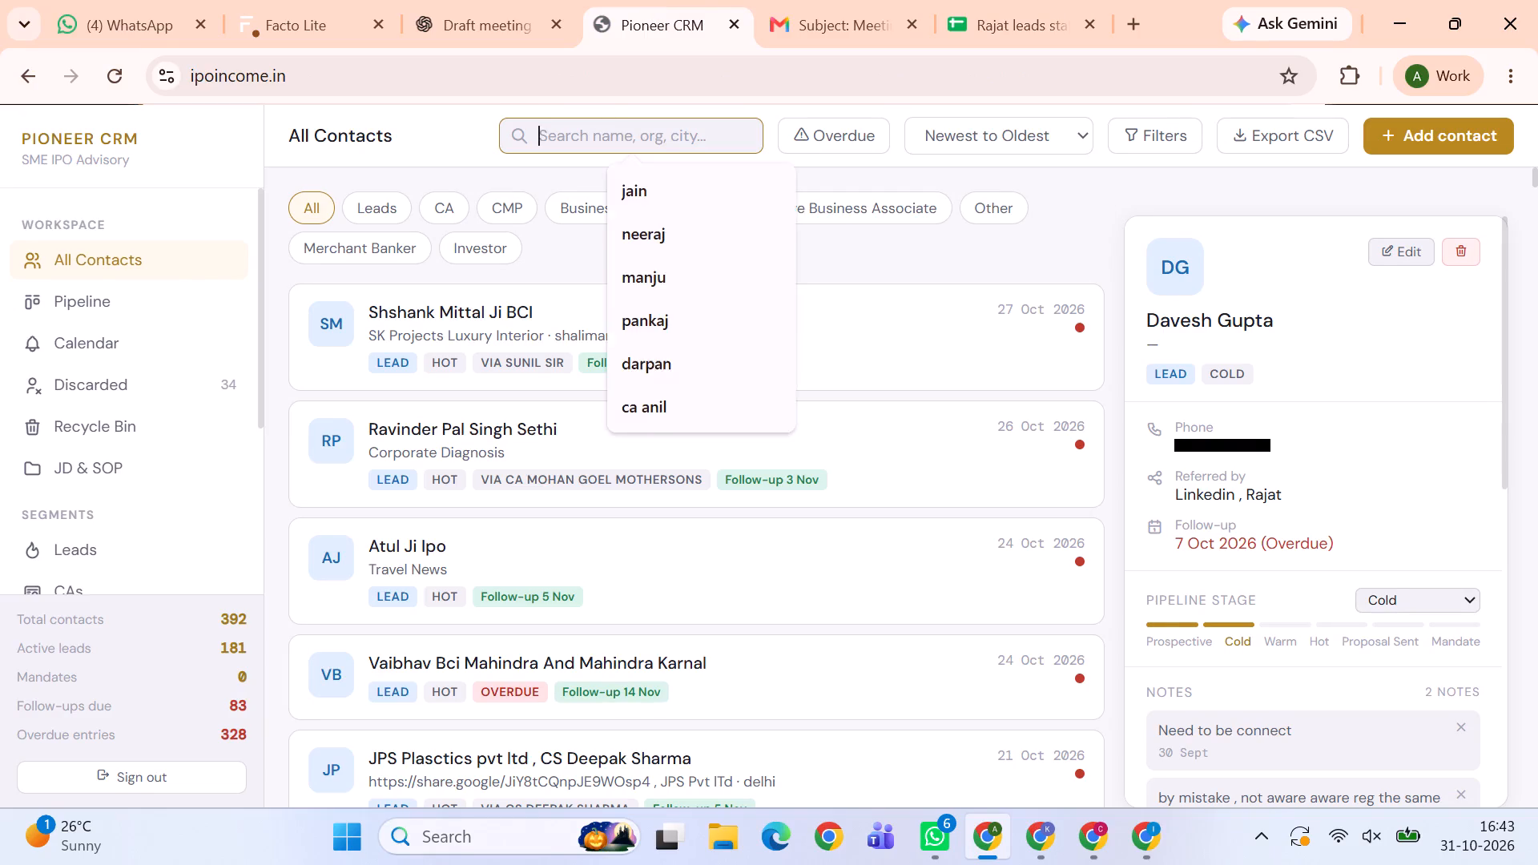
key(ctrl+v)
click(755, 296)
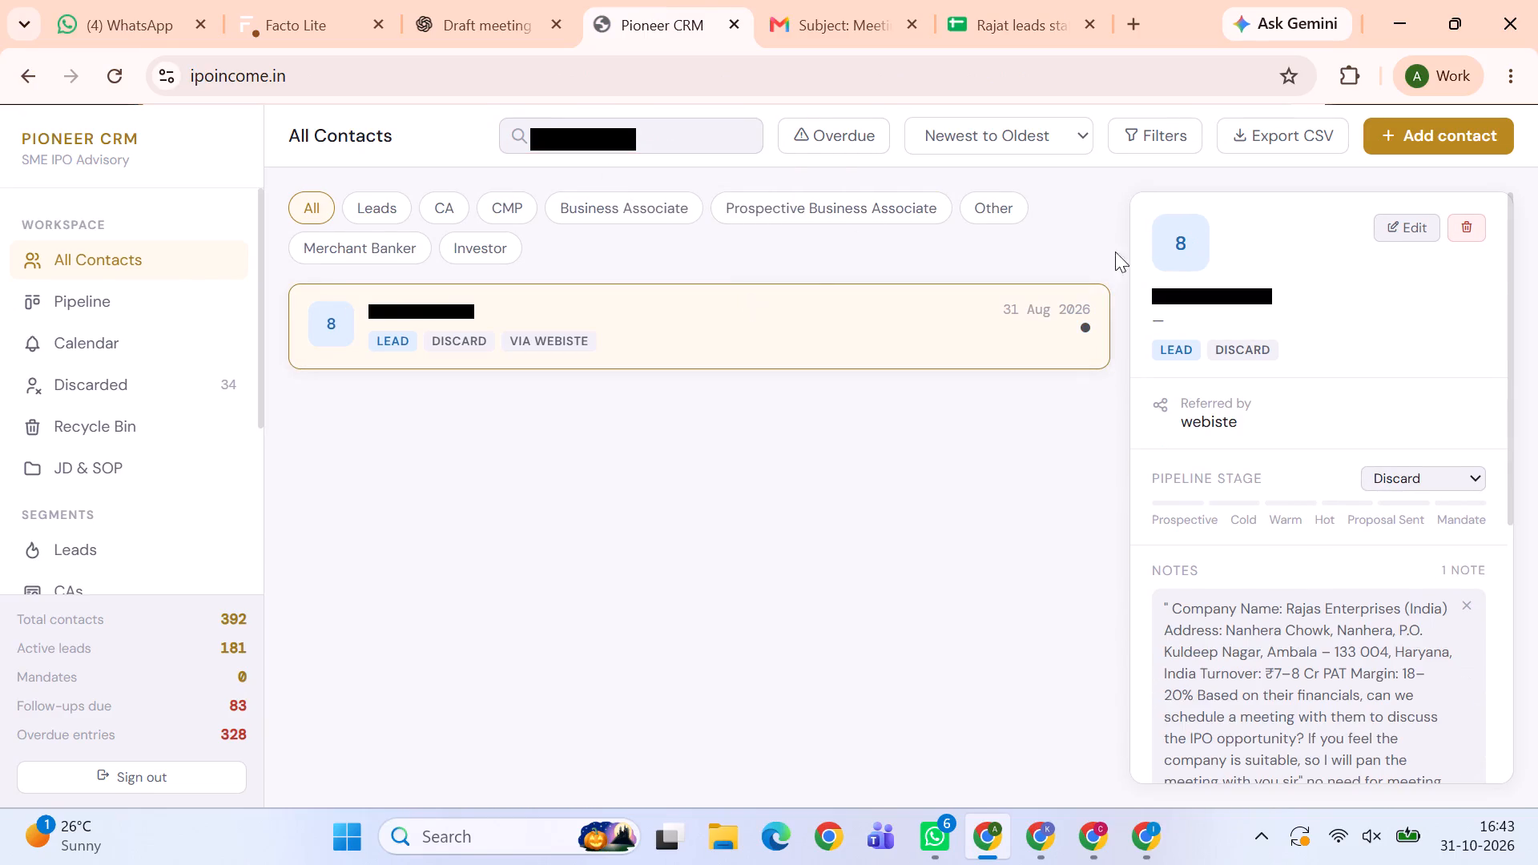
Add the note "not eligible for IPO" to the opened CRM contact.
scroll(1274, 504, down, 3)
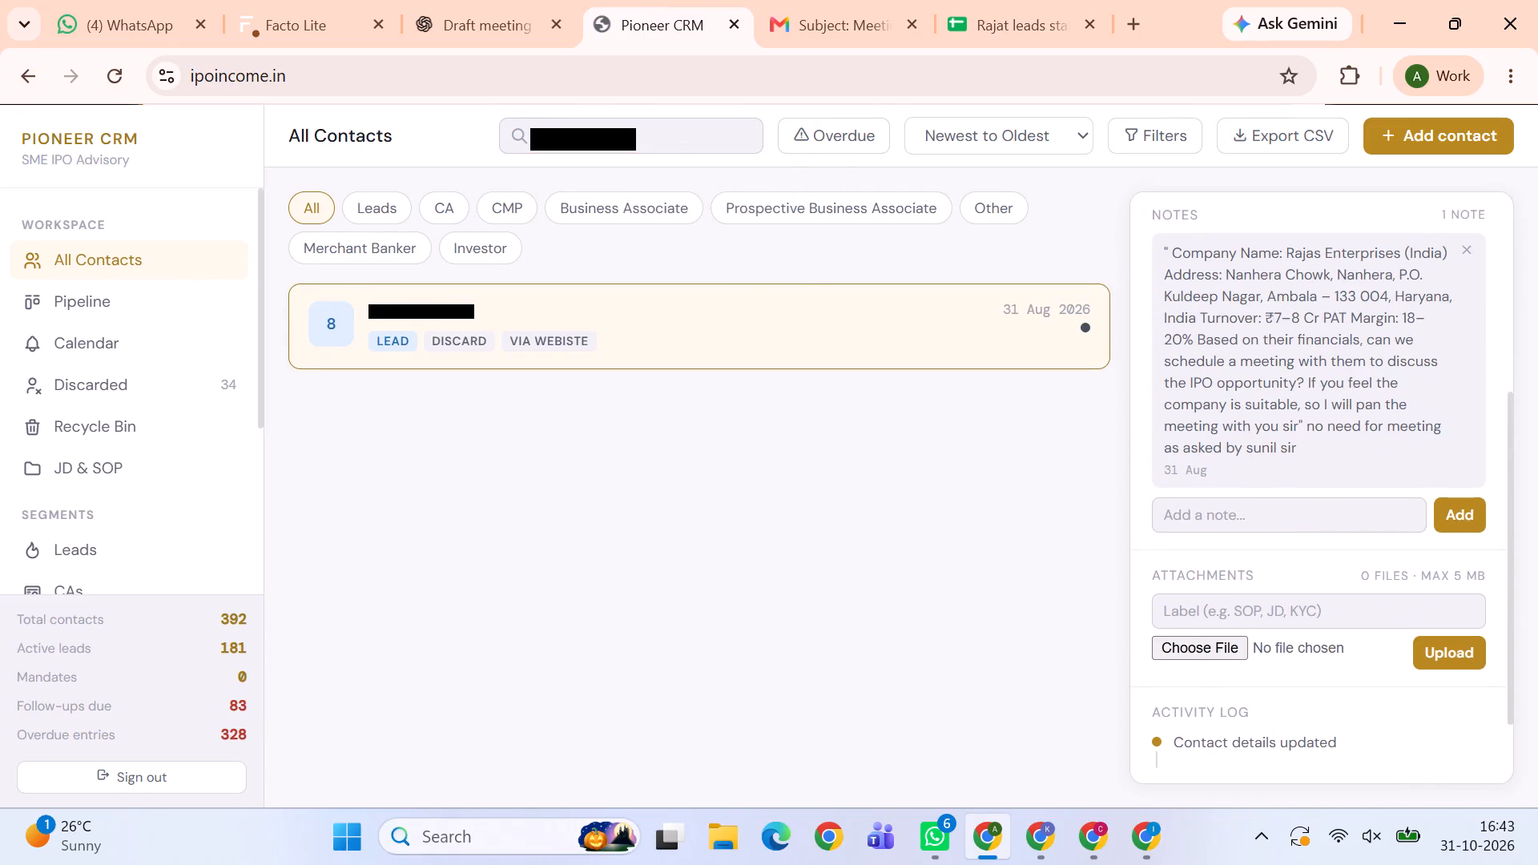
click(1254, 517)
text(not e)
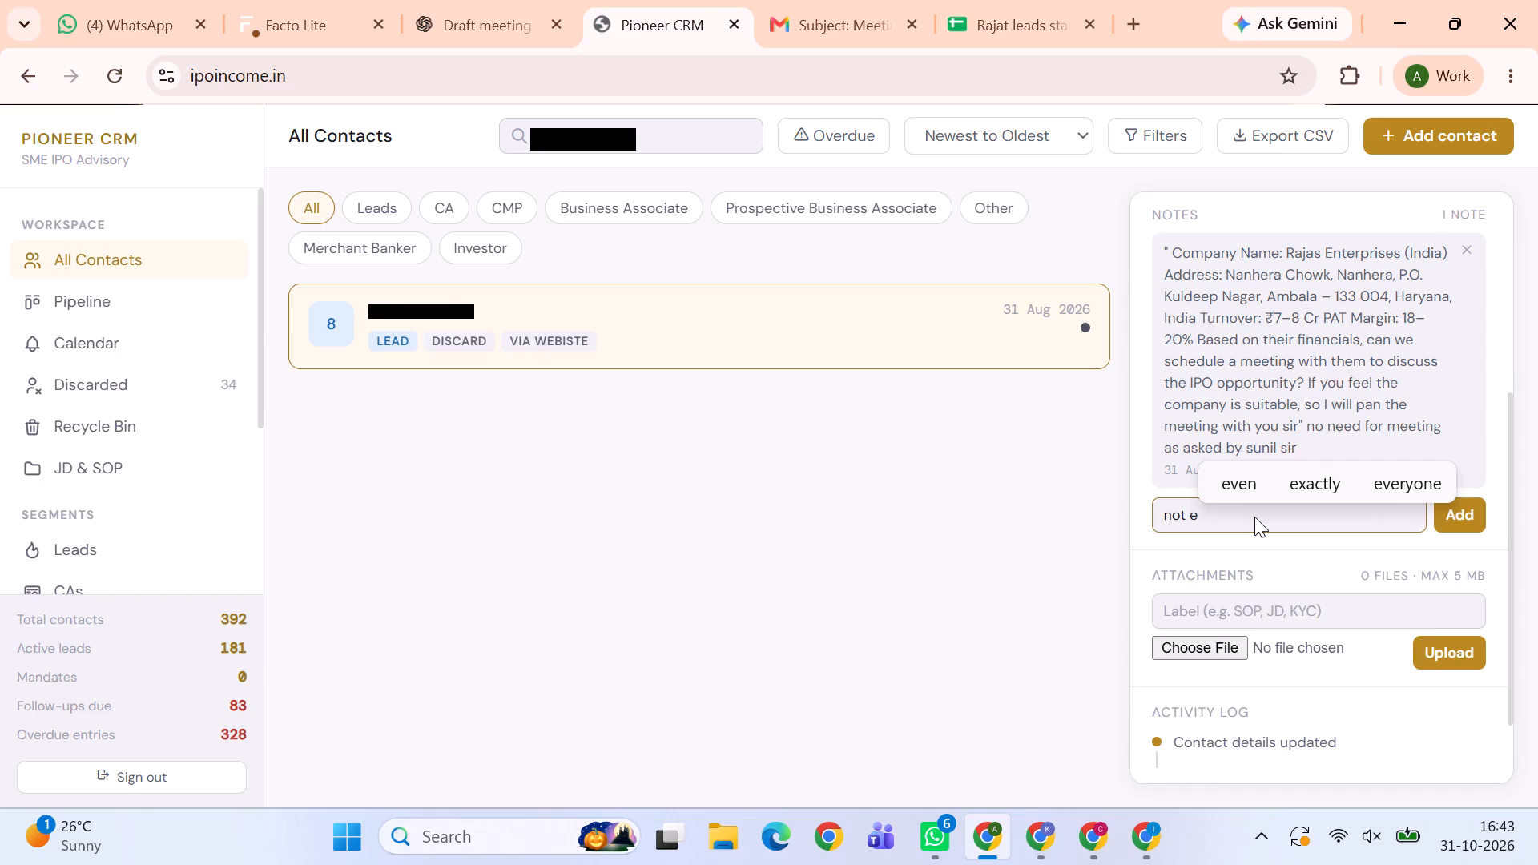
text(ligible fr ==)
key(BackSpace)
key(BackSpace)
key(BackSpace)
key(BackSpace)
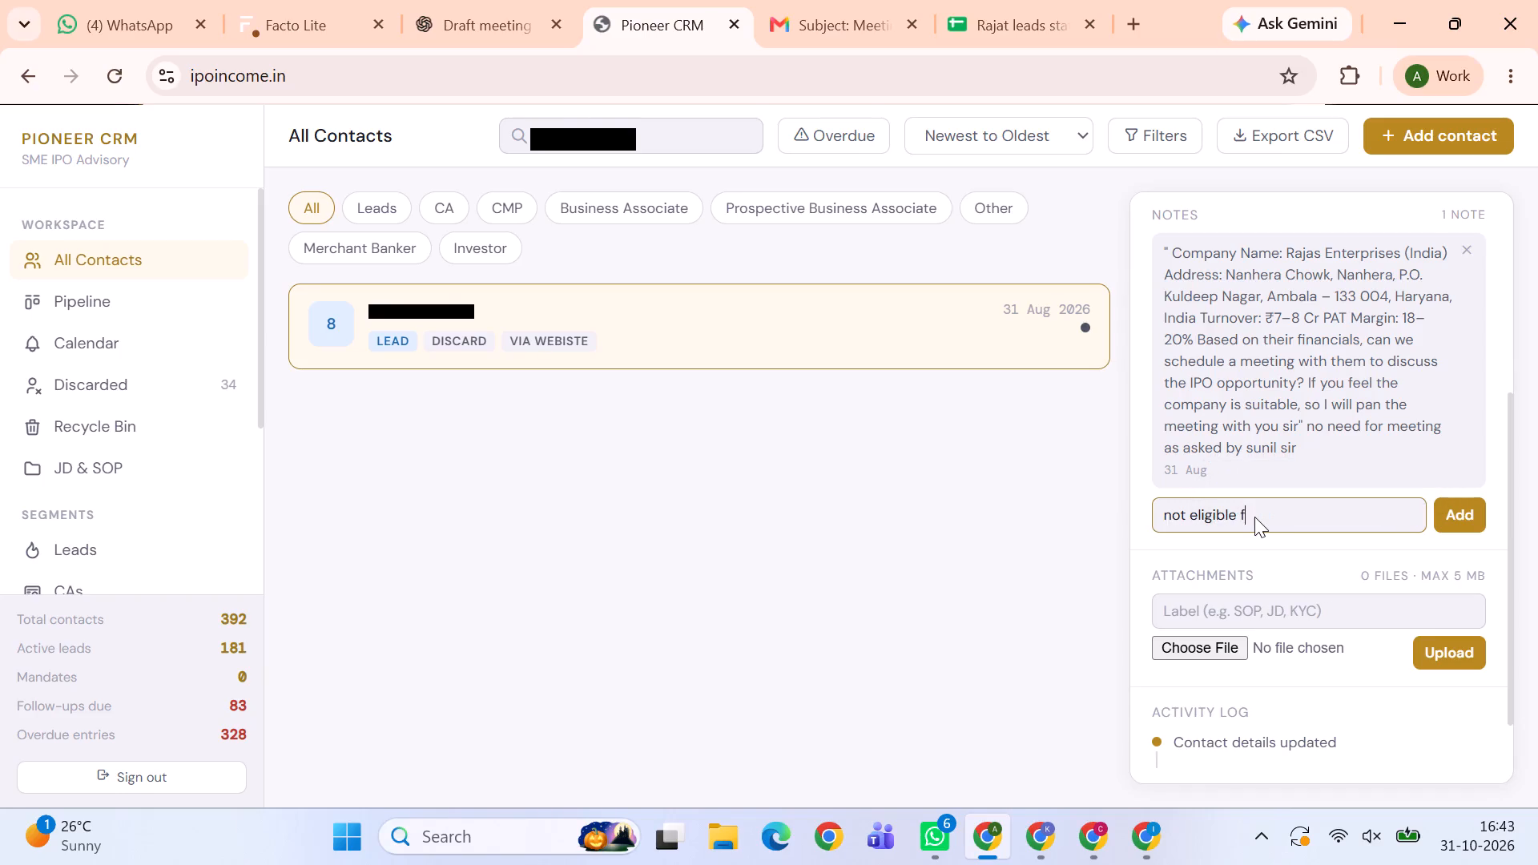
text(or IPO)
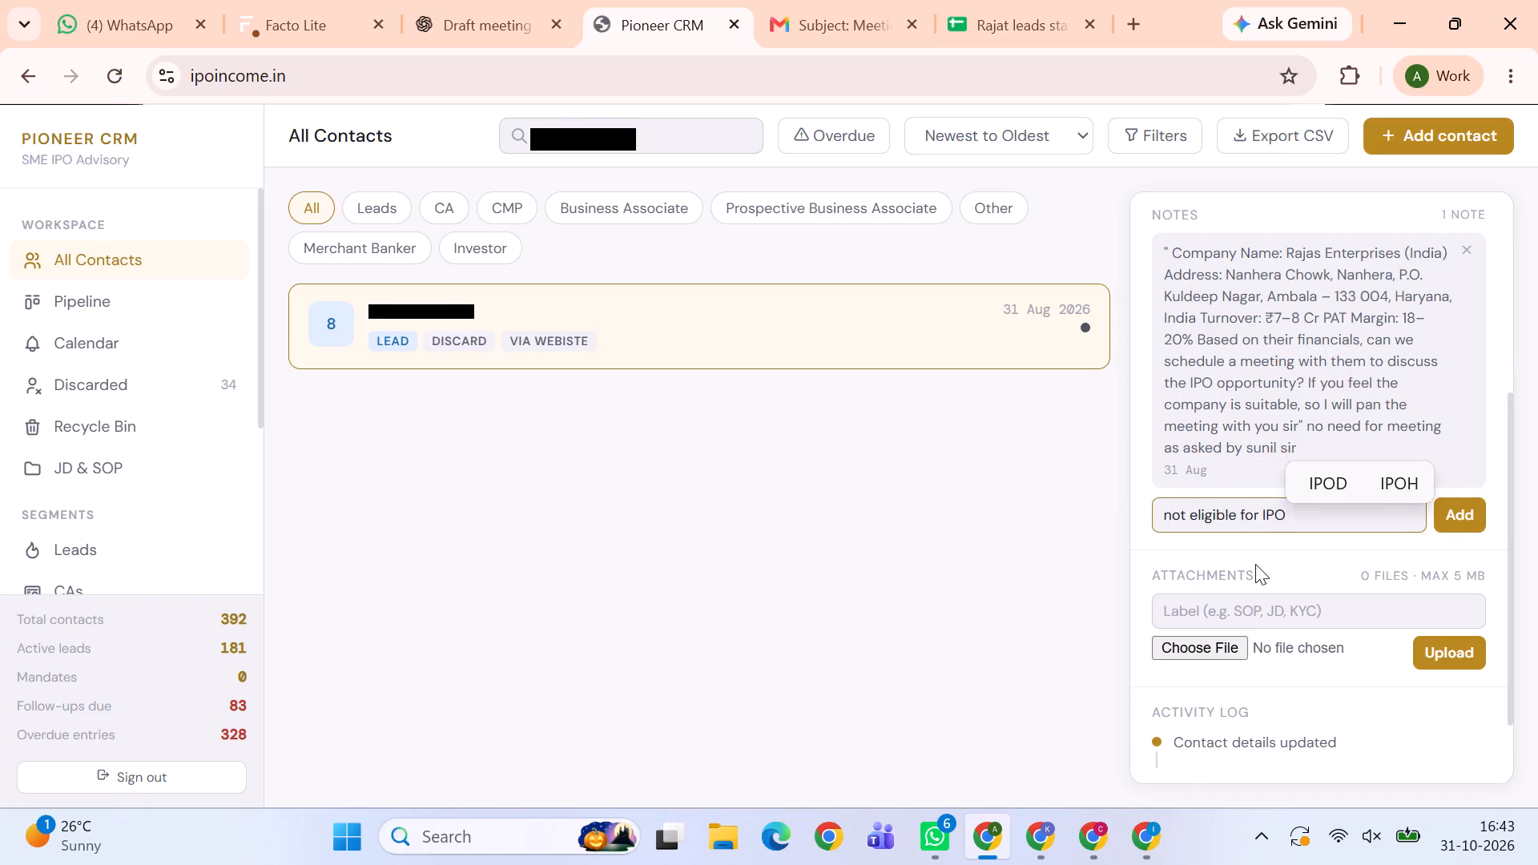
click(1255, 564)
click(1440, 516)
Edit the same contact so Referred by reads "webiste , Rajat" and save the update.
scroll(1341, 476, up, 3)
click(1407, 232)
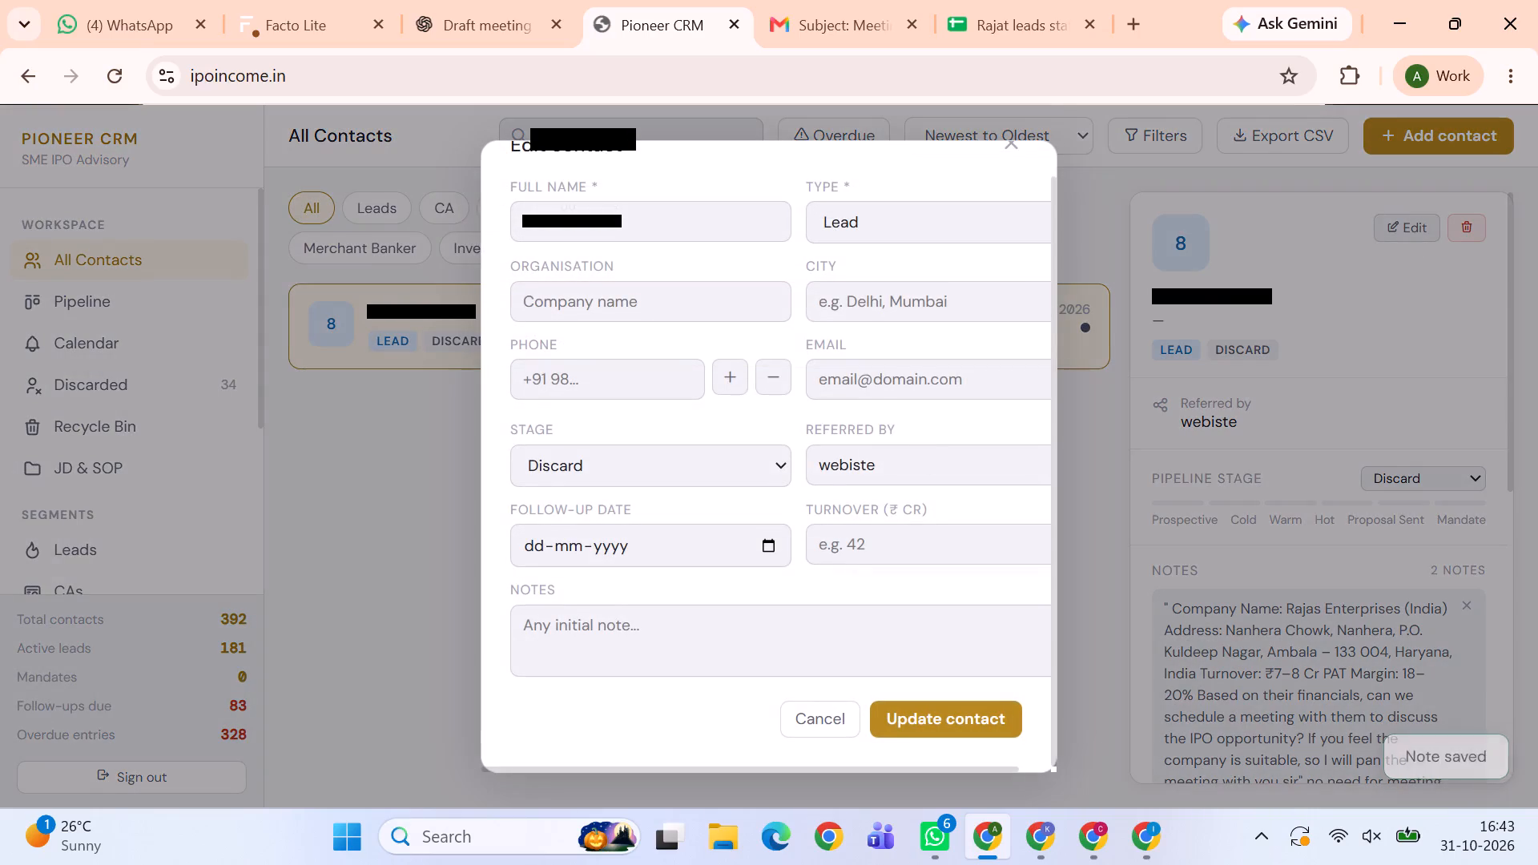
click(972, 471)
key(space)
text(, Rajat)
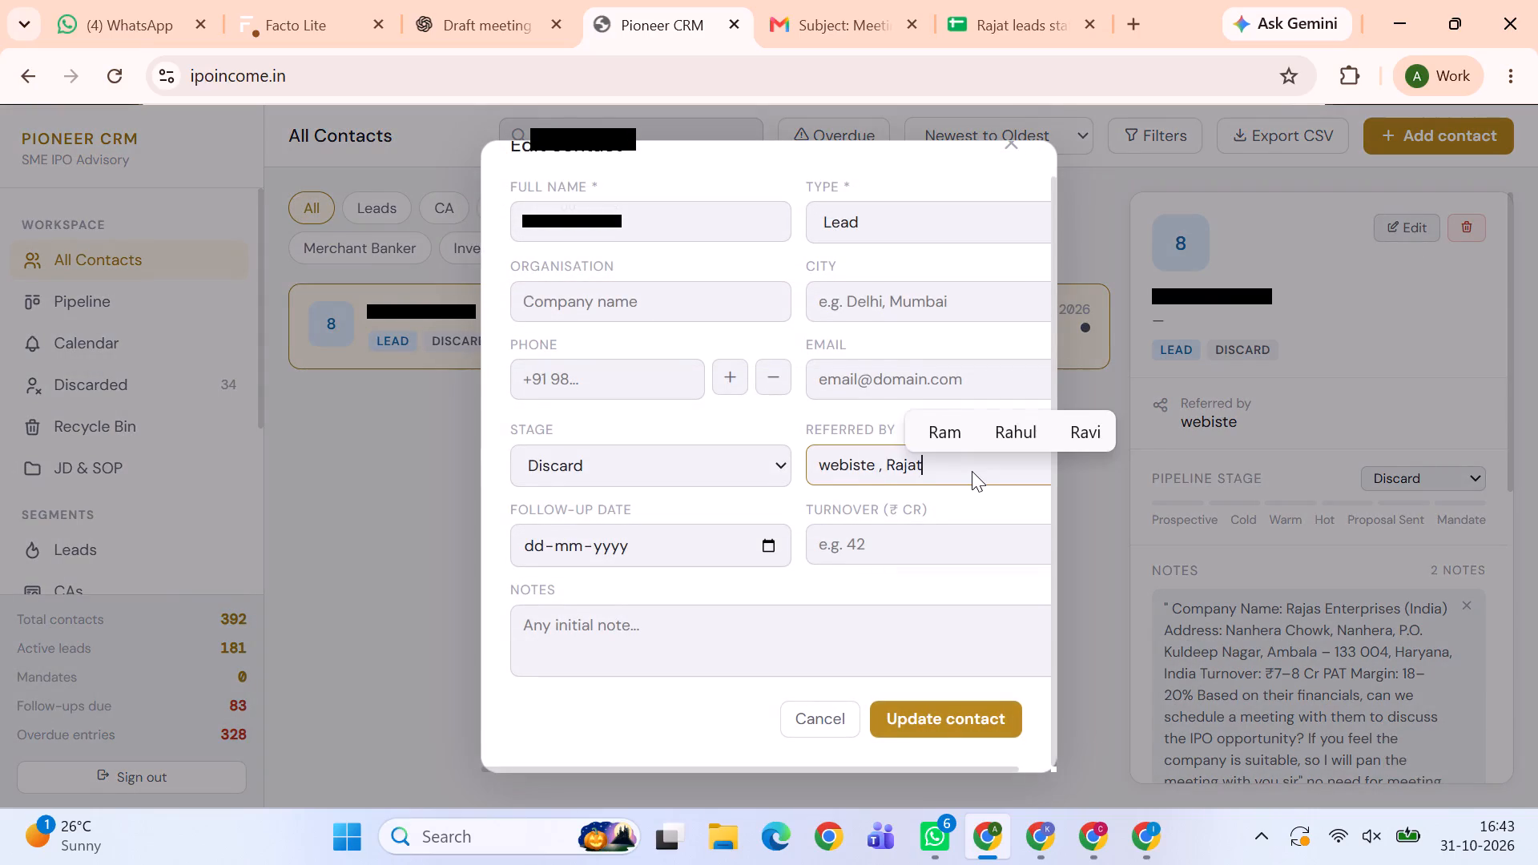
click(939, 727)
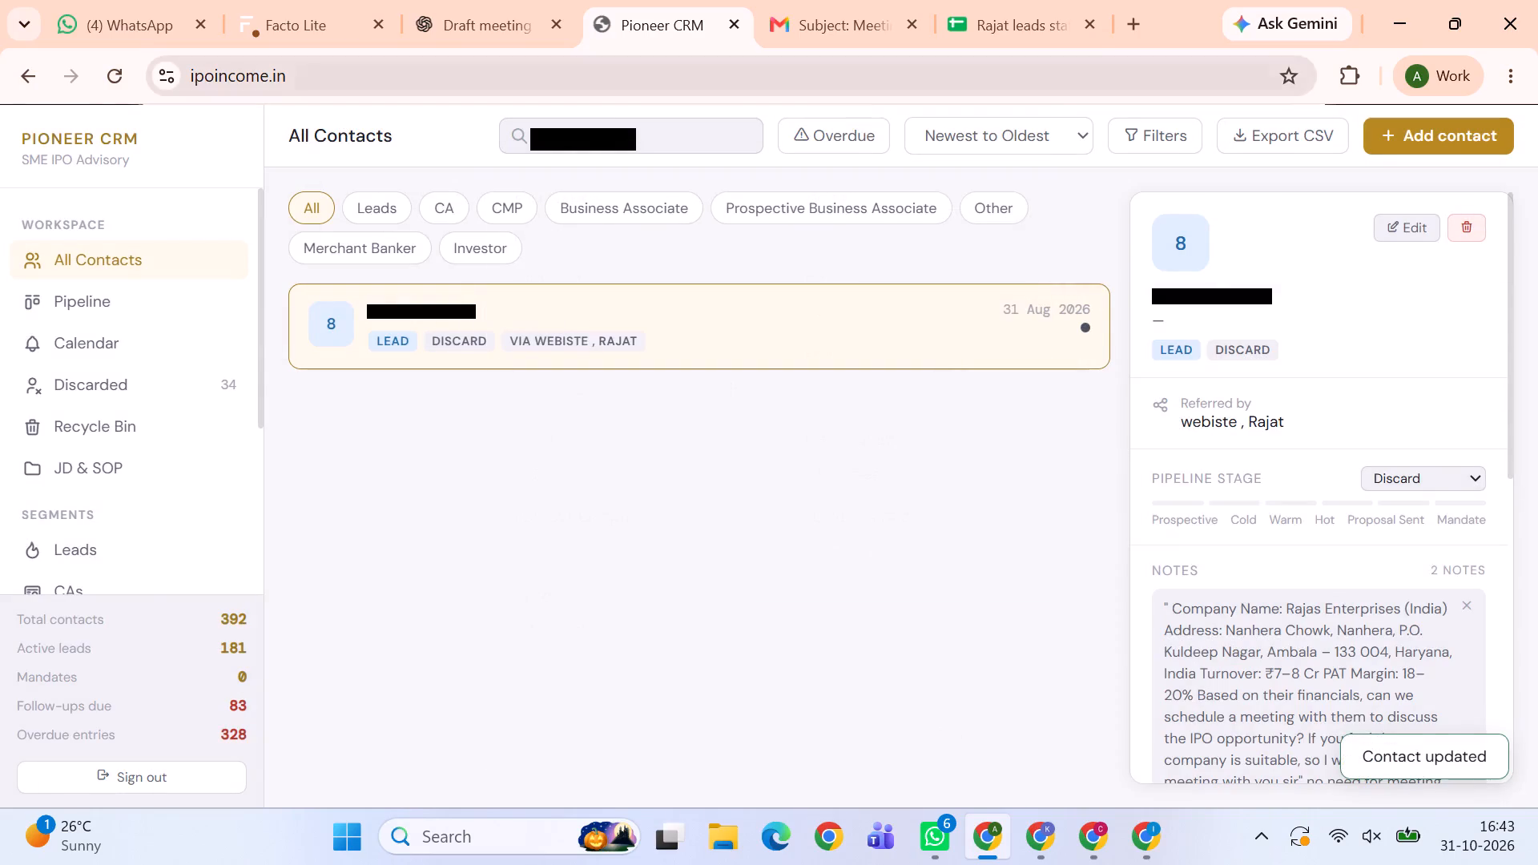
Mark rows 5 and 6 of the leads sheet as "updated" in column C by copying the row 3 status.
click(1020, 0)
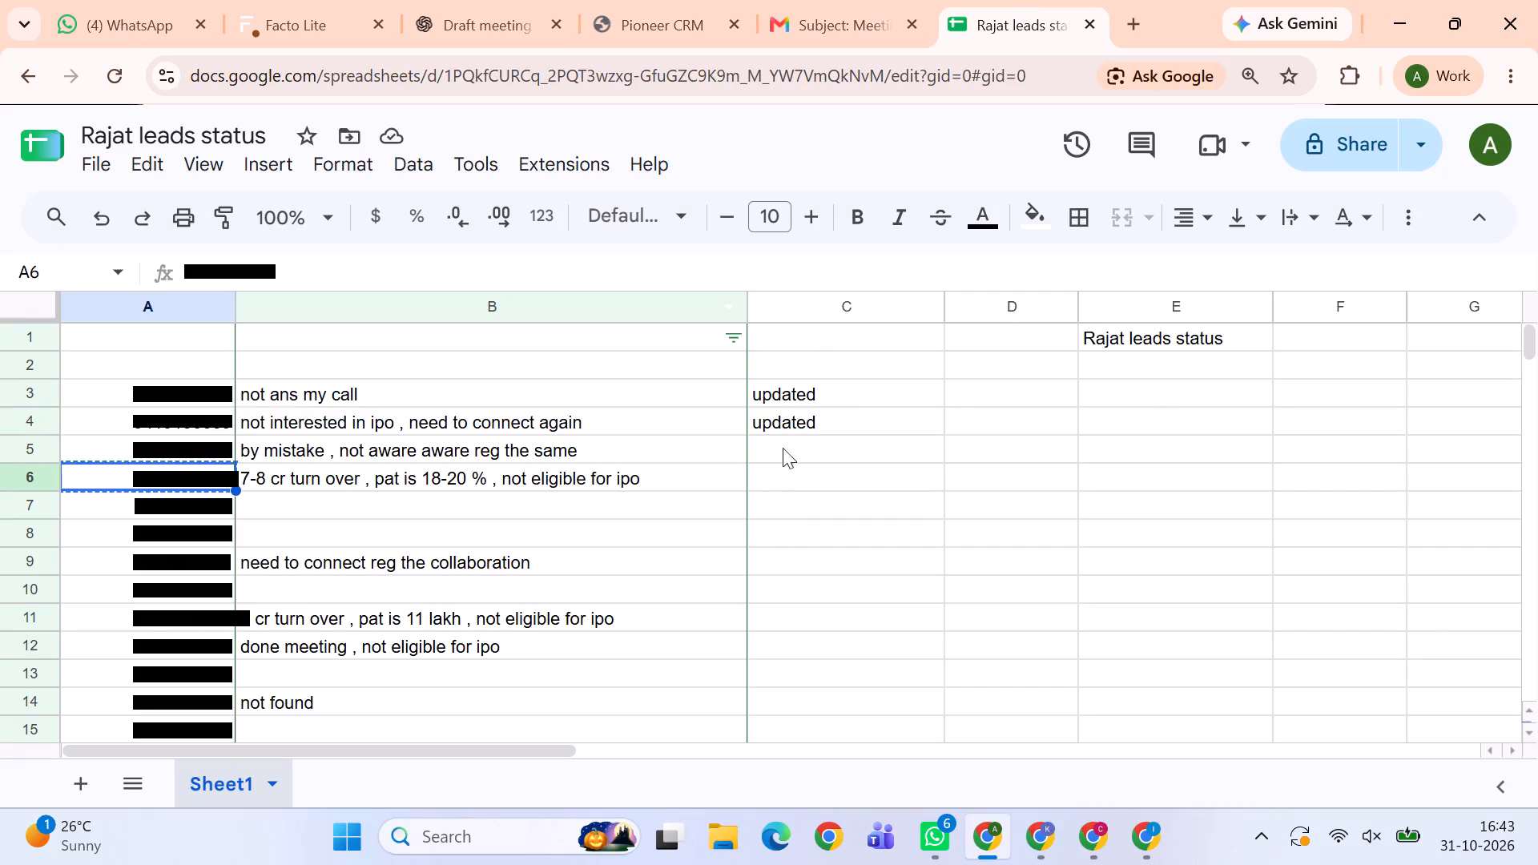
click(795, 406)
key(ctrl+c)
key(Down)
key(Down)
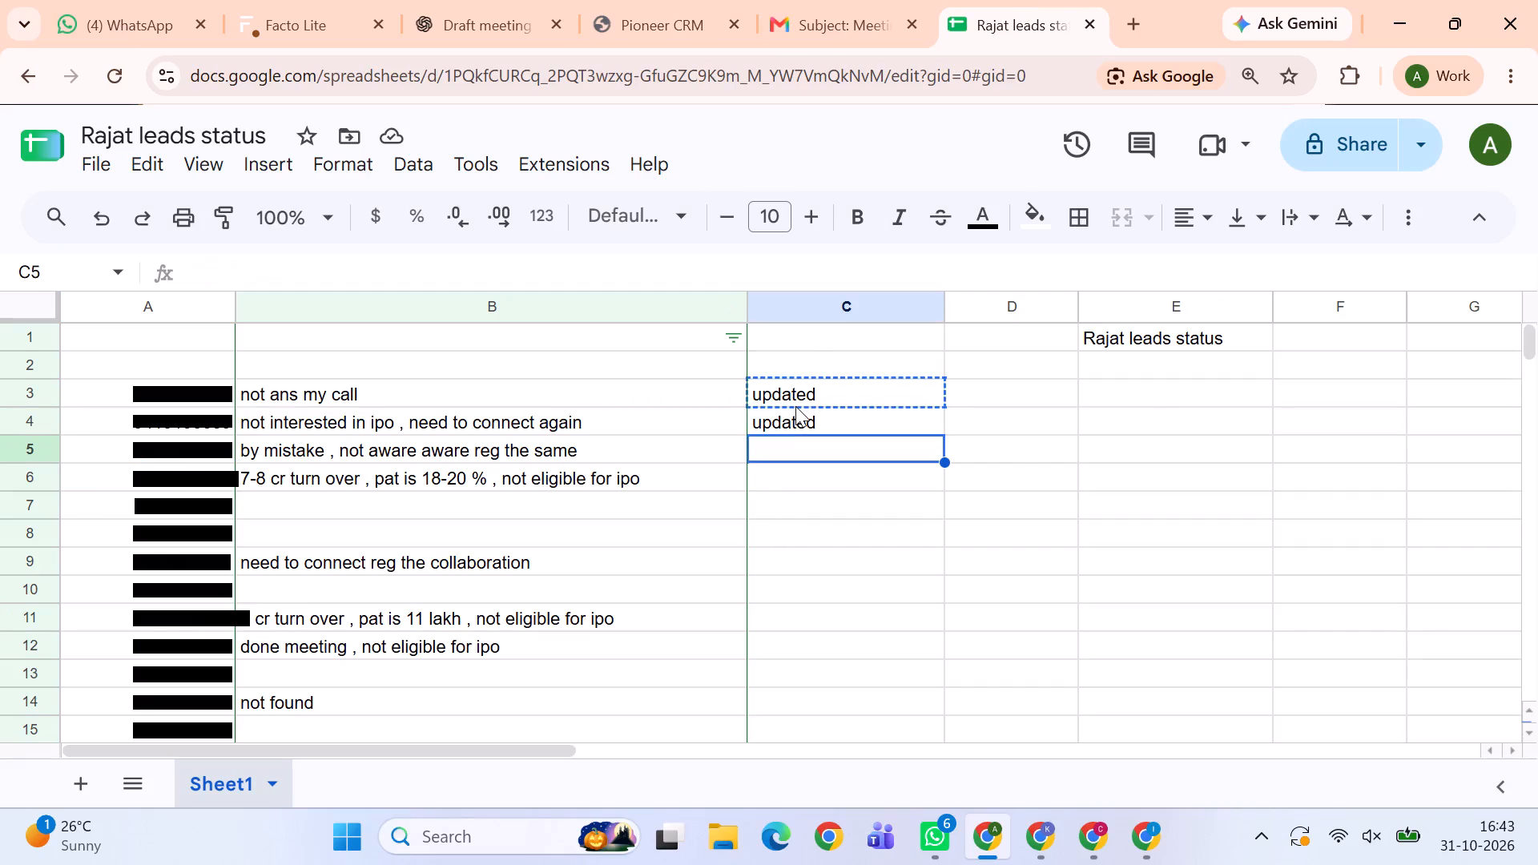
key(ctrl+v)
key(Down)
key(ctrl+v)
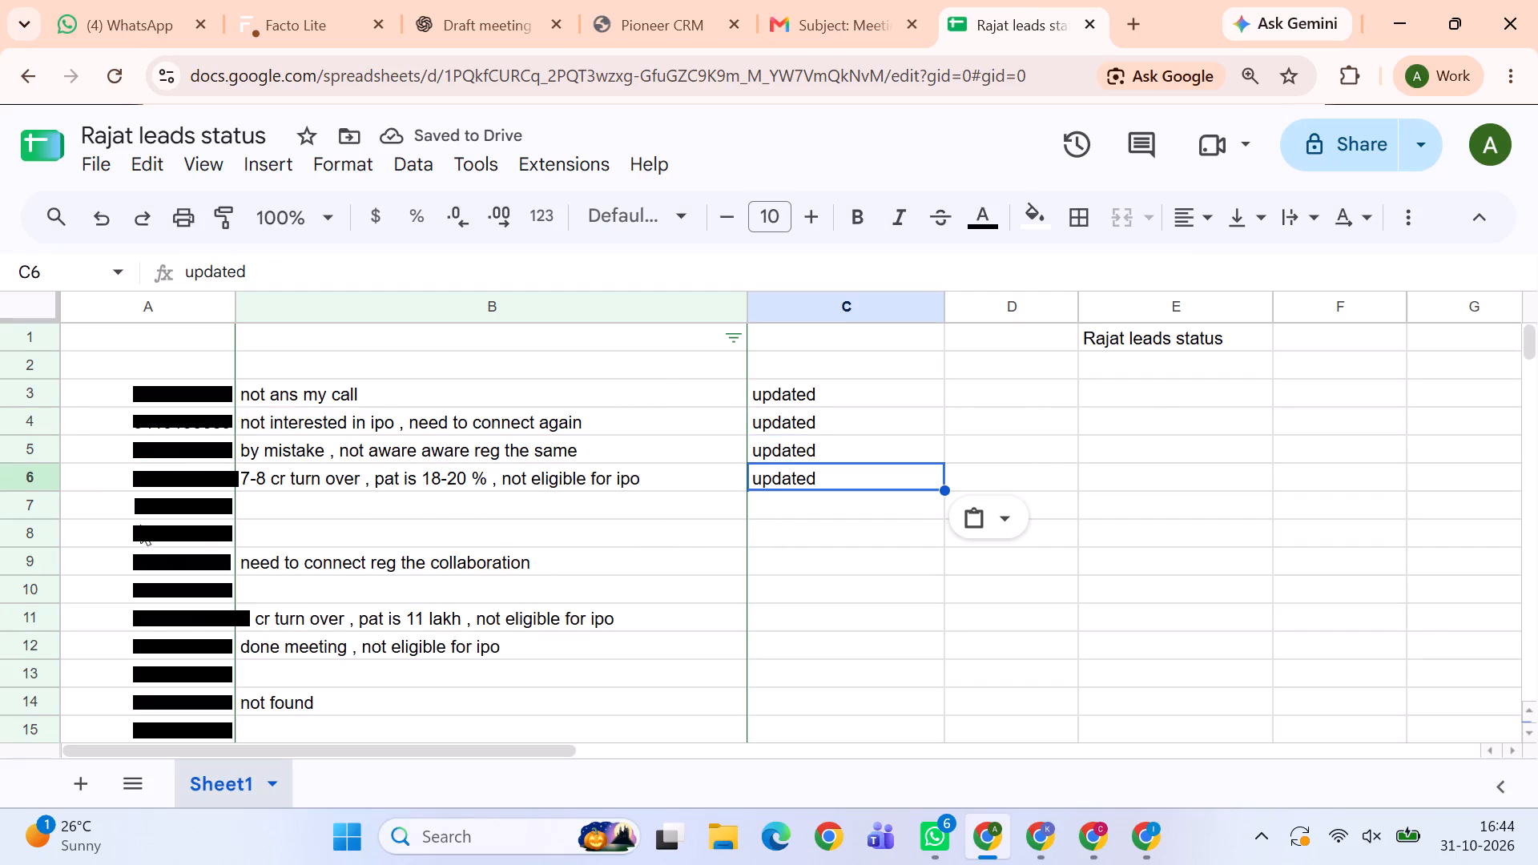
Select the phone number in row 7 of the leads sheet.
click(173, 506)
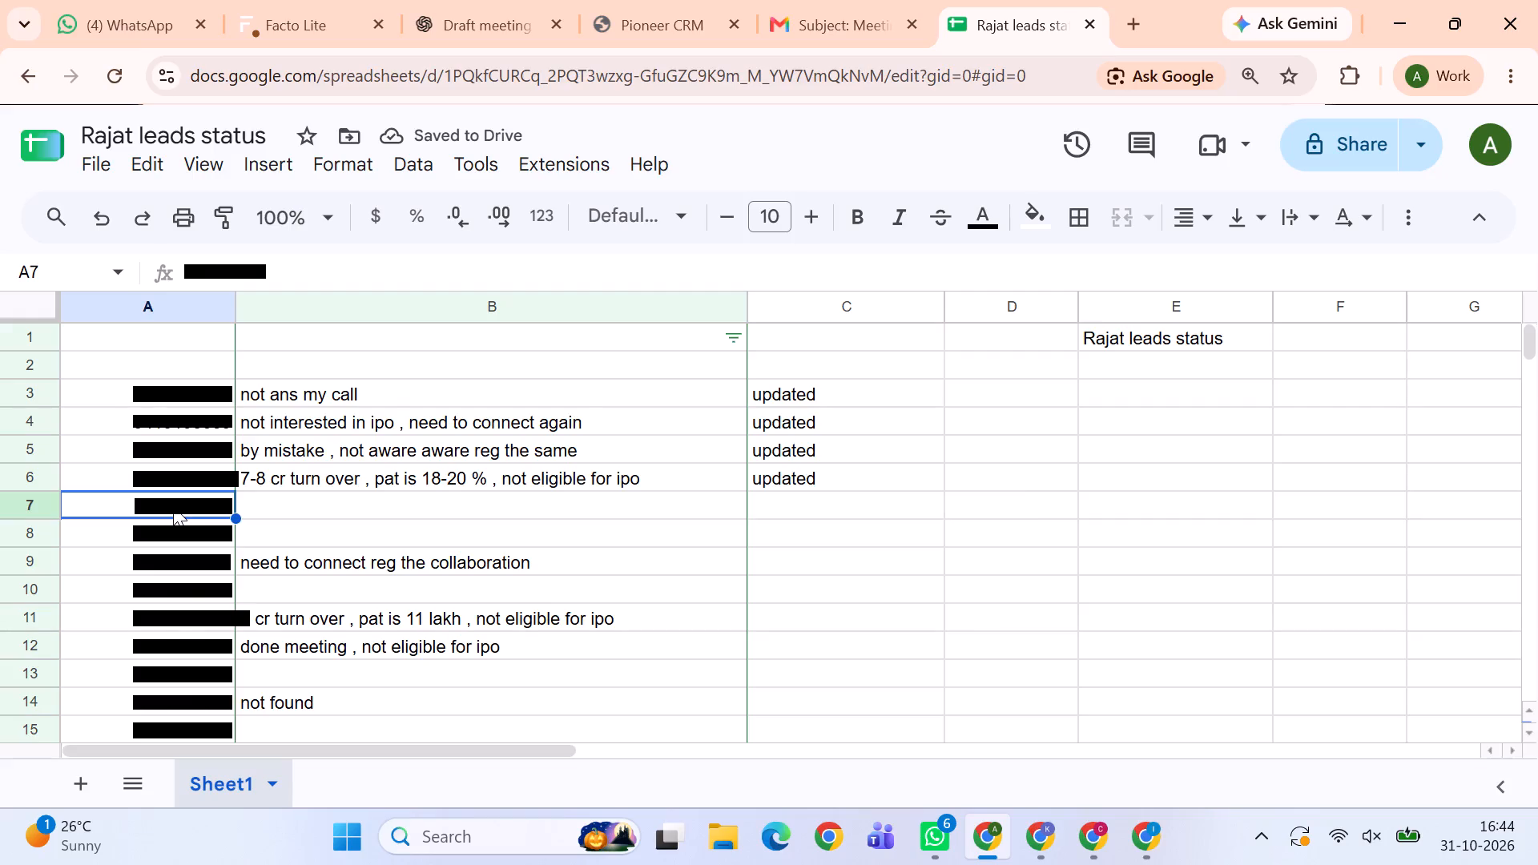
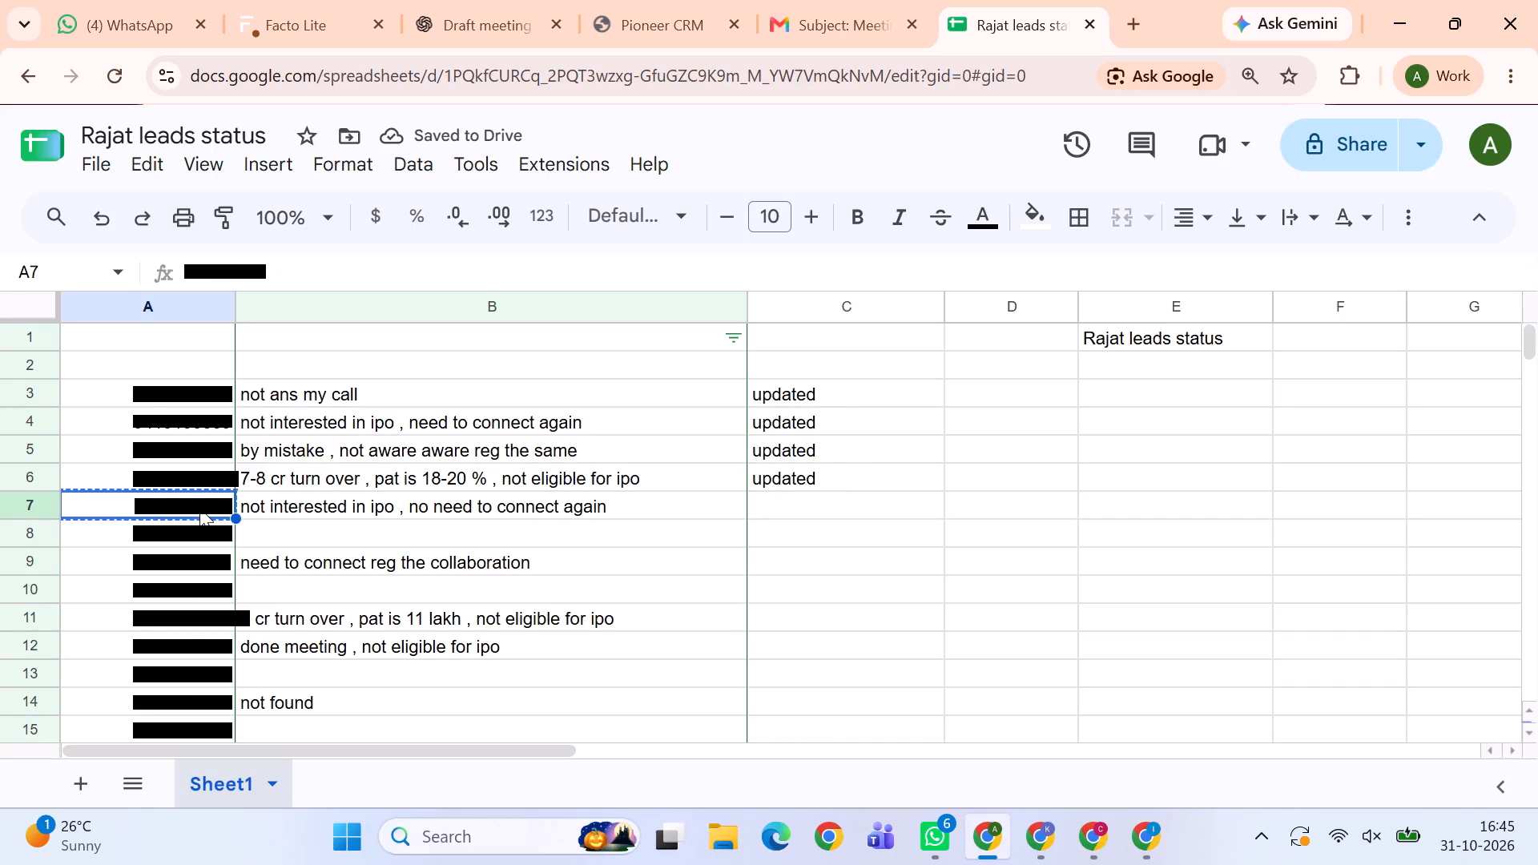
Search Pioneer CRM for the phone number copied from row 7 of the leads sheet and open the matching contact.
click(666, 0)
click(646, 135)
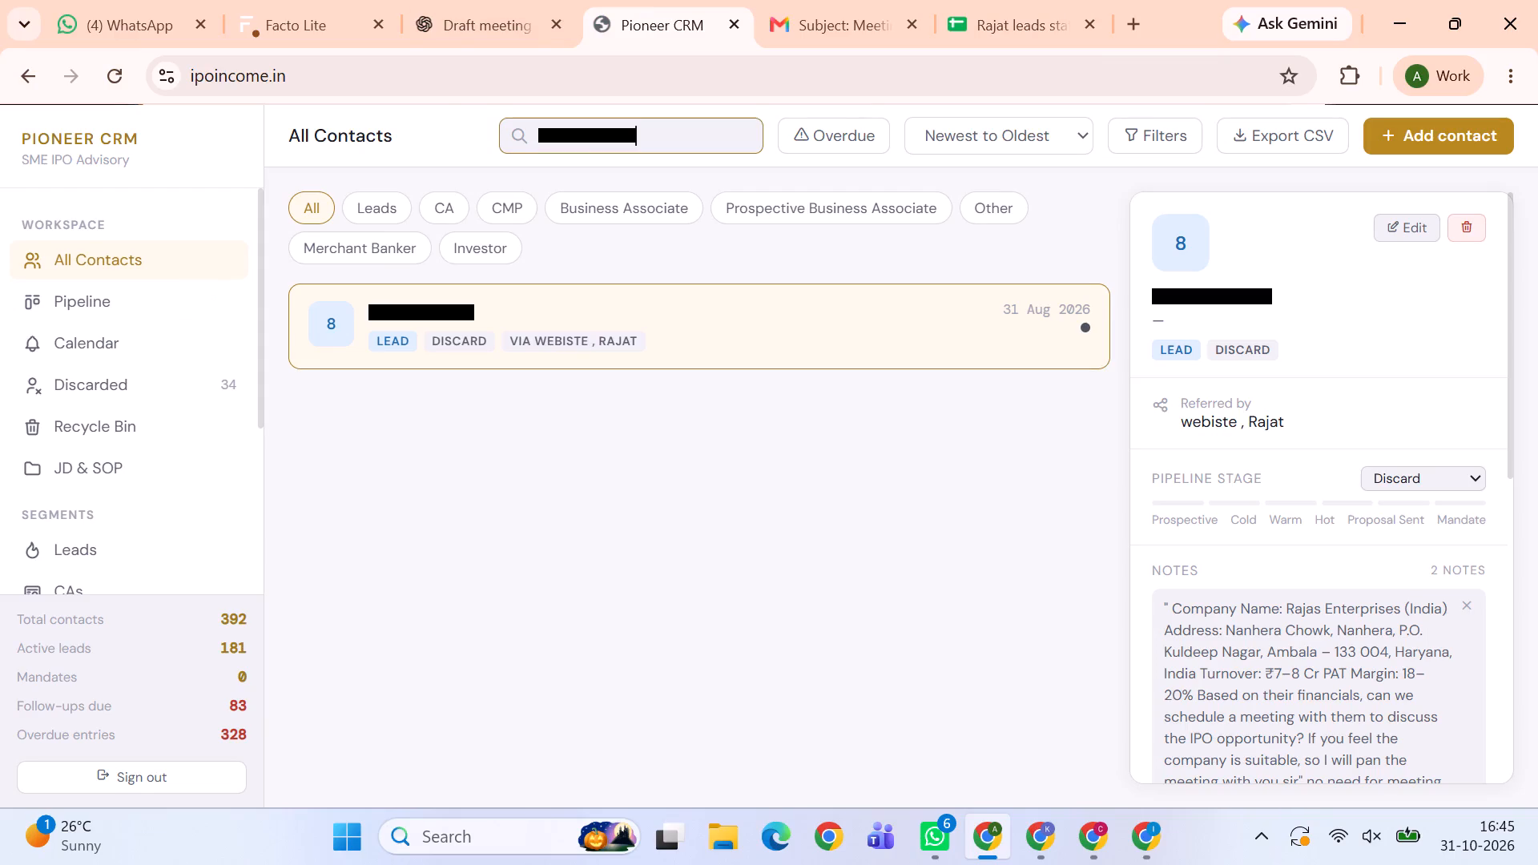
drag(646, 135, 367, 133)
key(BackSpace)
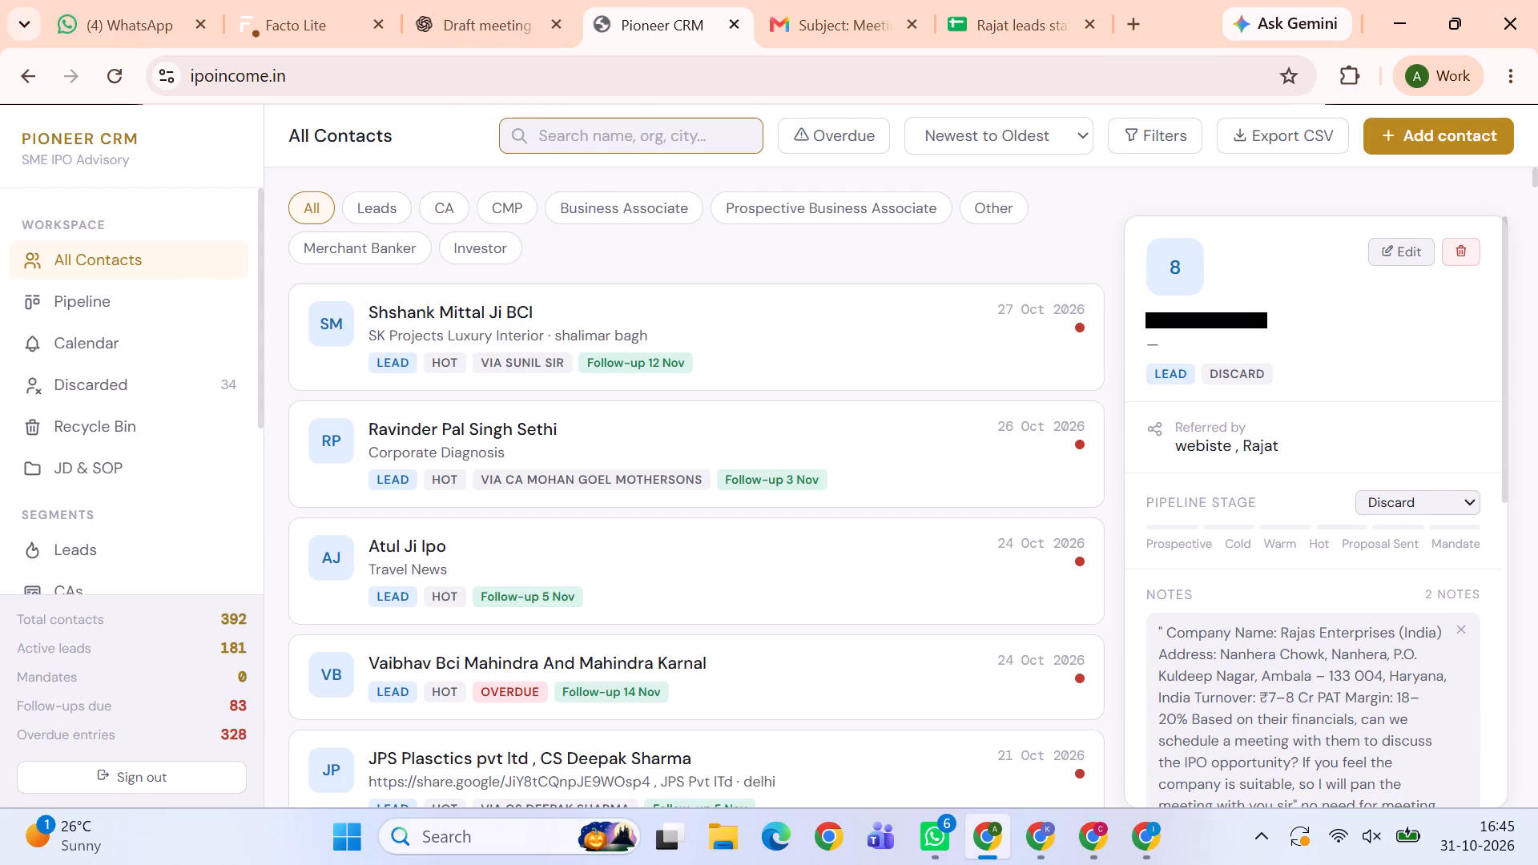
click(618, 132)
key(ctrl+v)
click(823, 331)
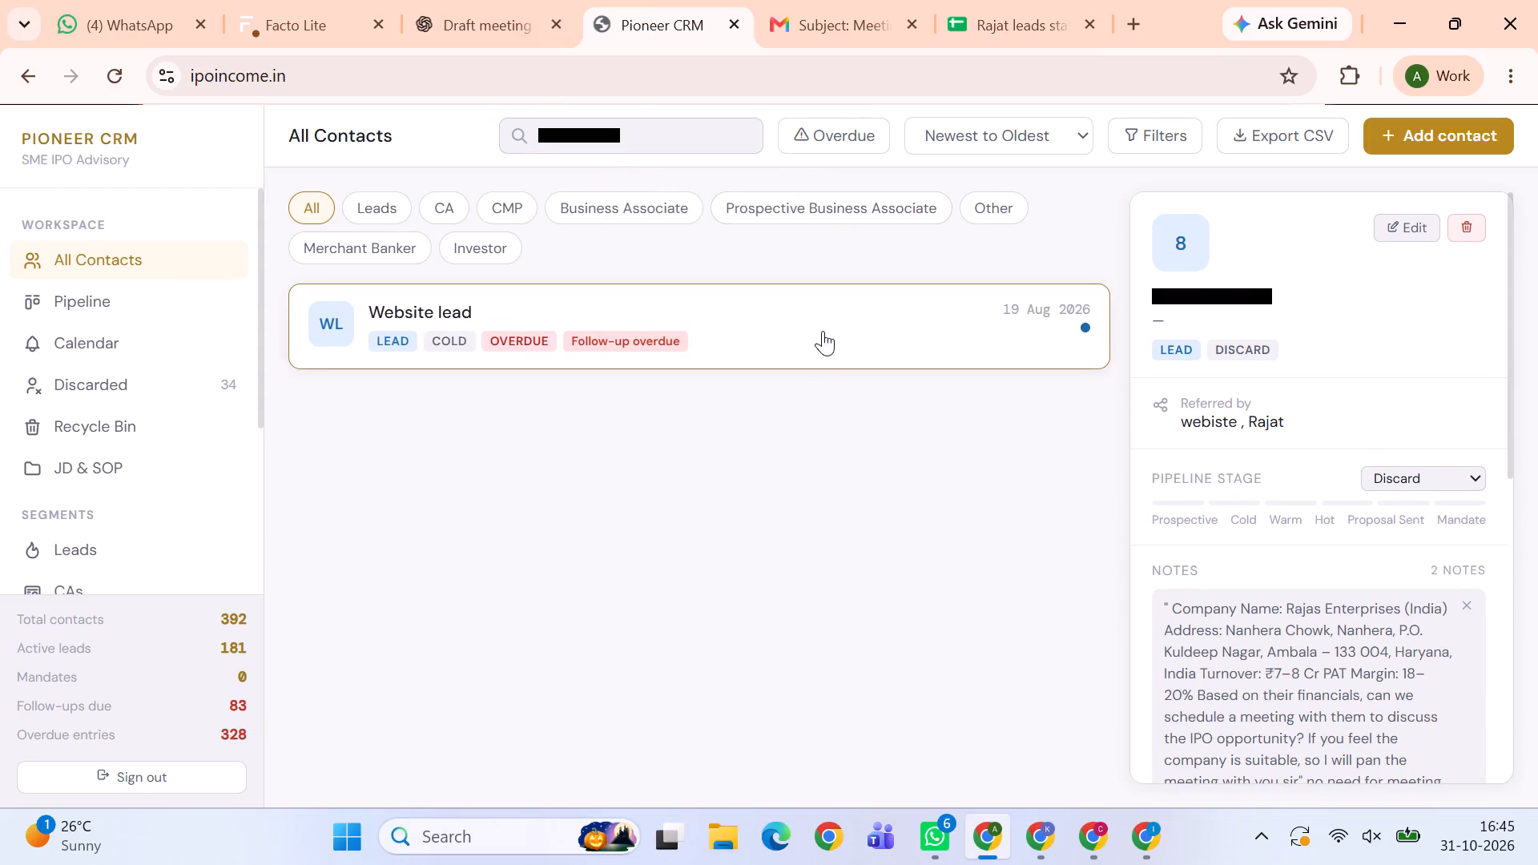
Copy the row 7 remark "not interested in ipo , no need to connect again" from the leads sheet and add it as a note to the opened CRM contact.
scroll(1359, 430, down, 1)
click(1221, 545)
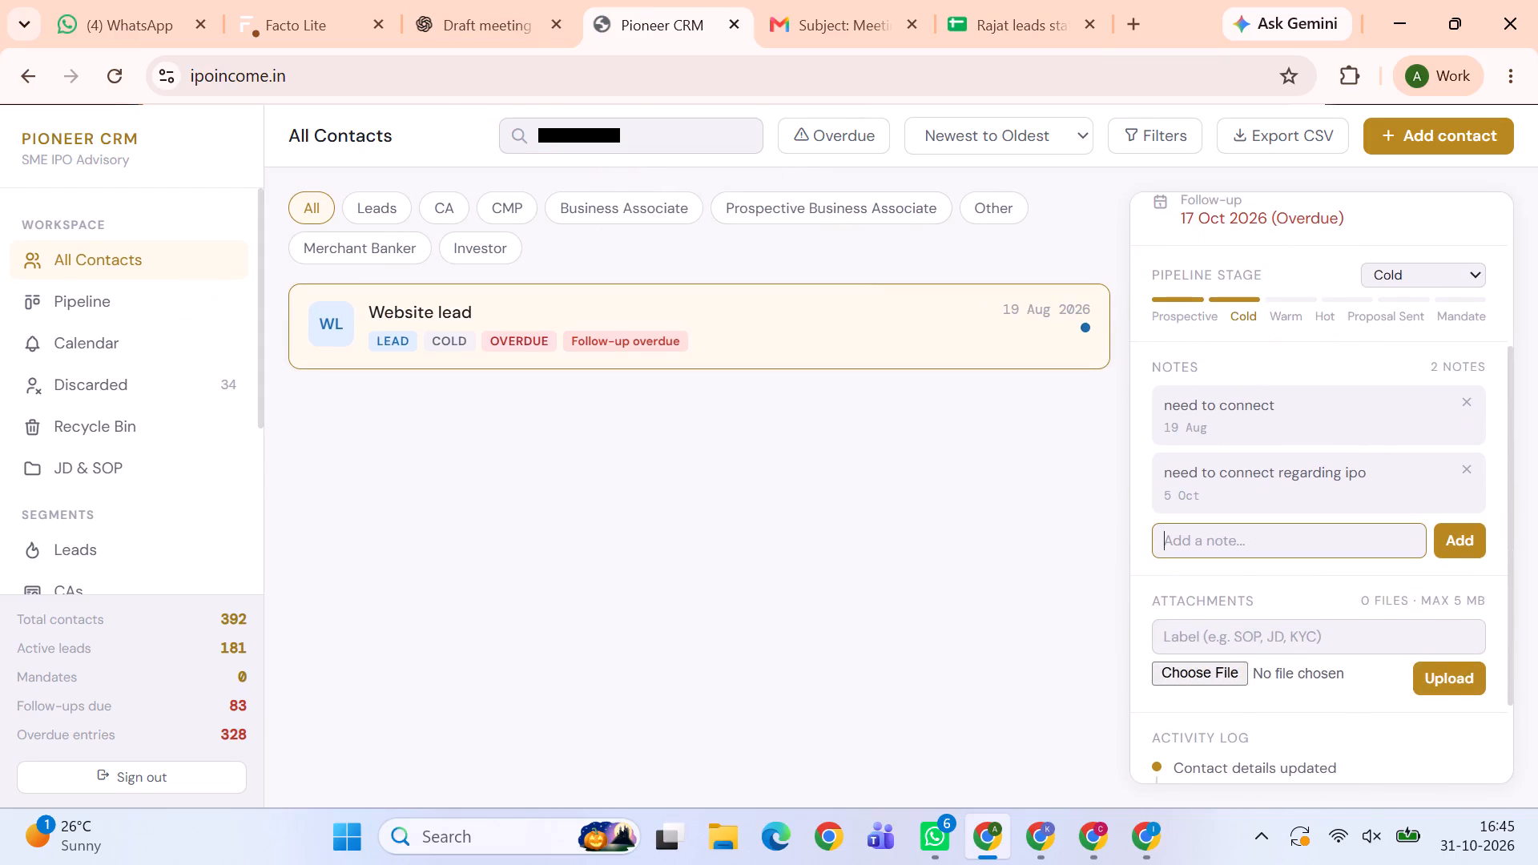
click(1044, 0)
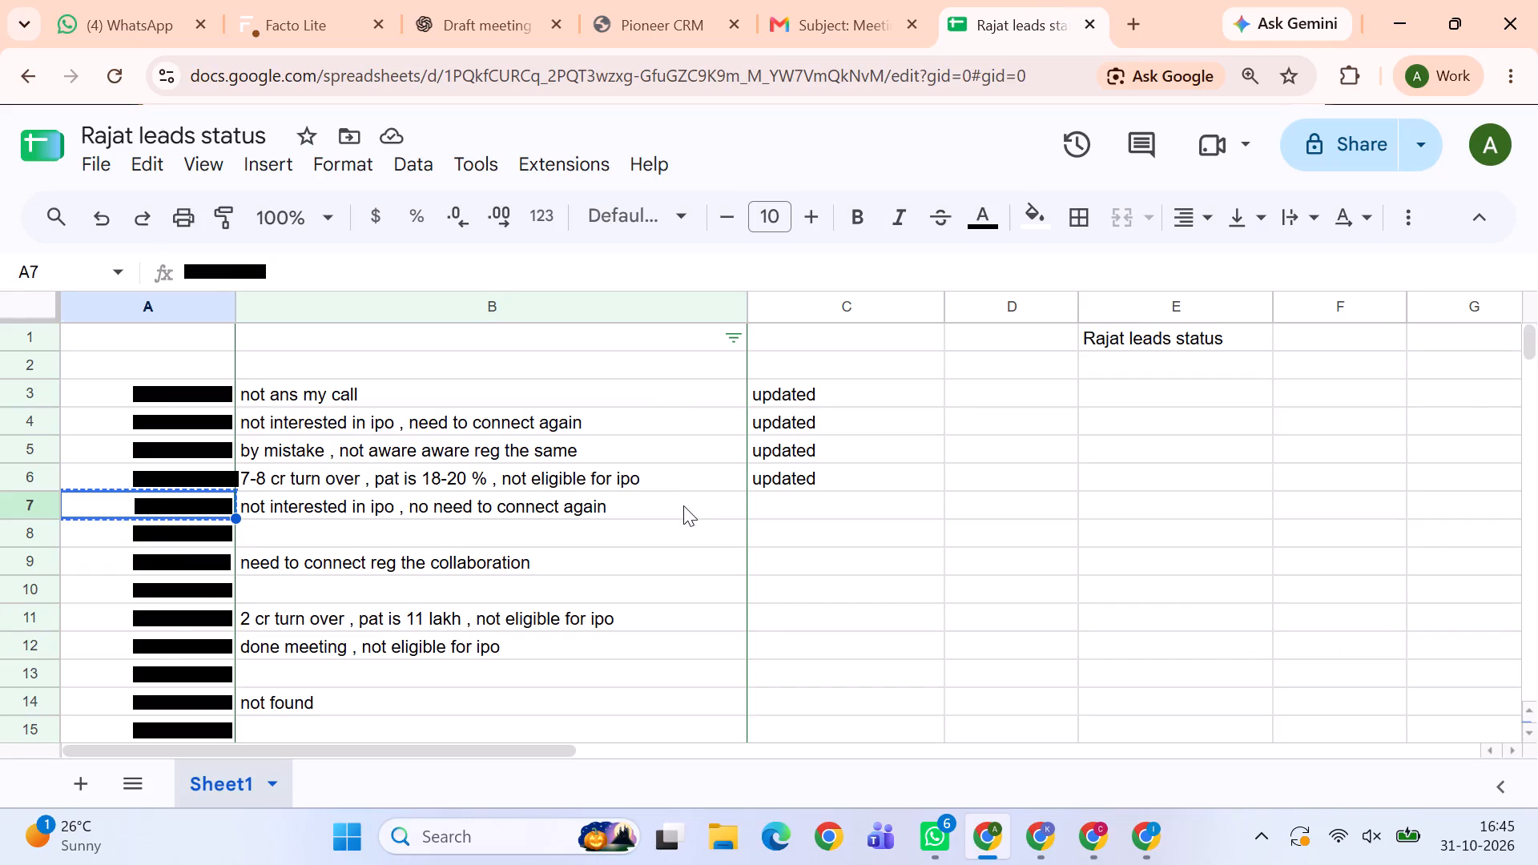
click(683, 505)
key(ctrl+c)
click(627, 0)
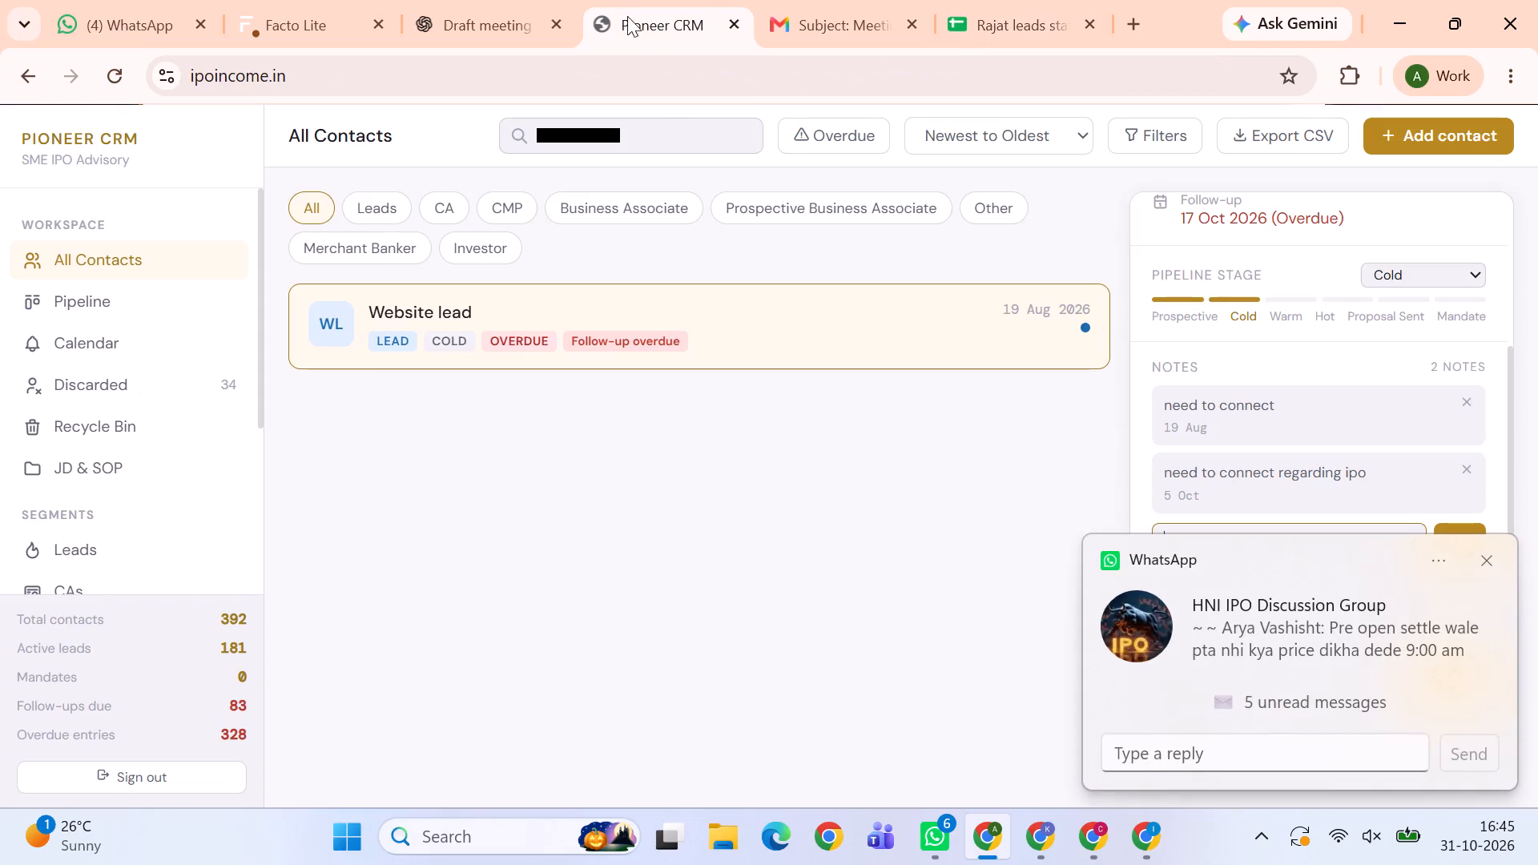
scroll(1319, 431, down, 1)
click(1293, 420)
key(ctrl+v)
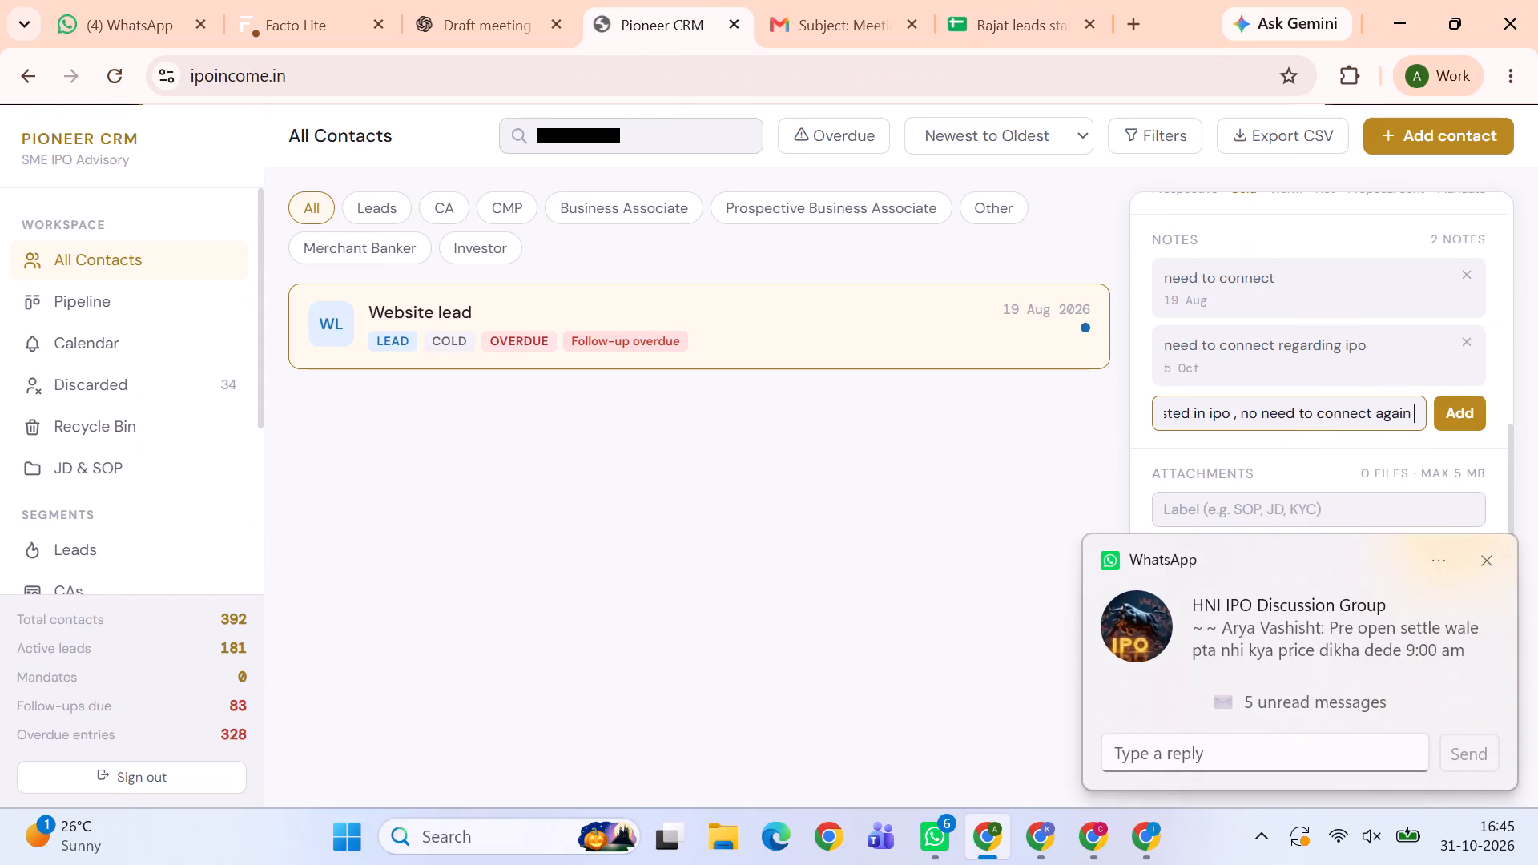
click(1461, 414)
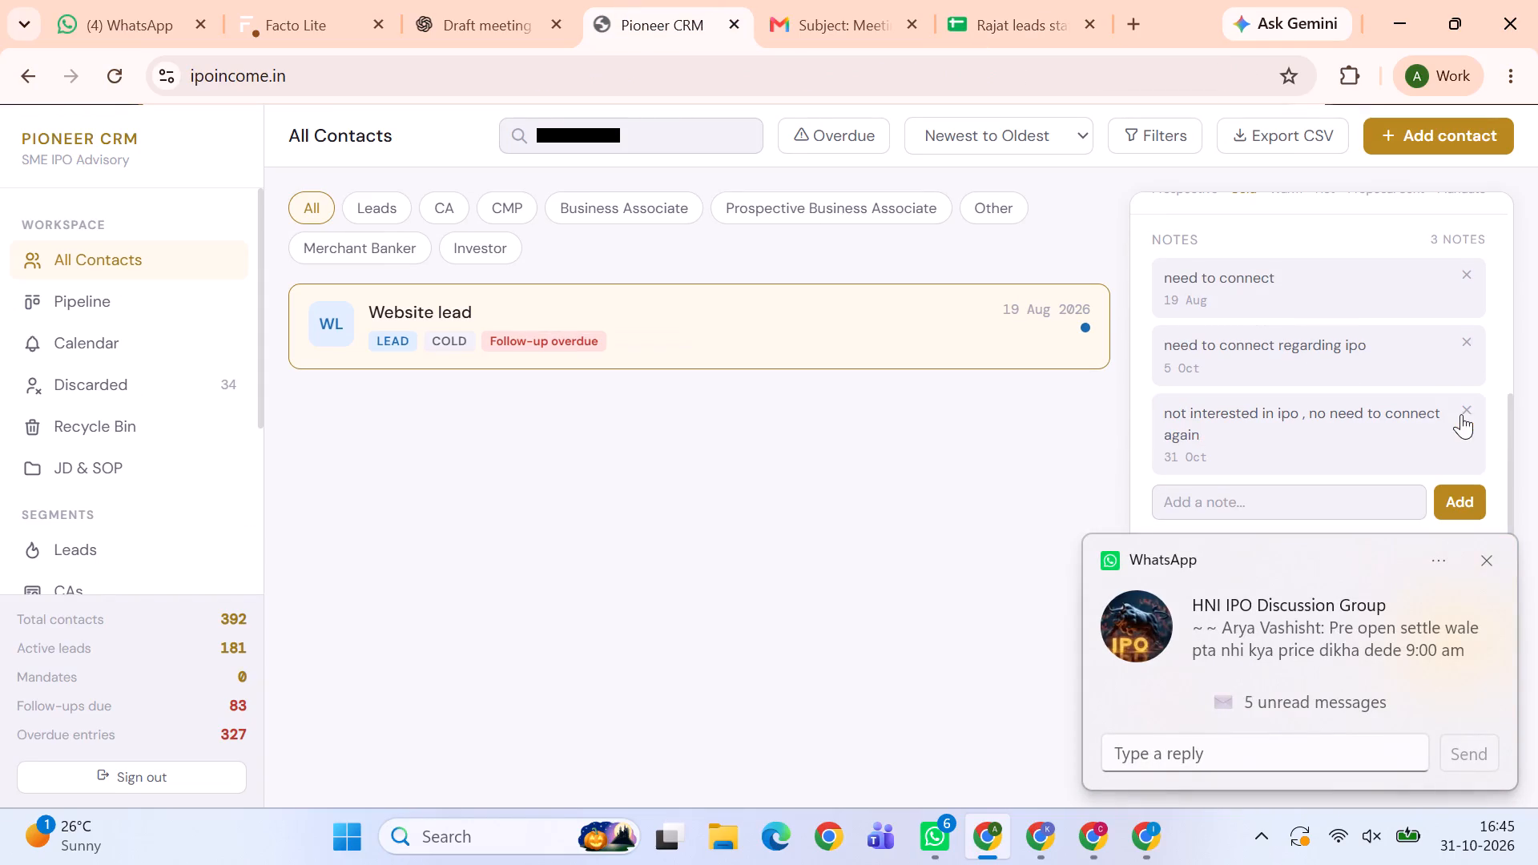
Edit the same contact so Referred by reads "Rajat" and save the update.
scroll(1371, 340, up, 3)
click(1412, 228)
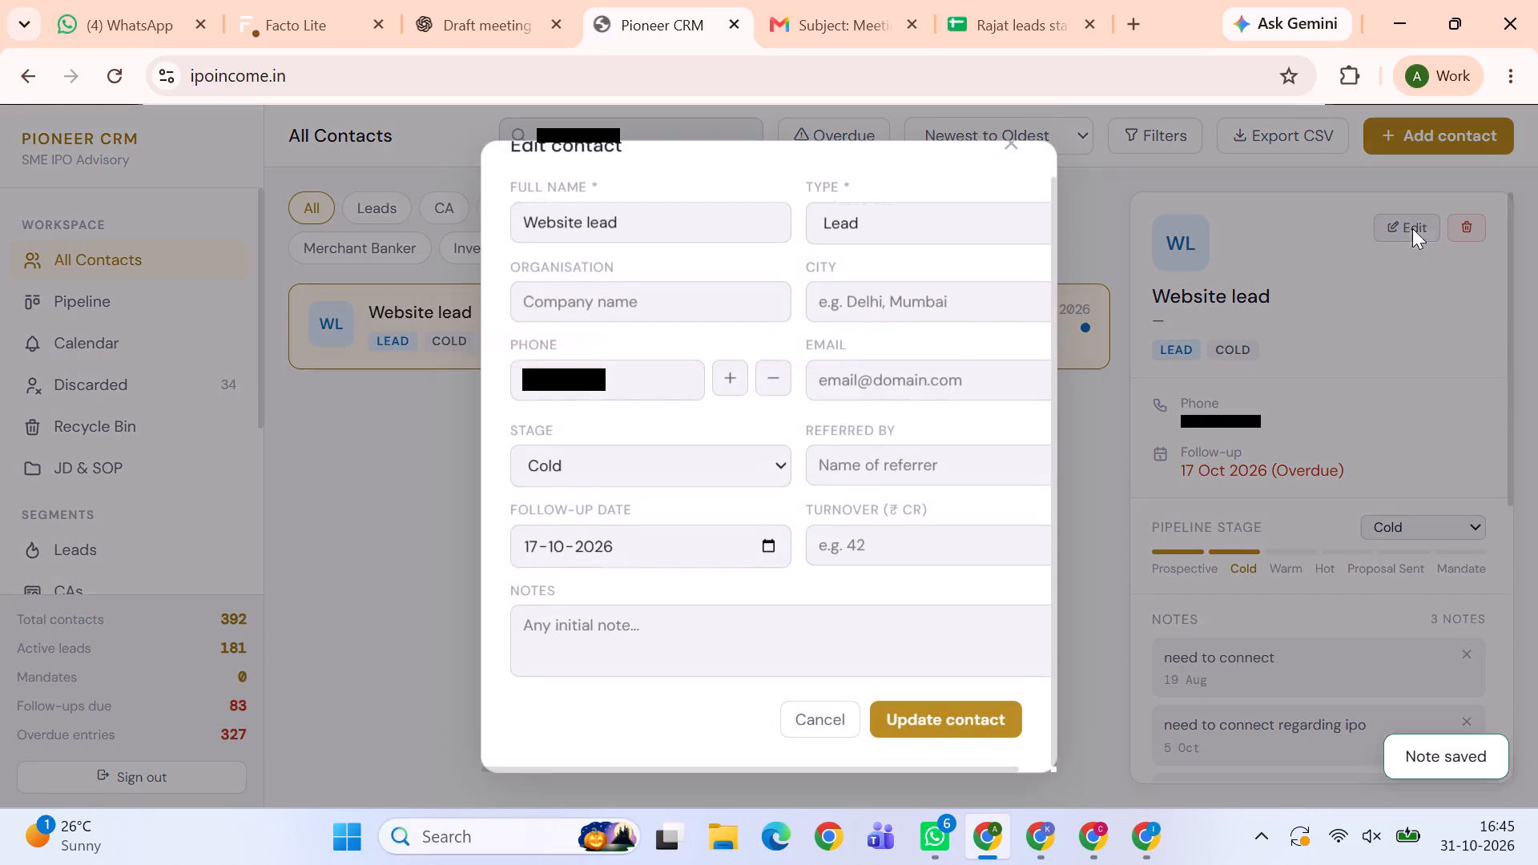
click(960, 465)
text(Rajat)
click(921, 706)
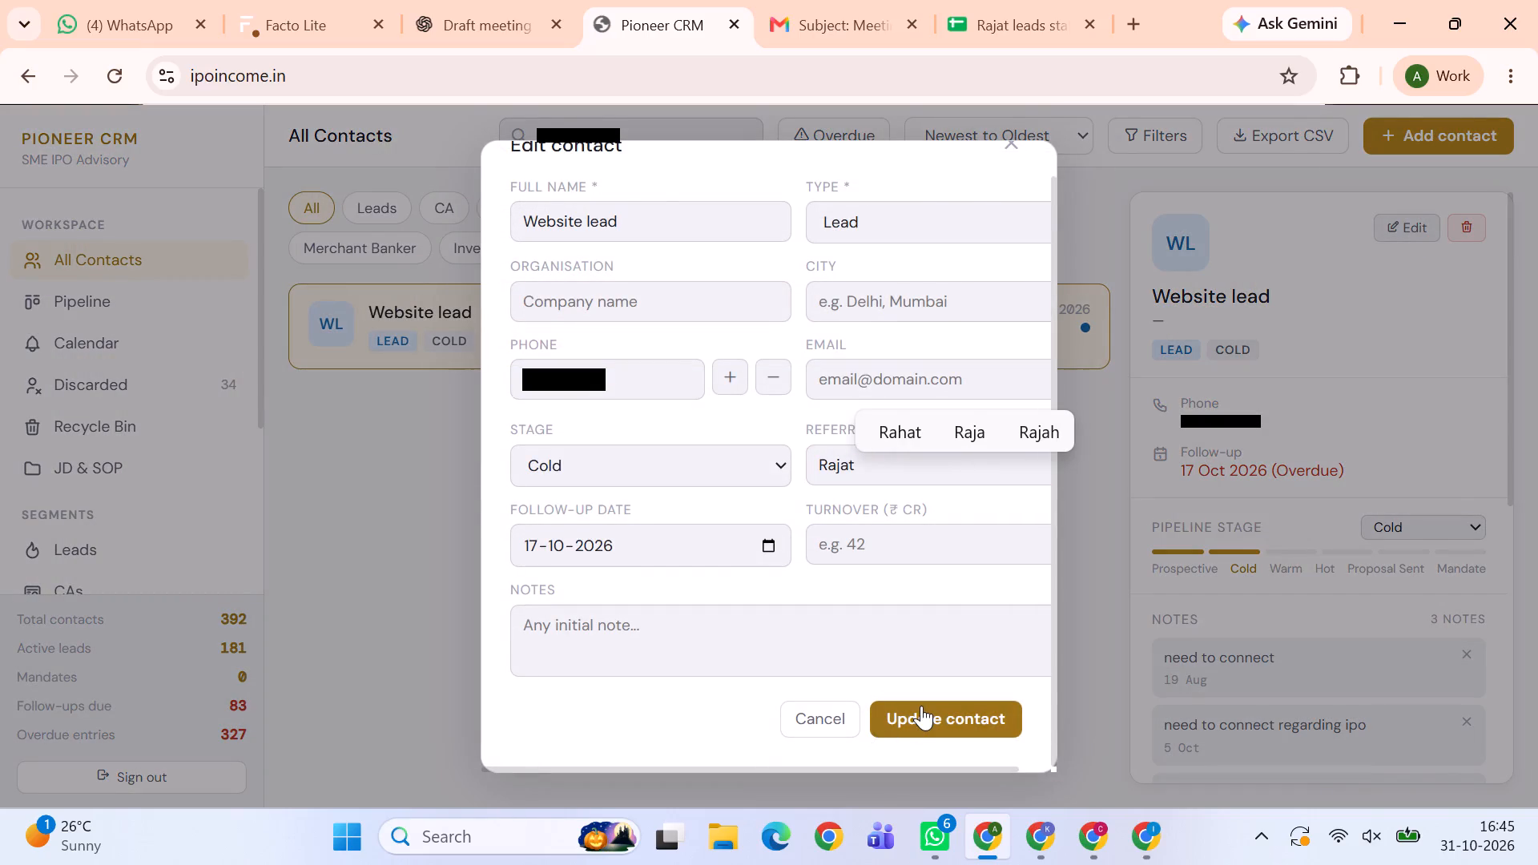
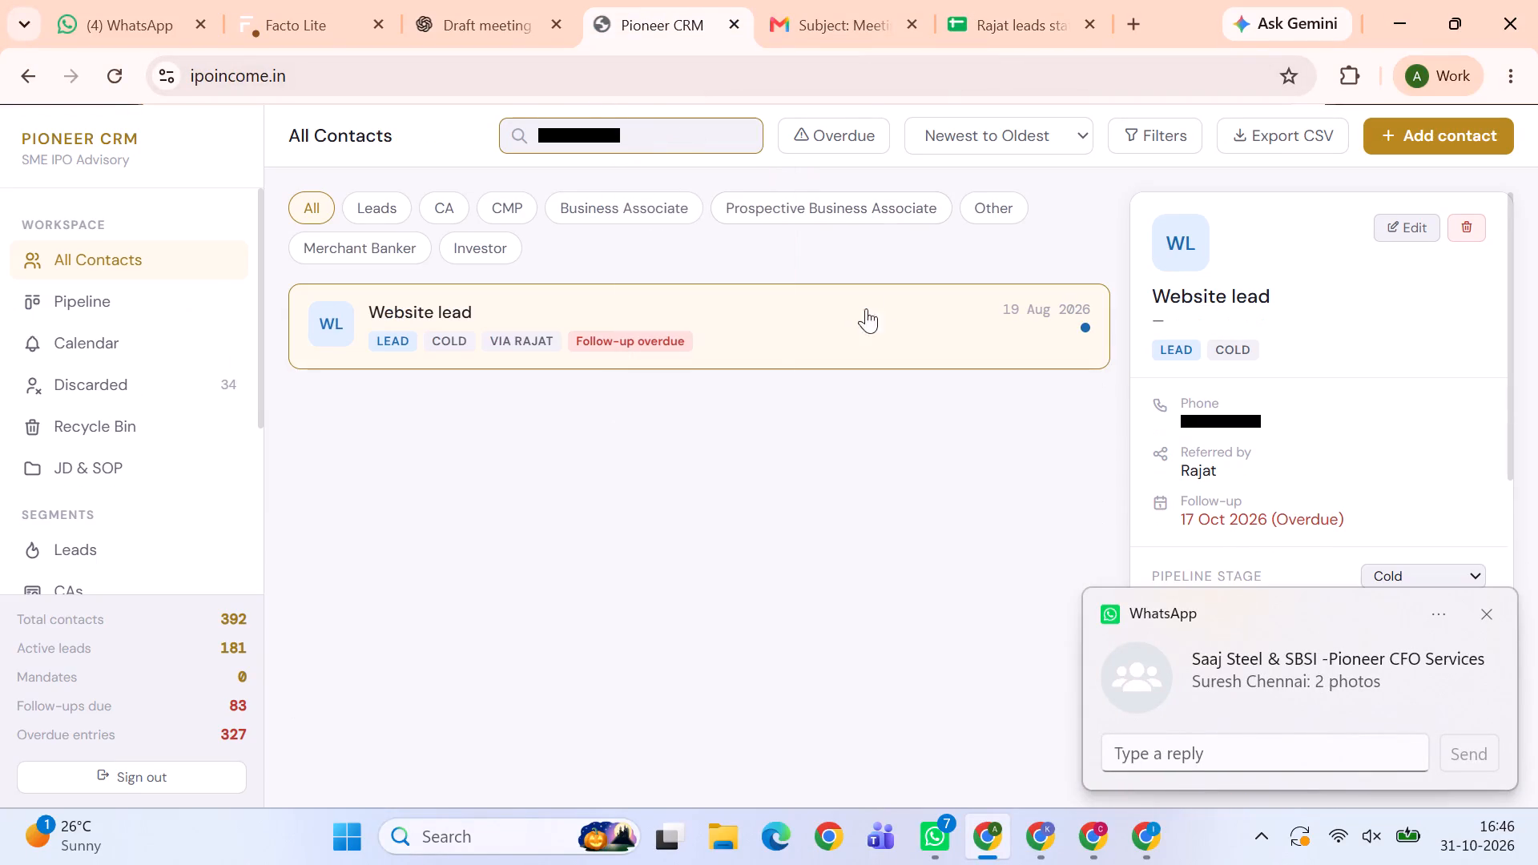
Switch from the CRM to the "Rajat leads status" sheet.
click(1001, 2)
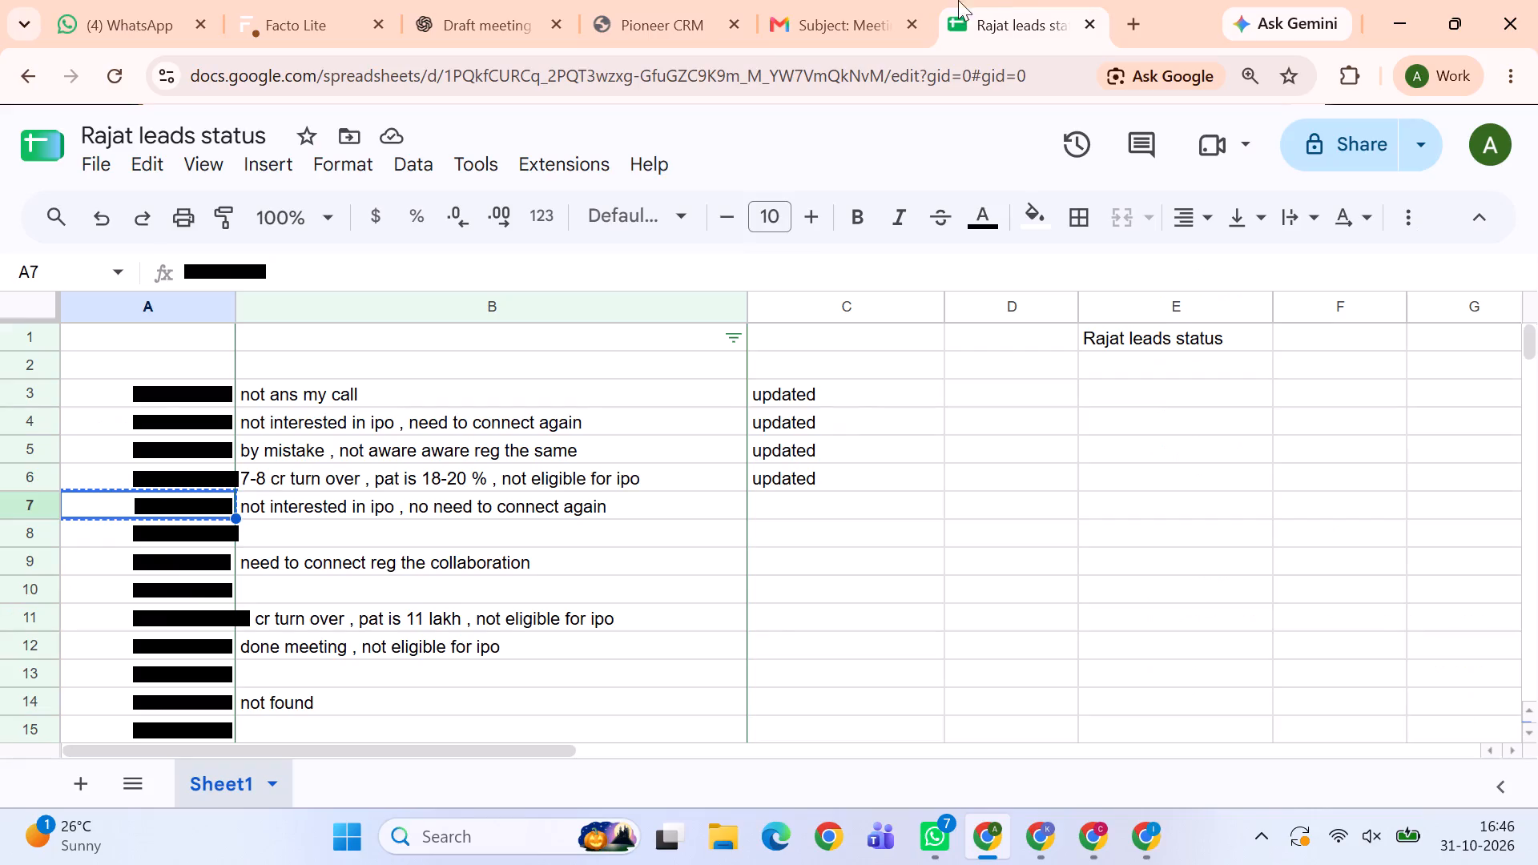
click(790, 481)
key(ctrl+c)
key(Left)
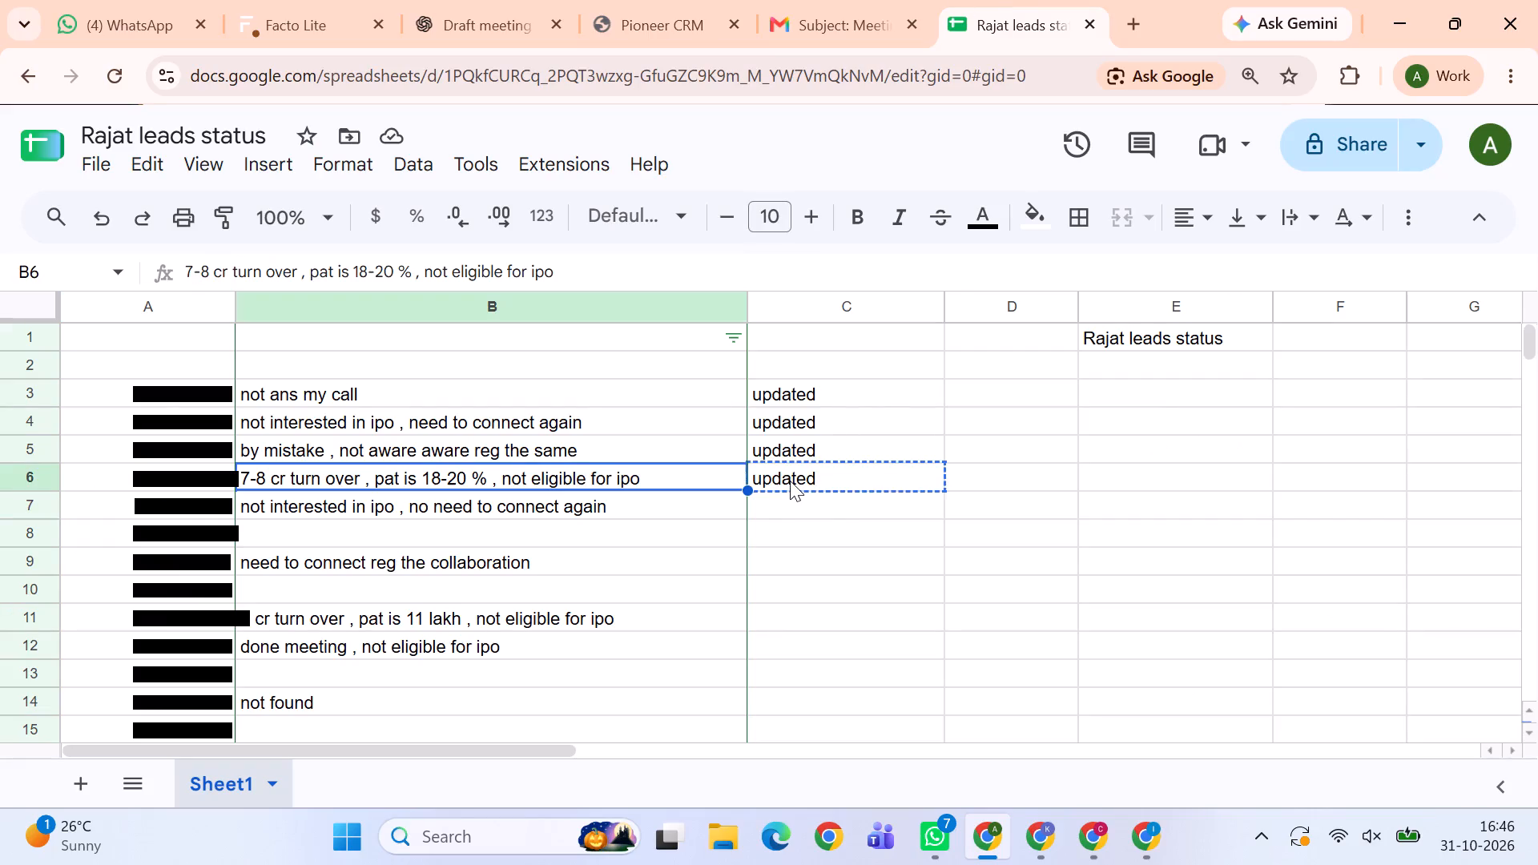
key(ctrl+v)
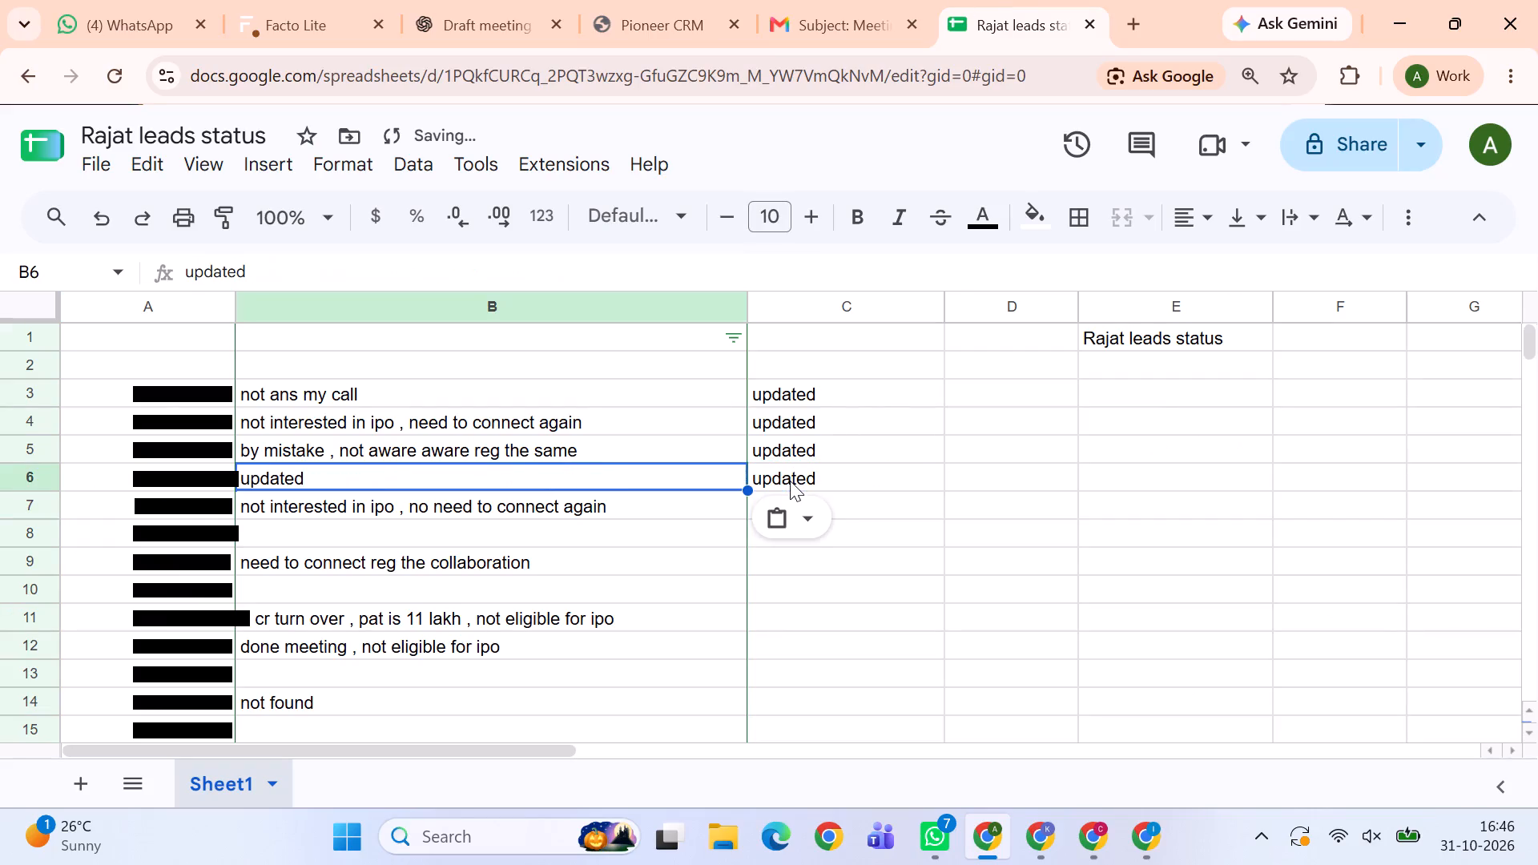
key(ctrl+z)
Mark row 7 of the leads sheet as "updated" in column C by copying the row 6 status.
click(836, 478)
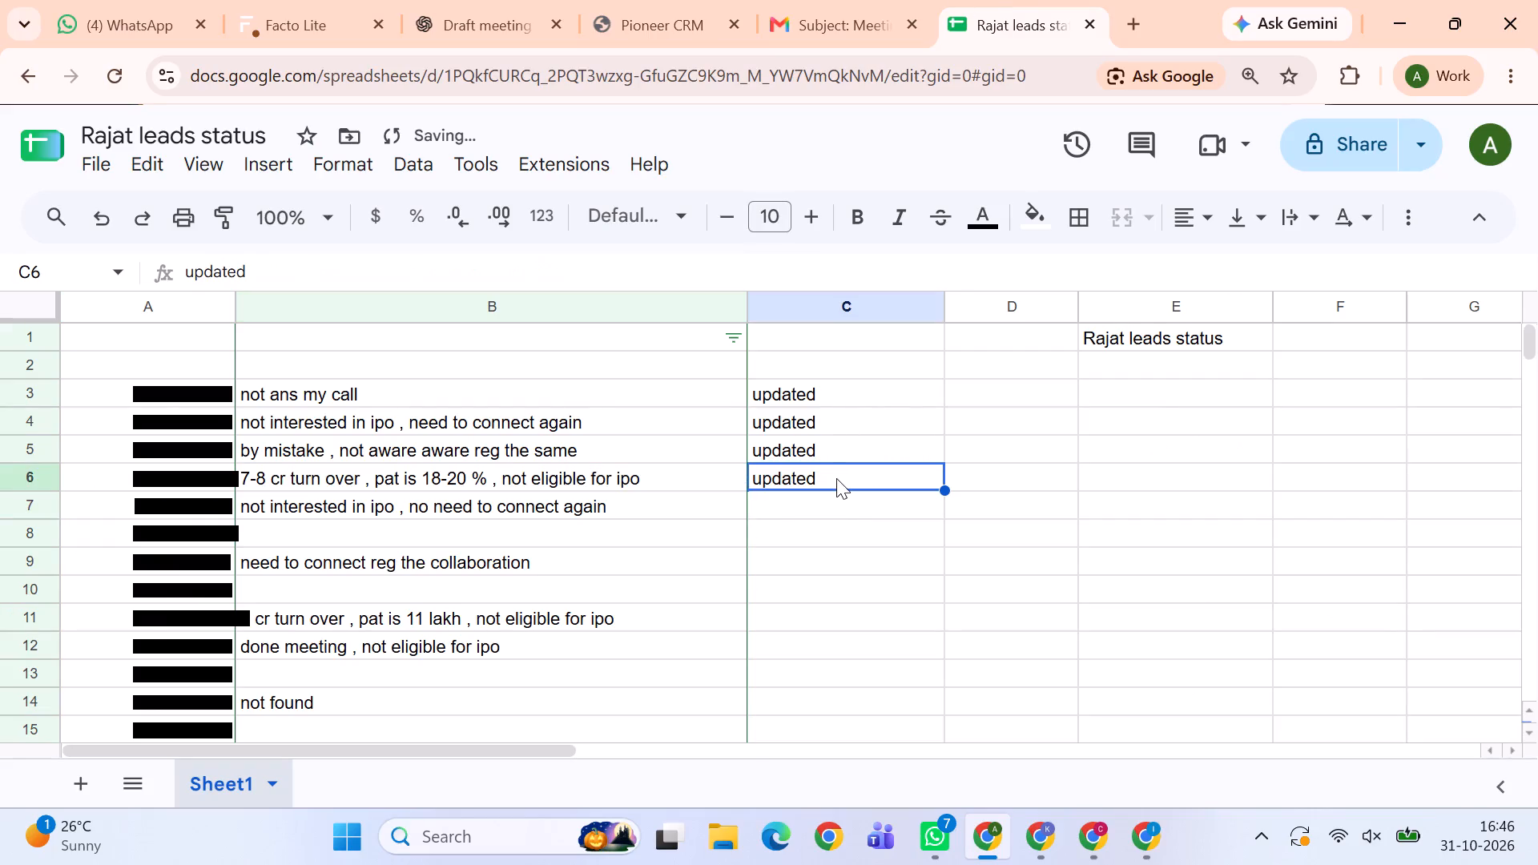
key(ctrl+c)
key(Down)
key(ctrl+v)
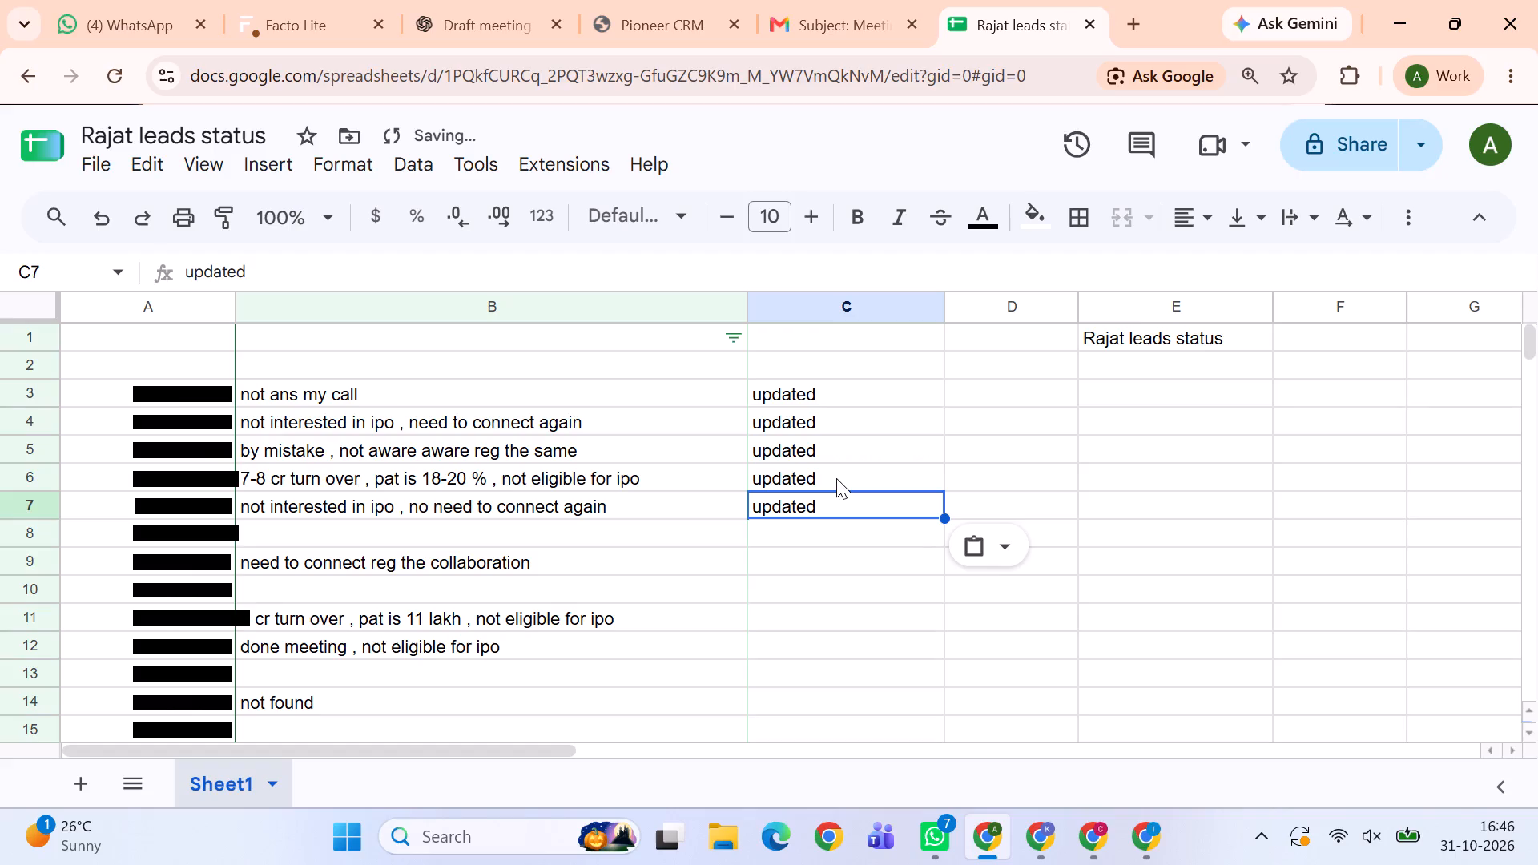
Select the phone number in row 8 of the leads sheet.
click(199, 529)
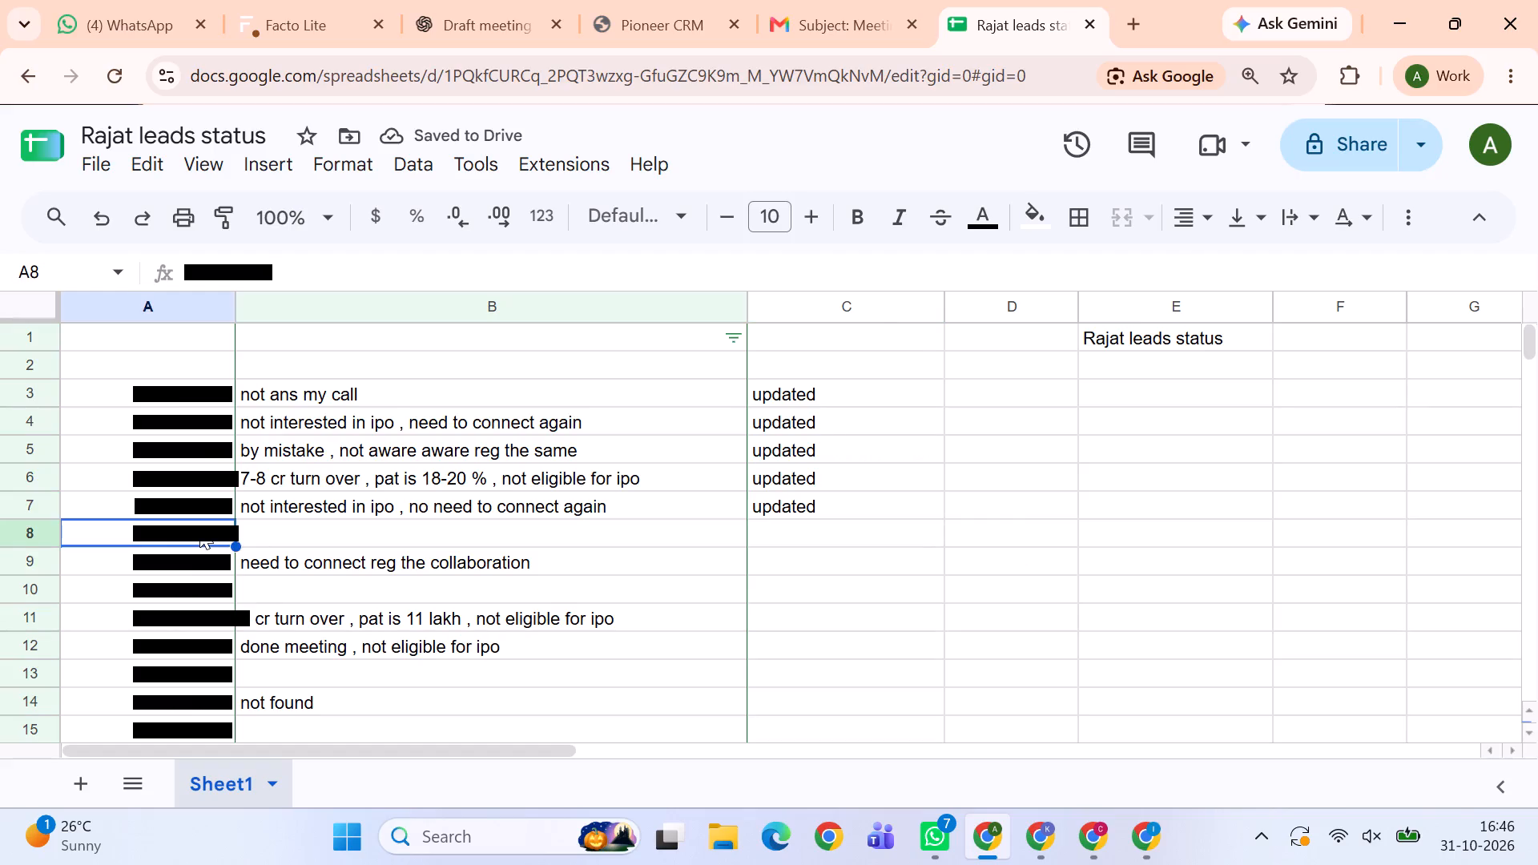
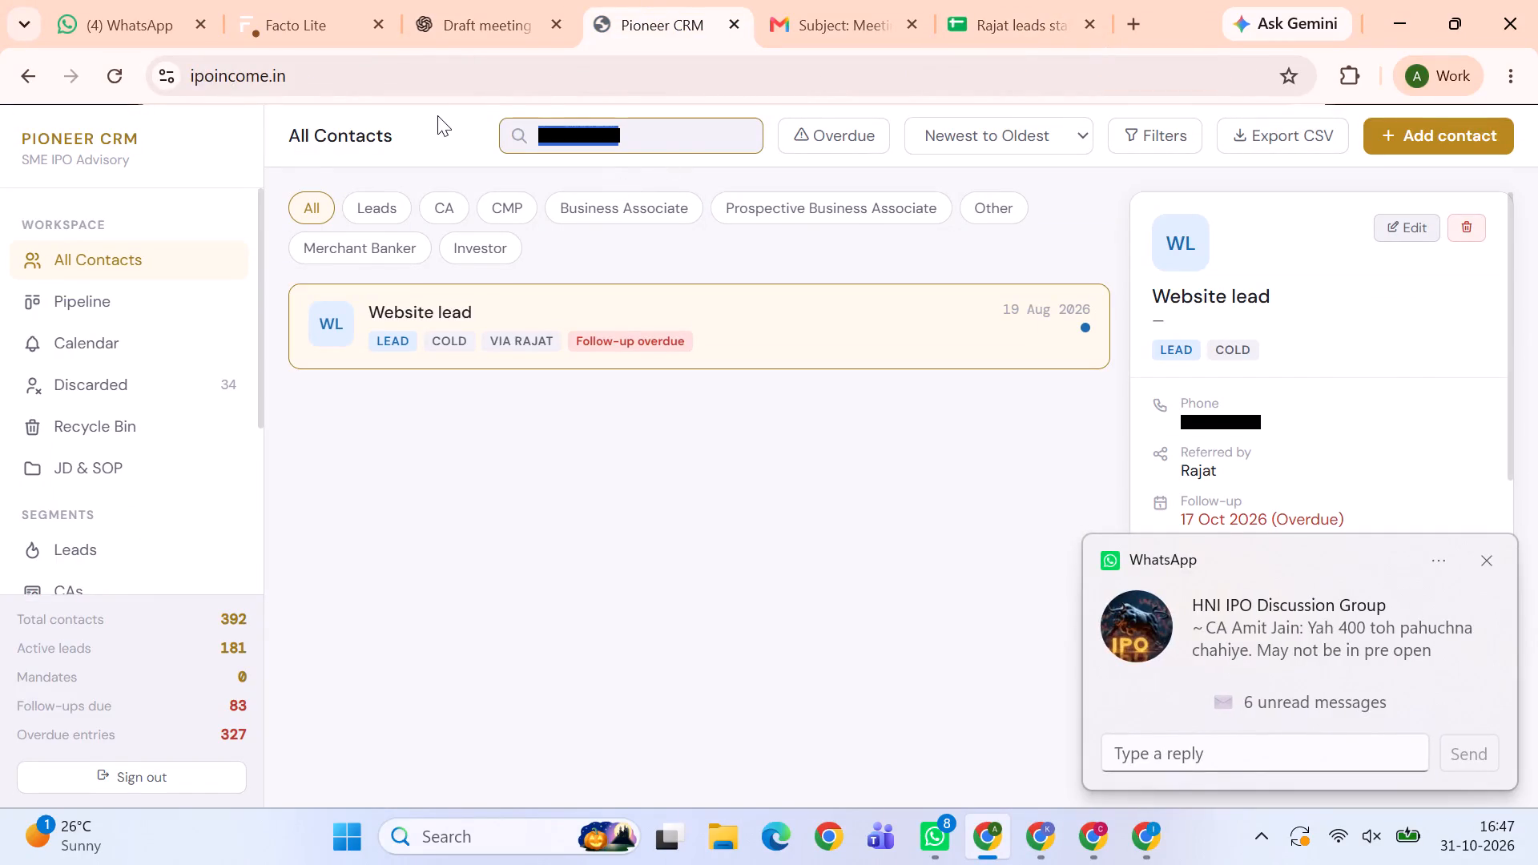
Search the CRM contacts for the copied row 7 phone number, then clear the search.
key(BackSpace)
click(554, 137)
key(ctrl+v)
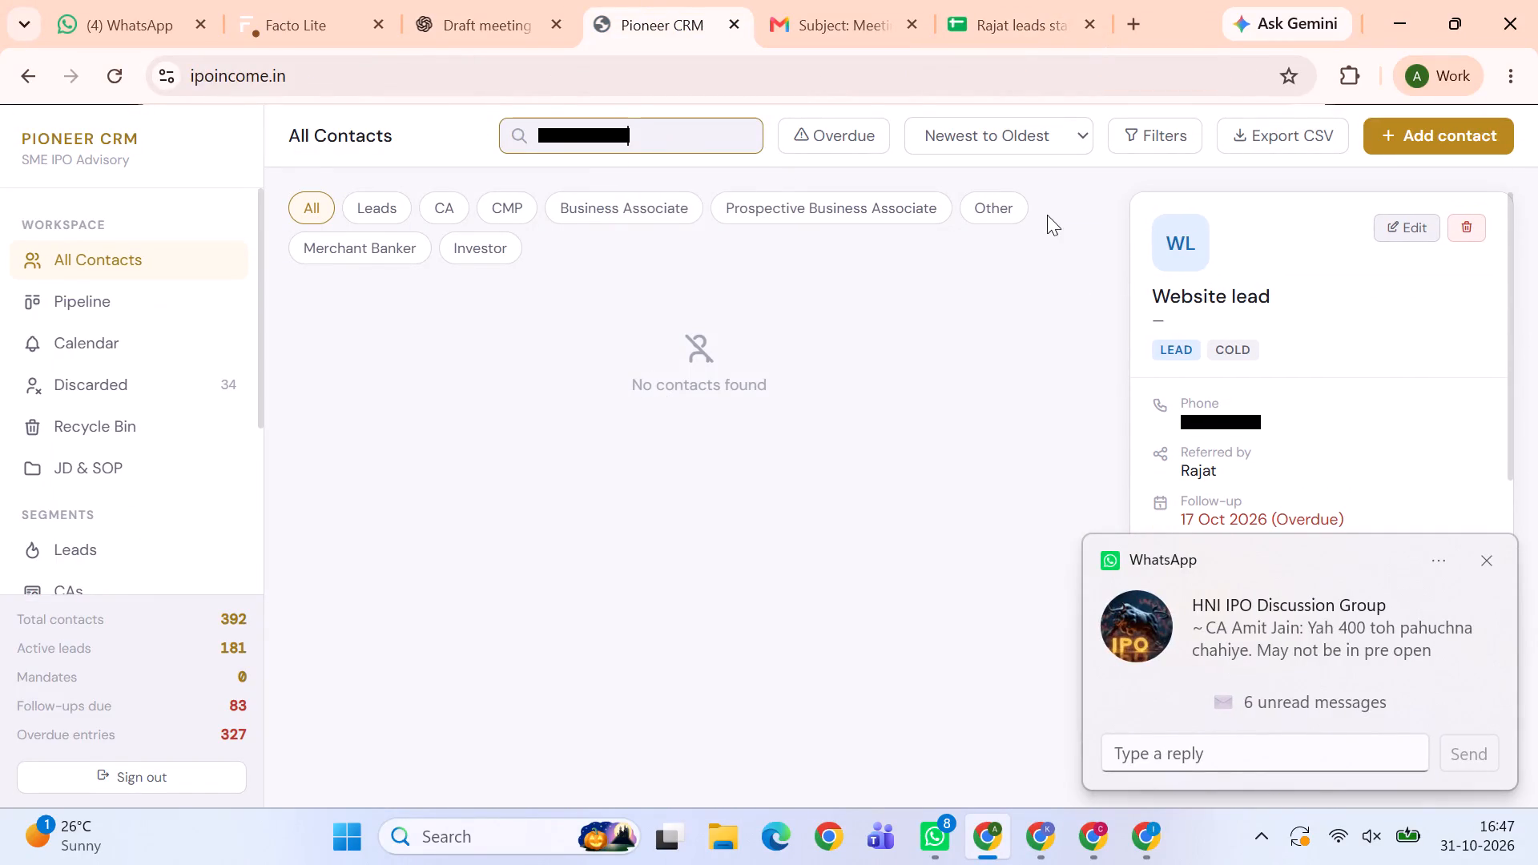
drag(727, 137, 472, 117)
key(BackSpace)
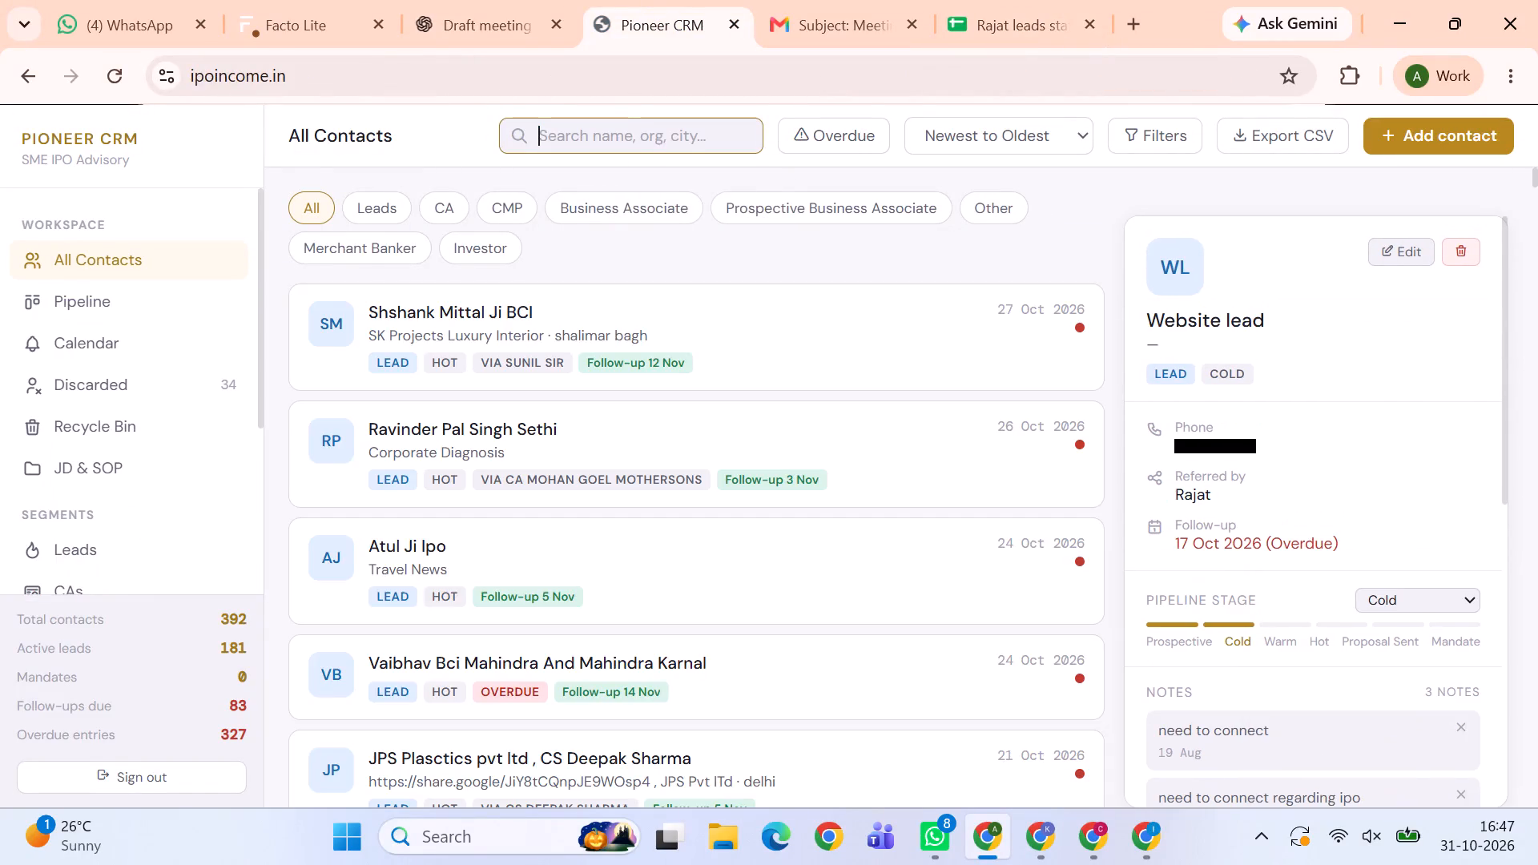
Start a new CRM contact with the copied row 7 phone number and the full name "Kamal".
click(1404, 124)
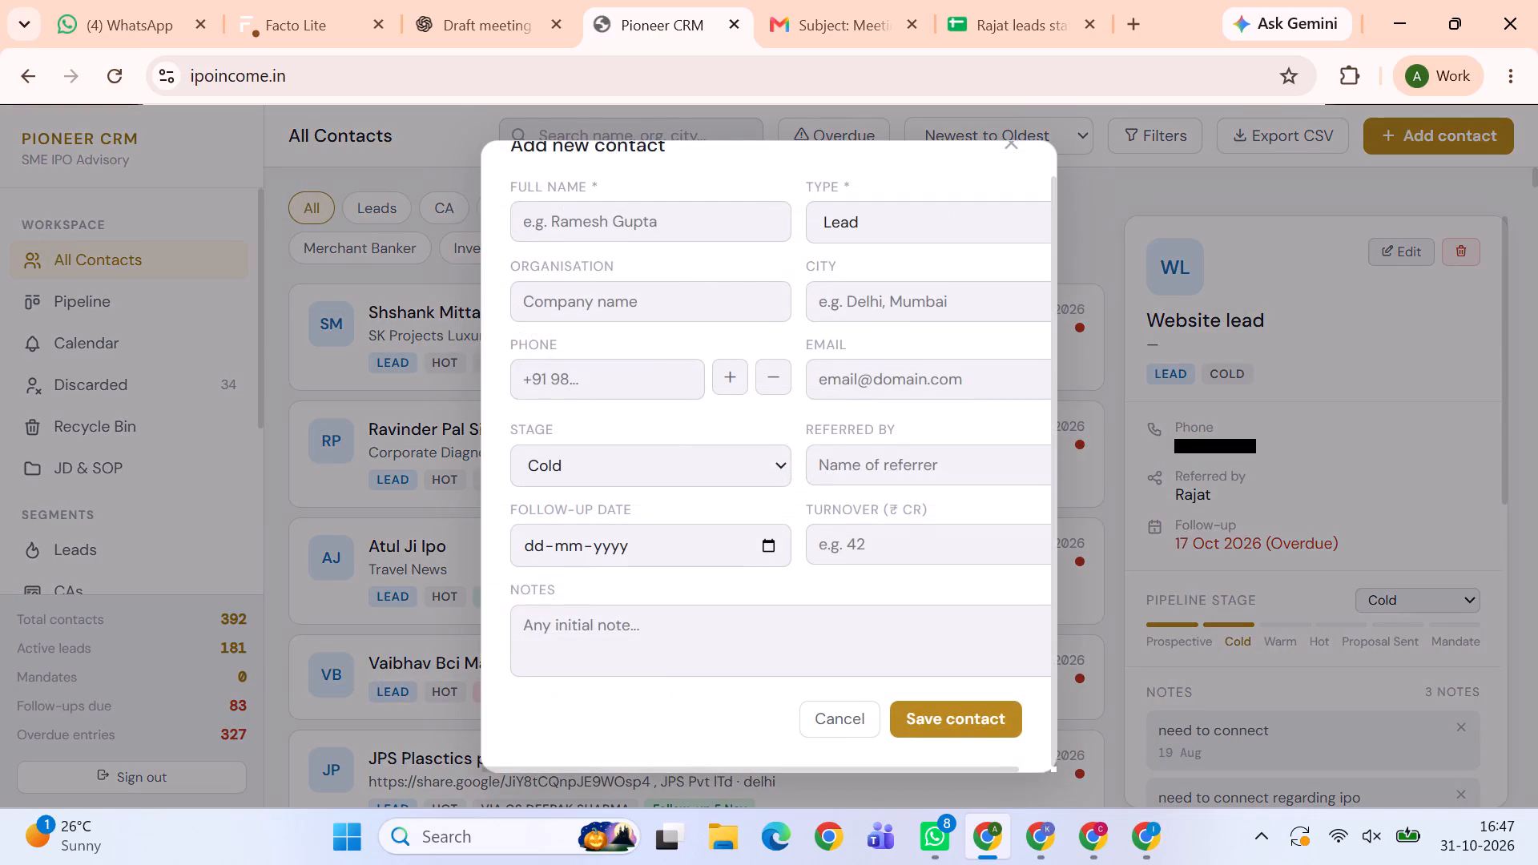
click(610, 381)
key(ctrl+v)
click(720, 223)
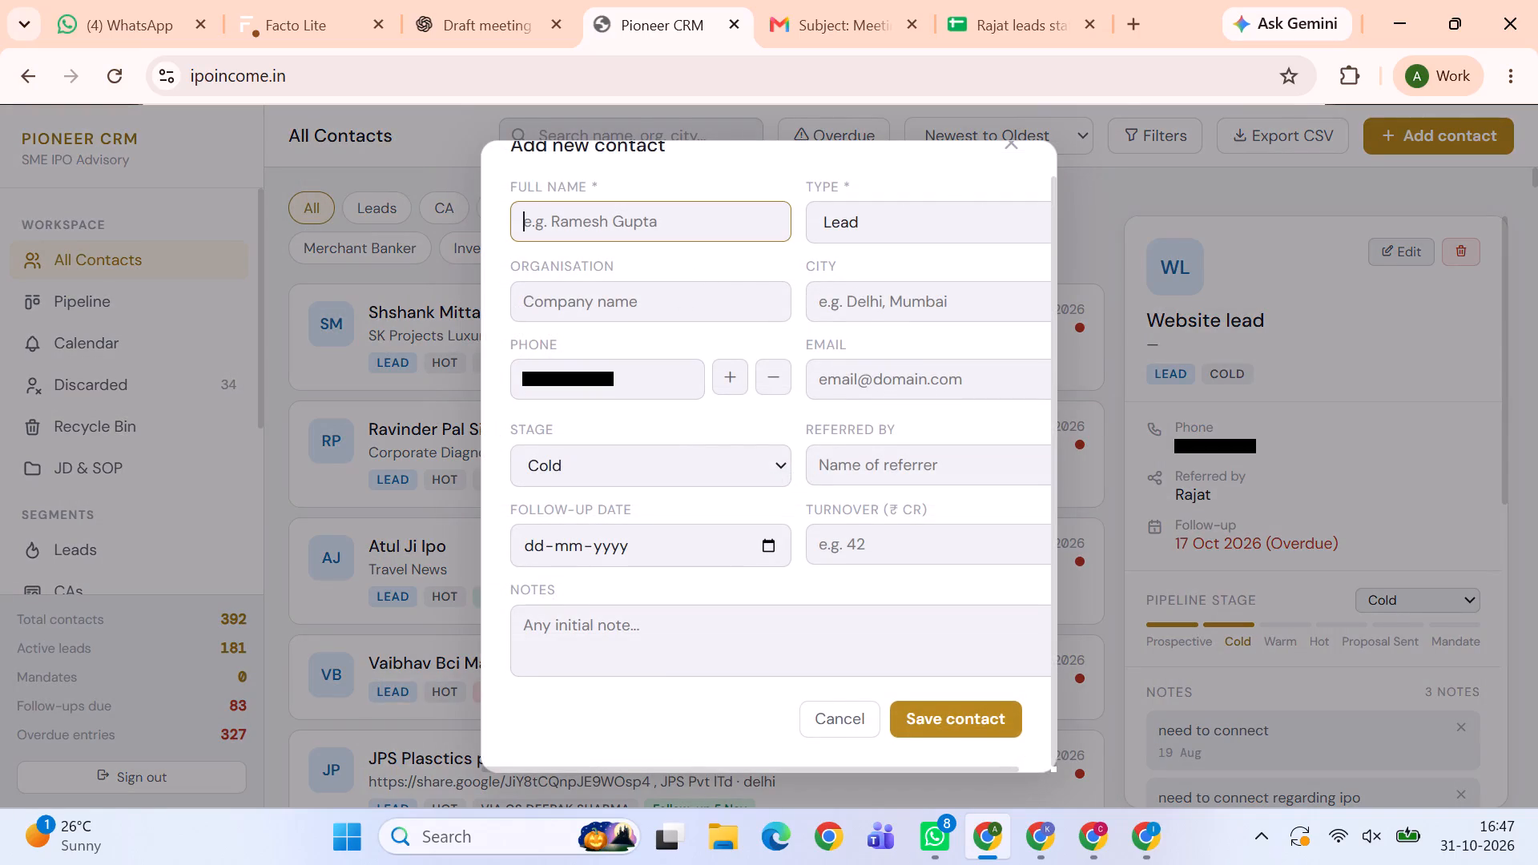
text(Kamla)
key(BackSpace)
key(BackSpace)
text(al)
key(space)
Enter "rajat" as the referrer of the new contact.
click(853, 455)
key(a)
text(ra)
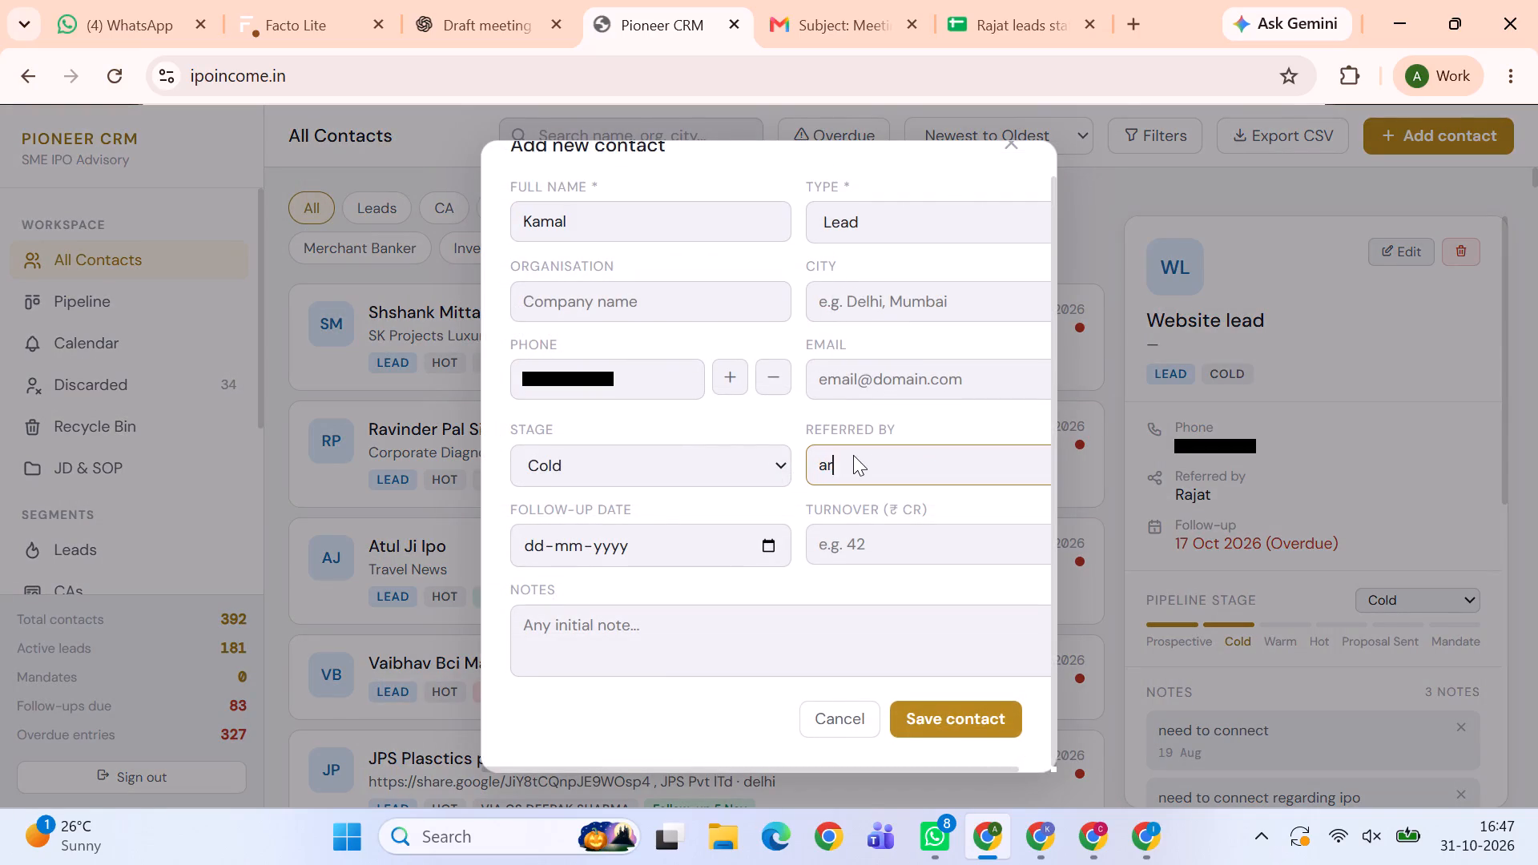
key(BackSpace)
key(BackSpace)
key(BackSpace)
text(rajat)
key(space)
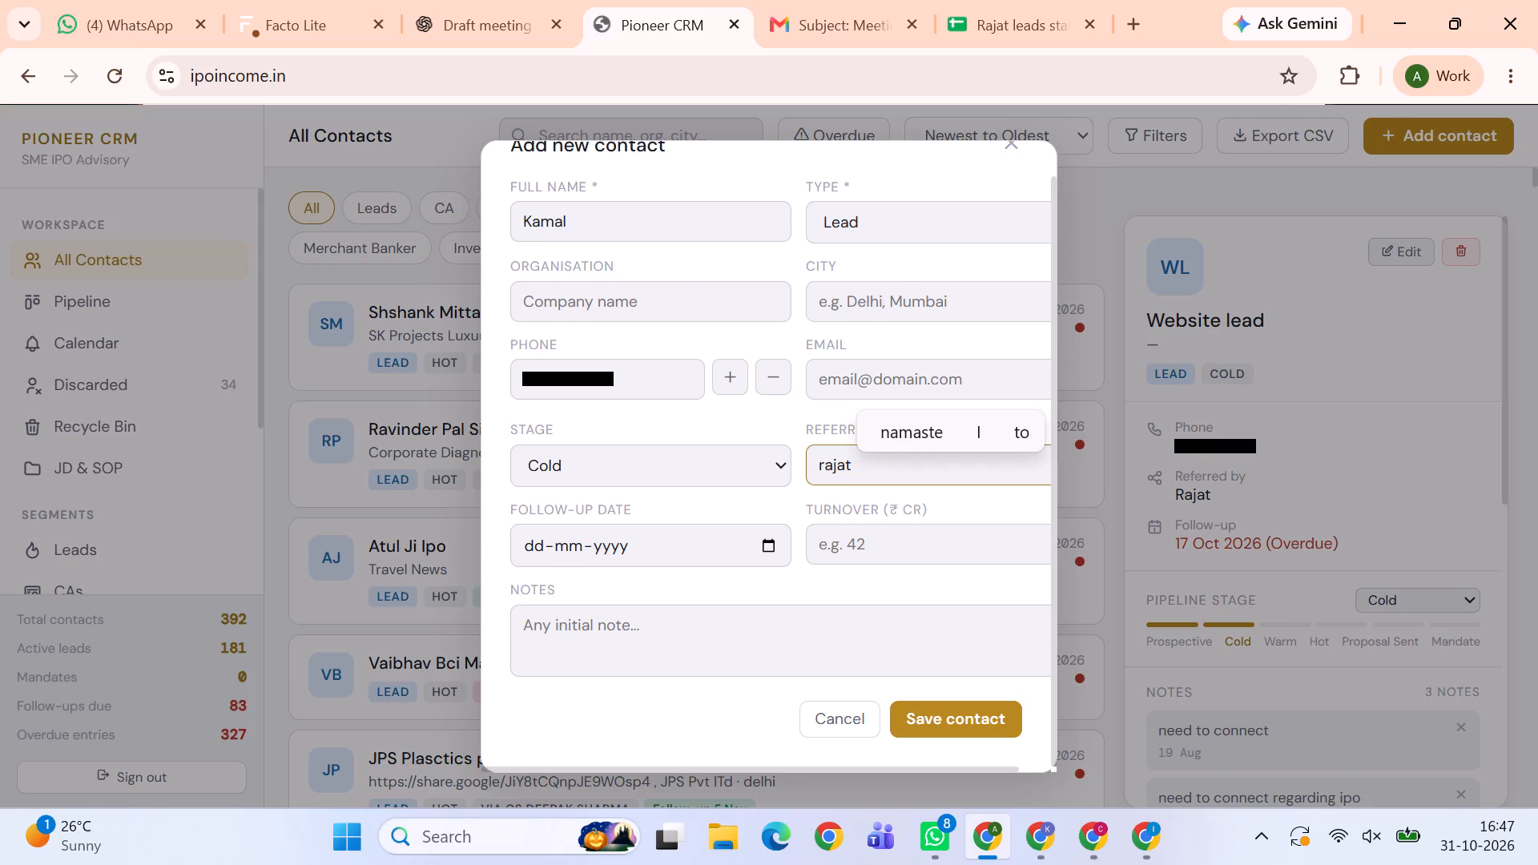
Write the new contact's note "send msg reg meeting and send profile as well , need to connect again today not ans my call".
click(626, 656)
key(s)
text(ne)
key(space)
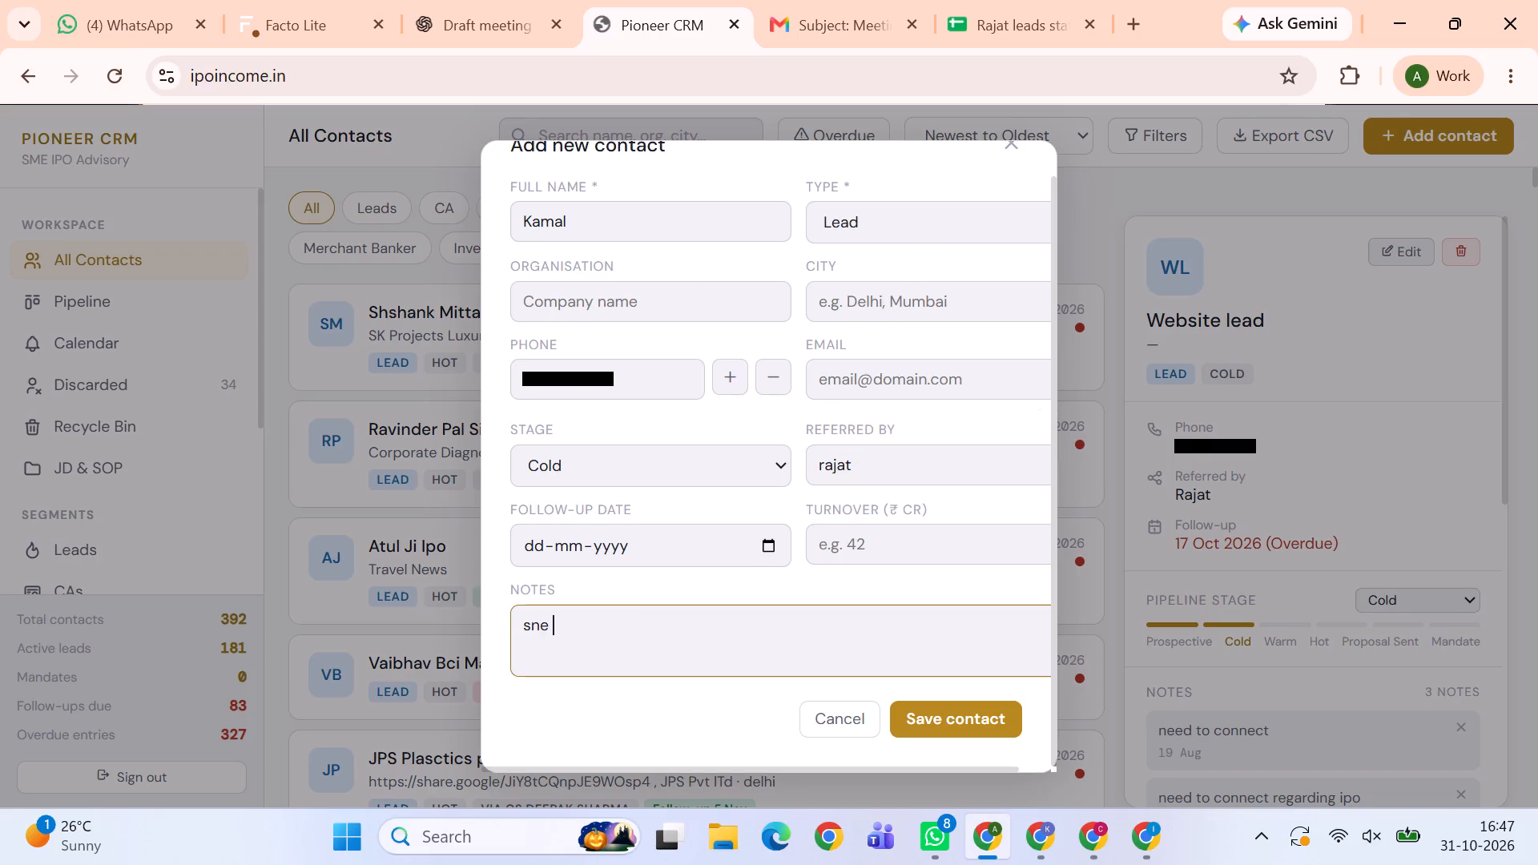
key(BackSpace)
key(BackSpace)
key(BackSpace)
text(end msg reg)
key(space)
text(meeting and sned)
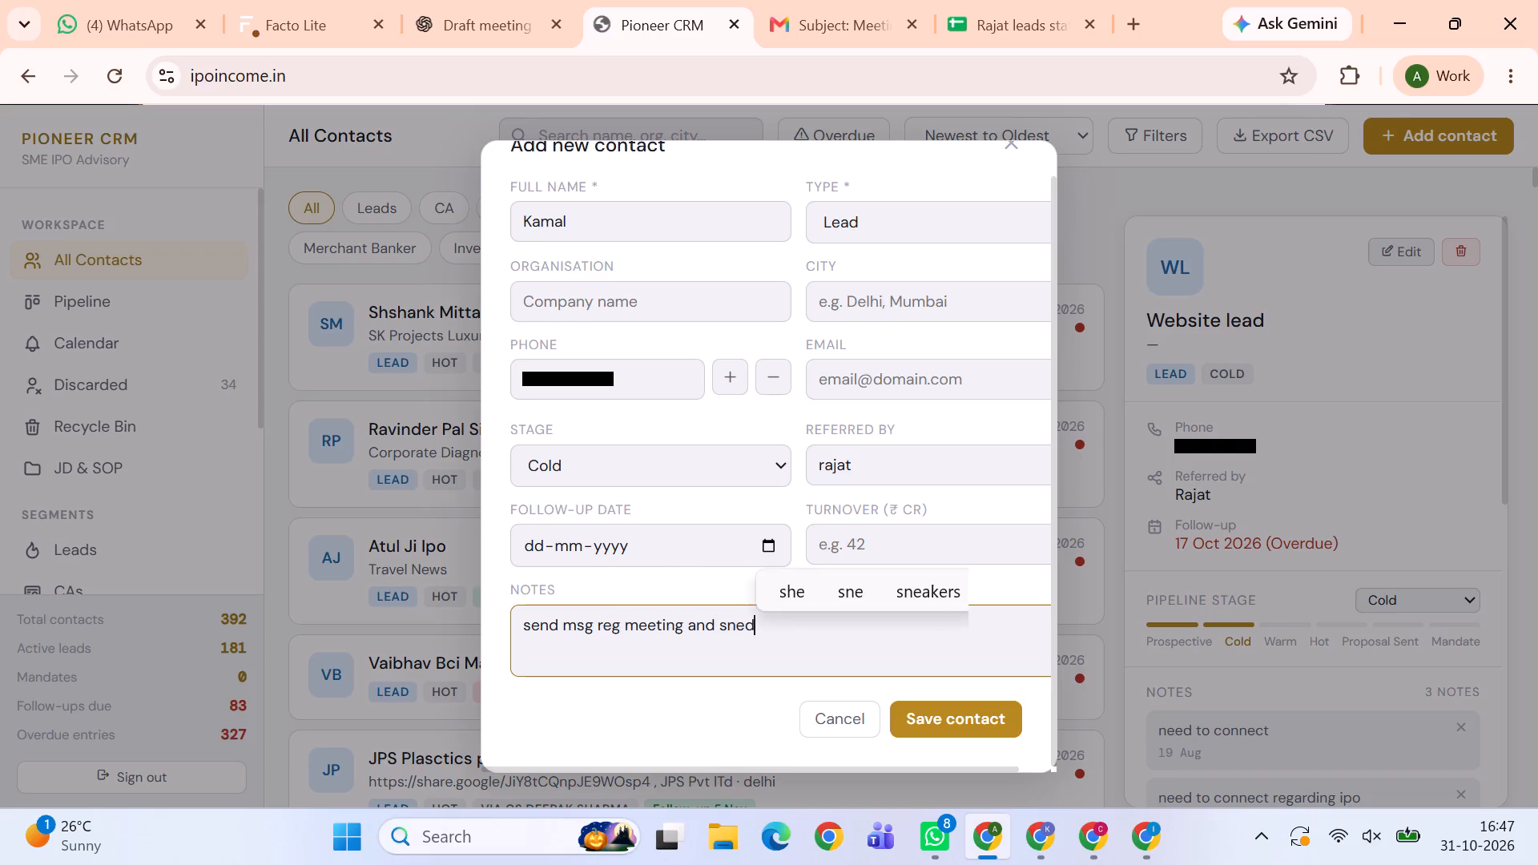
key(BackSpace)
key(BackSpace)
key(BackSpace)
text(end profile as well , need to)
key(space)
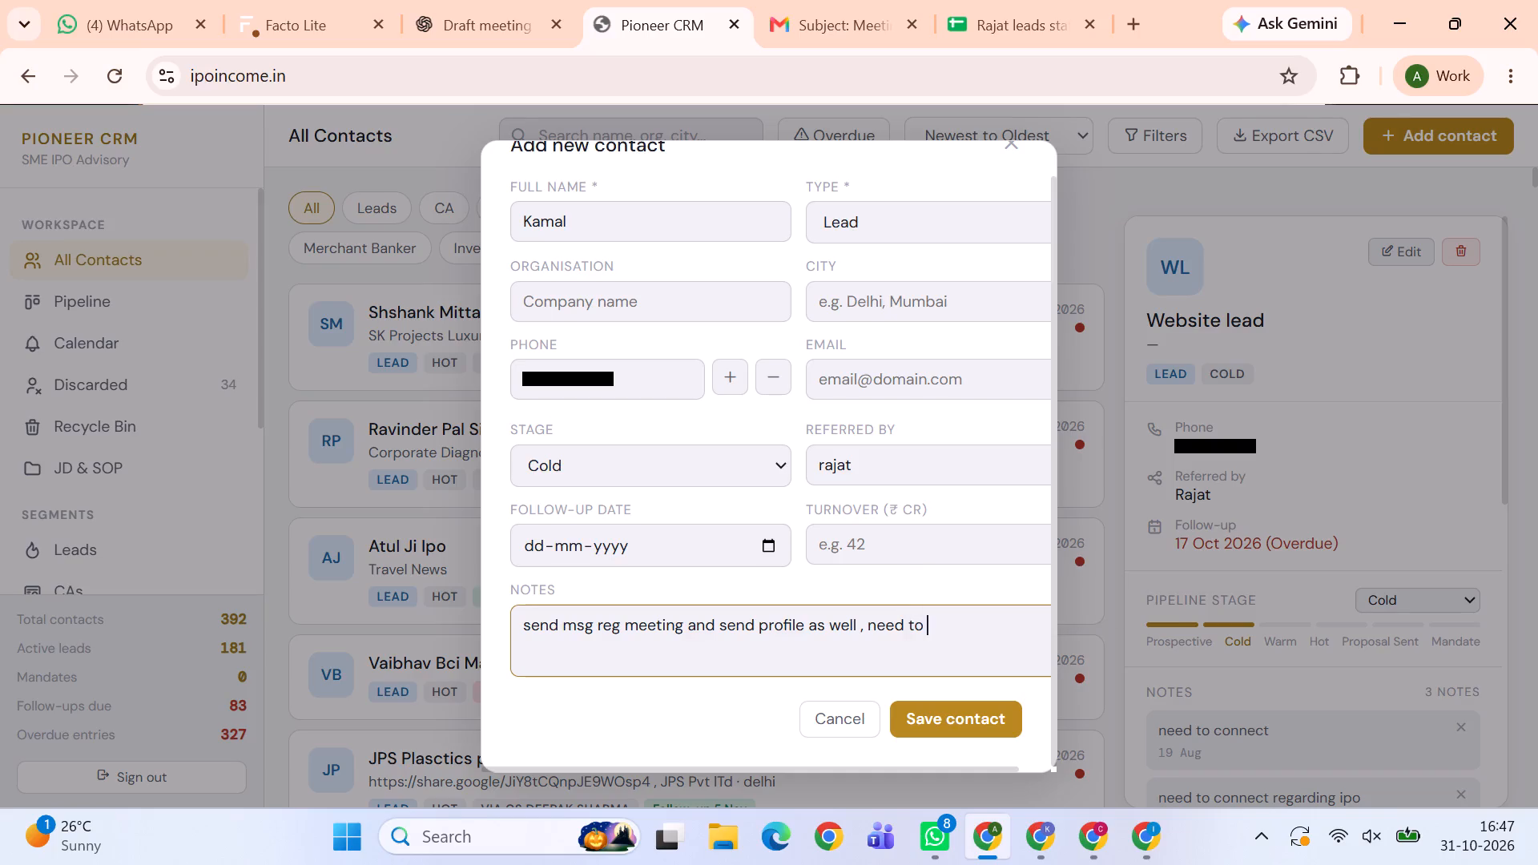
text(connect ag)
text(ain today nit)
key(space)
key(BackSpace)
key(BackSpace)
key(BackSpace)
text(ot)
key(space)
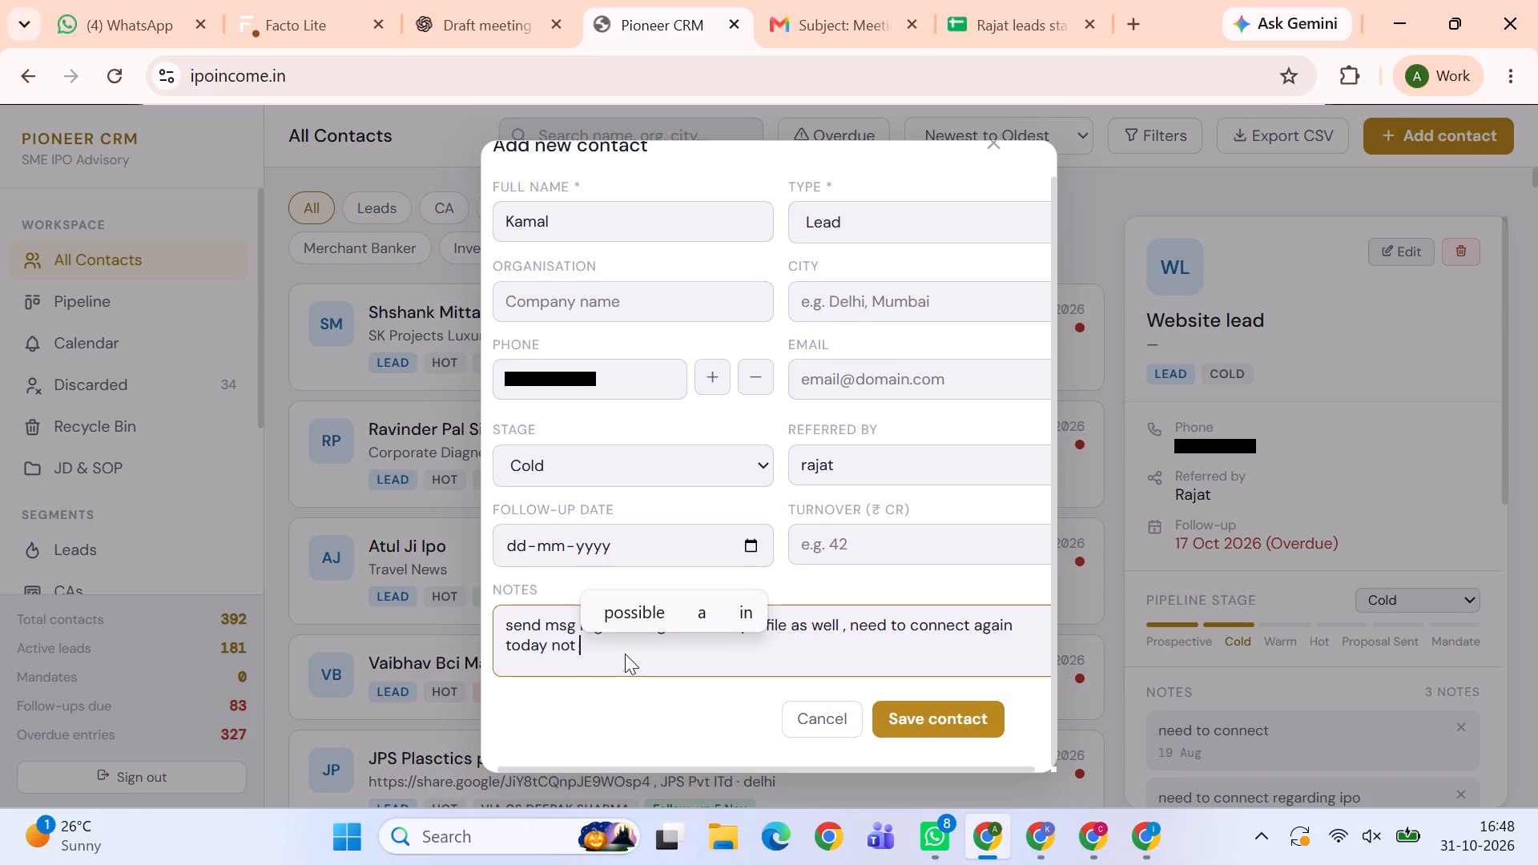
text(as)
key(space)
key(BackSpace)
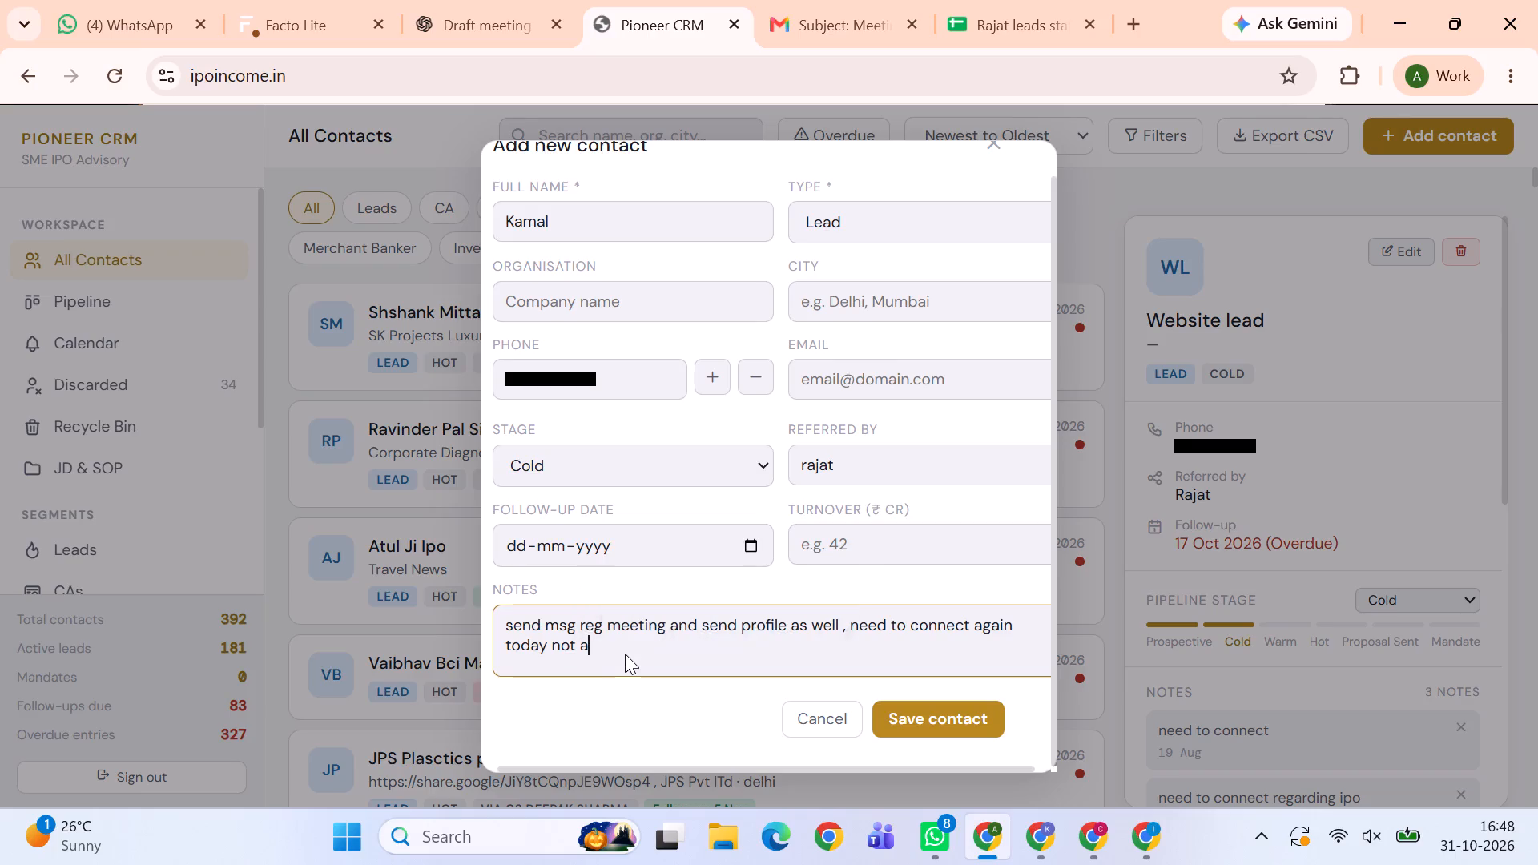
key(BackSpace)
text(ns my call)
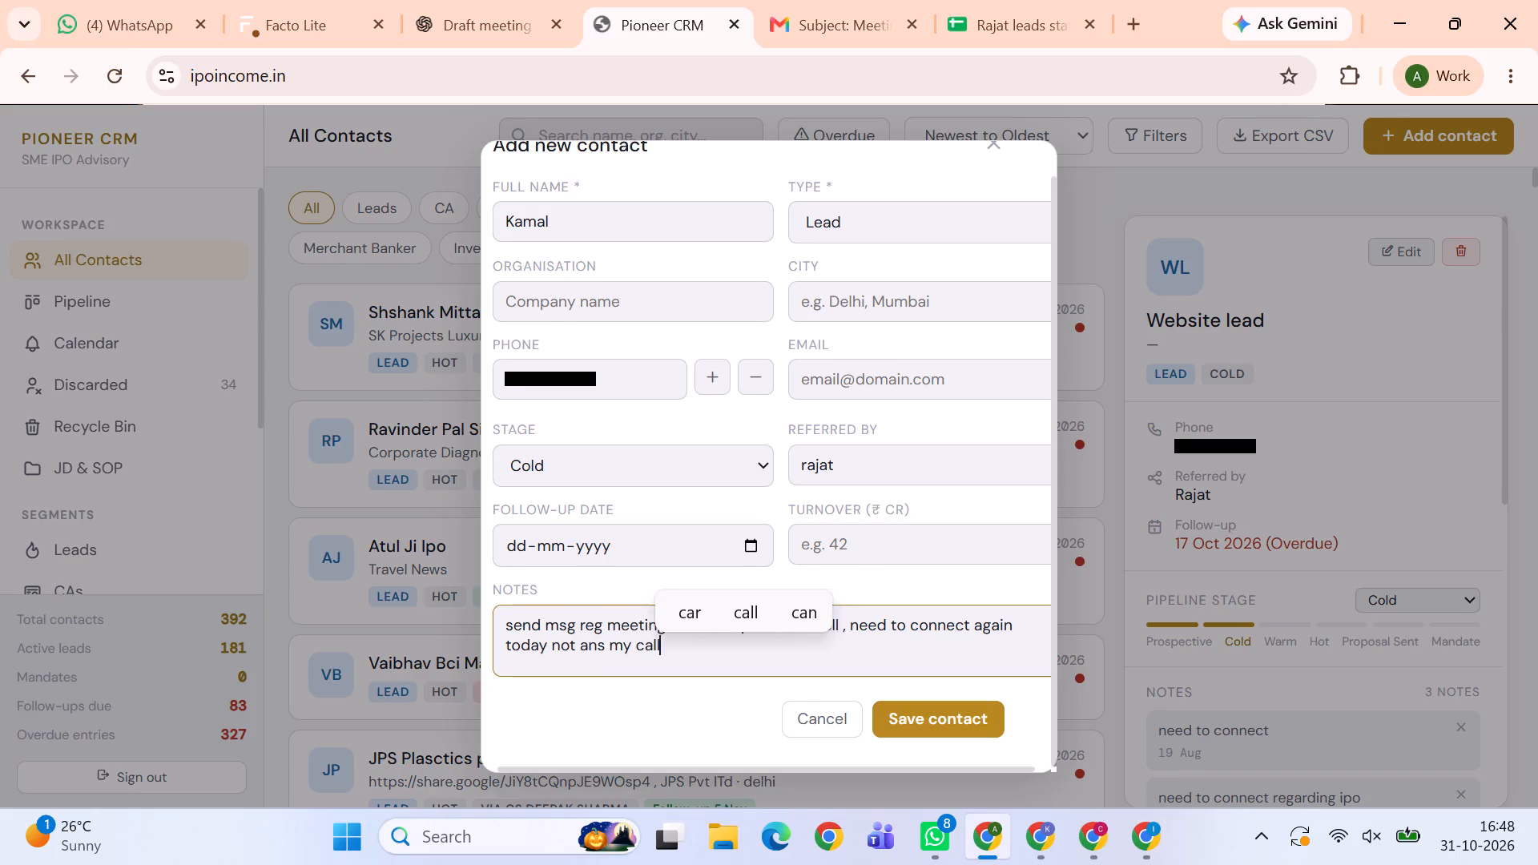
key(space)
Set the new contact's stage to Warm and follow-up date to 02-12-2026, and save the contact.
click(697, 458)
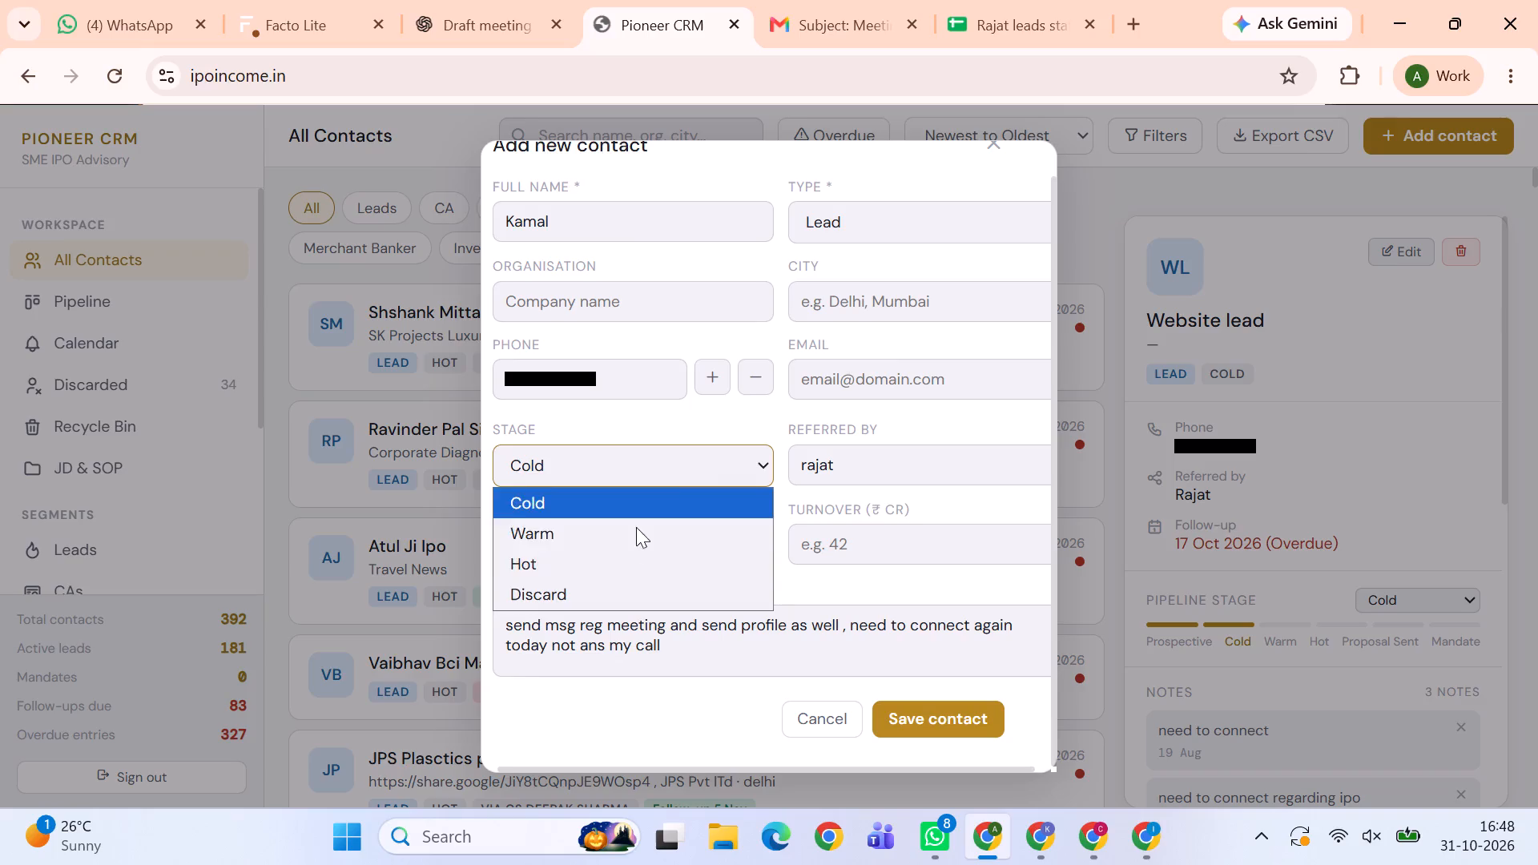
click(632, 530)
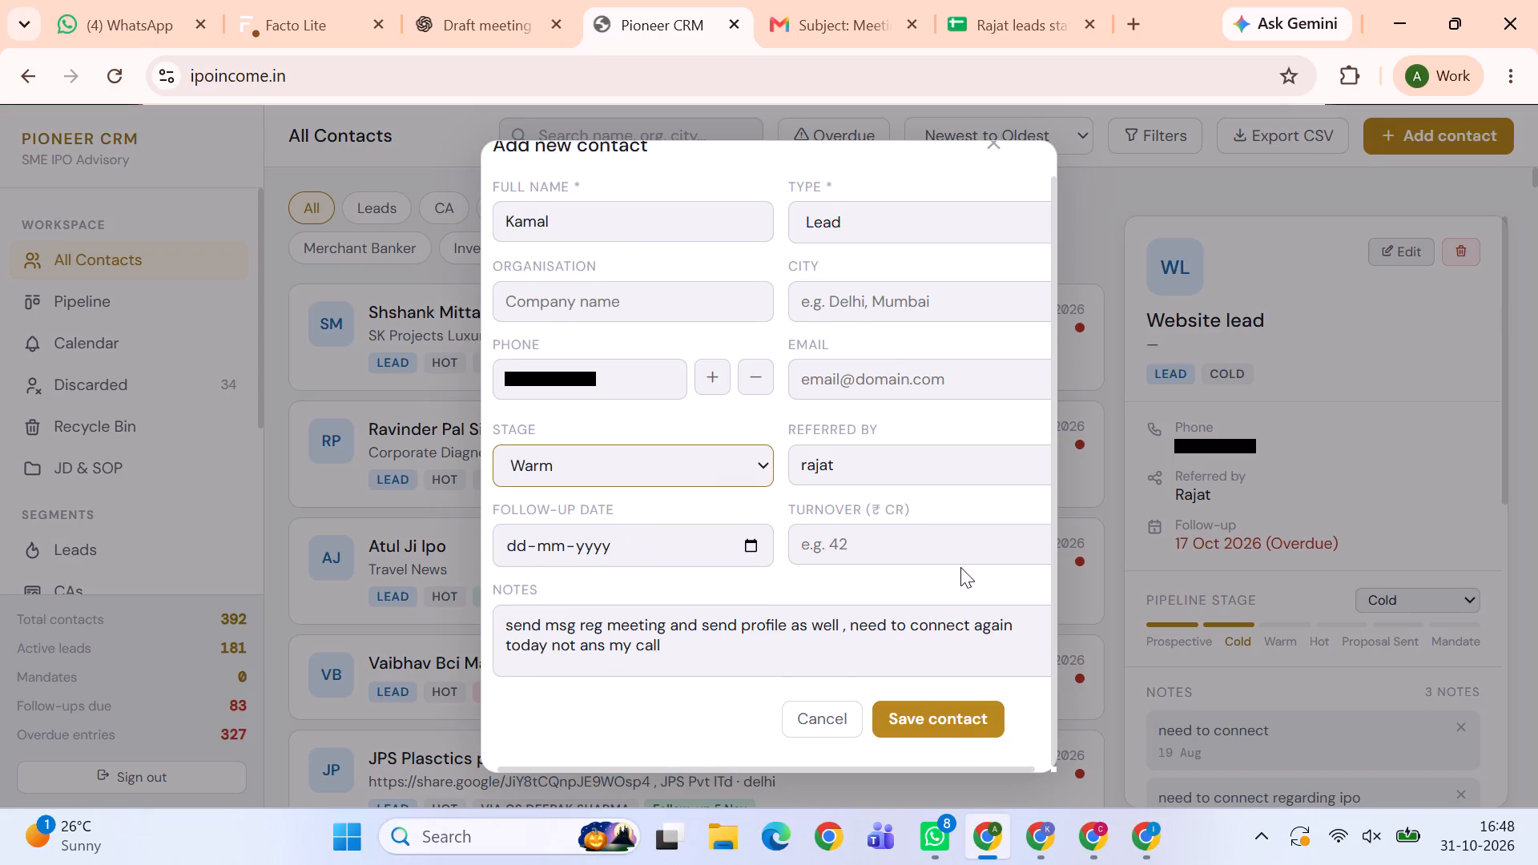
click(747, 541)
click(587, 449)
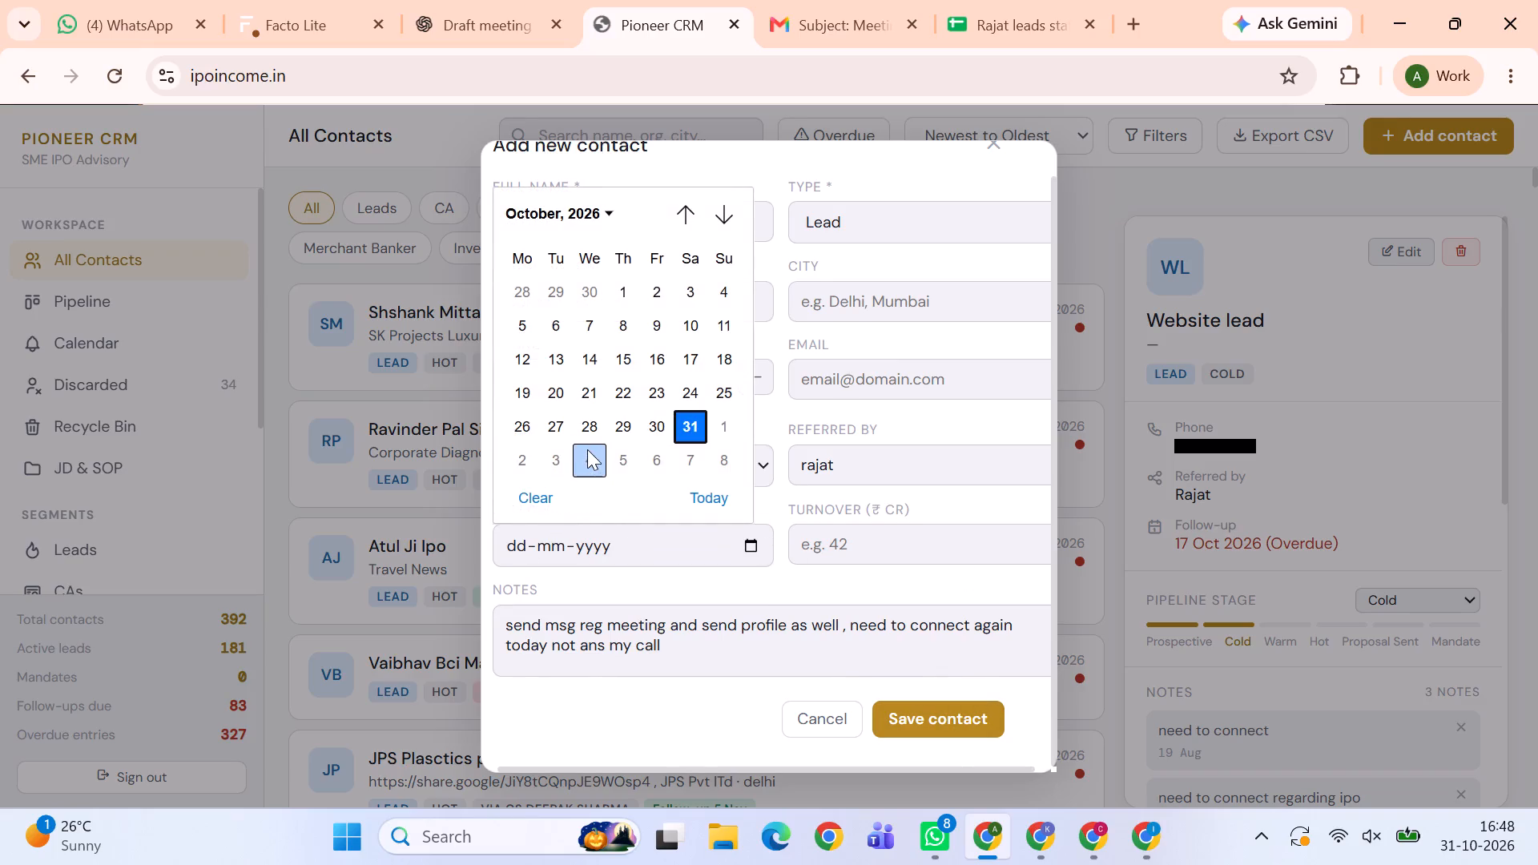
click(686, 536)
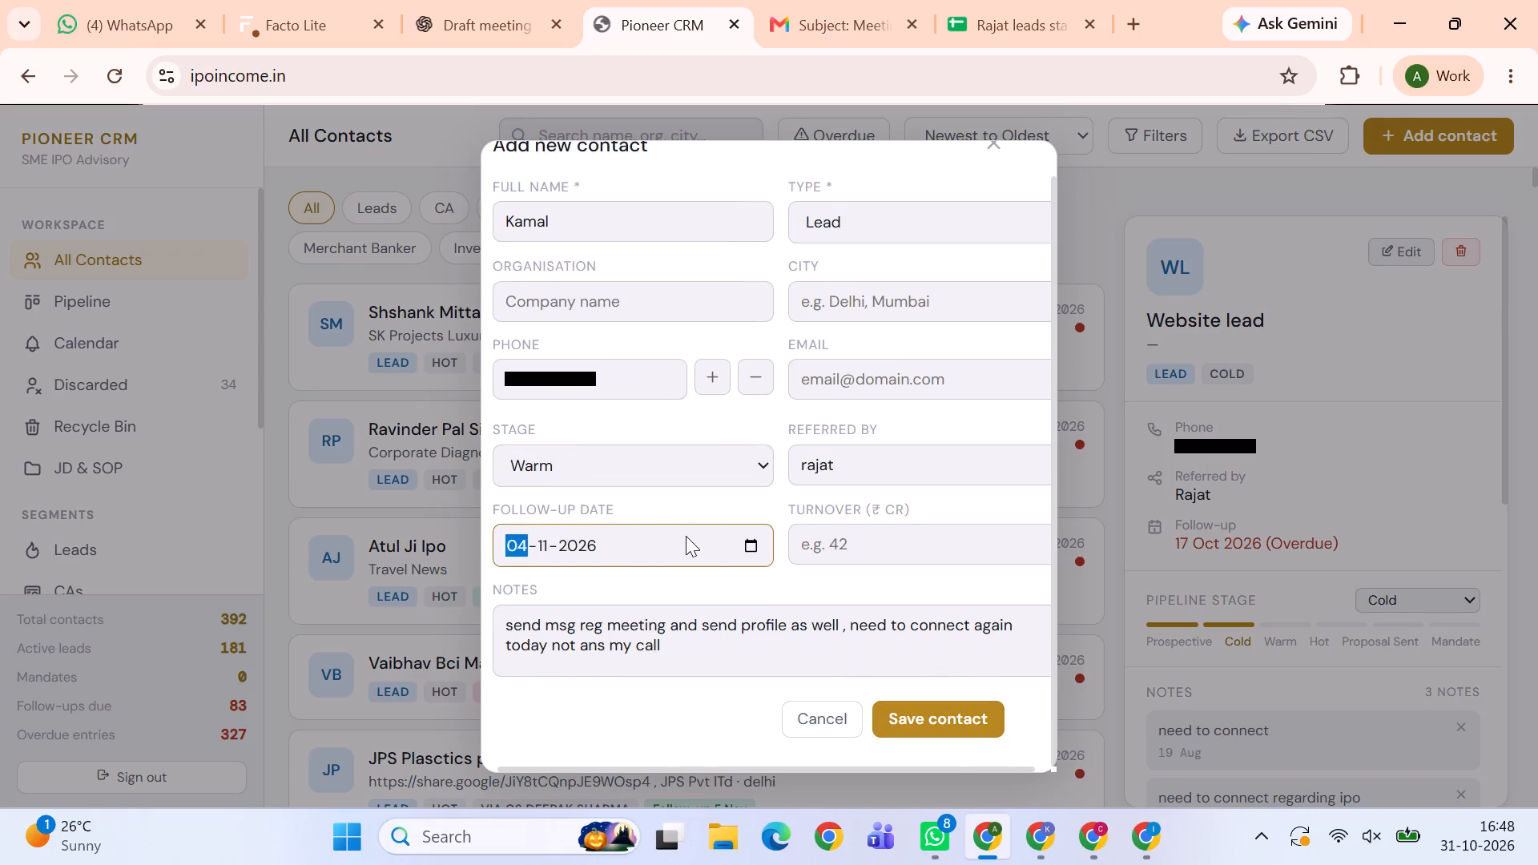
click(750, 545)
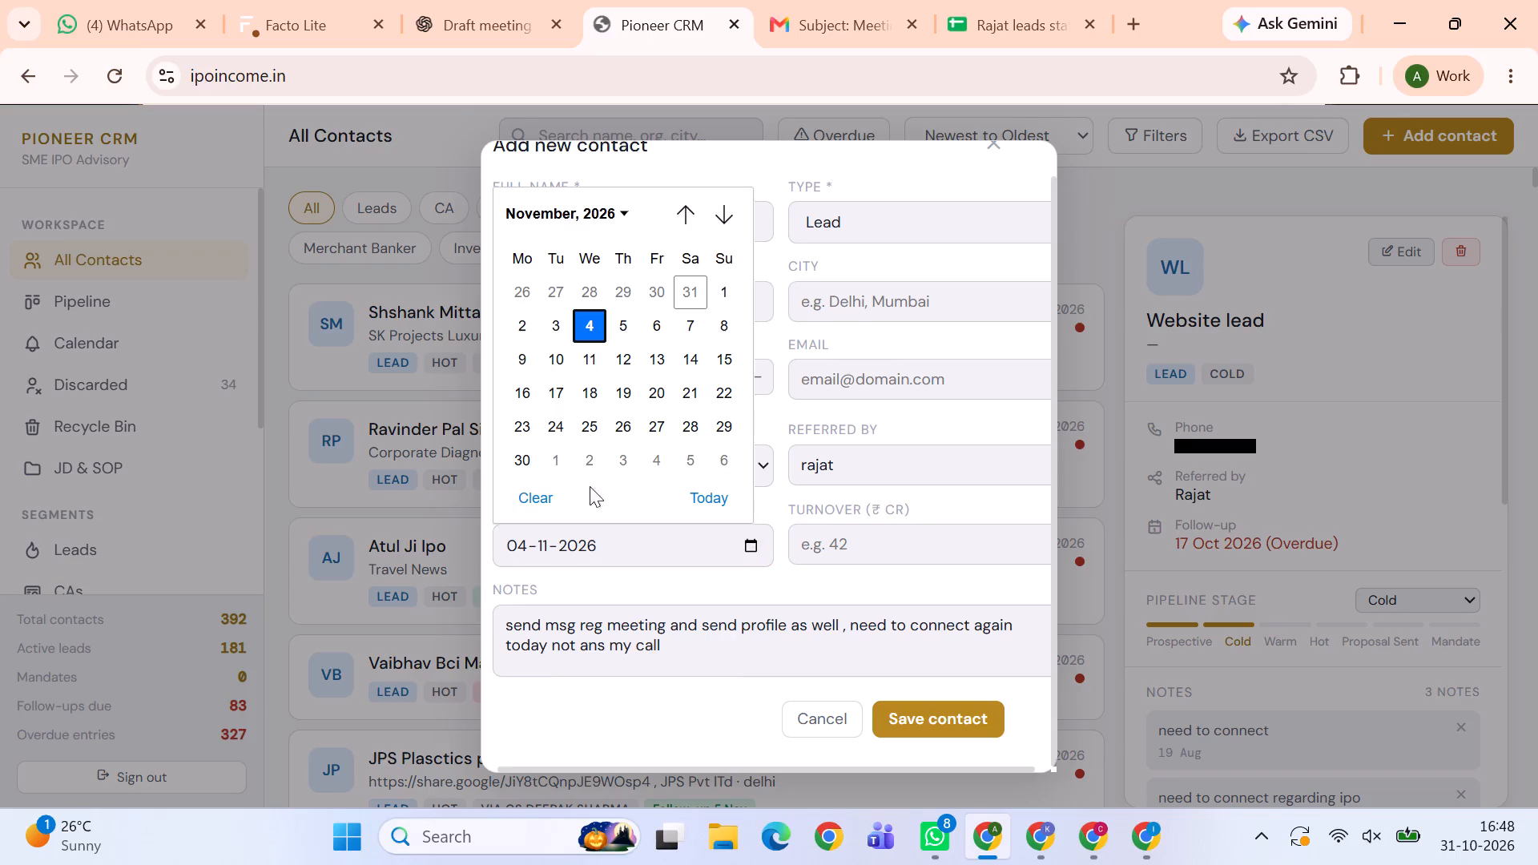
click(587, 455)
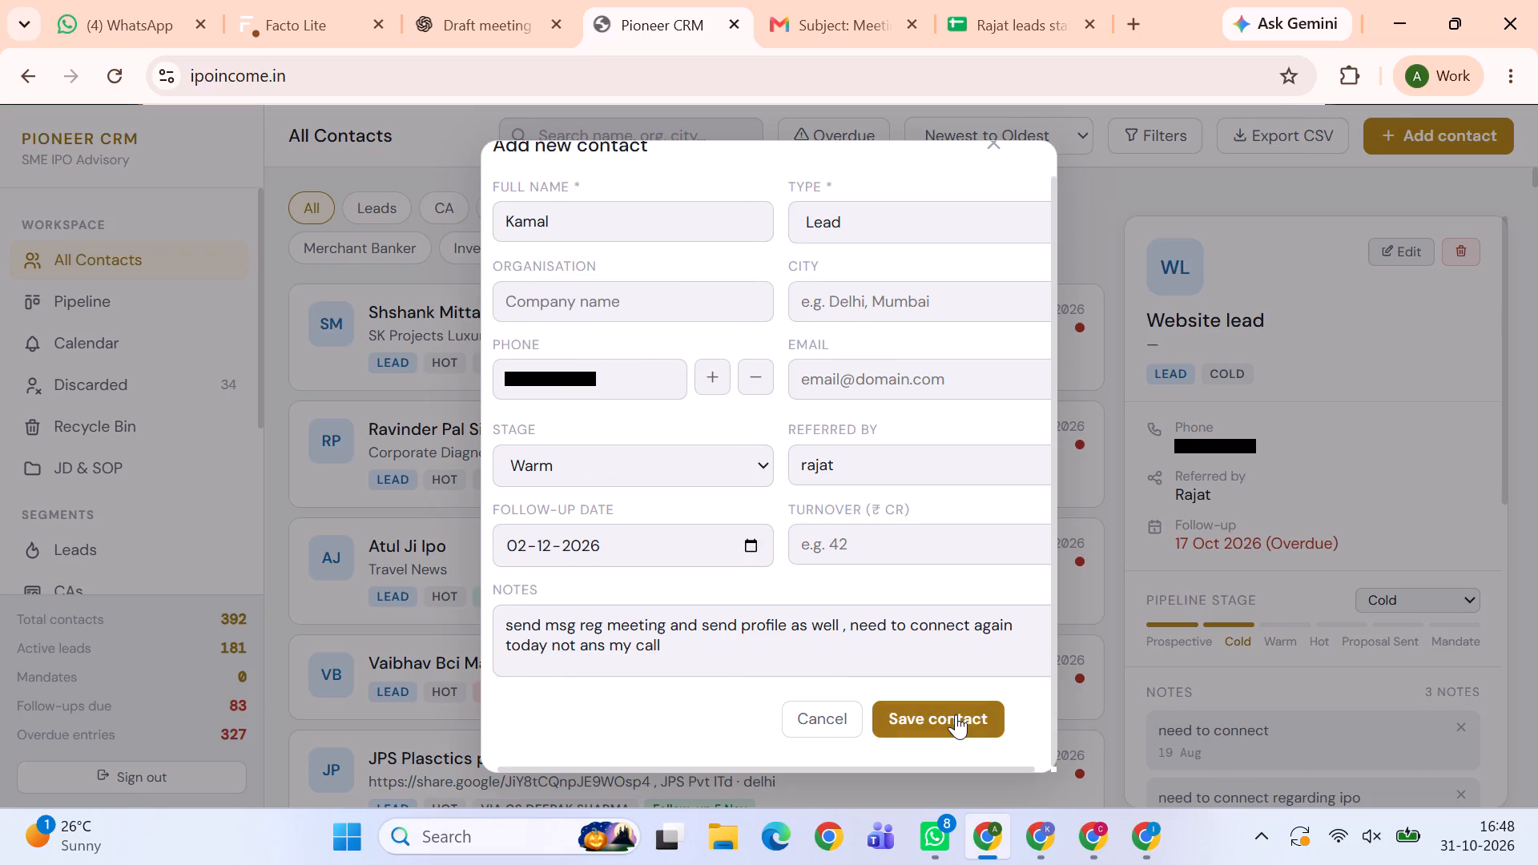
click(956, 714)
scroll(789, 496, up, 3)
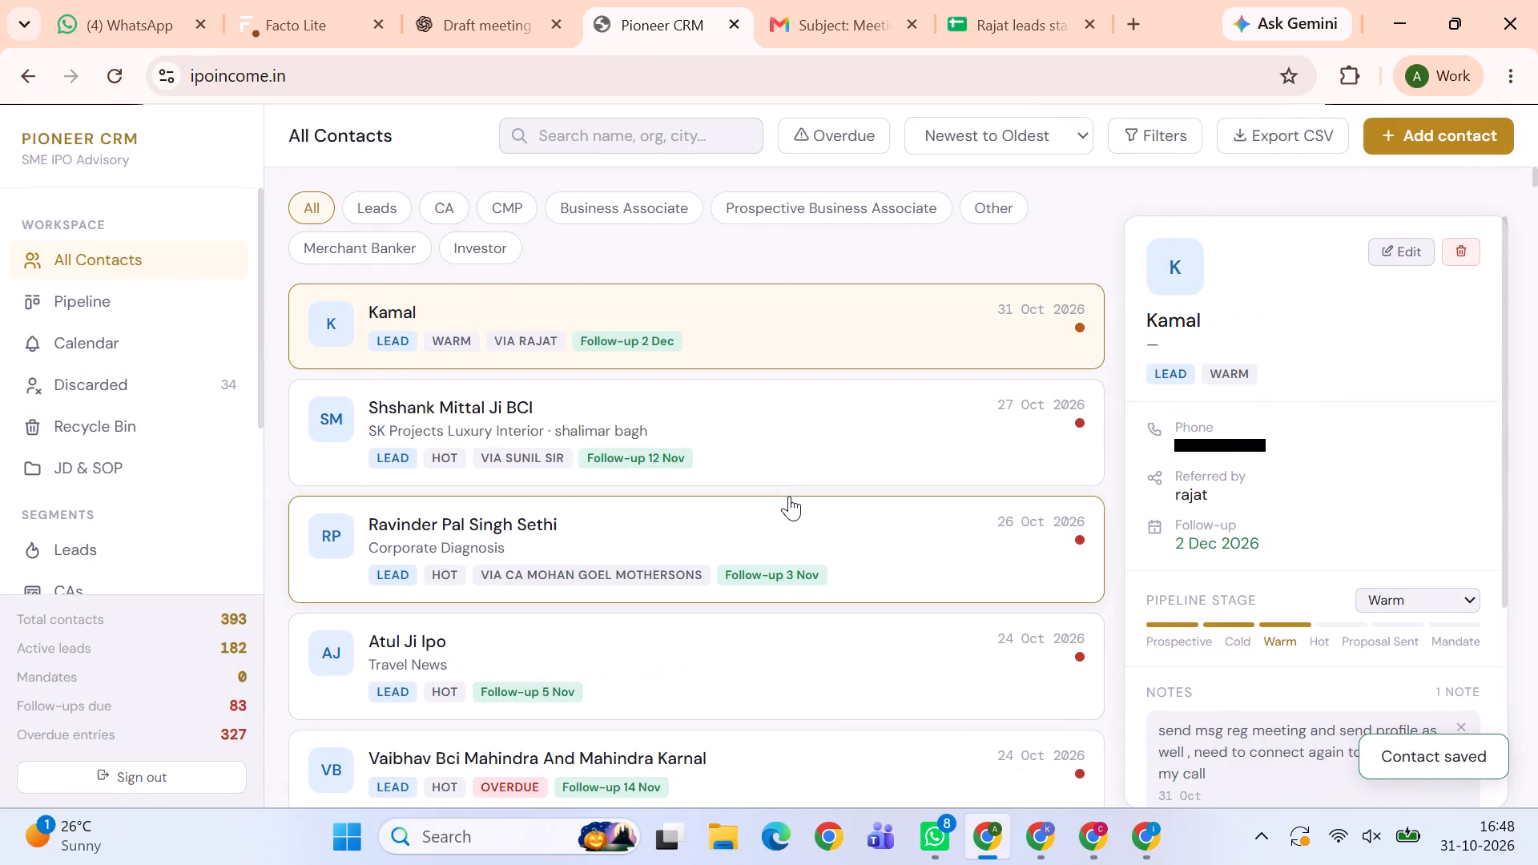
In leads sheet B8 enter "send msg reg meeting and send profile , client share only company profile , today not ans my call , need to connect again".
click(984, 0)
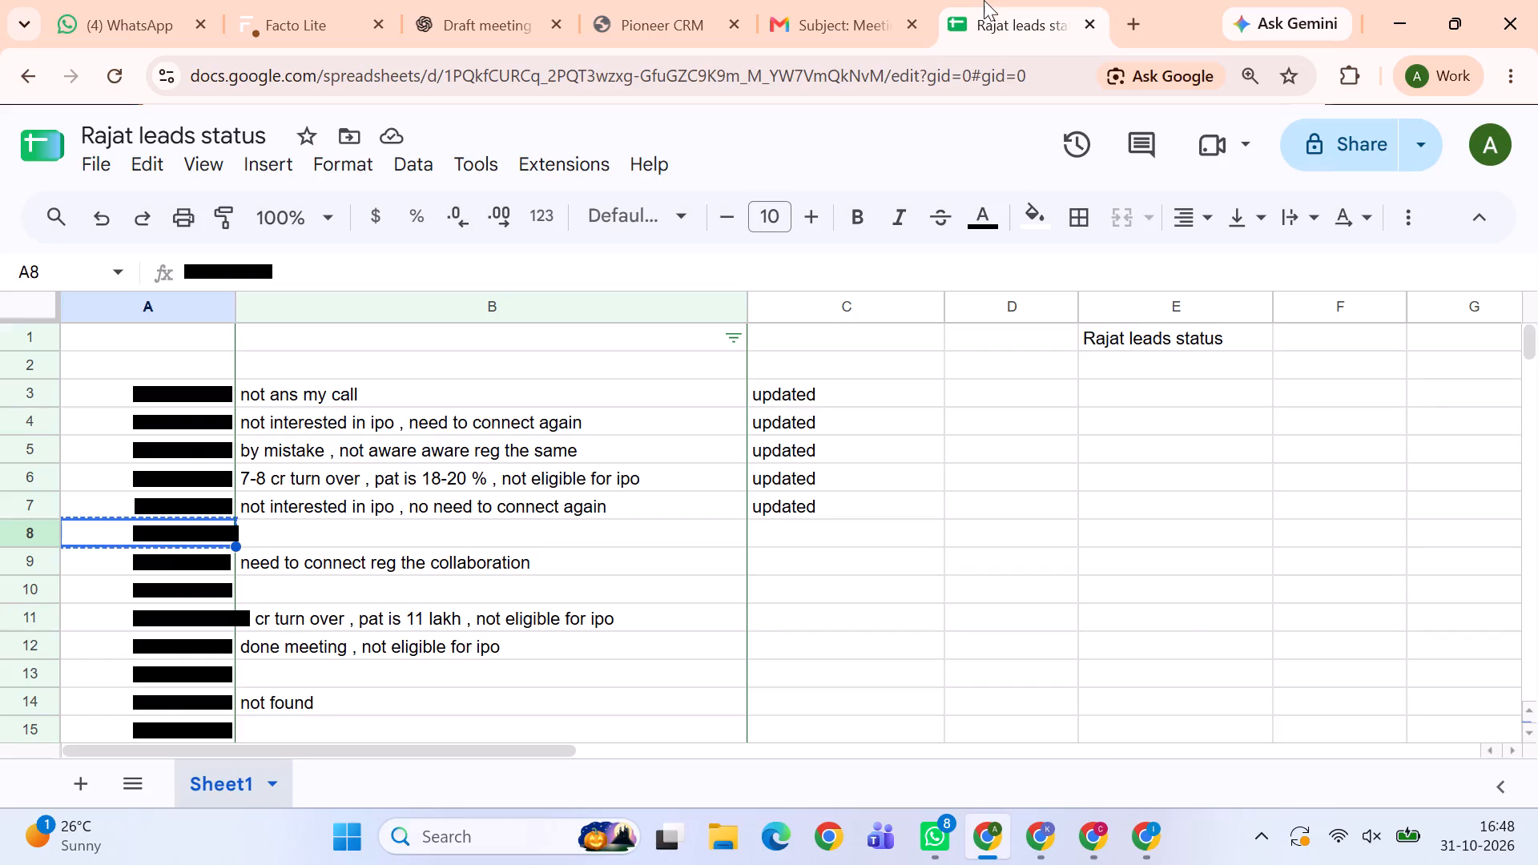
click(493, 529)
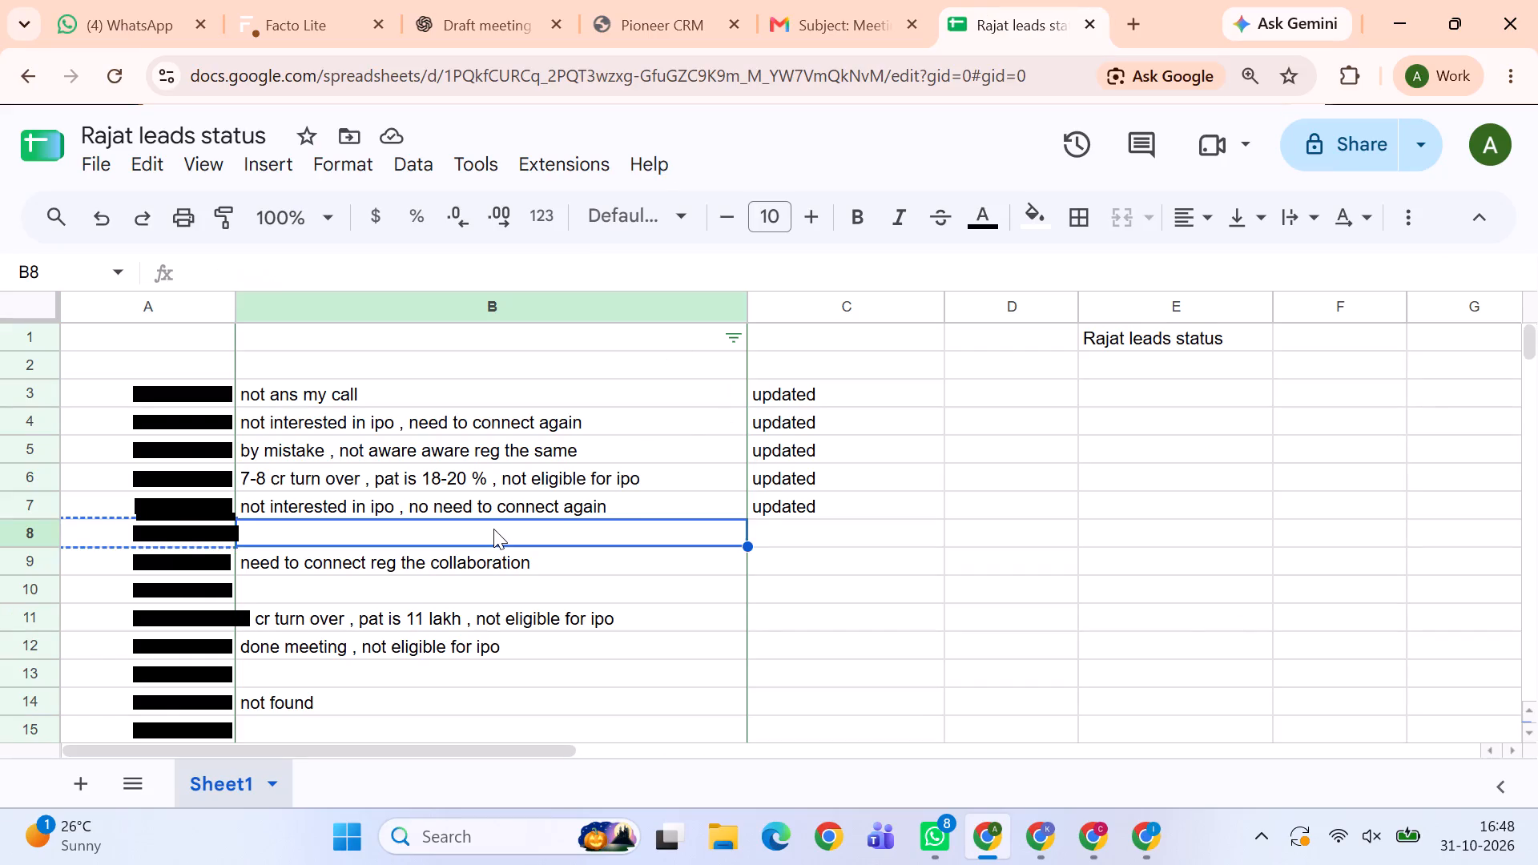
text(send msg reg meeting)
key(space)
text(and send profile , not s)
text(hare an)
key(BackSpace)
key(BackSpace)
key(BackSpace)
key(BackSpace)
key(BackSpace)
key(BackSpace)
key(BackSpace)
key(BackSpace)
key(BackSpace)
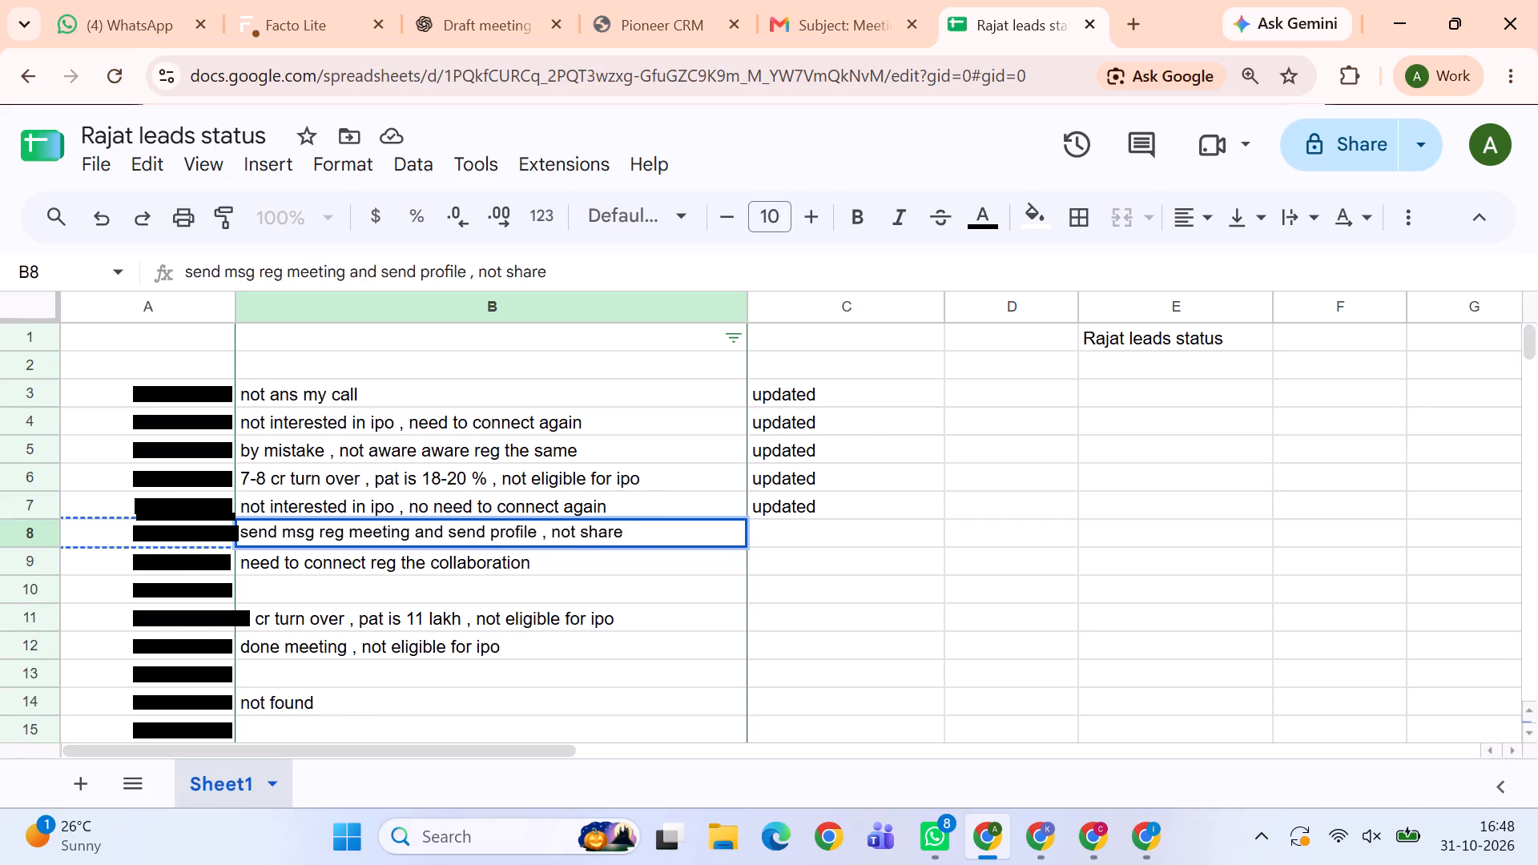
key(BackSpace)
key(BackSpace)
key(BackSpace)
text(sahre =)
key(BackSpace)
key(BackSpace)
key(BackSpace)
key(BackSpace)
key(BackSpace)
key(BackSpace)
key(BackSpace)
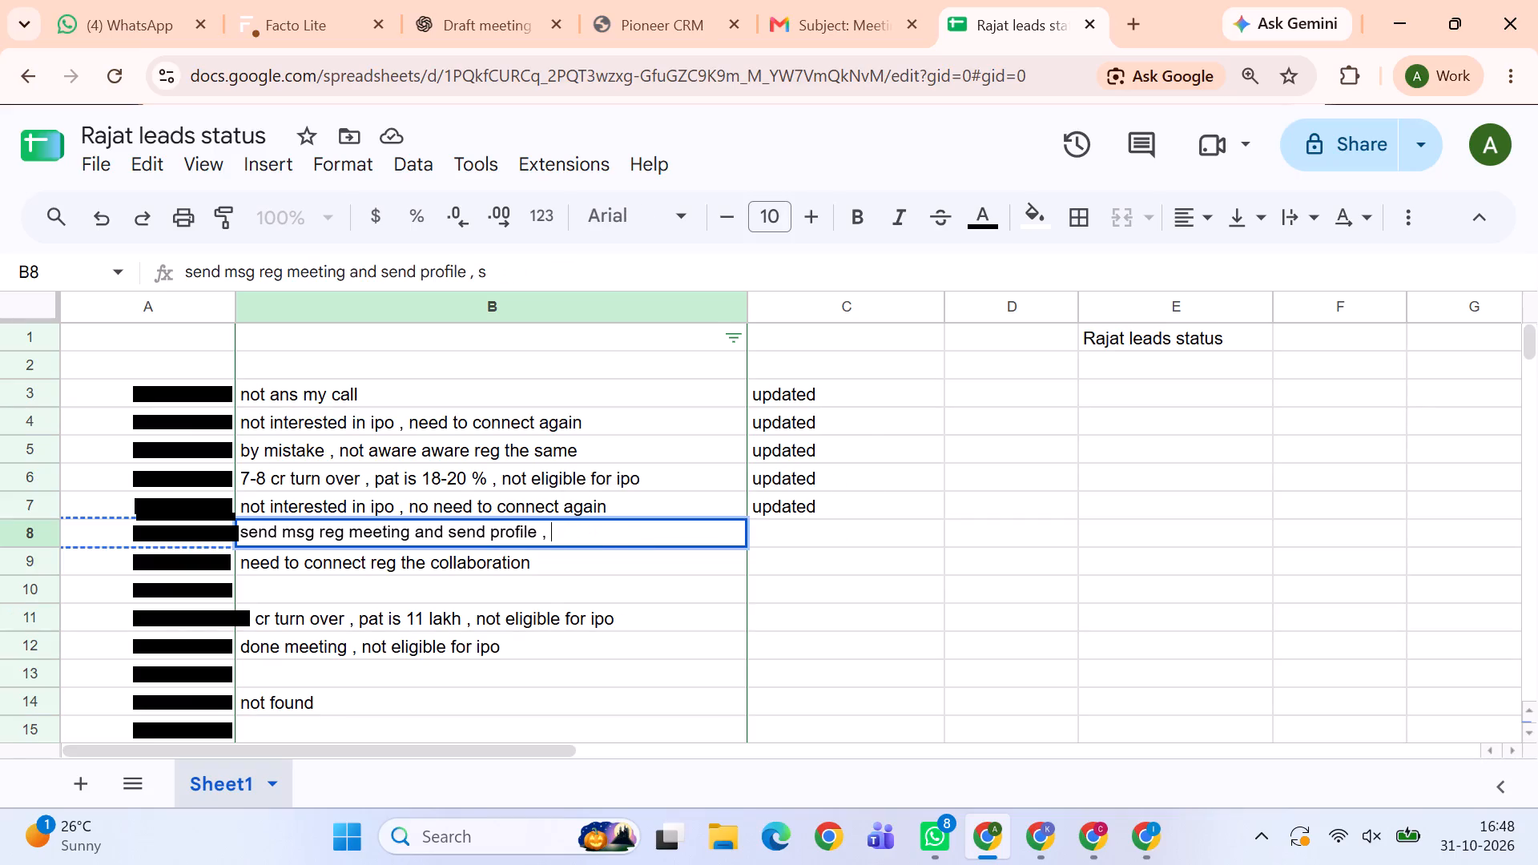
text(client sahre)
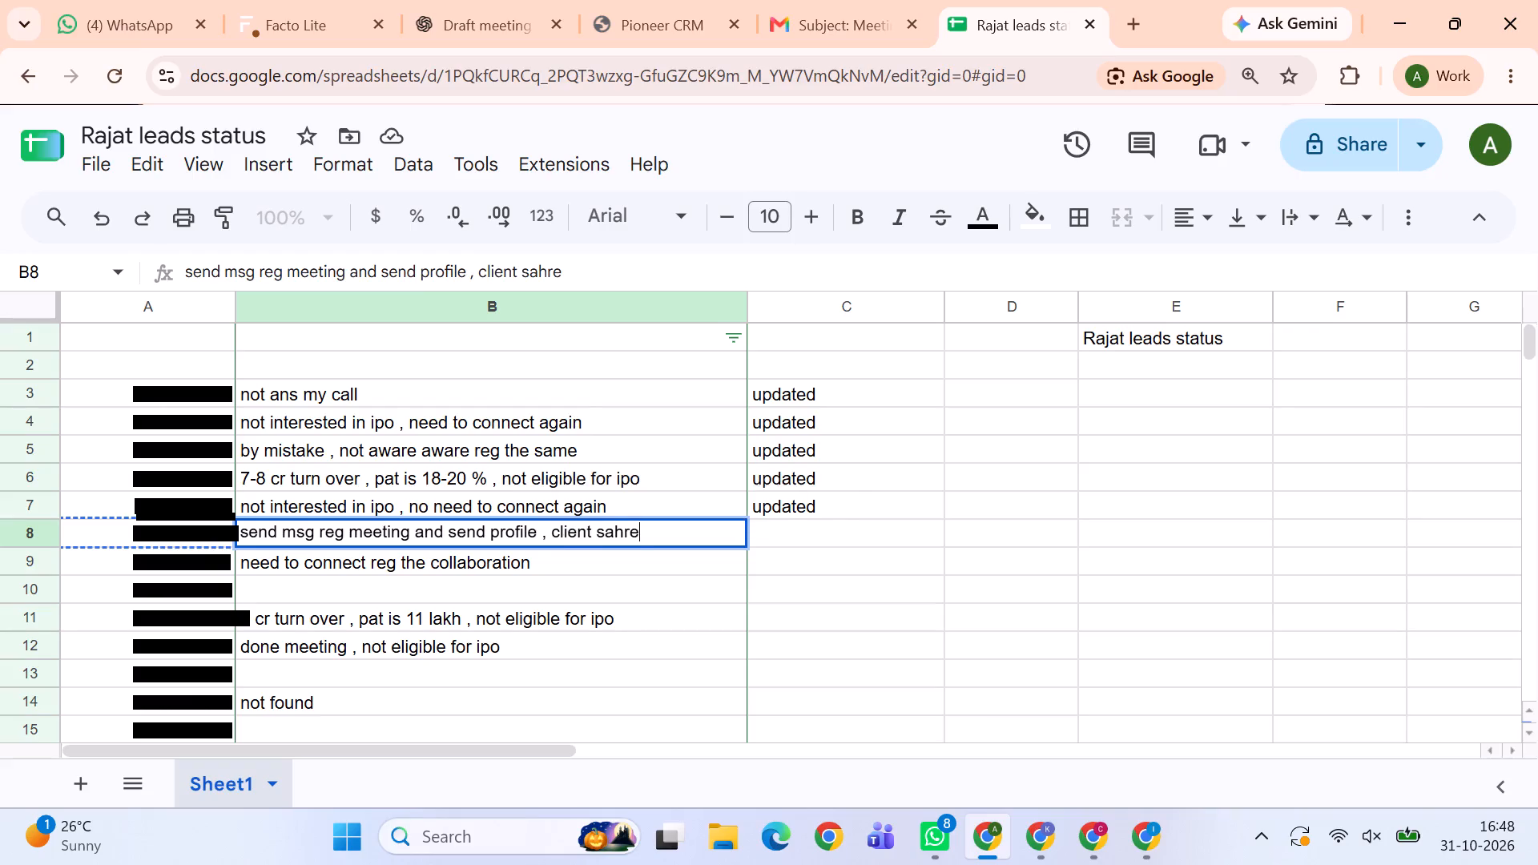
key(space)
key(BackSpace)
key(BackSpace)
key(BackSpace)
key(BackSpace)
key(BackSpace)
text(hare only)
key(space)
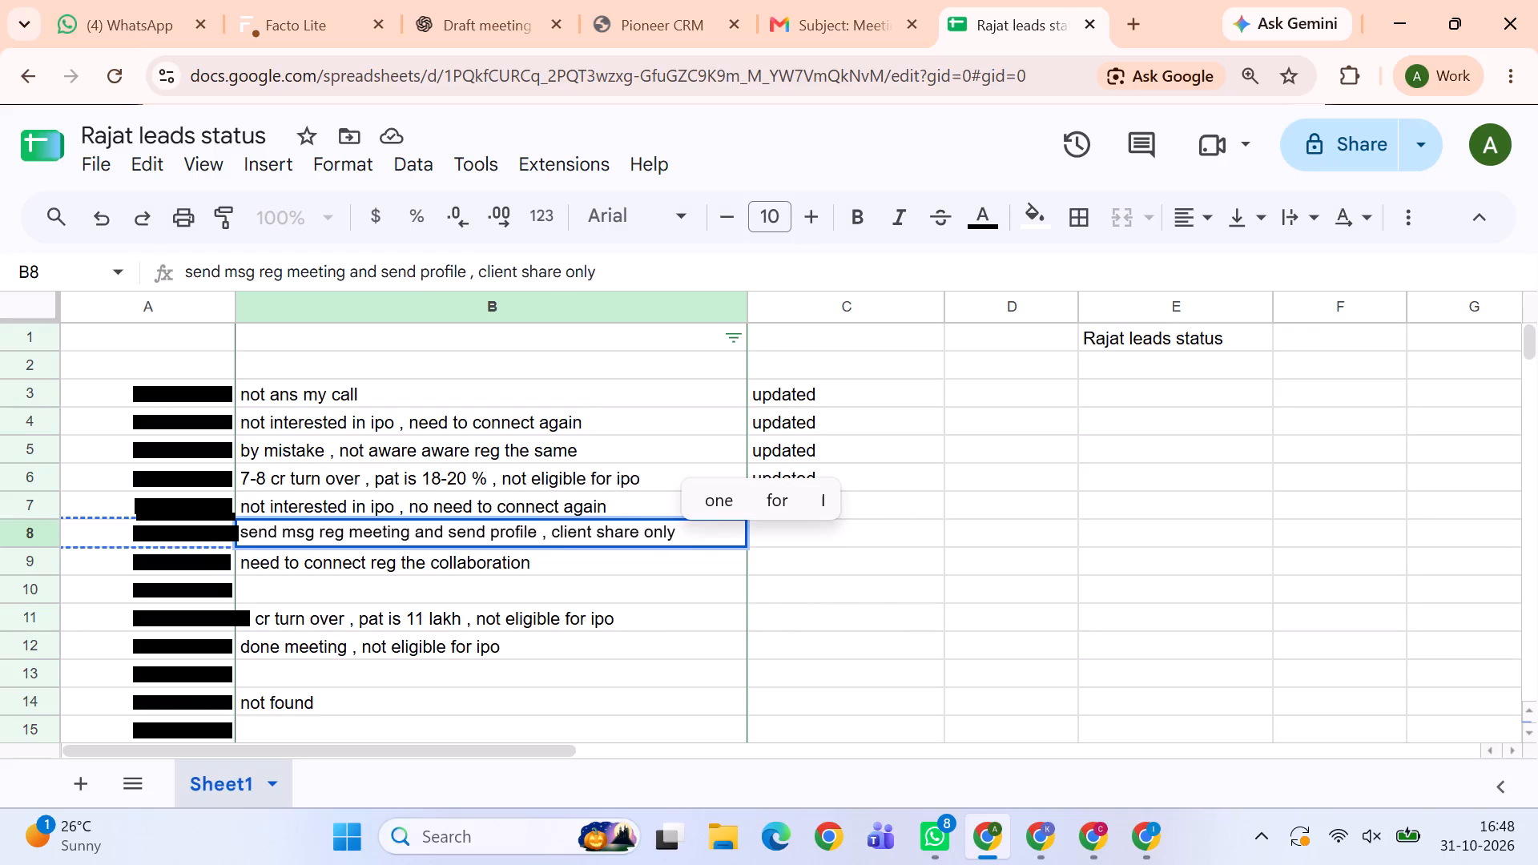
text(company profile , today not ans my call)
key(space)
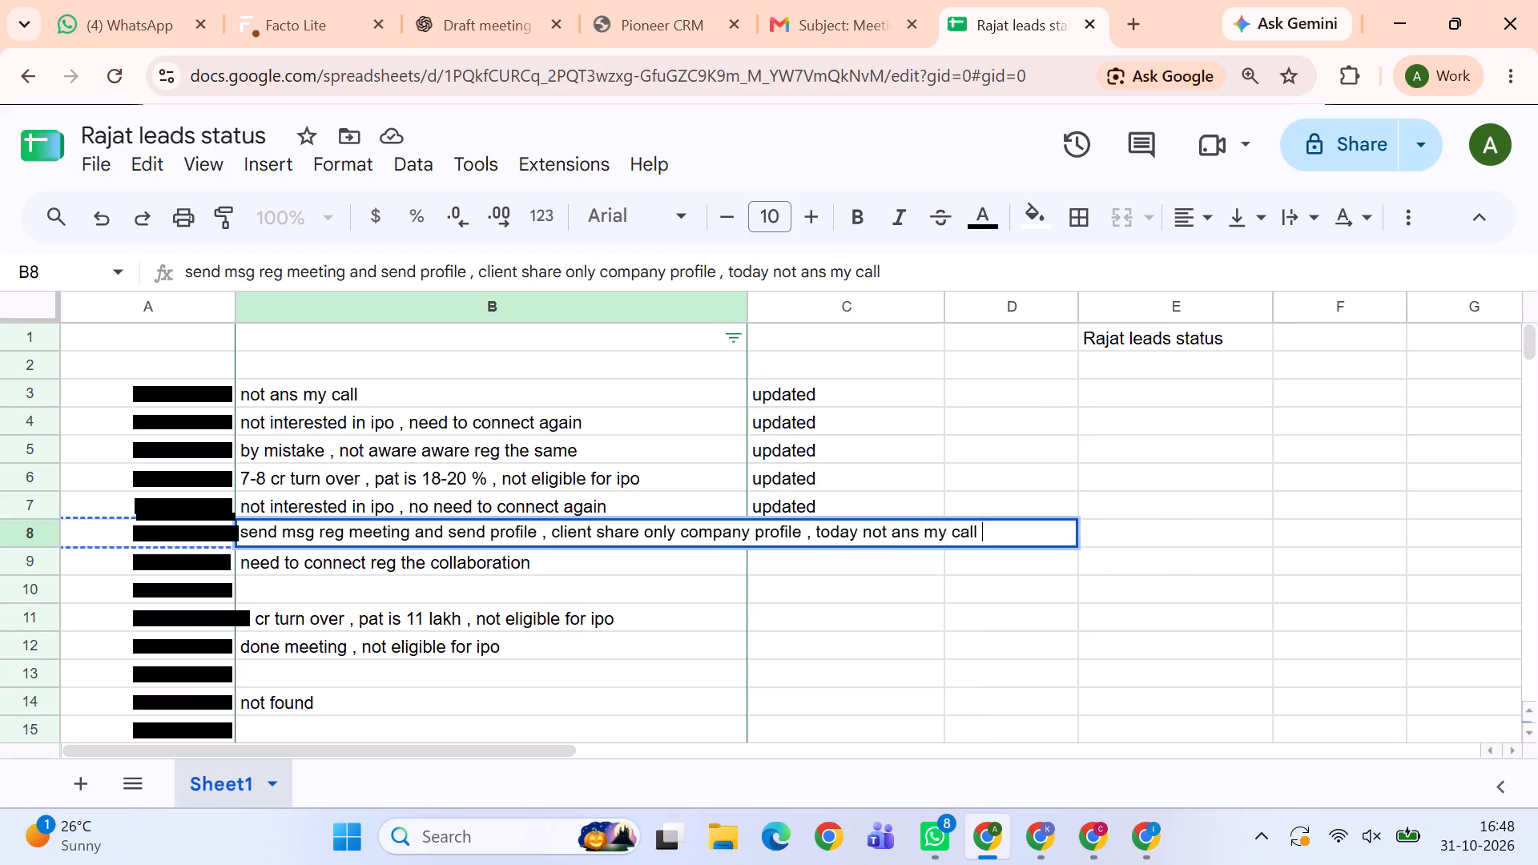
text(, need to connect agai)
key(space)
key(BackSpace)
key(n)
key(Return)
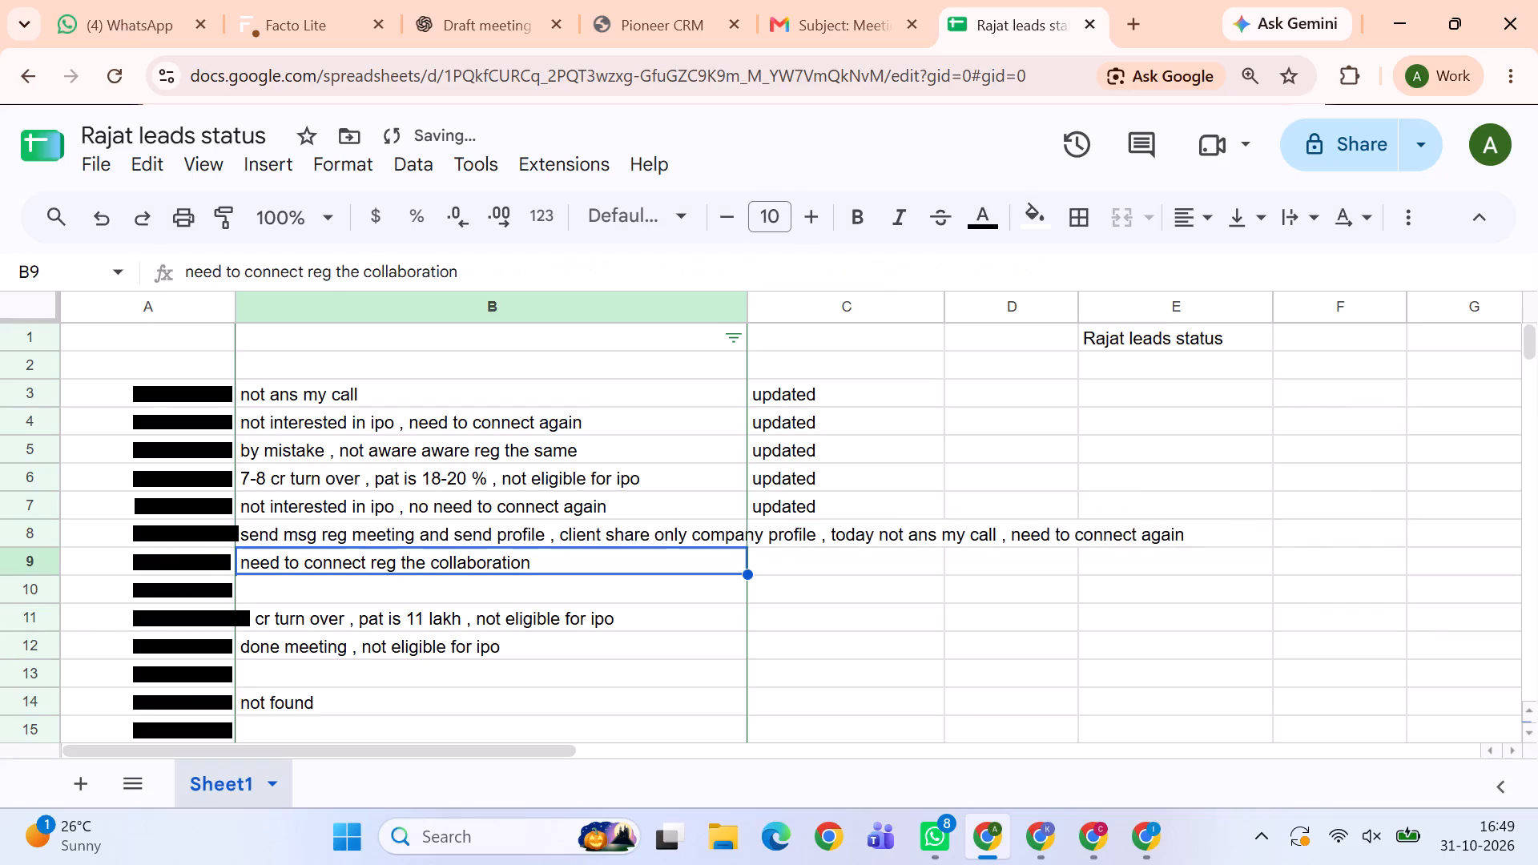
Wrap the text of the row 8 remark in column B.
double_click(592, 532)
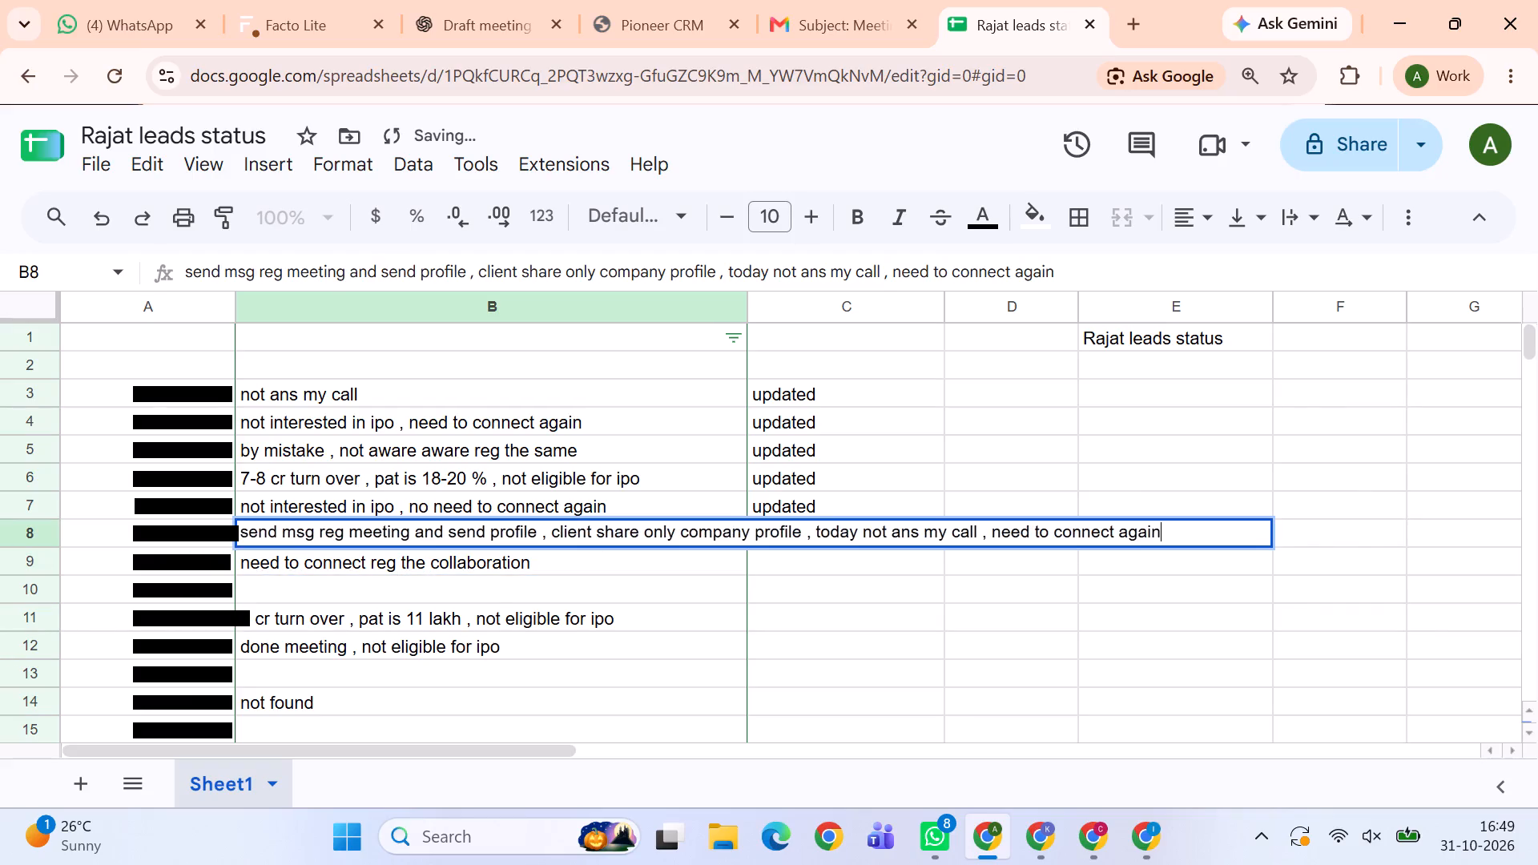
click(1302, 223)
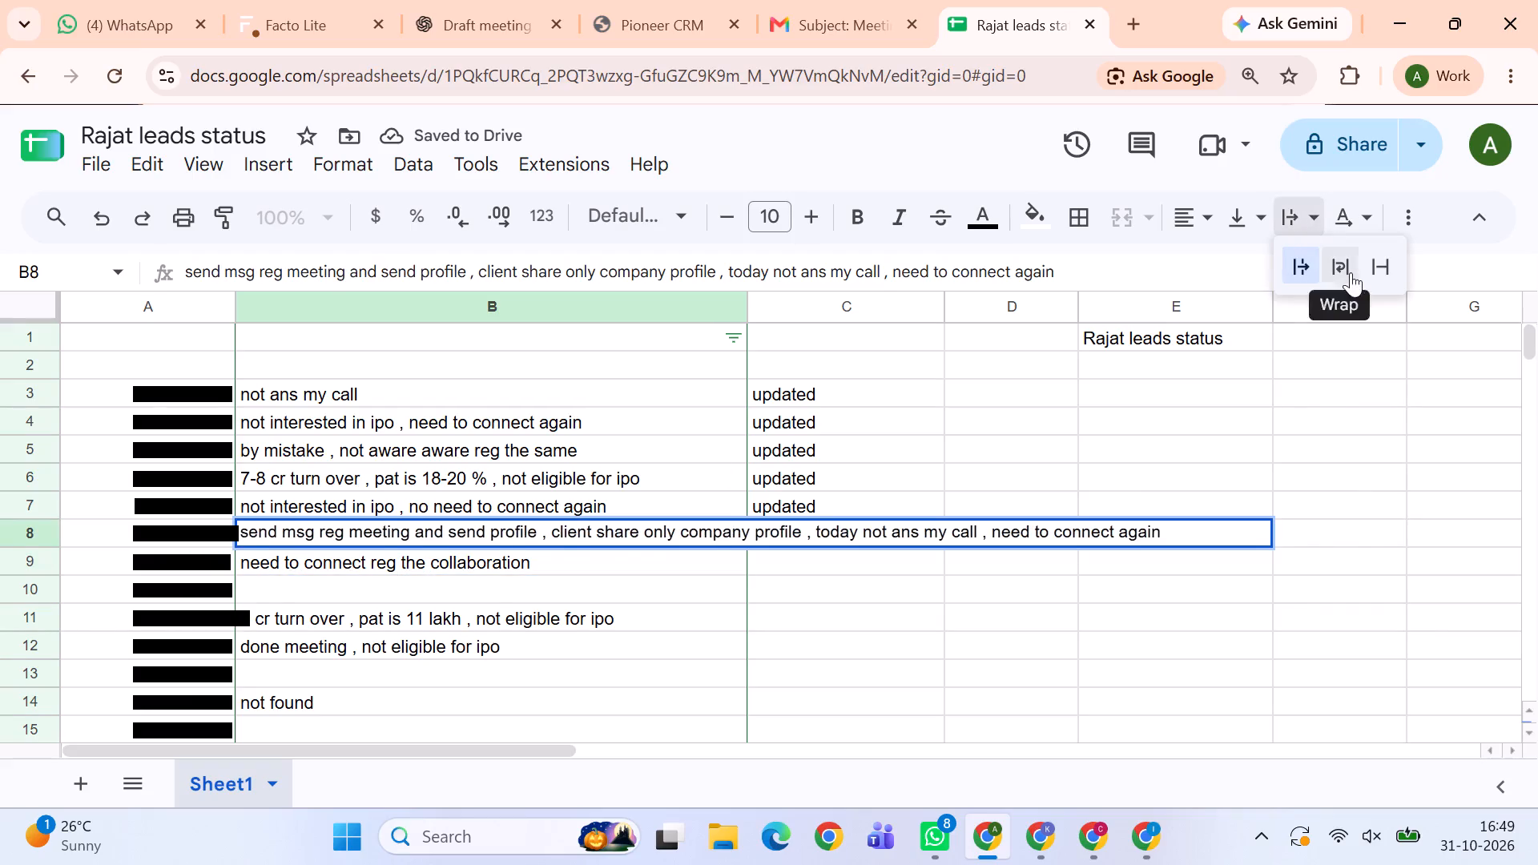
click(1351, 272)
Mark row 8 as "updated" in column C by copying the row 7 status.
click(871, 509)
key(ctrl+c)
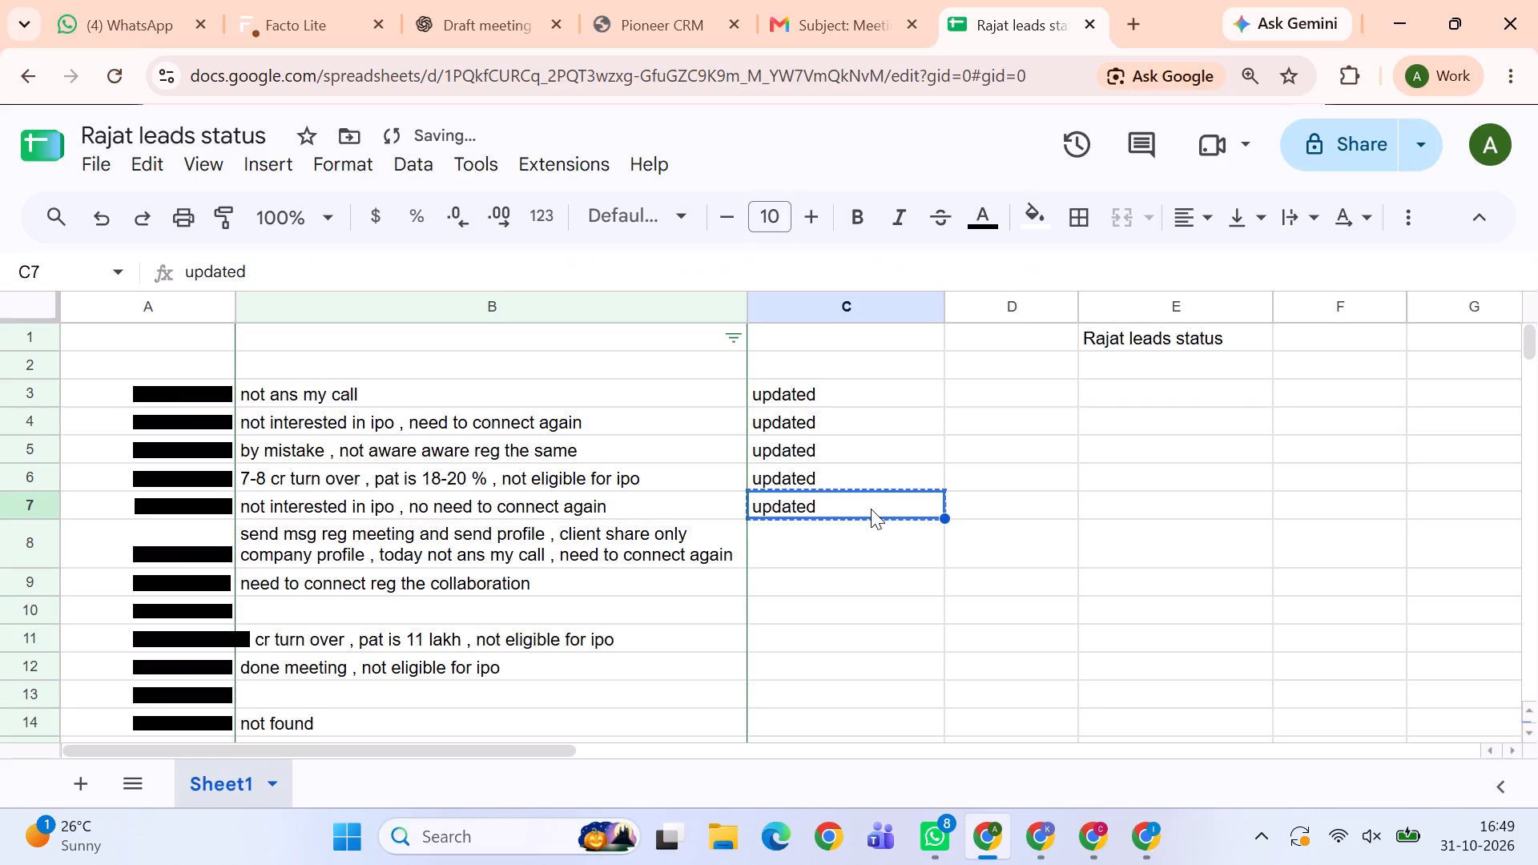
key(Down)
key(ctrl+v)
click(1176, 475)
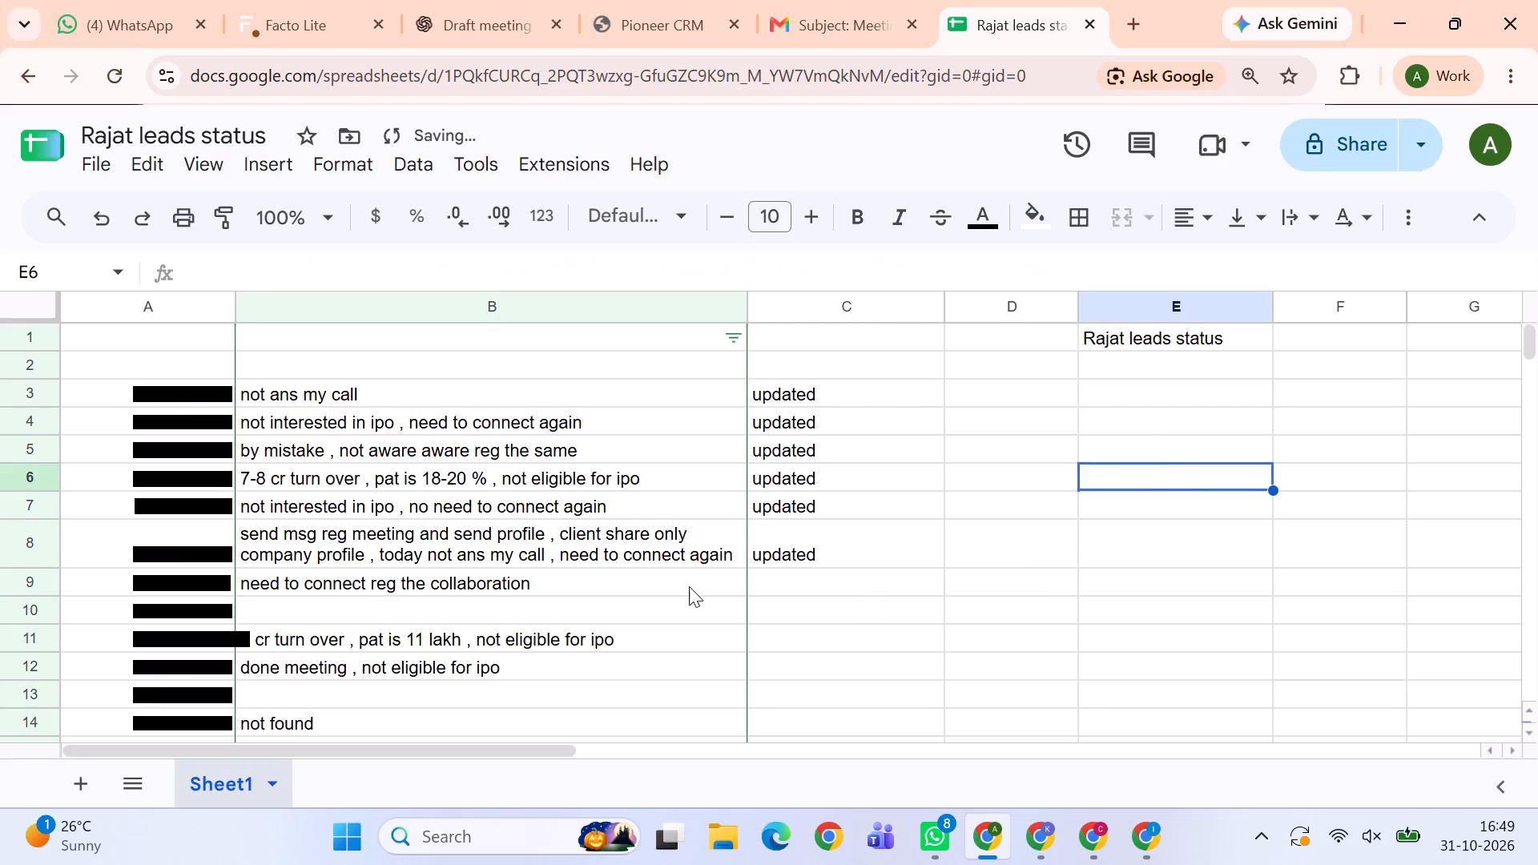
Copy the phone number in row 9 of the leads sheet and search for it in Pioneer CRM.
scroll(689, 586, down, 1)
click(655, 545)
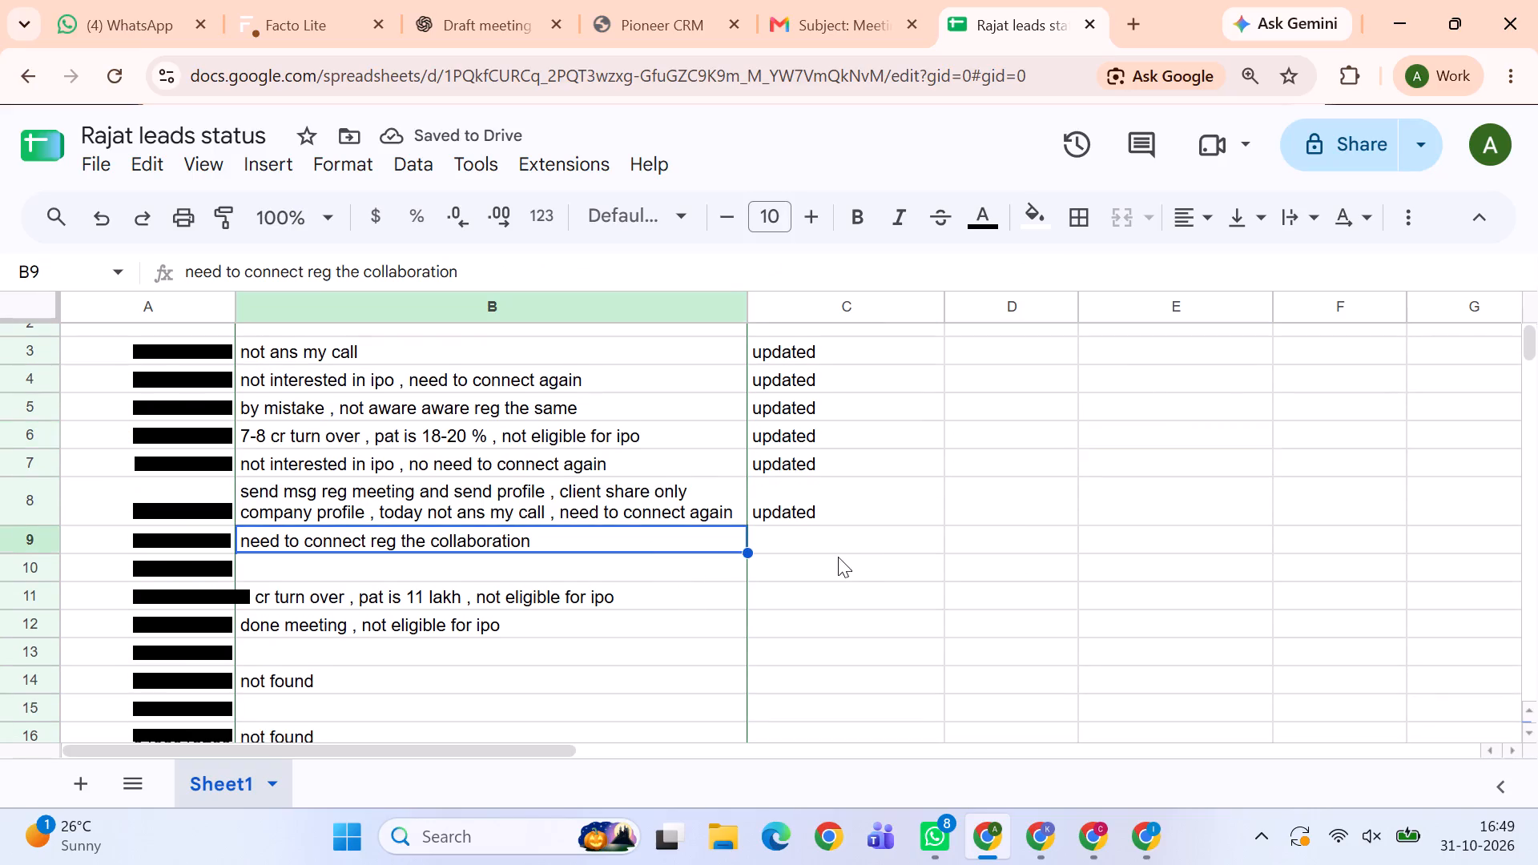
click(838, 557)
click(194, 536)
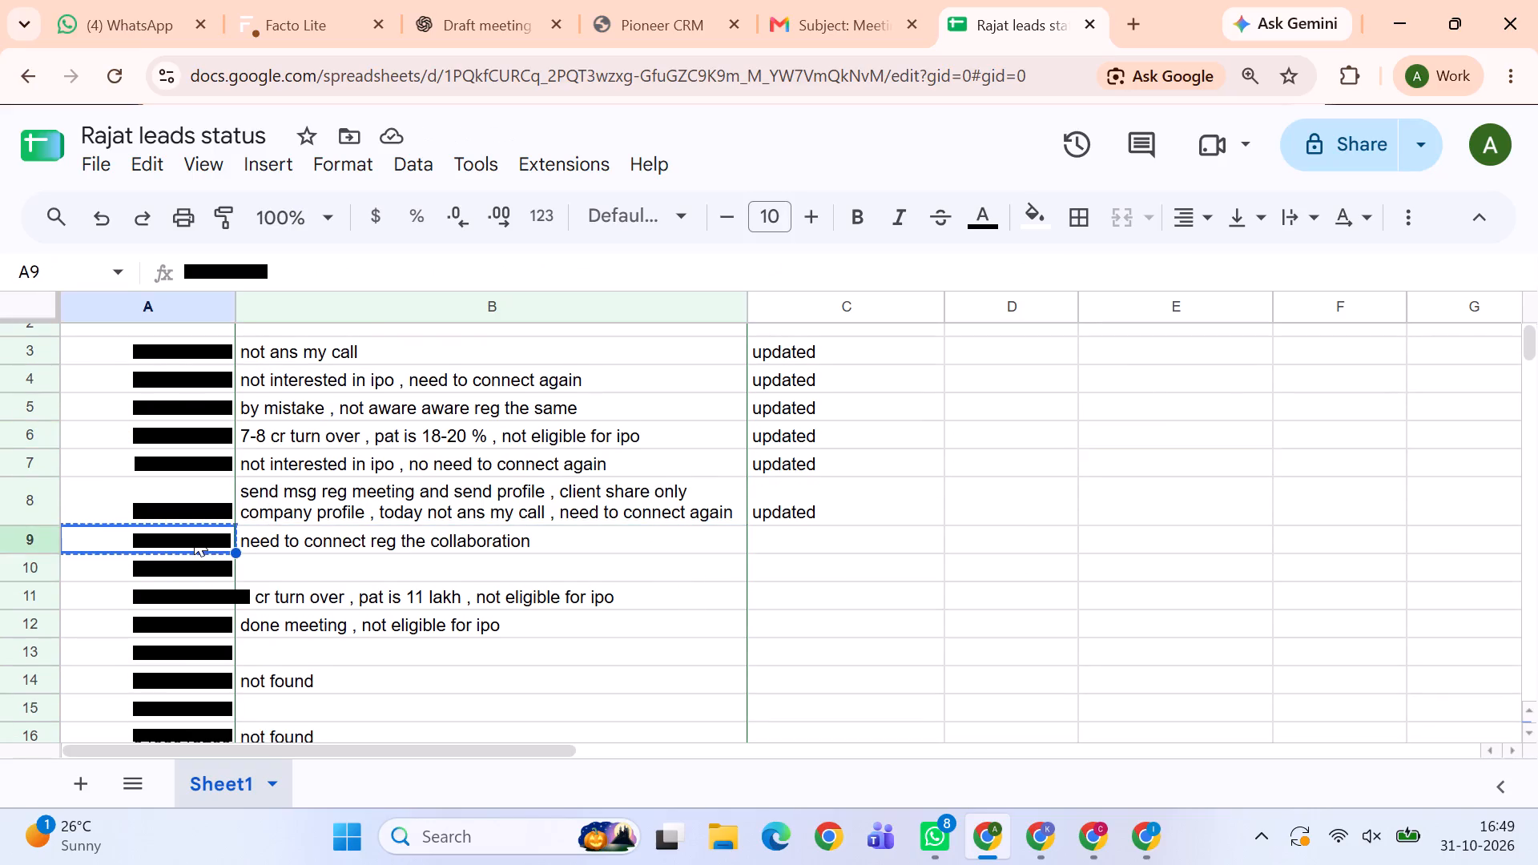
key(ctrl+c)
click(630, 0)
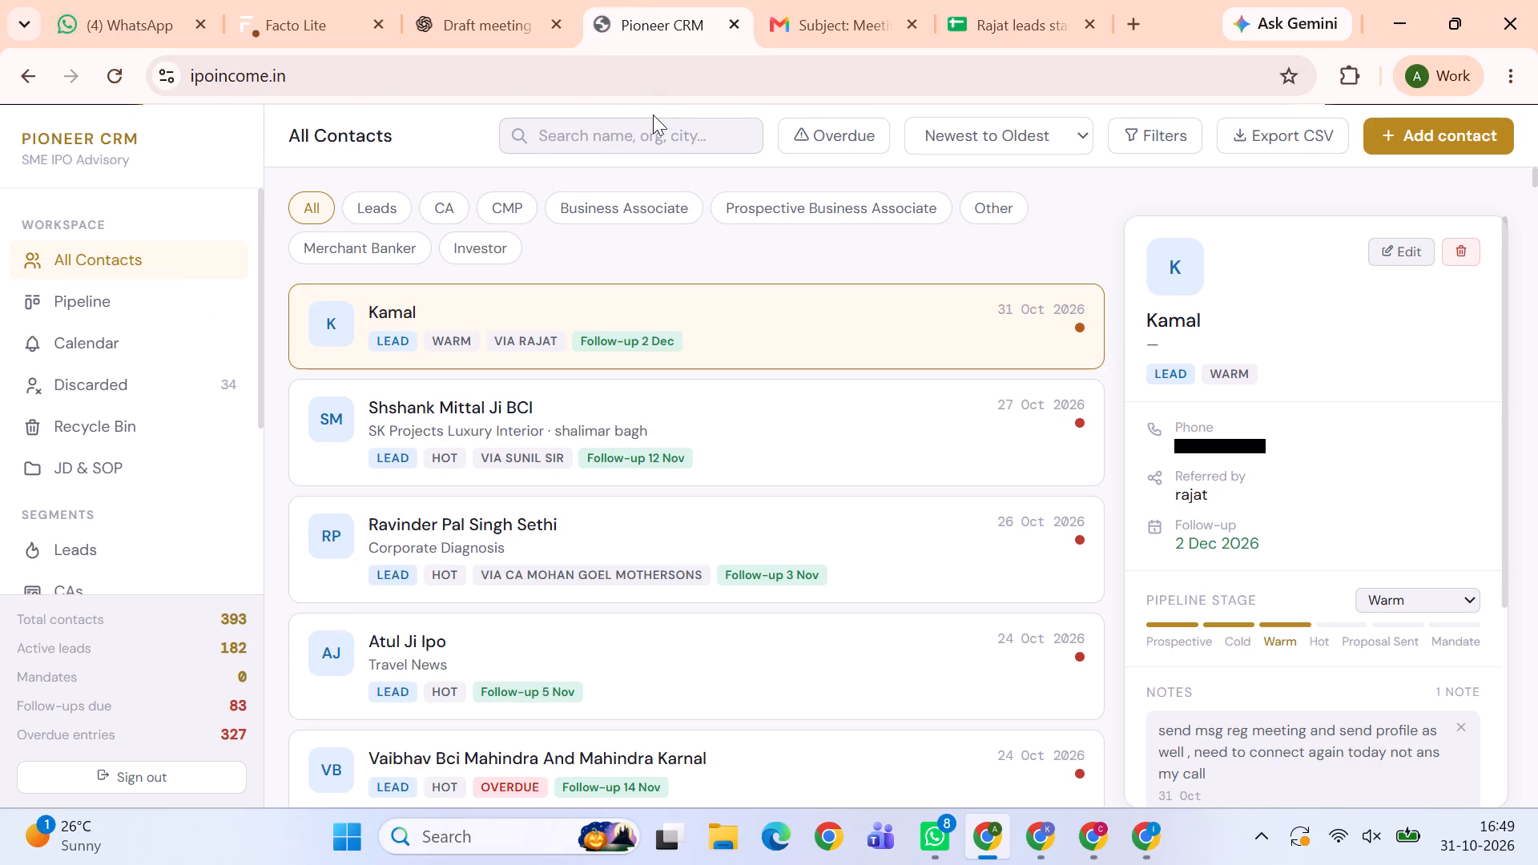
click(639, 134)
key(ctrl+v)
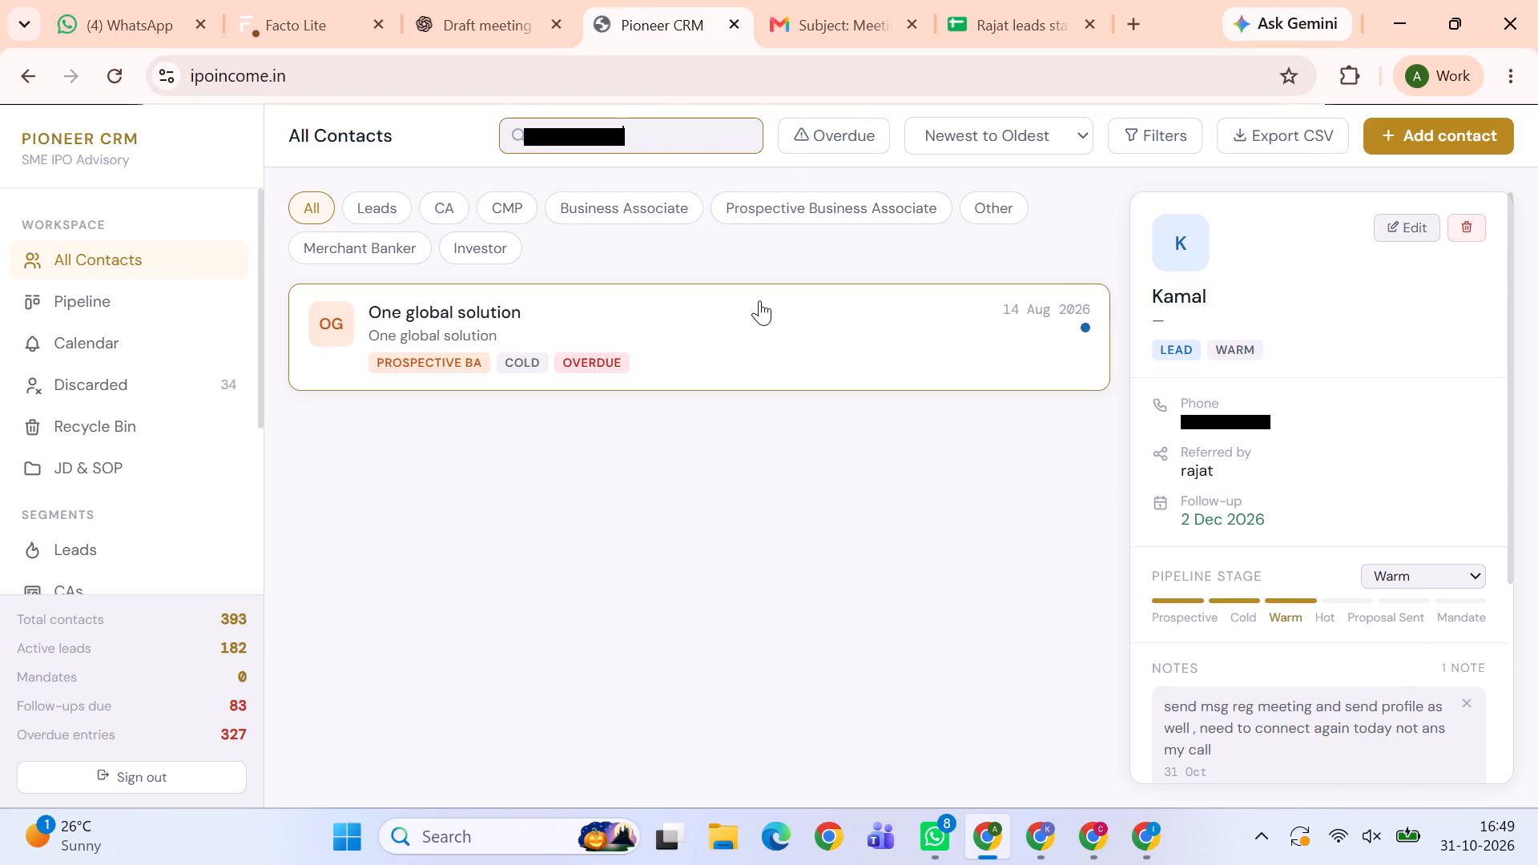
Open the One global solution contact and read through its notes history.
click(759, 300)
scroll(1242, 521, down, 4)
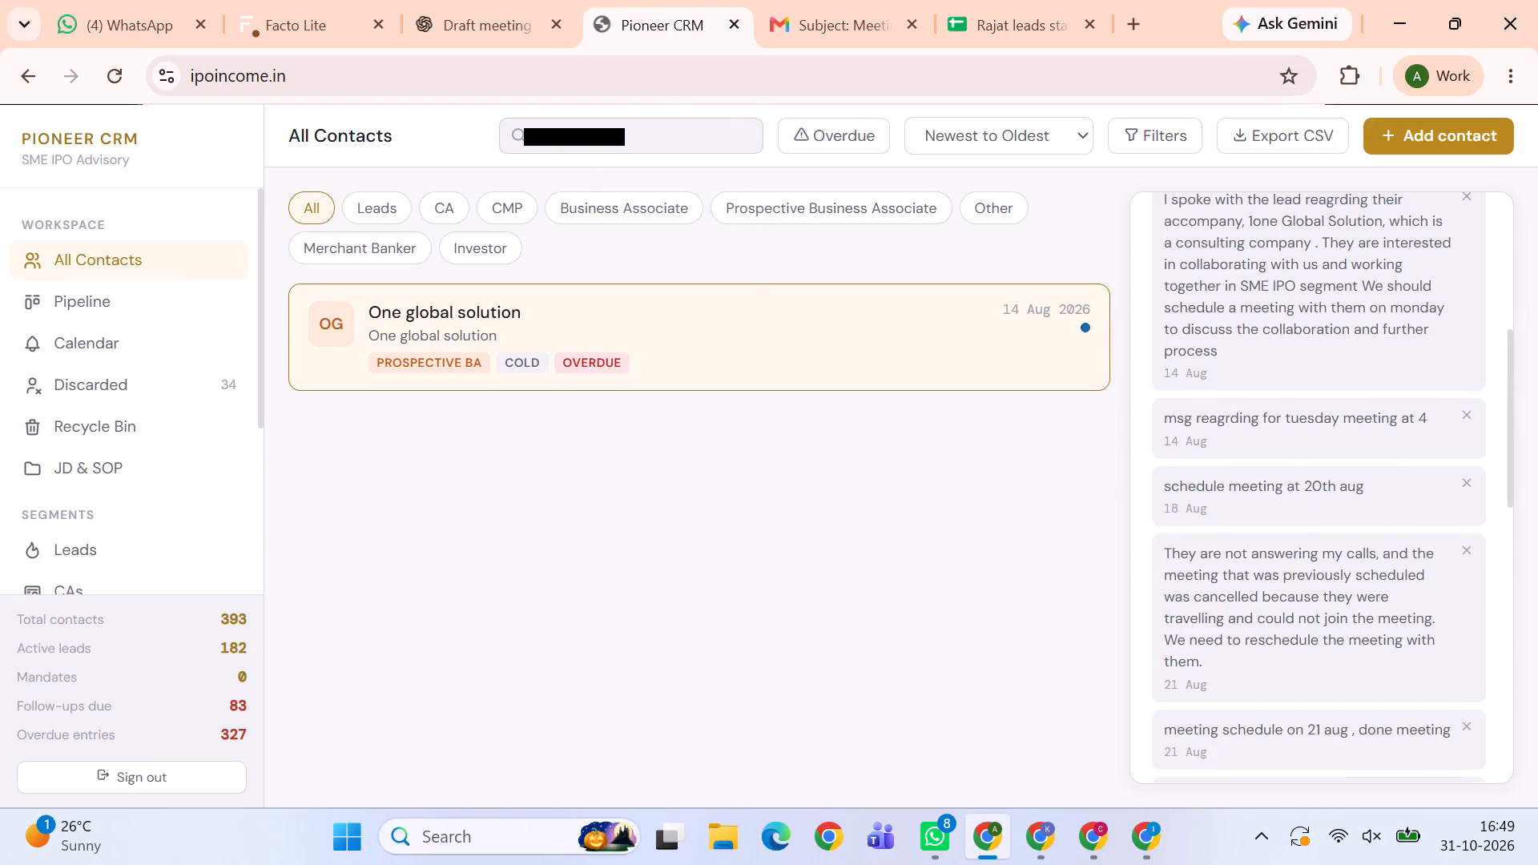
scroll(1242, 521, down, 1)
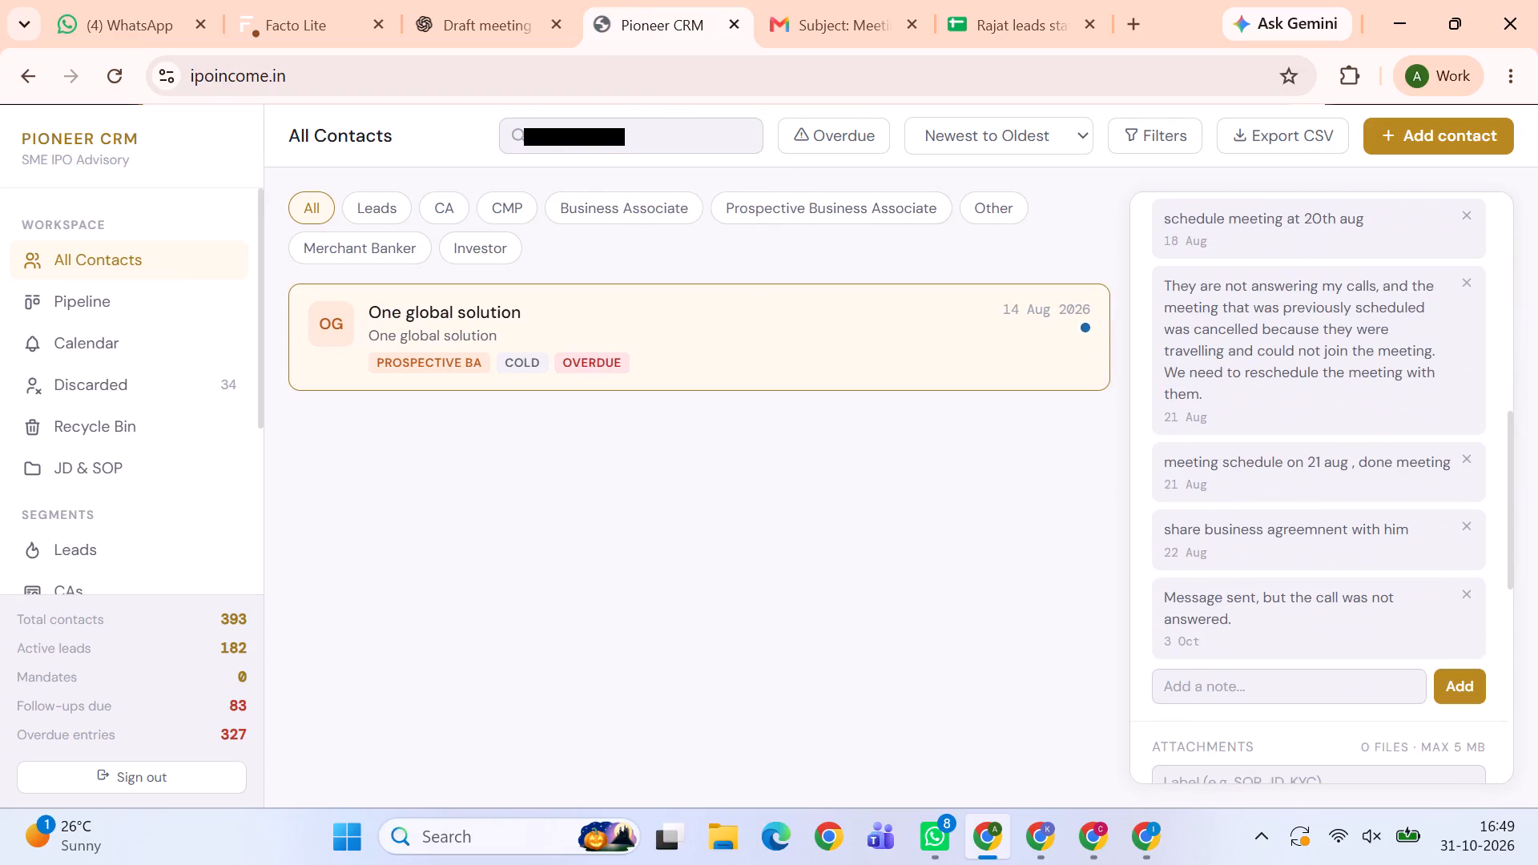
scroll(1242, 521, up, 2)
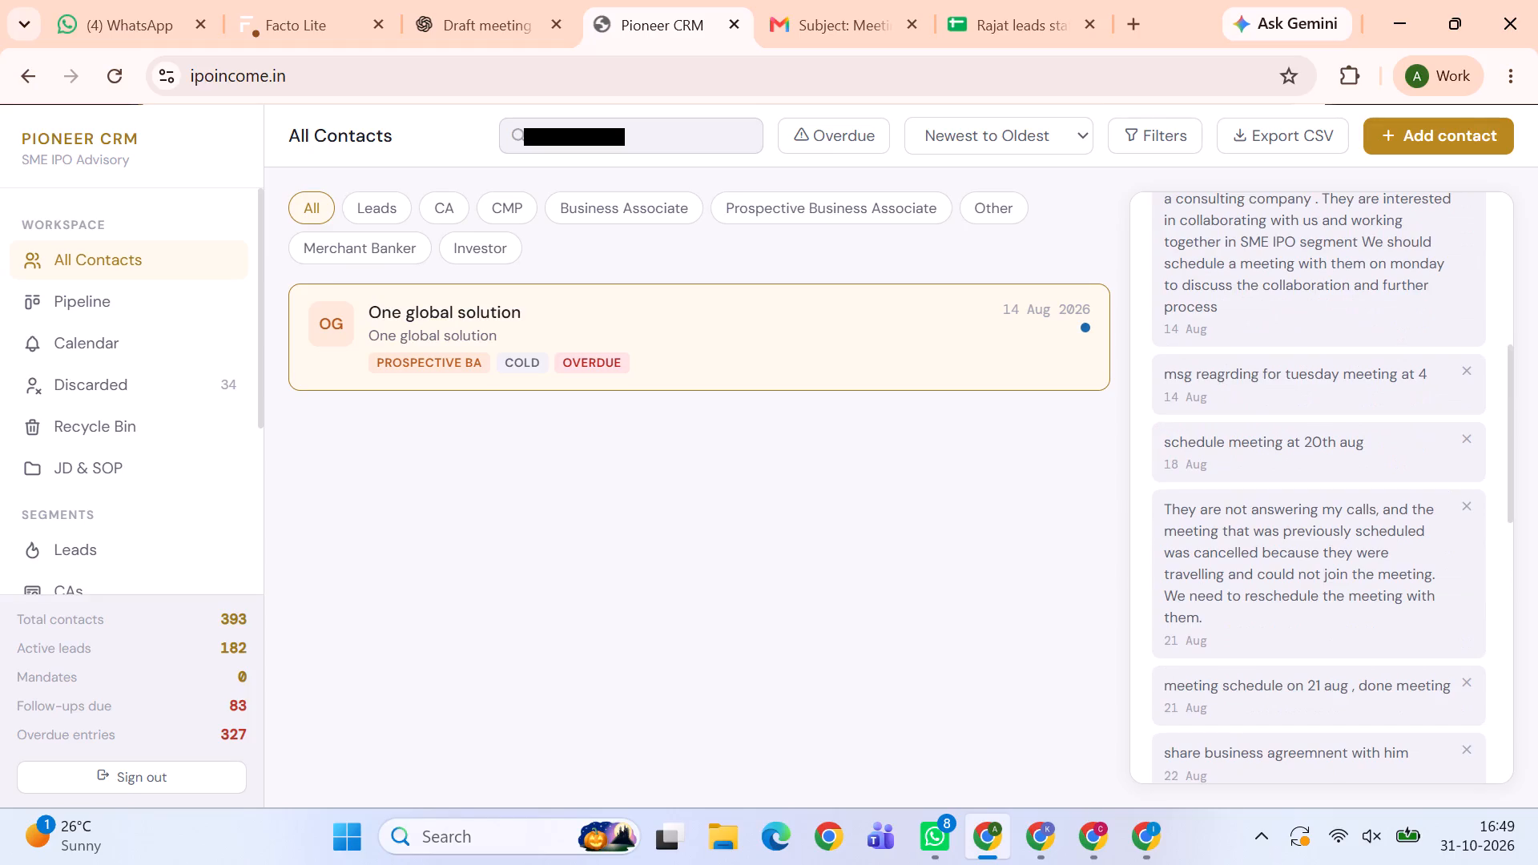
scroll(1242, 521, up, 1)
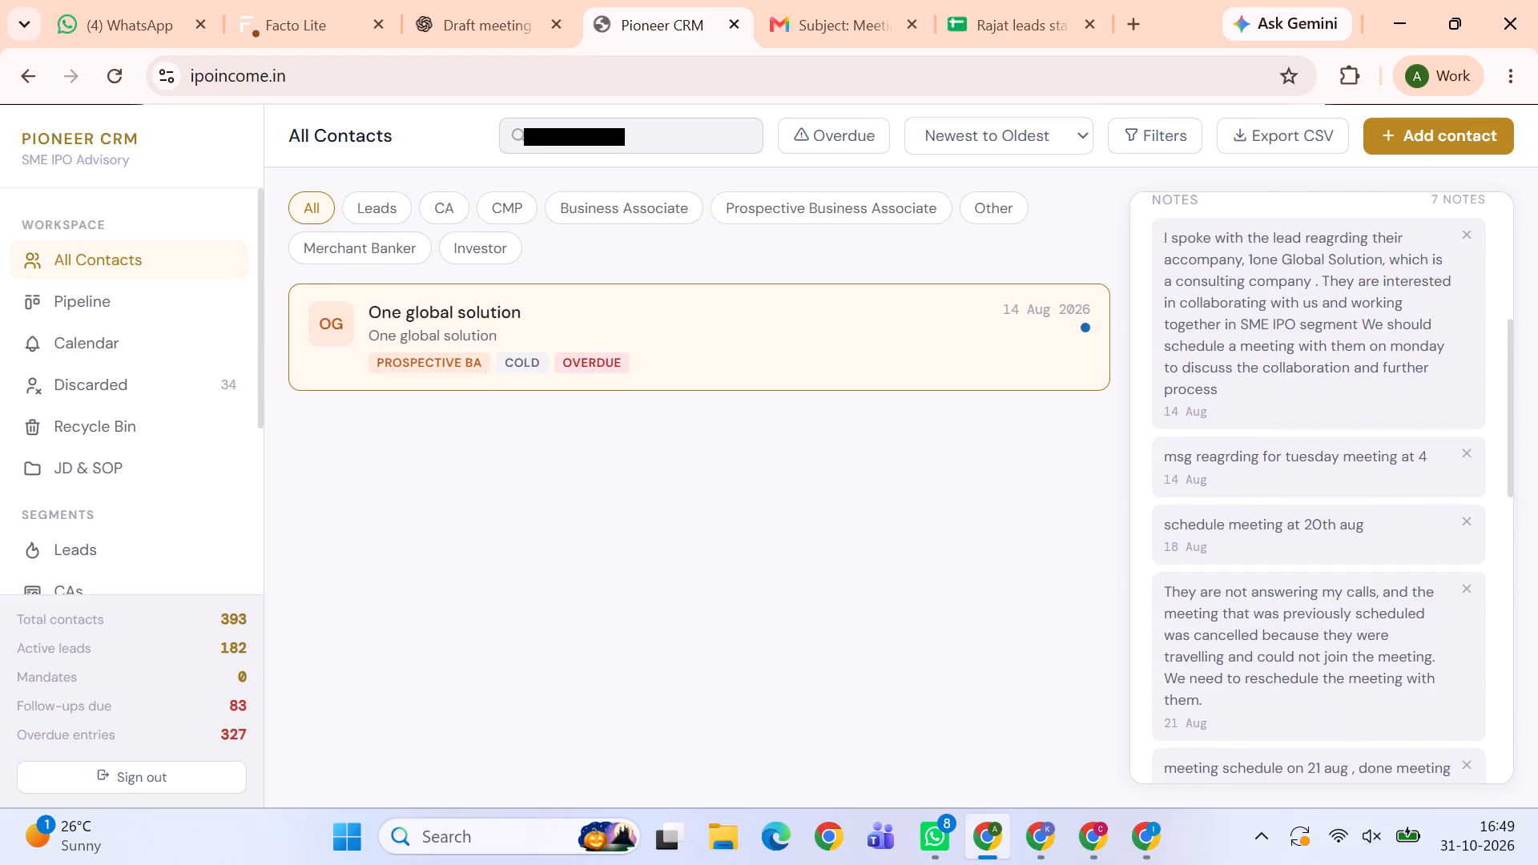
scroll(1242, 521, down, 1)
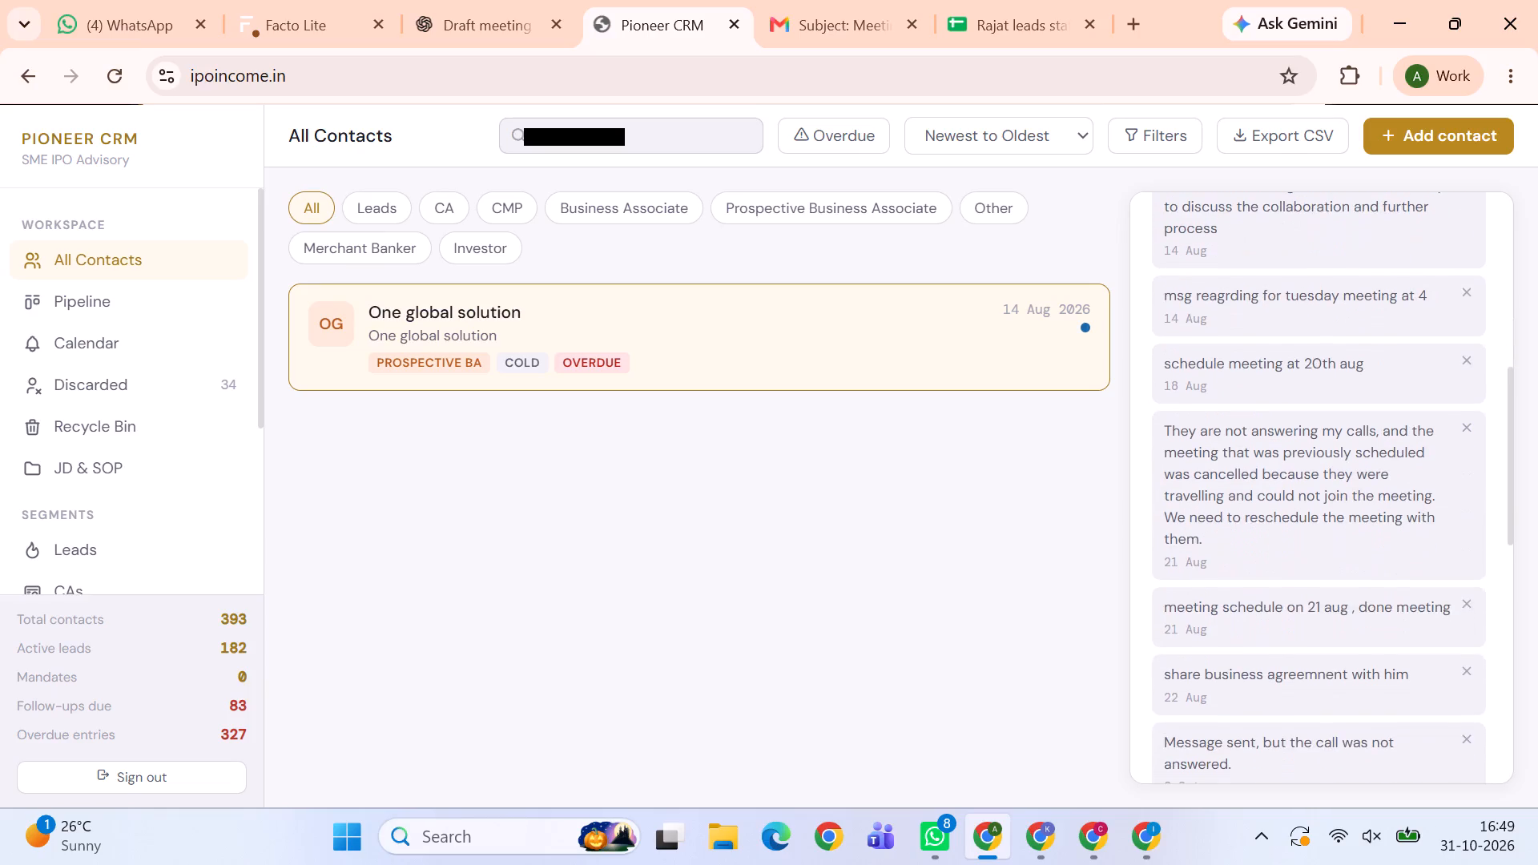
scroll(1298, 545, down, 1)
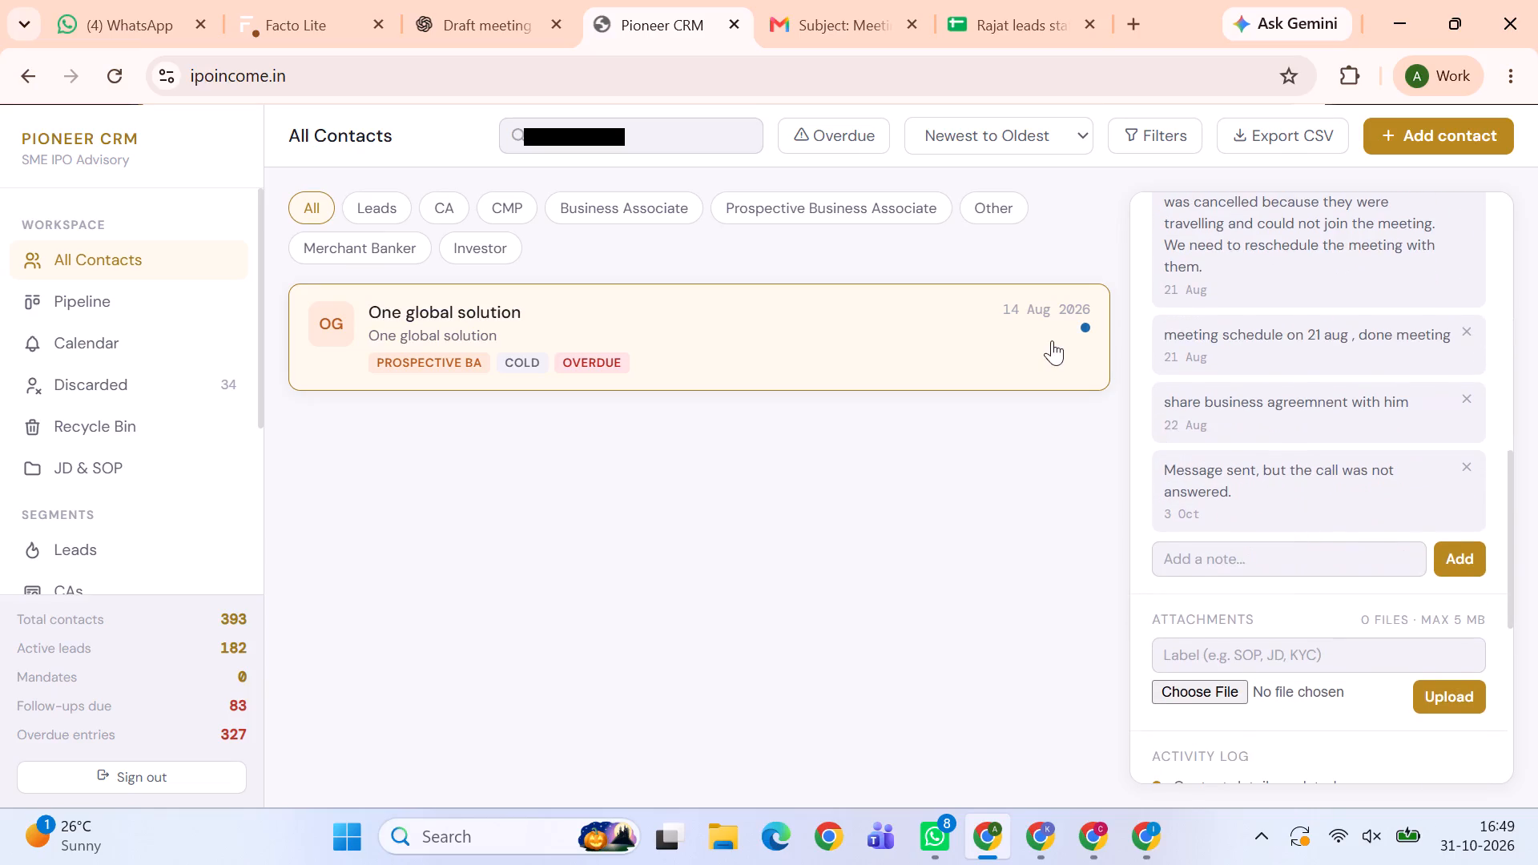
Mark row 9 of the leads sheet as "updated" in column C by copying the row 8 status.
click(1037, 0)
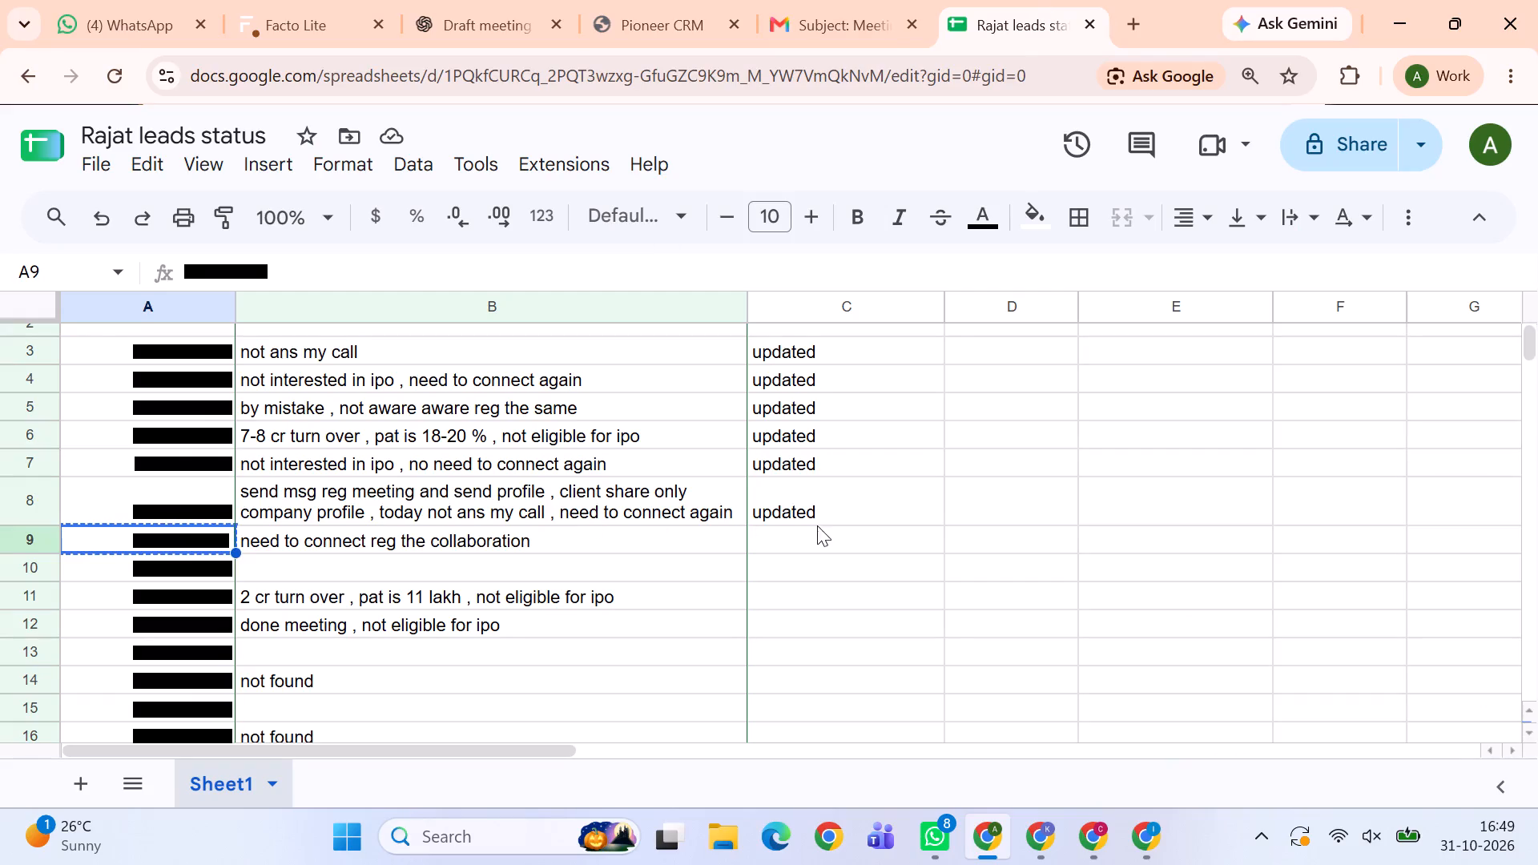
click(817, 526)
key(Down)
key(Up)
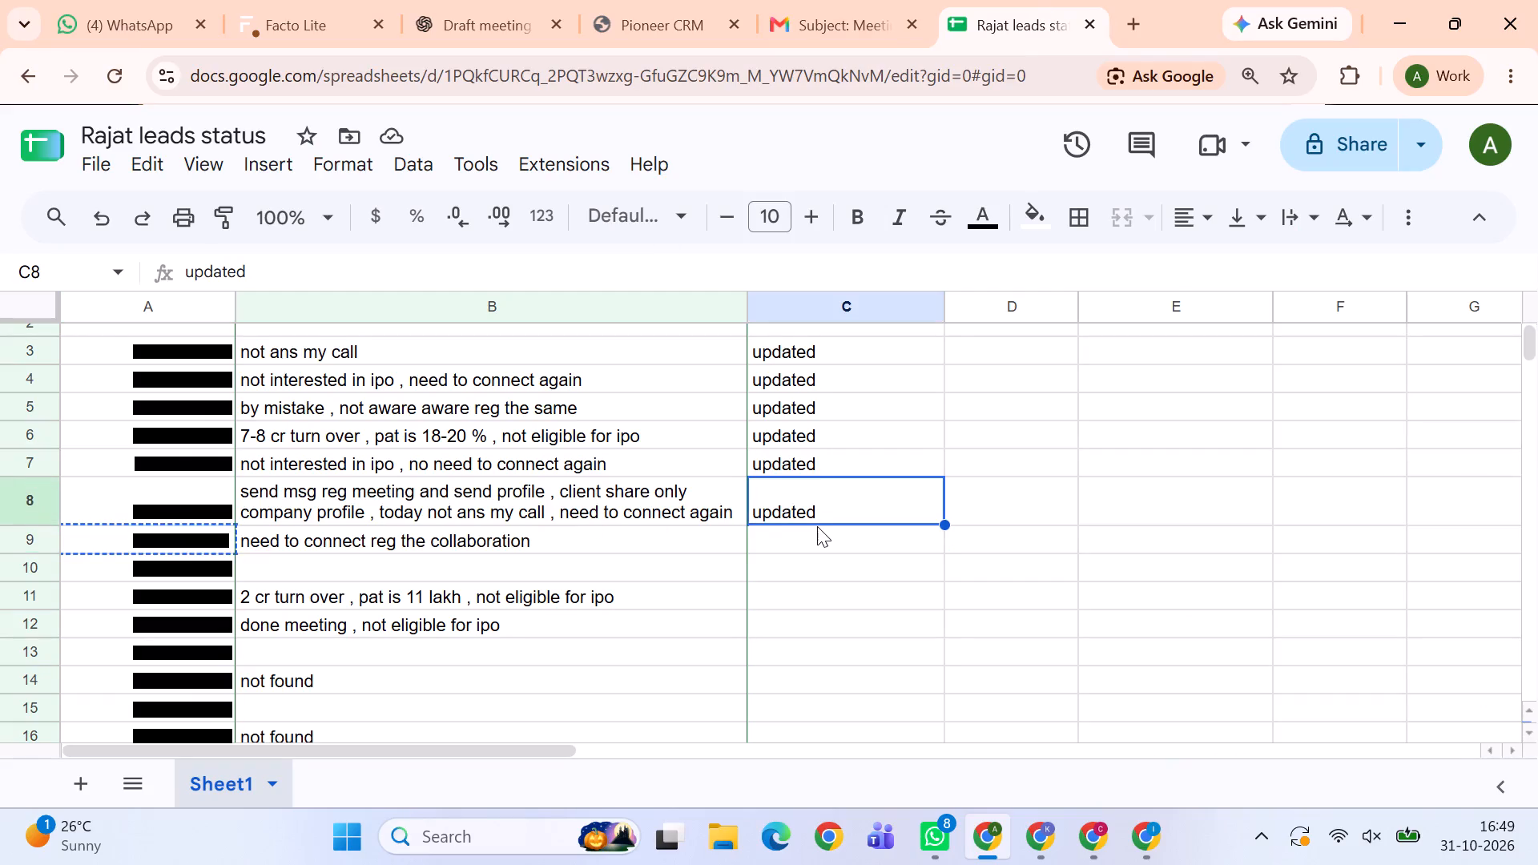
key(ctrl+c)
key(Down)
key(ctrl+v)
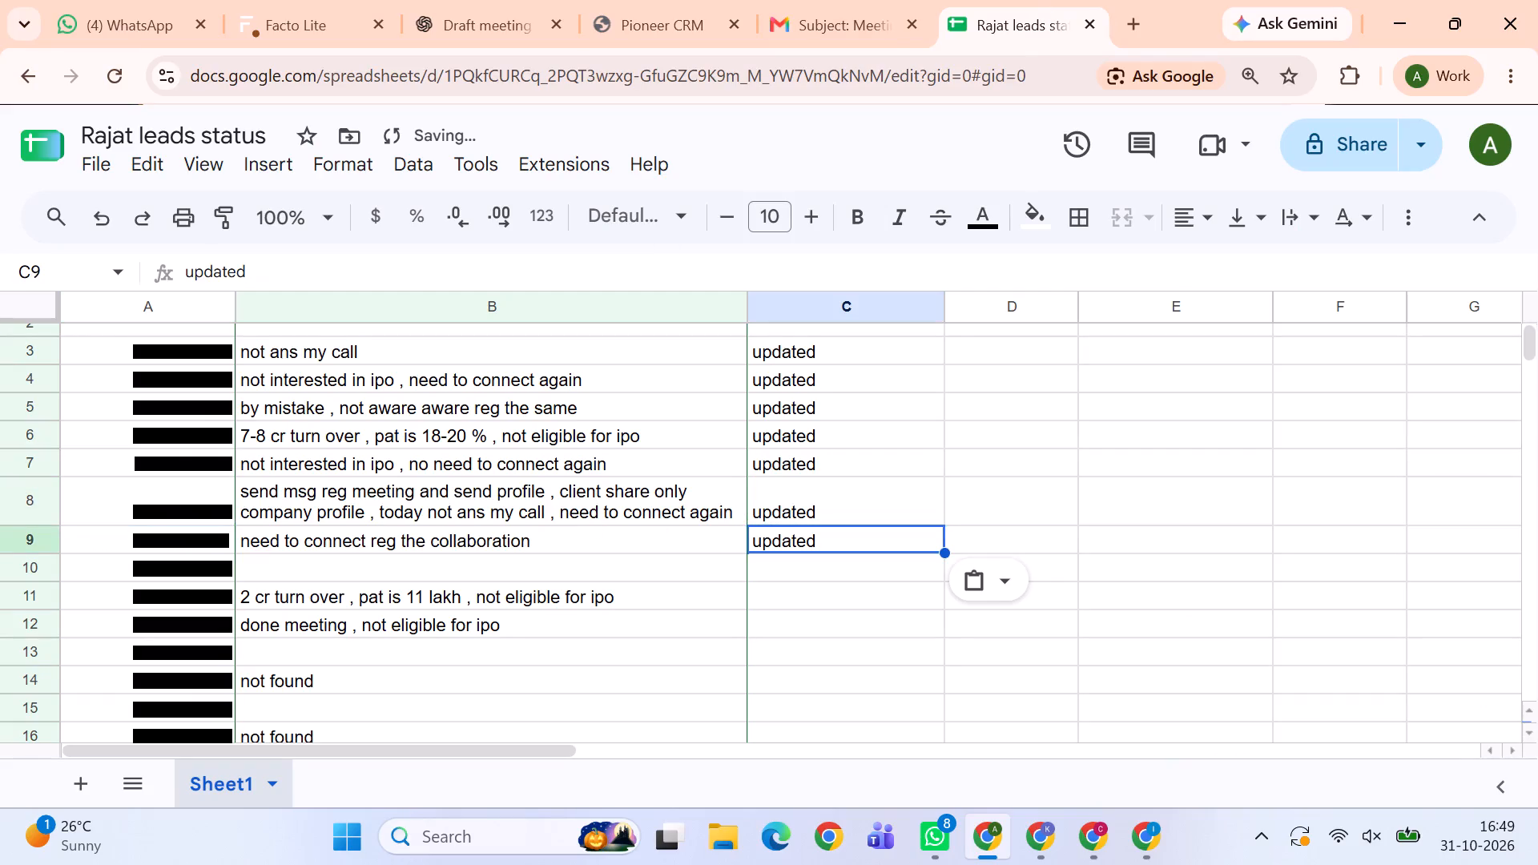
Append ", send mou with him need to take follow up reg the same assign to nargis" to the row 9 remark in column B.
double_click(616, 541)
key(space)
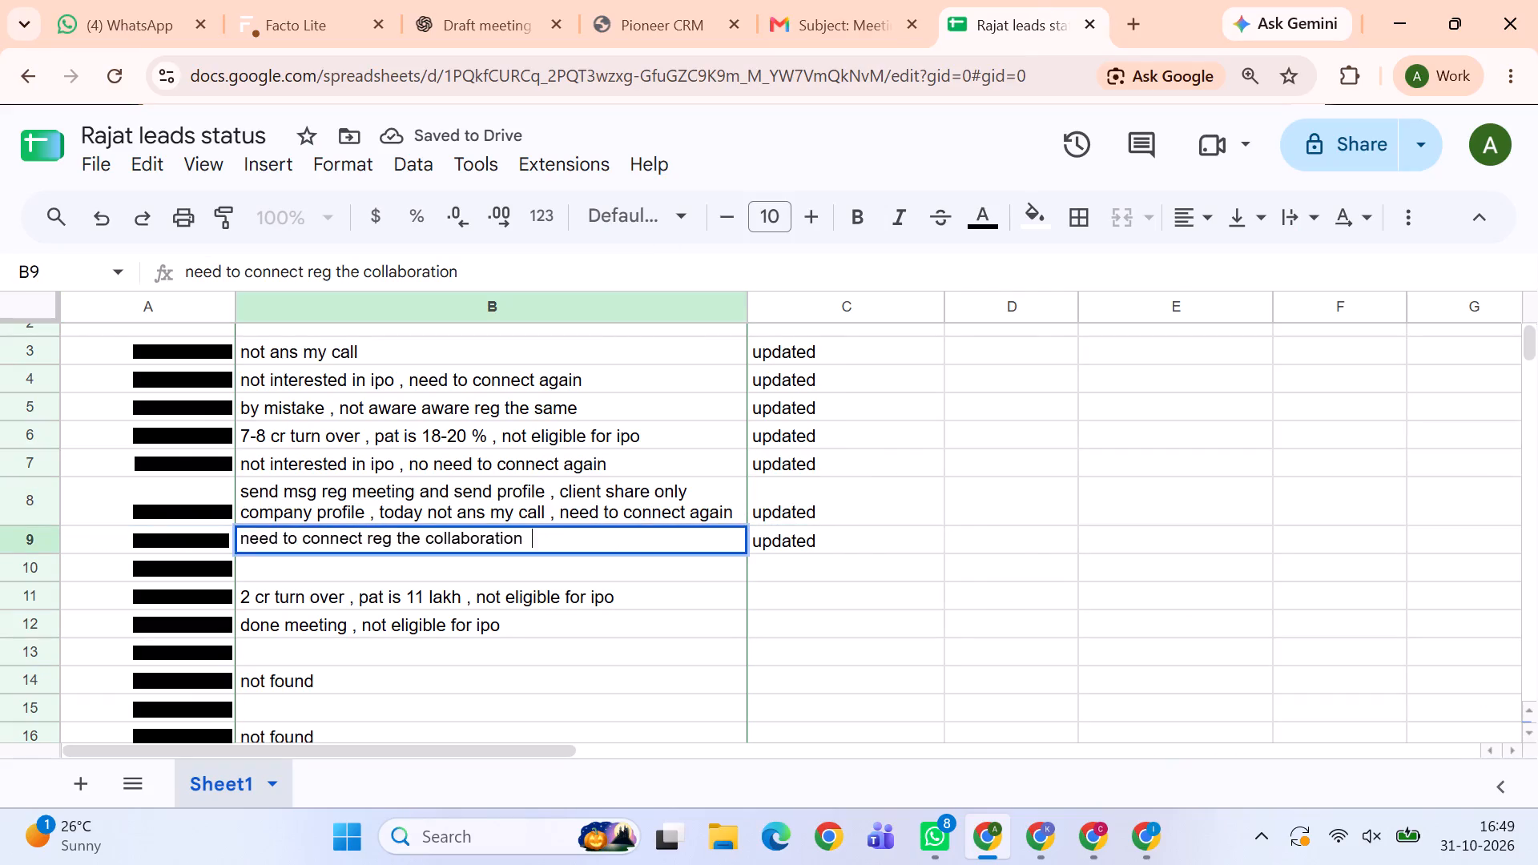
text(, send business ag)
key(BackSpace)
key(space)
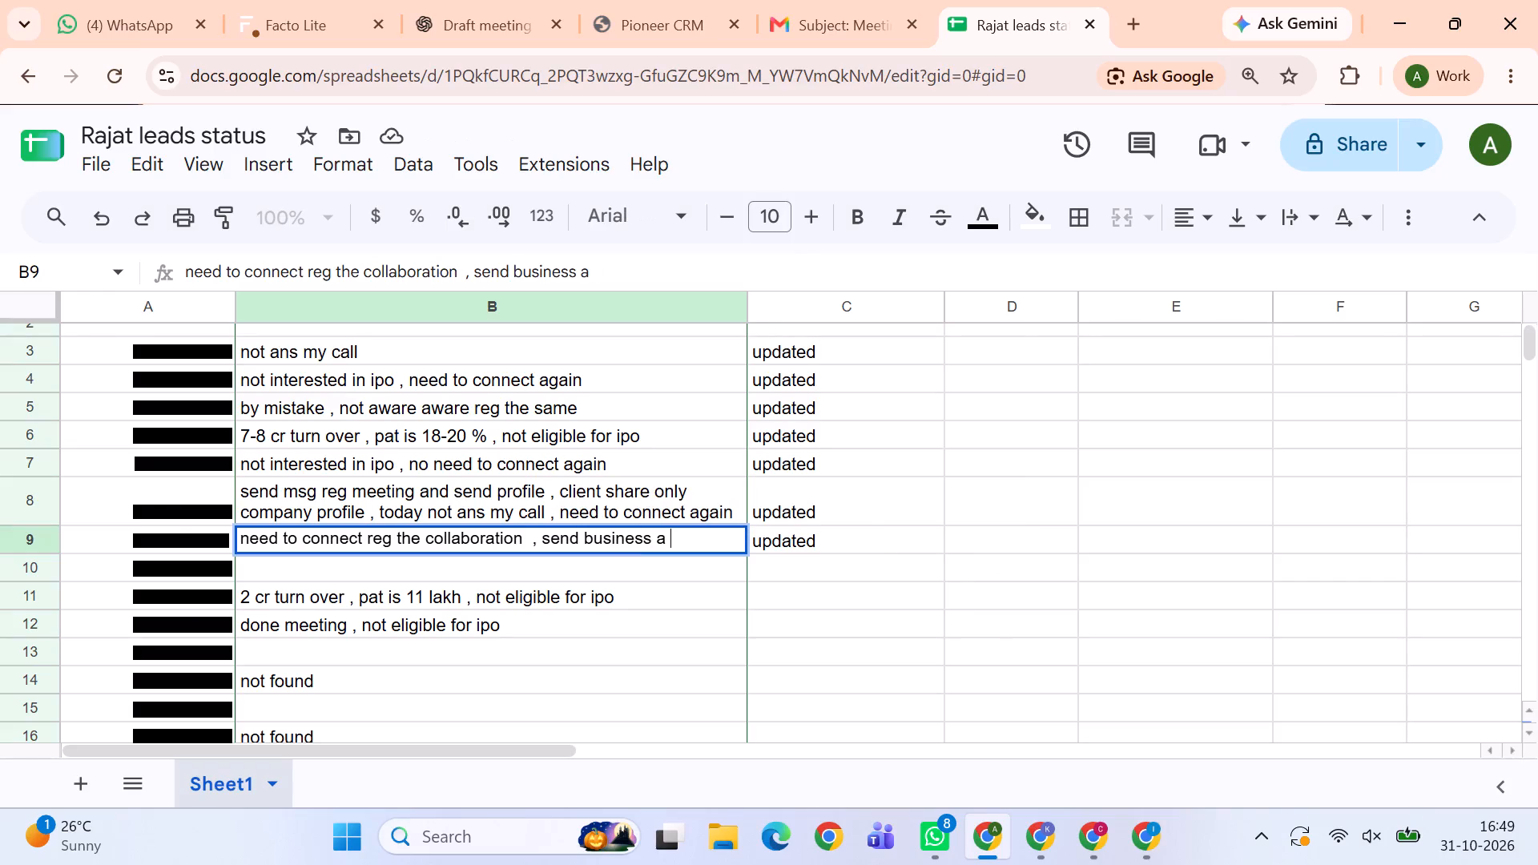
key(BackSpace)
key(BackSpace)
key(BackSpace)
key(BackSpace)
key(BackSpace)
key(BackSpace)
key(BackSpace)
key(BackSpace)
key(BackSpace)
key(BackSpace)
key(BackSpace)
text(mou with him need to take folo)
key(BackSpace)
text(low up reg teh)
key(space)
text(a)
key(BackSpace)
key(BackSpace)
key(BackSpace)
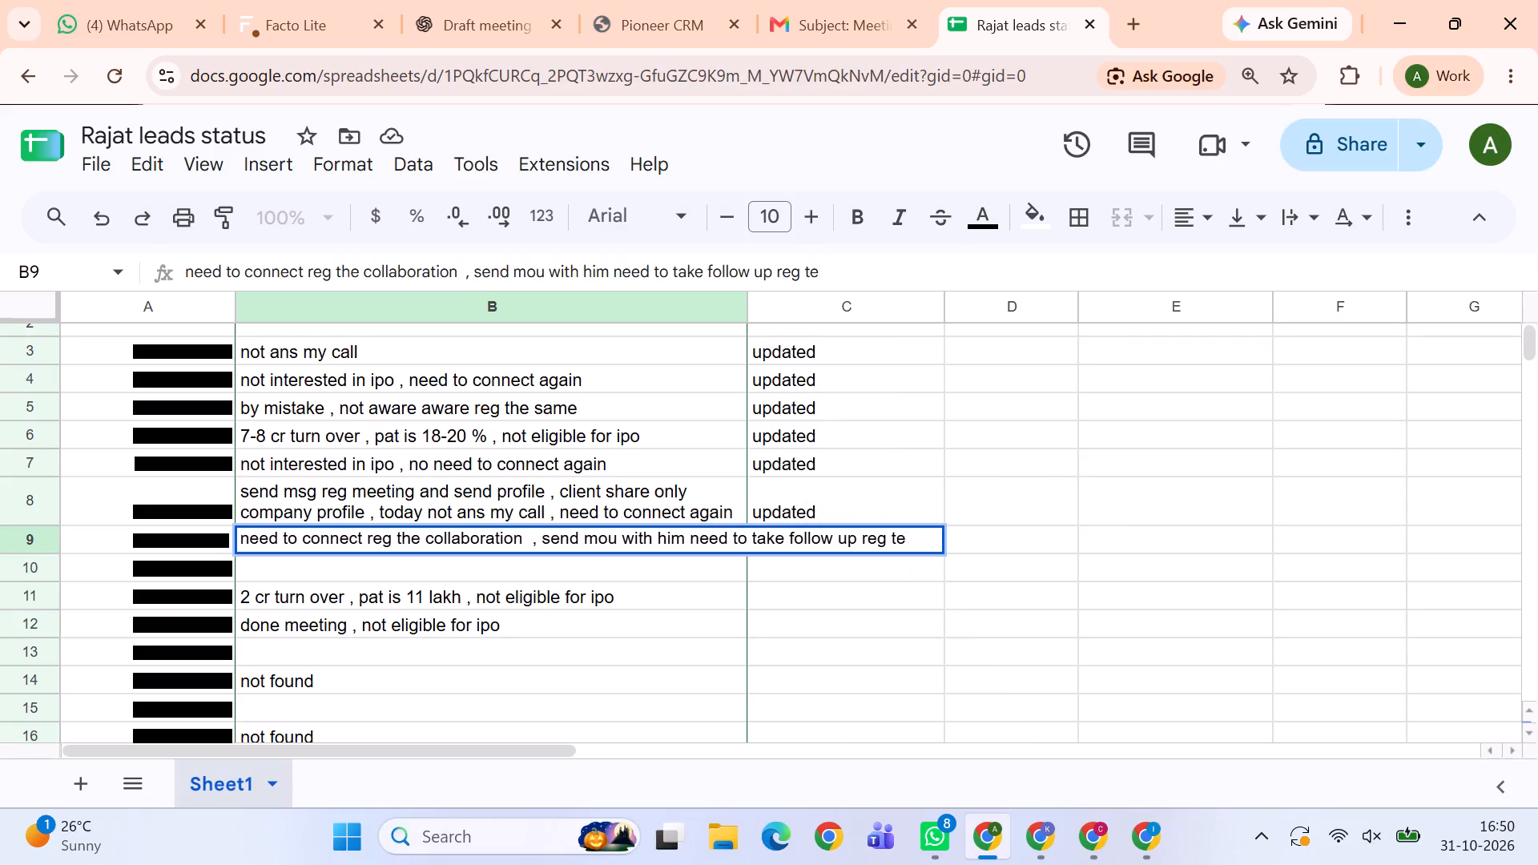
key(BackSpace)
text(he same assign to)
key(space)
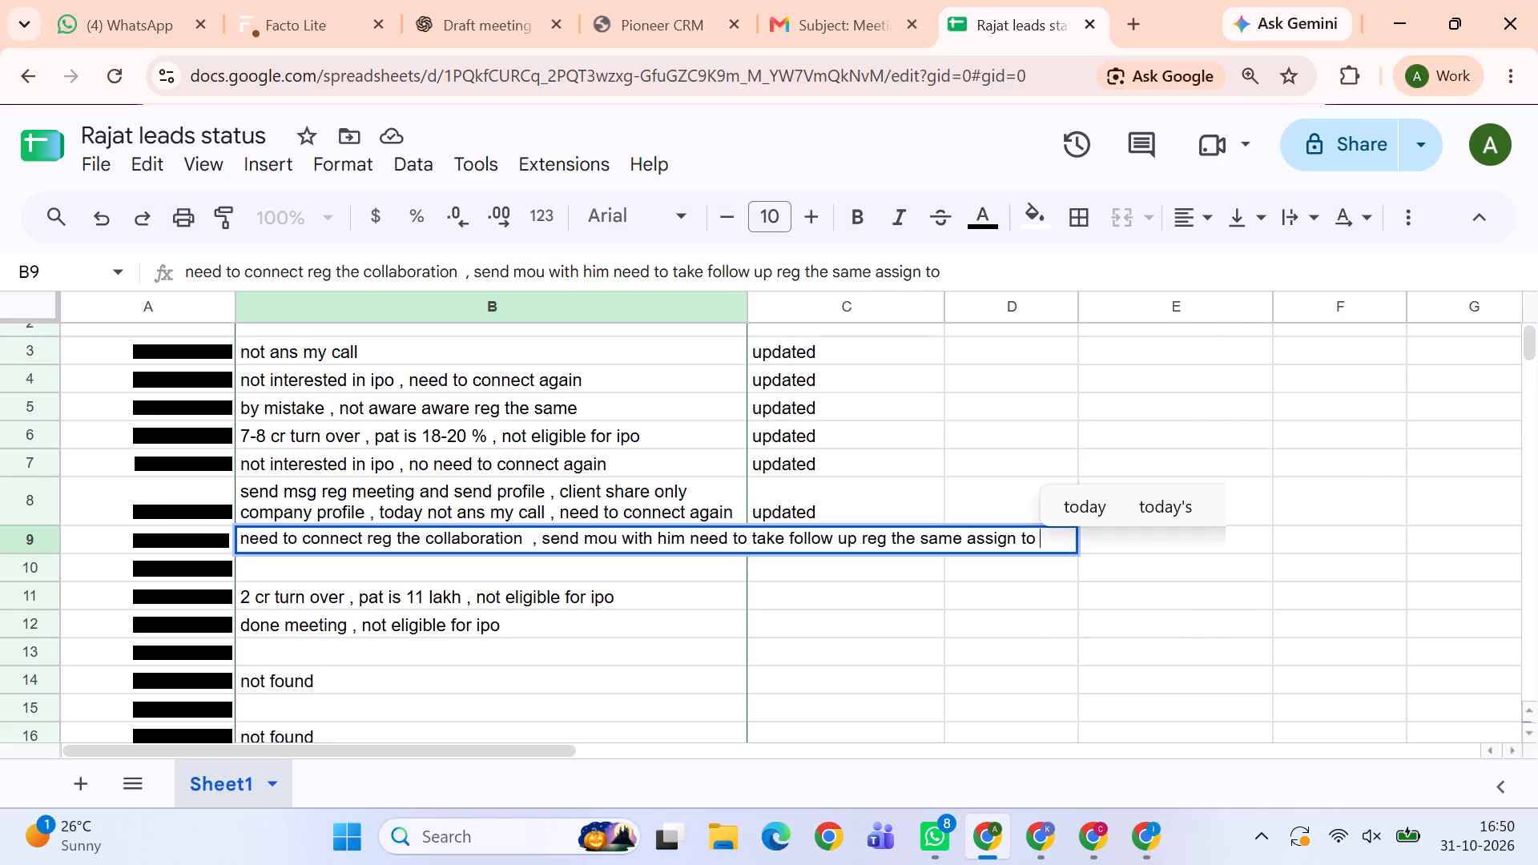
text(narg)
text(i)
key(space)
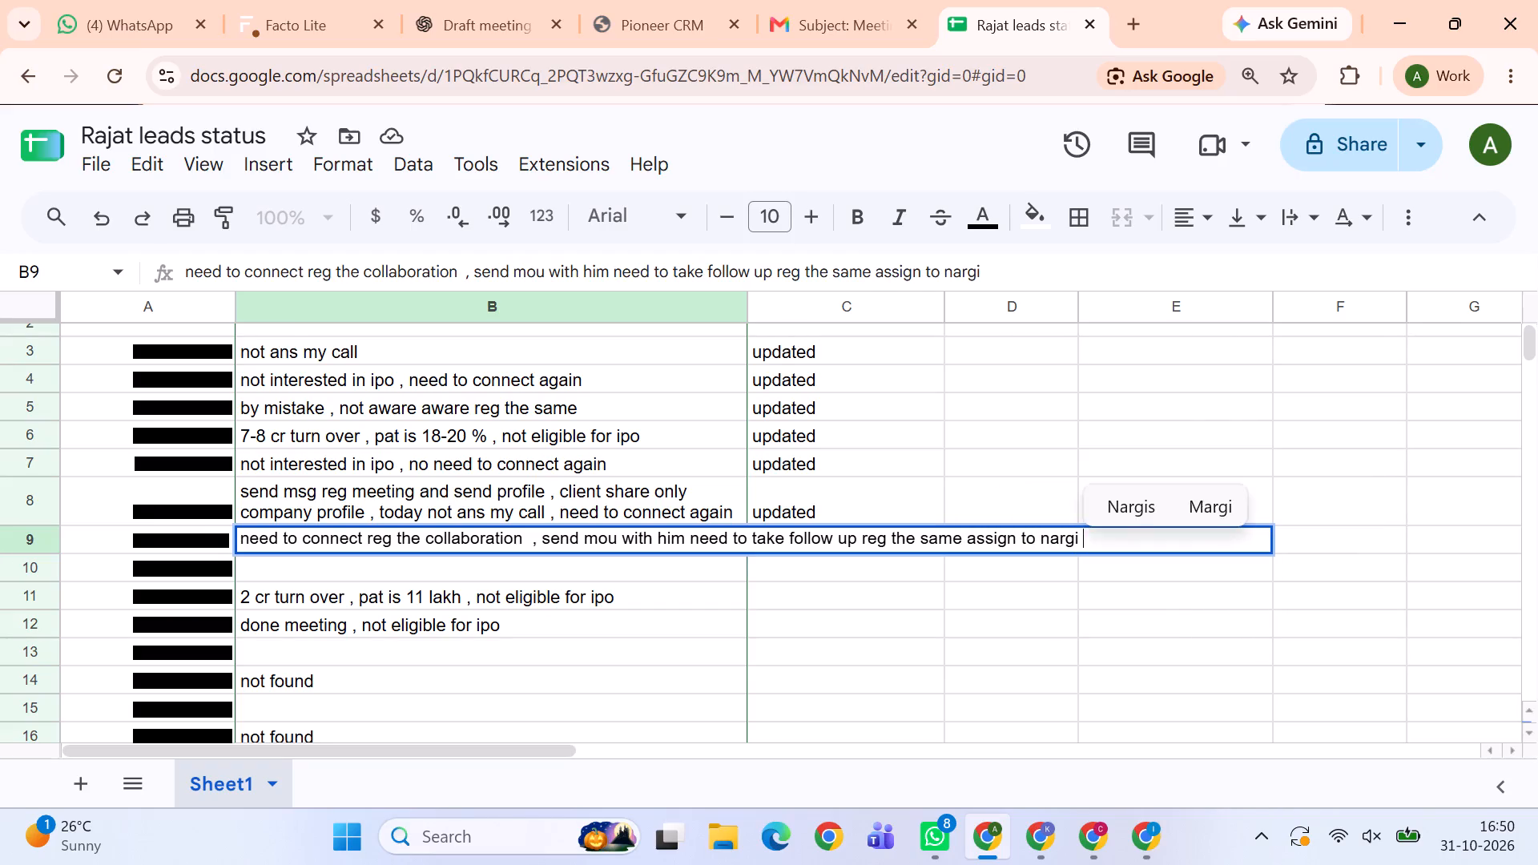
key(BackSpace)
key(s)
key(Return)
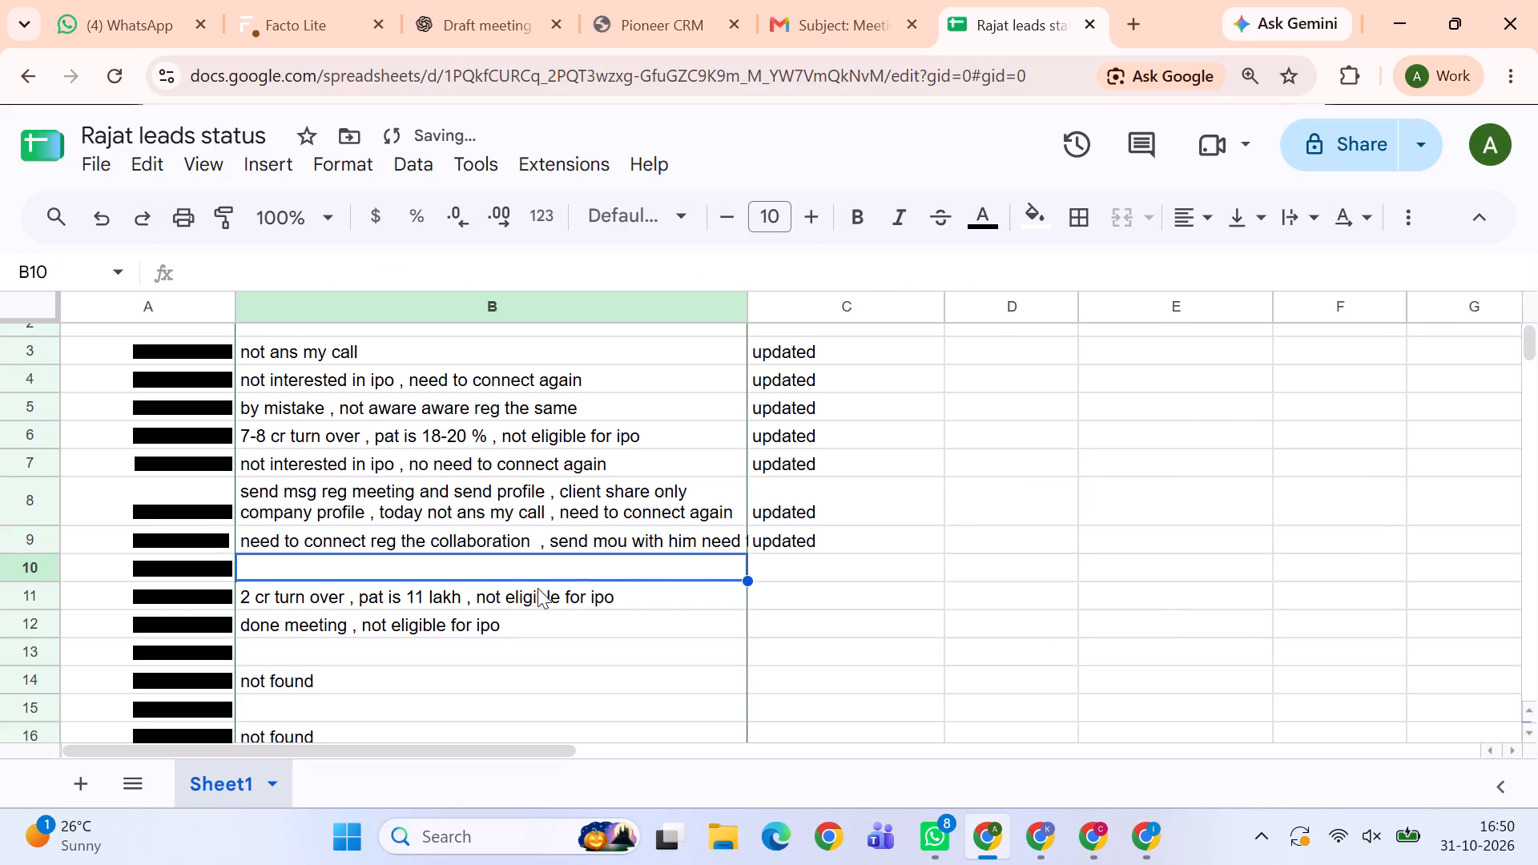
Widen column B of the leads sheet so more of the remark text fits on each line.
double_click(594, 547)
click(960, 670)
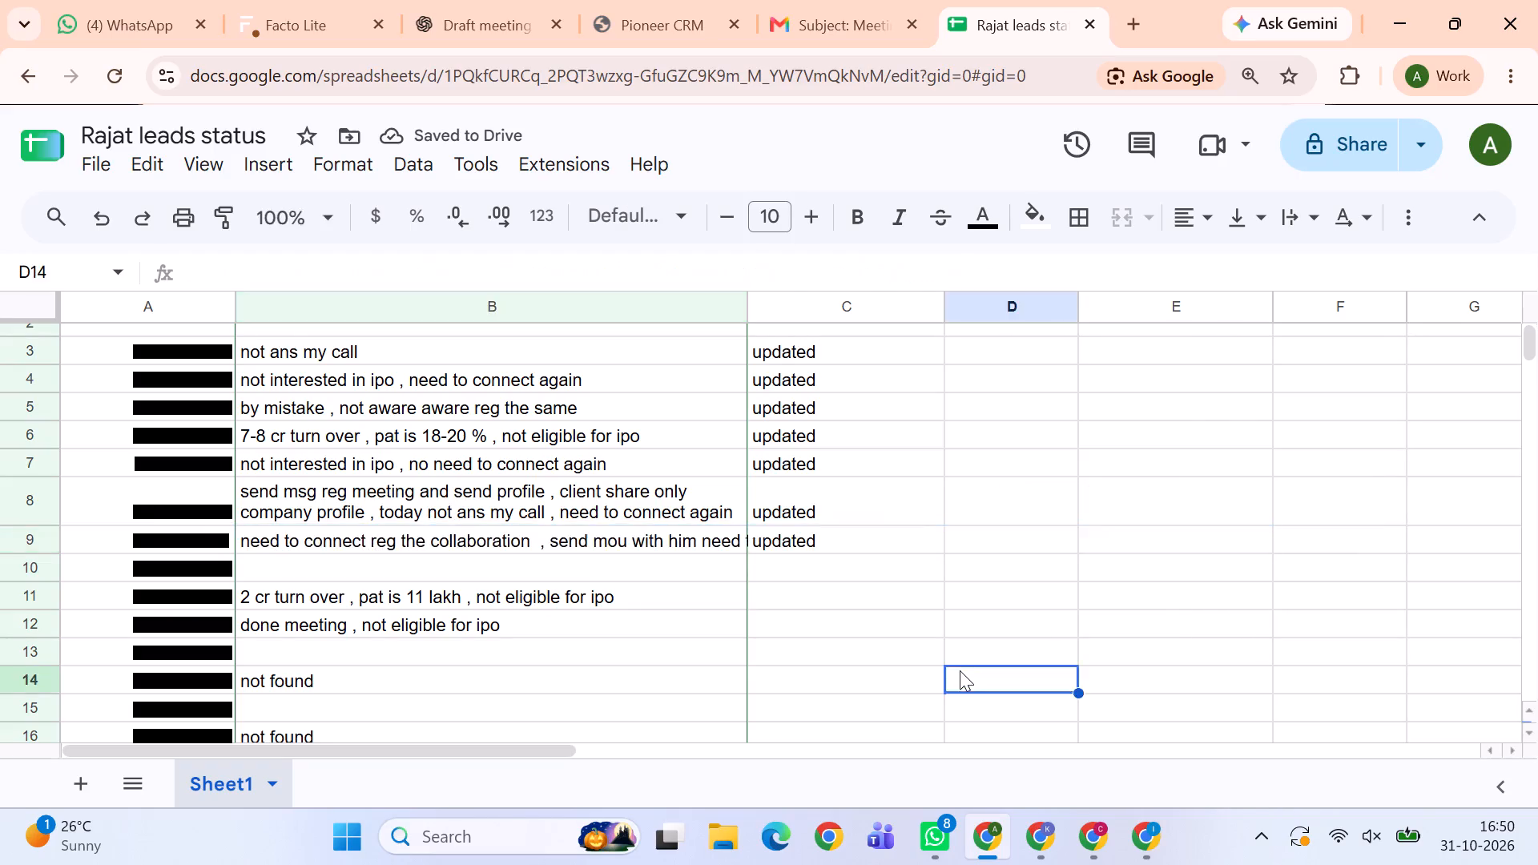
click(748, 295)
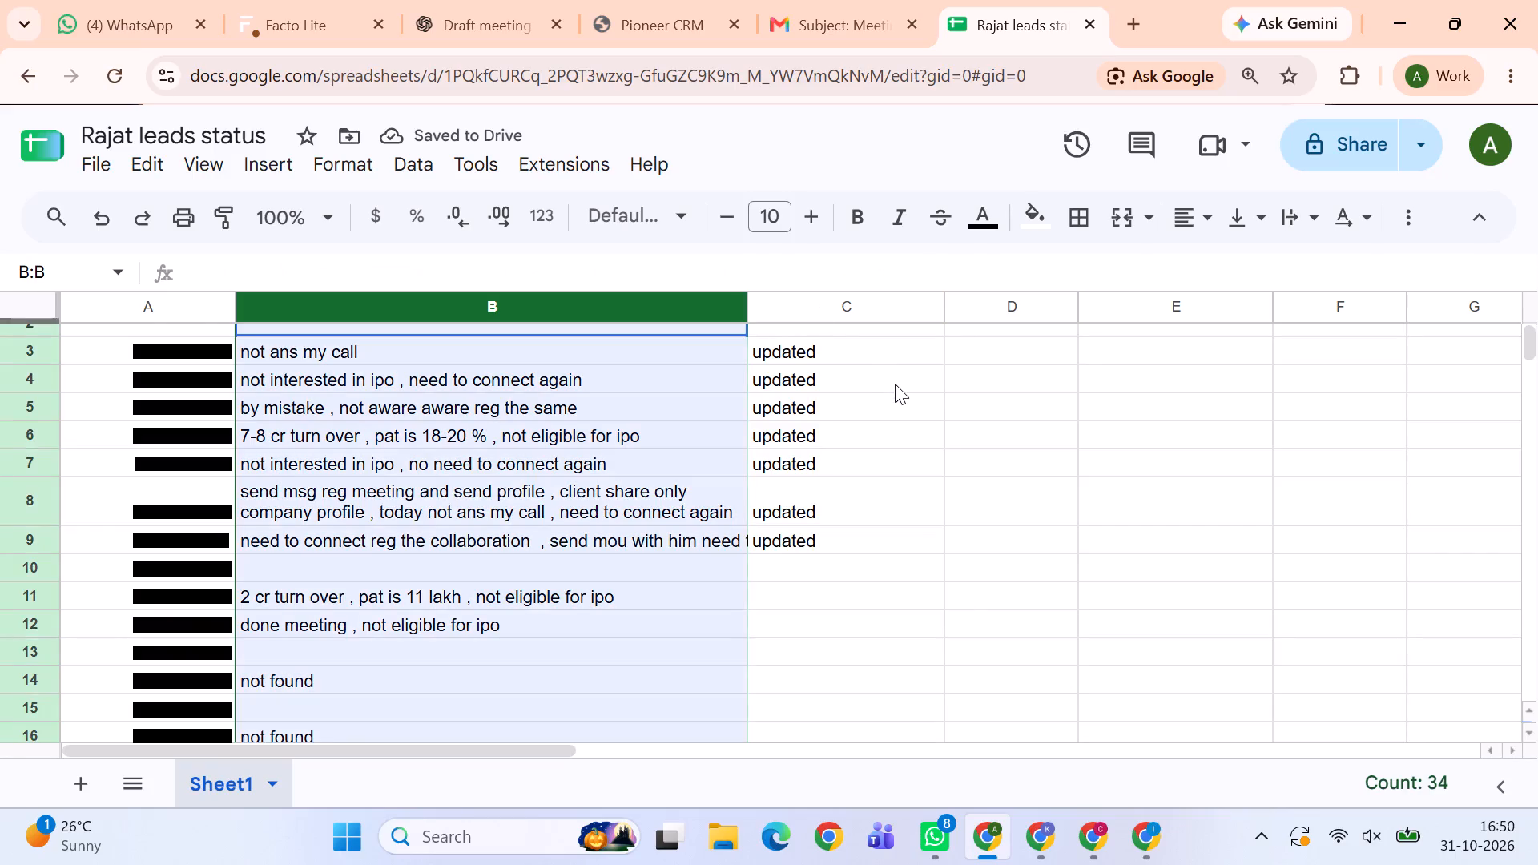
click(895, 384)
drag(748, 300, 912, 327)
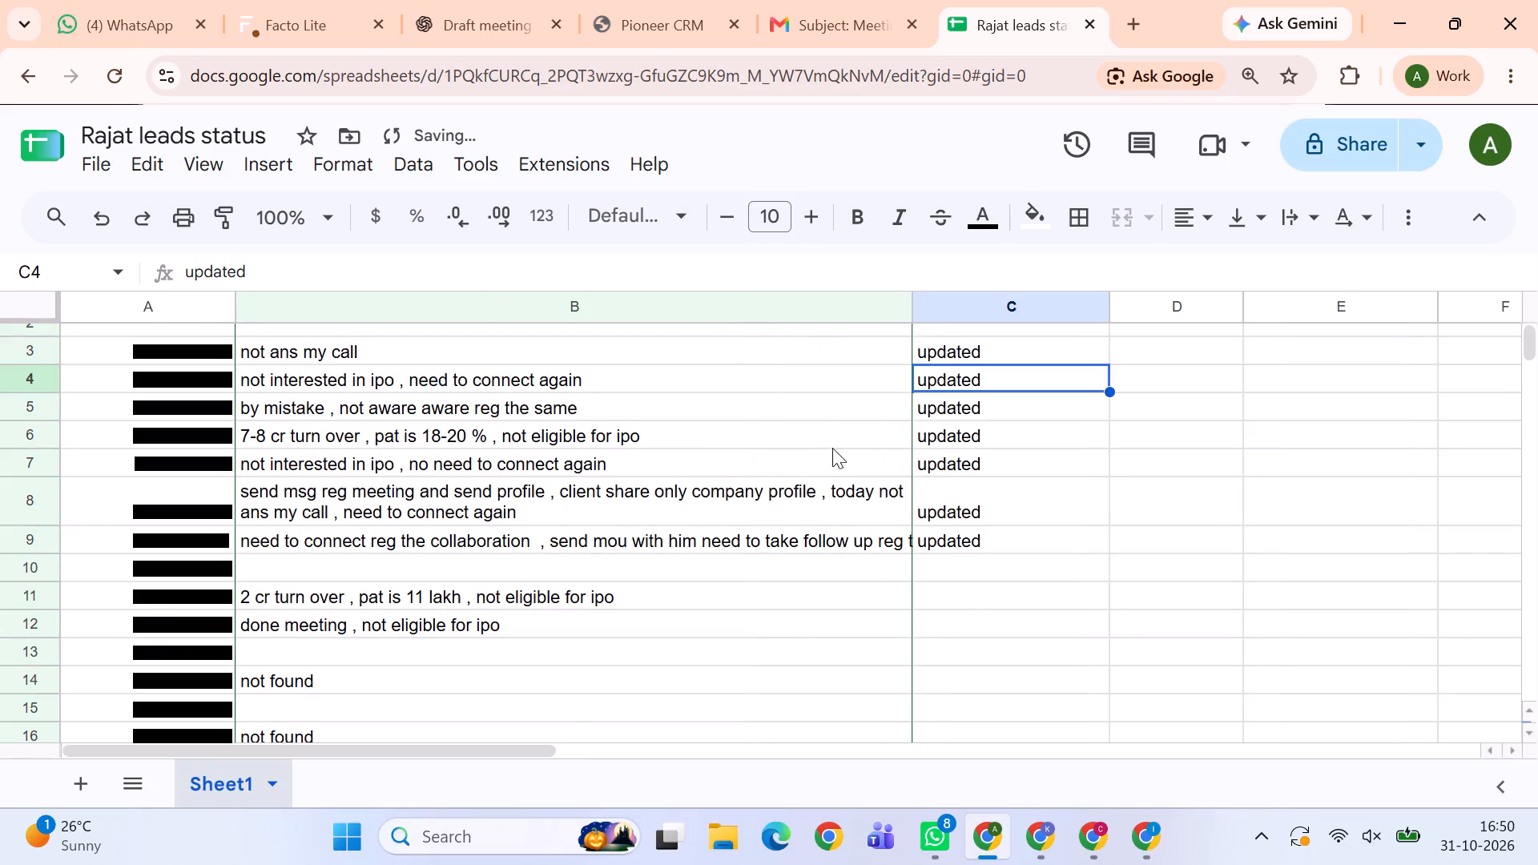
Wrap the text of the row 9 remark in column B.
scroll(787, 533, up, 4)
scroll(722, 504, down, 1)
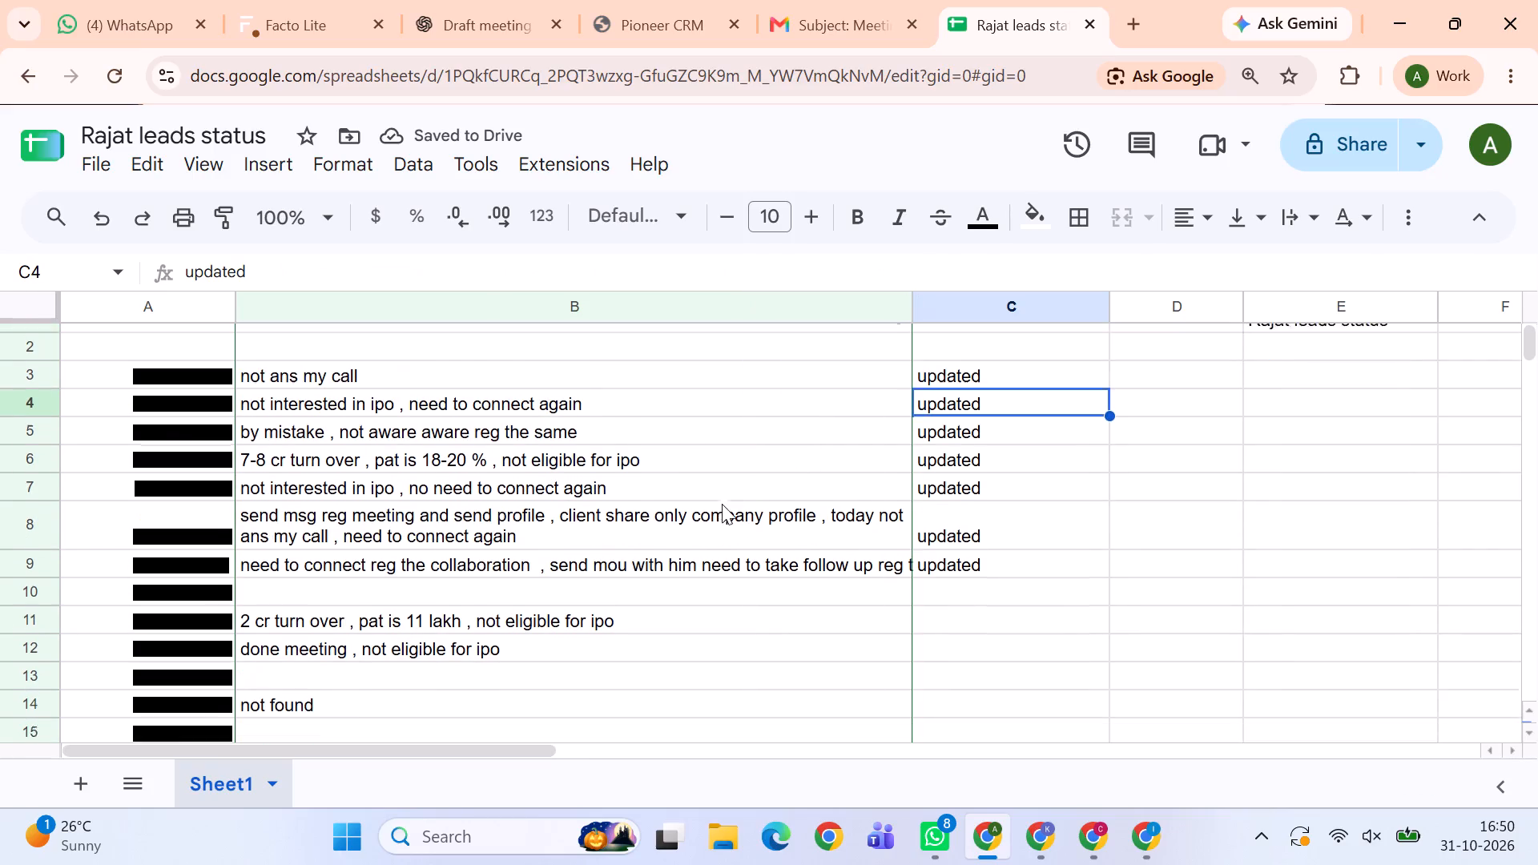
scroll(722, 504, down, 1)
double_click(748, 482)
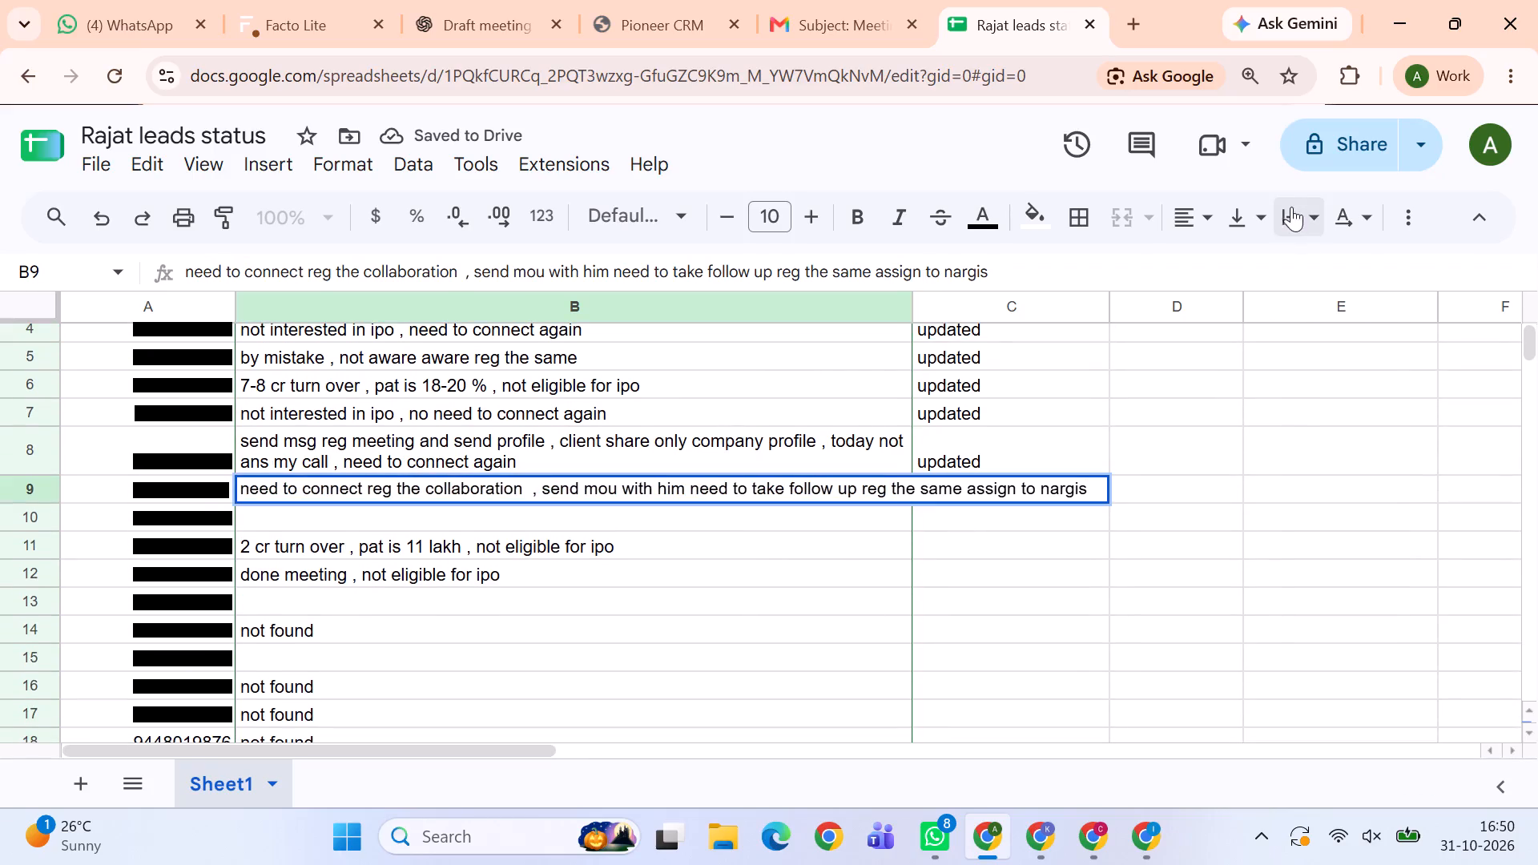
click(1290, 207)
click(1342, 274)
click(1141, 442)
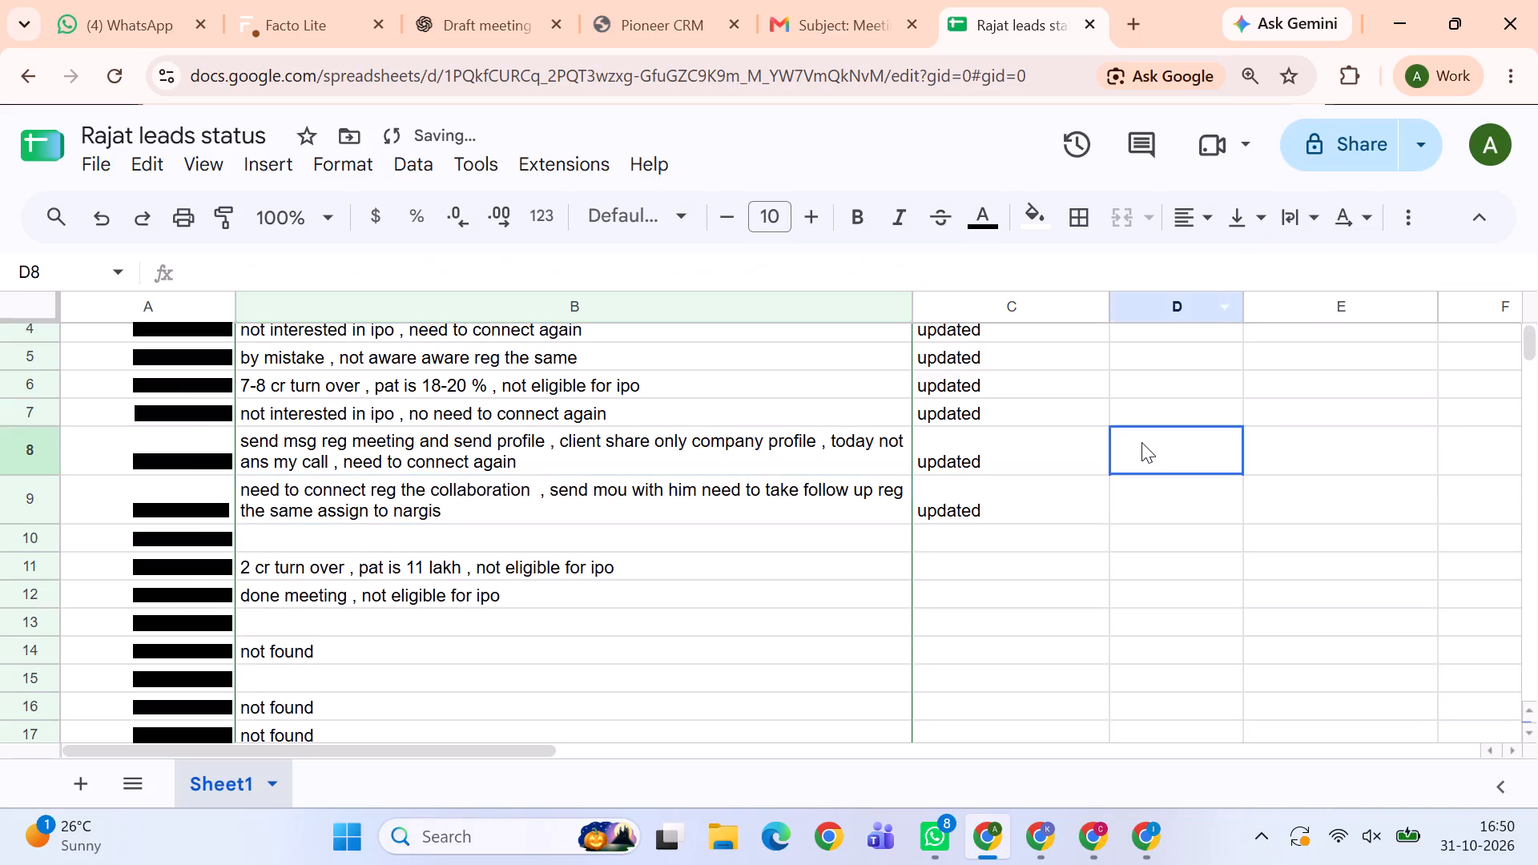
Copy the phone number in row 10 of the leads sheet and replace the previous contact search in Pioneer CRM with it.
click(194, 531)
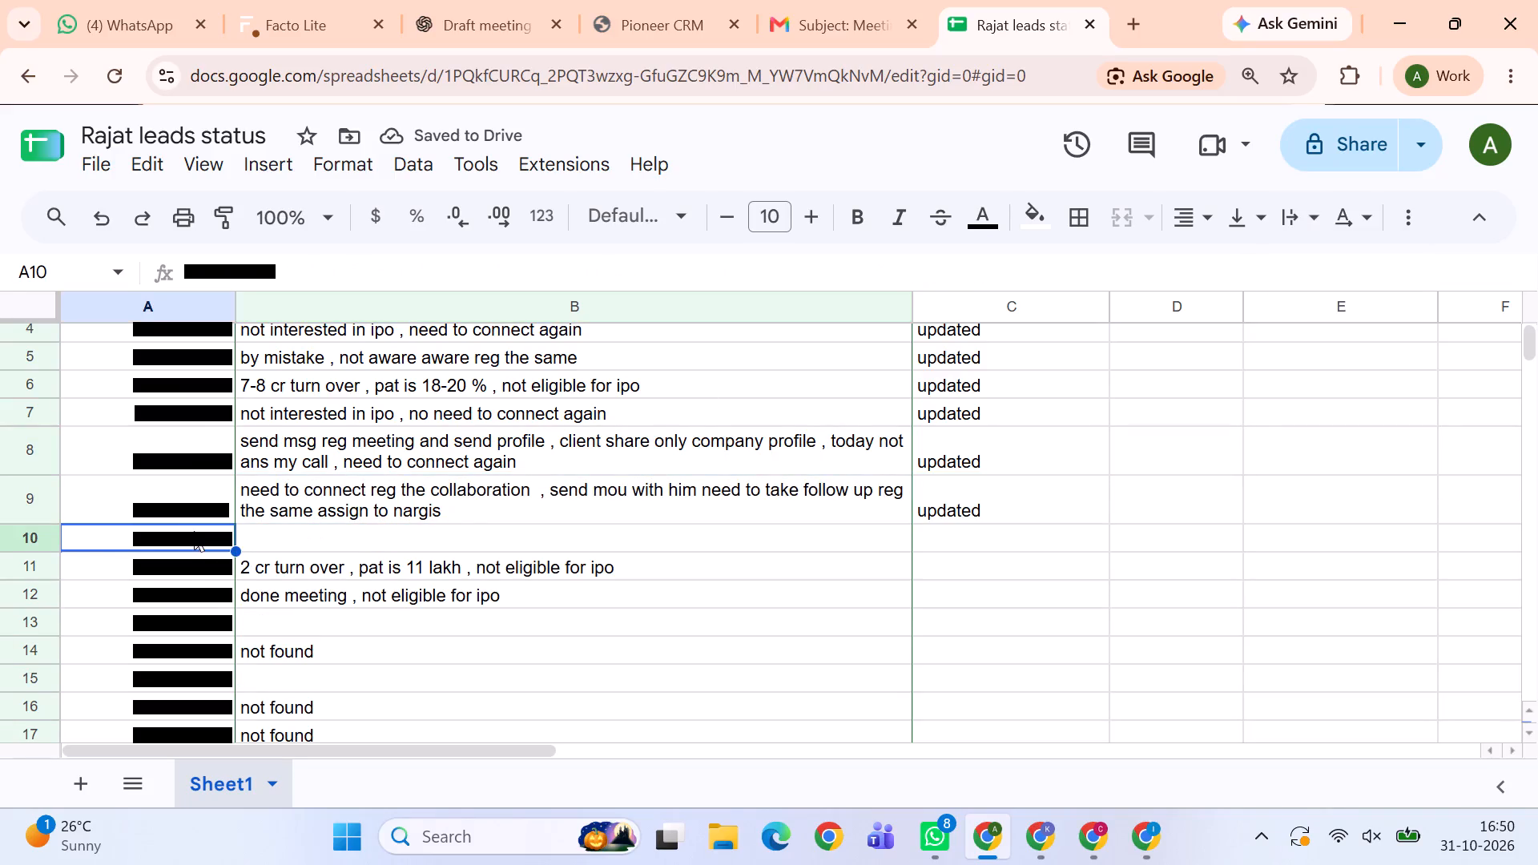
key(ctrl+c)
click(662, 0)
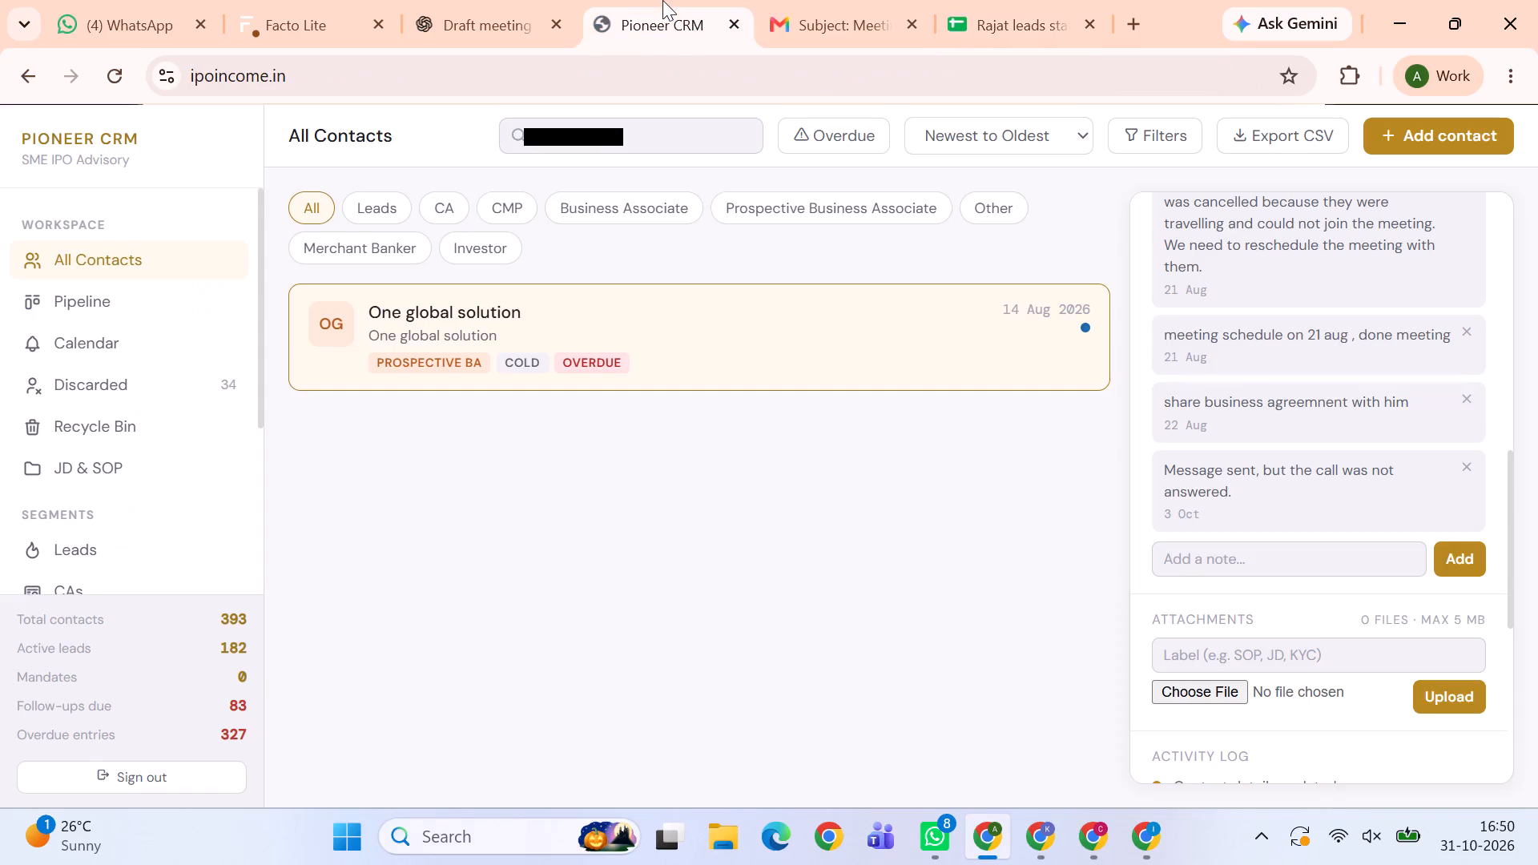
click(685, 142)
drag(685, 142, 336, 80)
key(BackSpace)
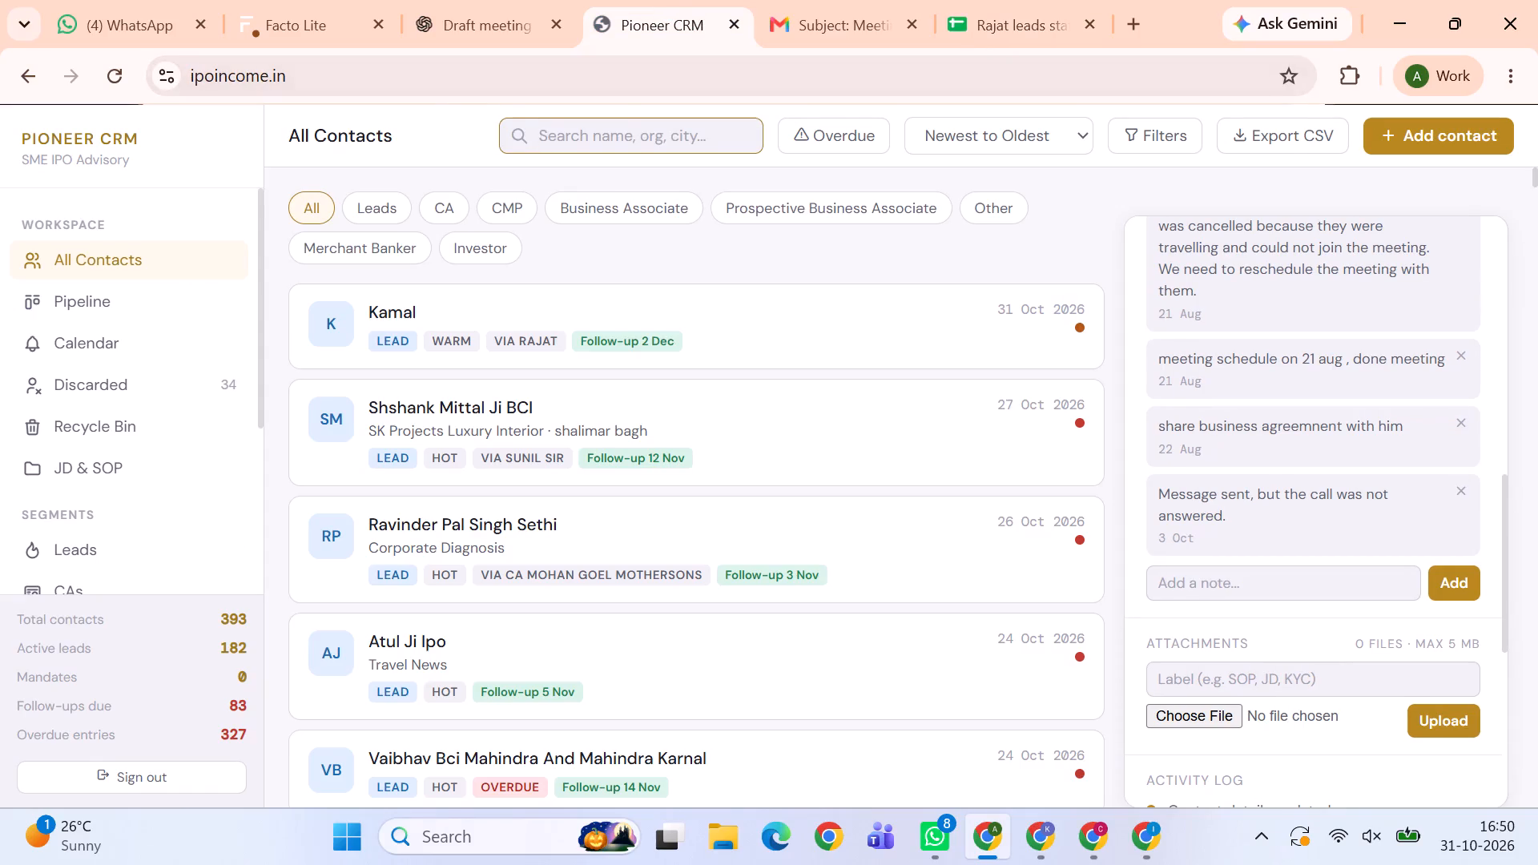
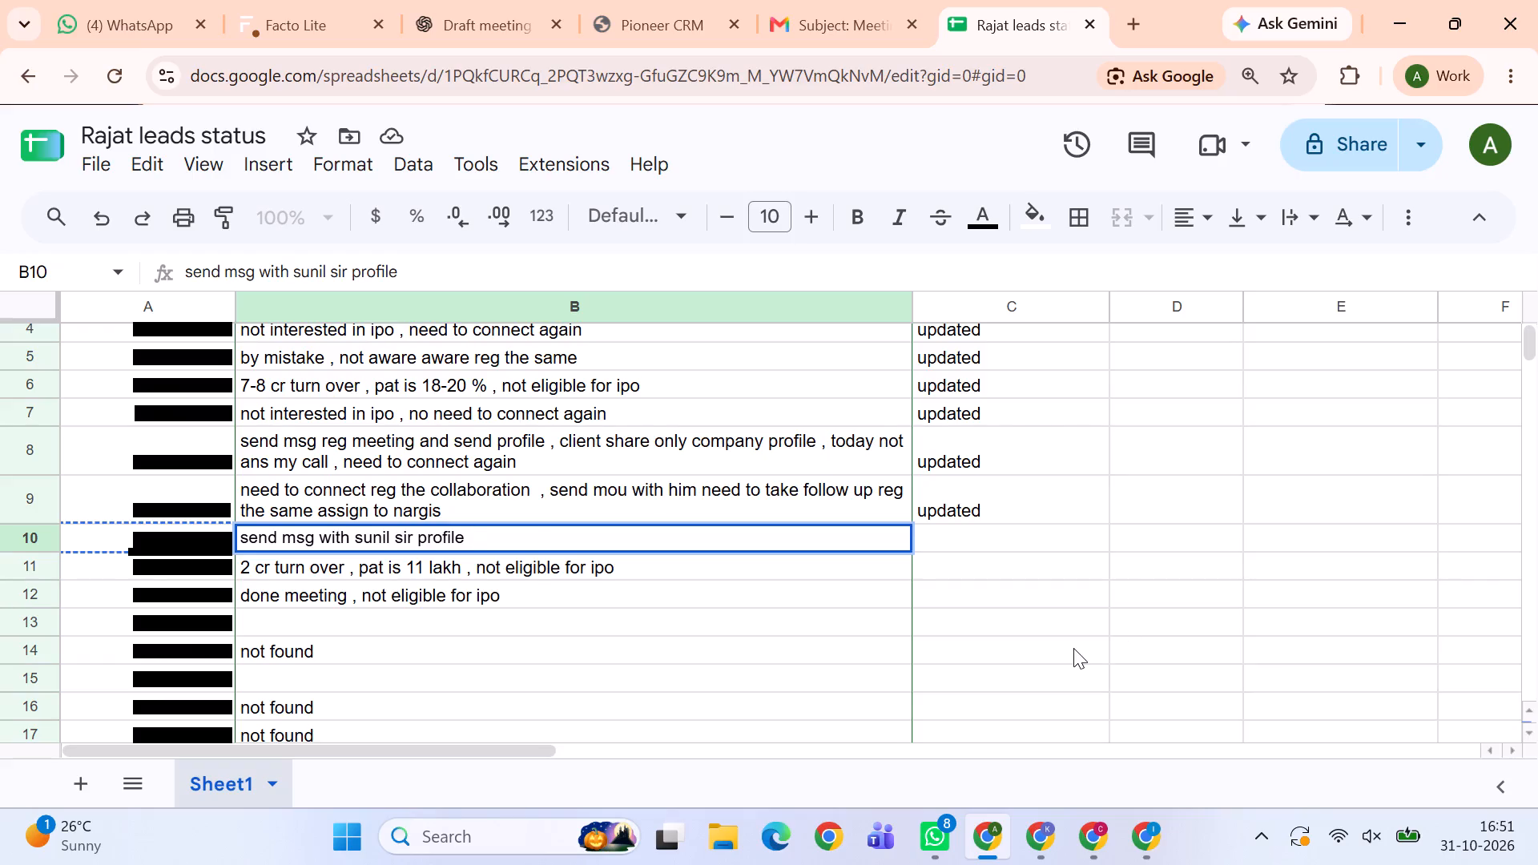
Copy the row 10 phone number from the leads sheet again and search the Pioneer CRM contacts for it.
click(160, 544)
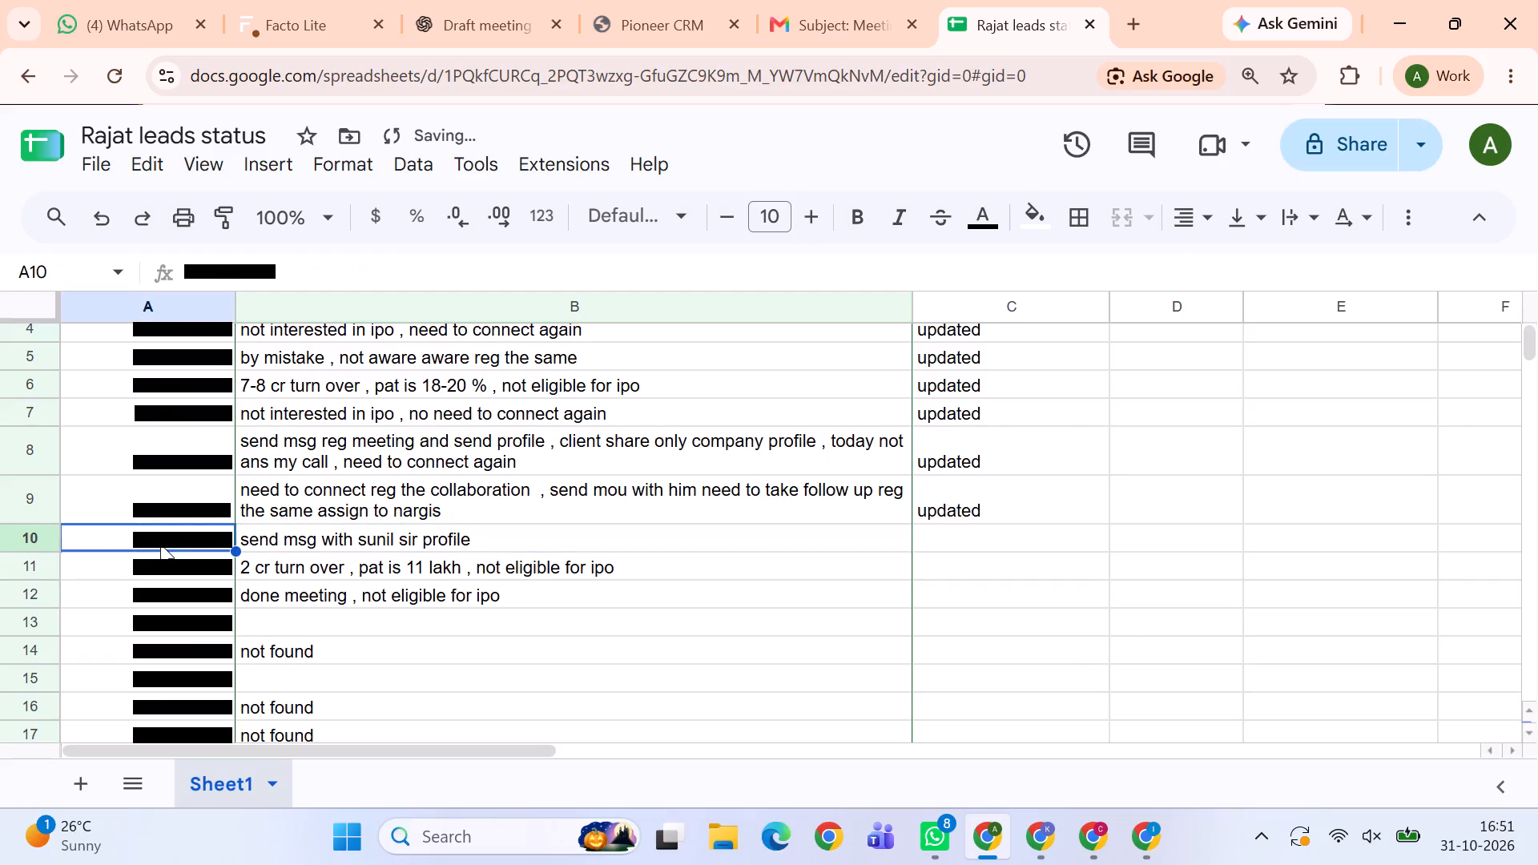
key(ctrl+c)
click(625, 0)
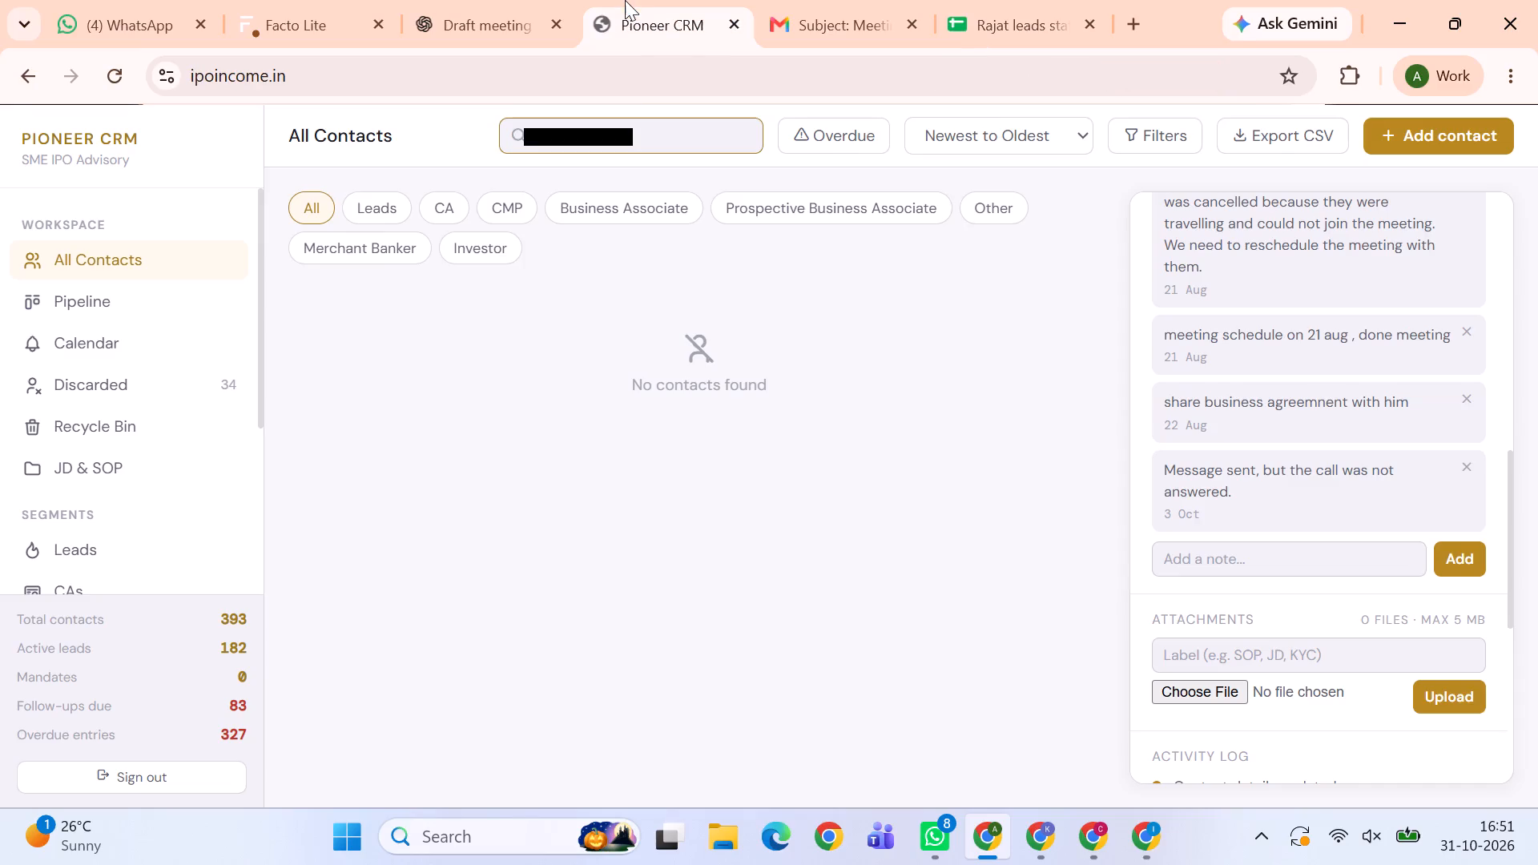
click(662, 130)
key(BackSpace)
key(BackSpace)
key(BackSpace)
key(BackSpace)
key(BackSpace)
key(BackSpace)
key(BackSpace)
key(BackSpace)
key(BackSpace)
key(BackSpace)
key(BackSpace)
key(BackSpace)
key(BackSpace)
key(BackSpace)
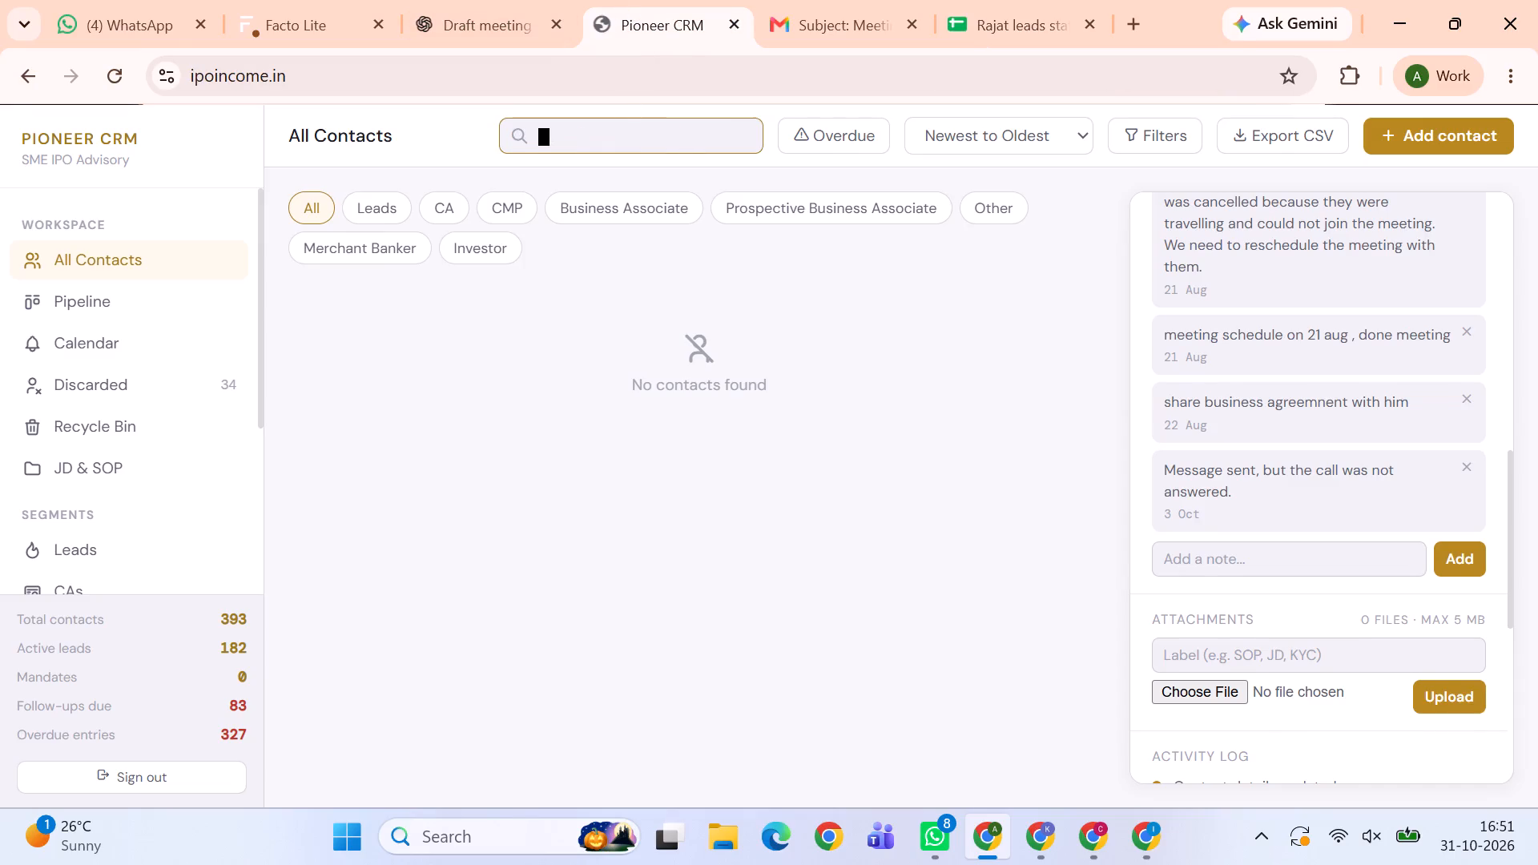
key(ctrl+v)
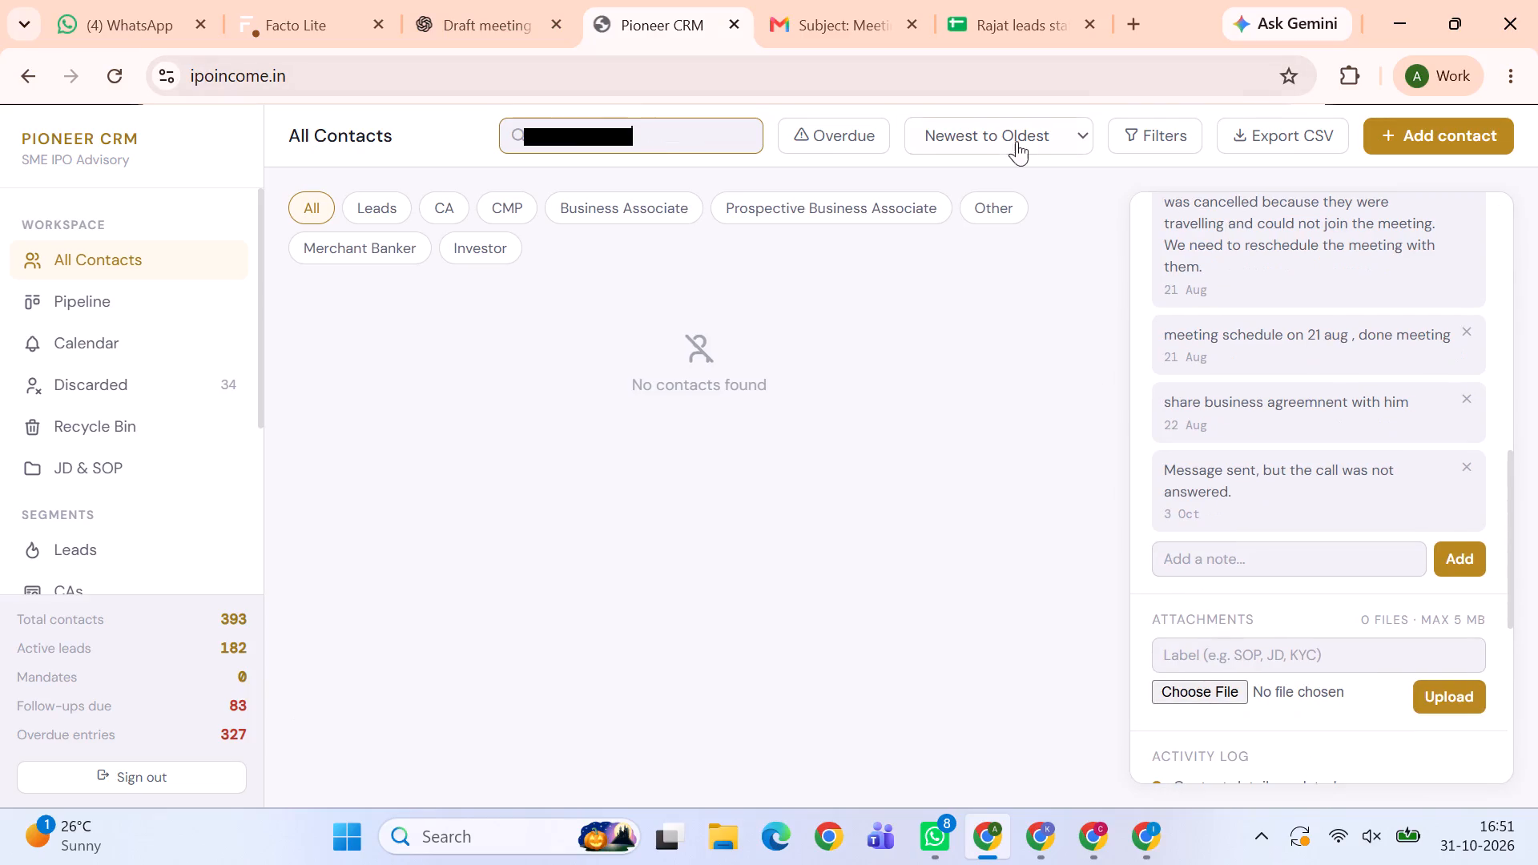
Clear the contact search and start a new contact with the copied row 10 phone number.
click(744, 131)
key(BackSpace)
key(BackSpace)
key(BackSpace)
key(BackSpace)
key(BackSpace)
key(BackSpace)
key(BackSpace)
key(BackSpace)
key(BackSpace)
key(BackSpace)
key(BackSpace)
key(BackSpace)
key(BackSpace)
key(BackSpace)
key(BackSpace)
key(BackSpace)
key(BackSpace)
key(BackSpace)
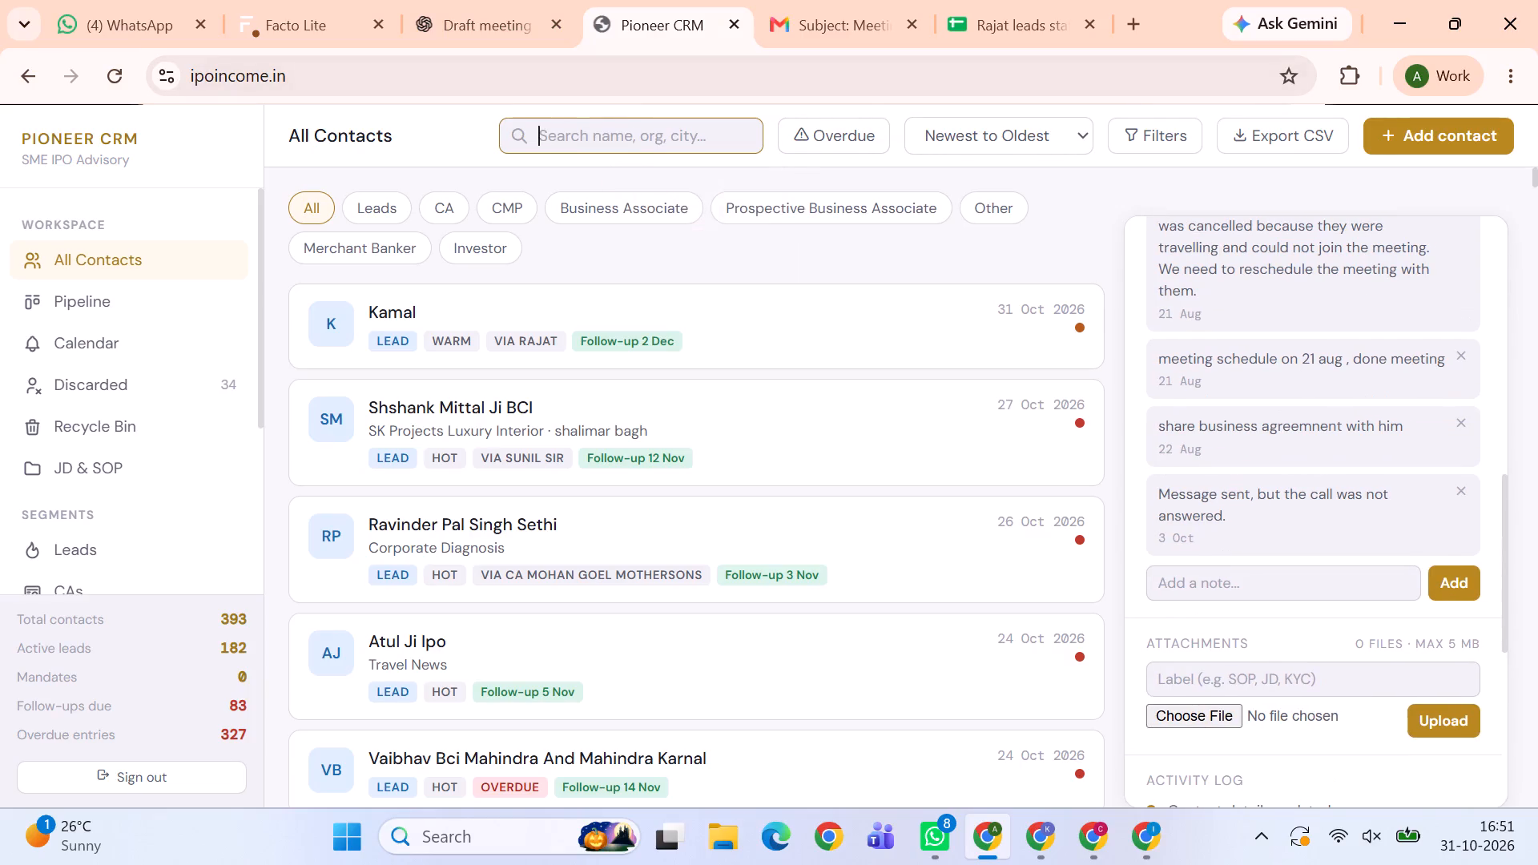
click(1407, 119)
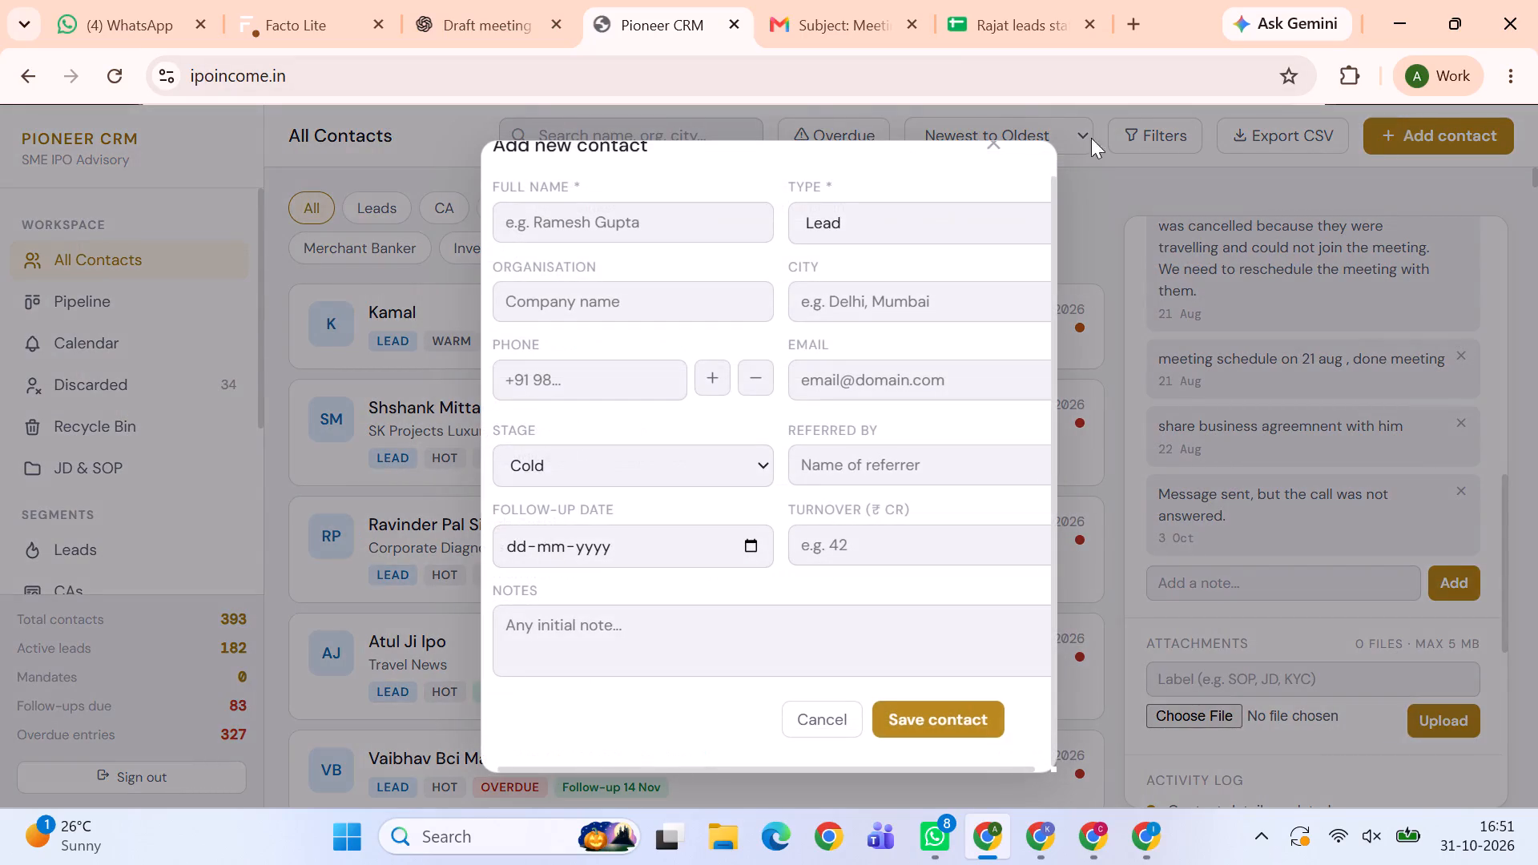
click(594, 398)
key(ctrl+v)
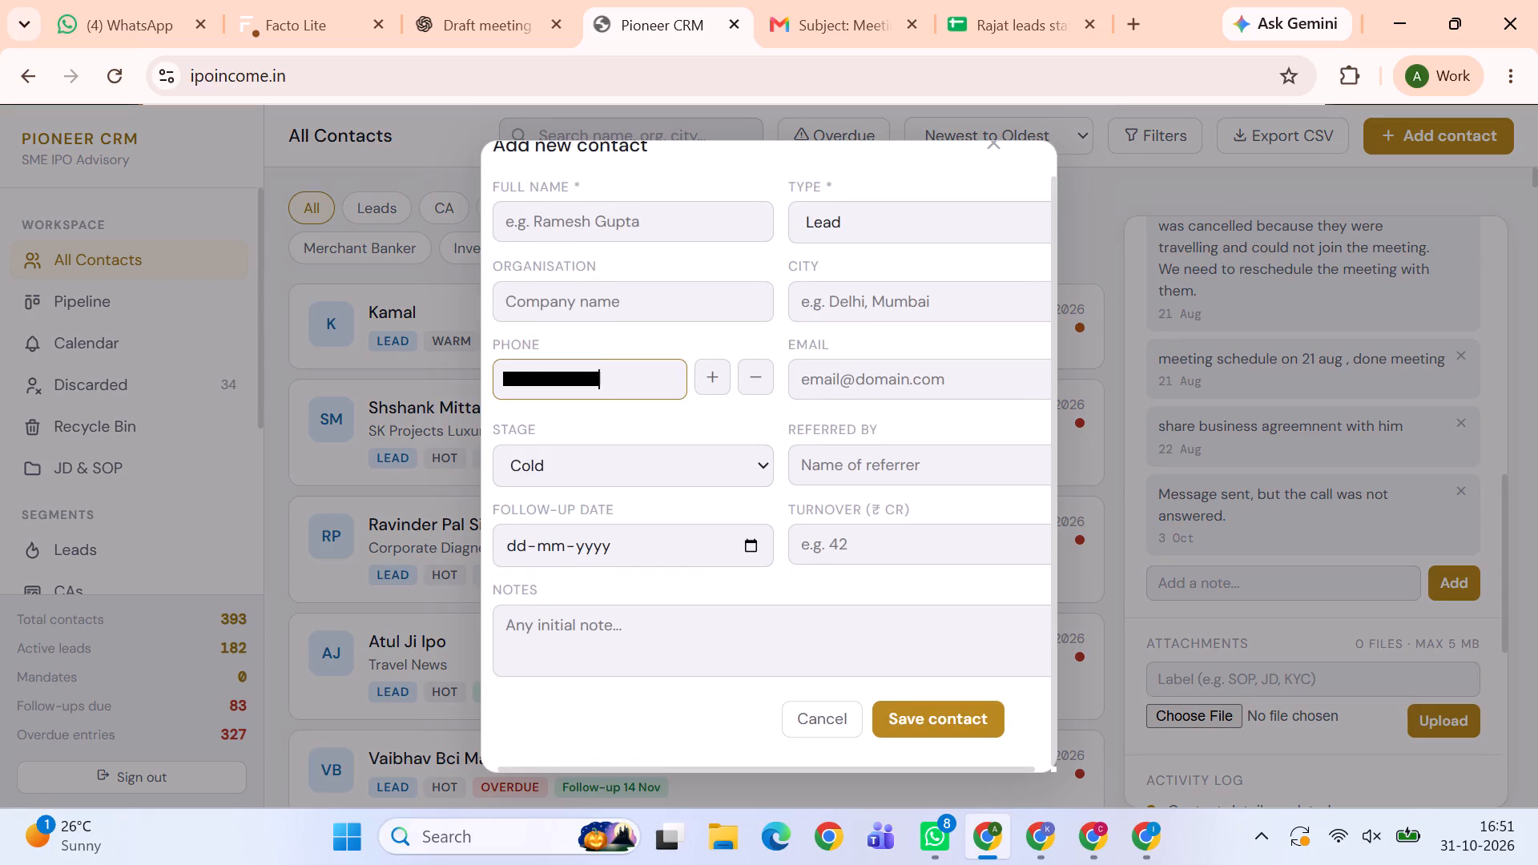
Enter the new contact's note as "send msg and sunil sir profile , need to connect again today not ans my call".
click(627, 632)
key(s)
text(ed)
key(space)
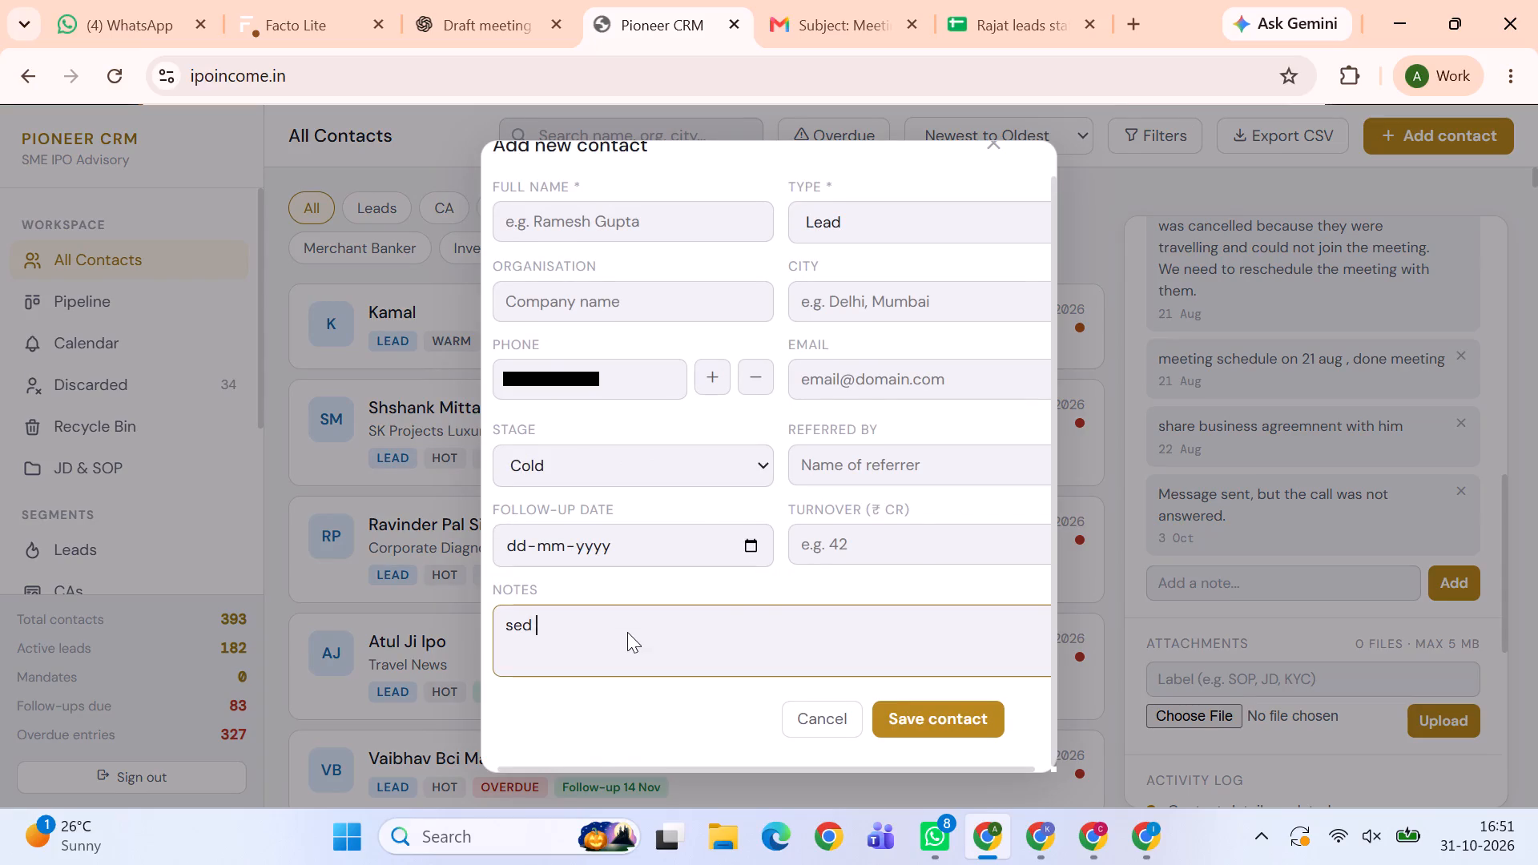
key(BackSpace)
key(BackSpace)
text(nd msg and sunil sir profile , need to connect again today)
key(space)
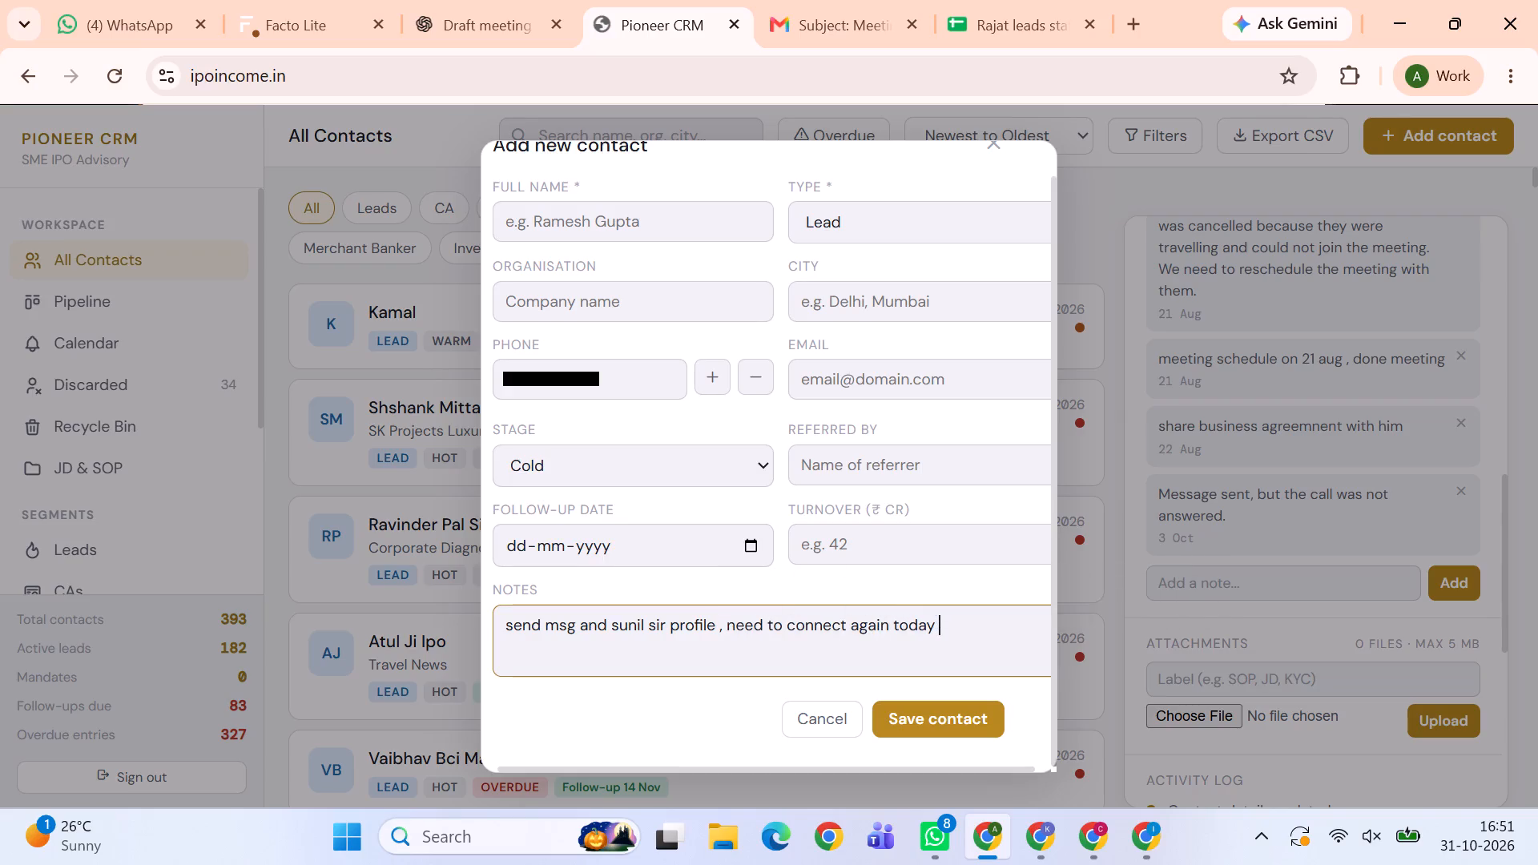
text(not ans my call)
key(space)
Set the new contact's referrer to "rajat" and its follow-up date to 04-11-2026.
click(843, 477)
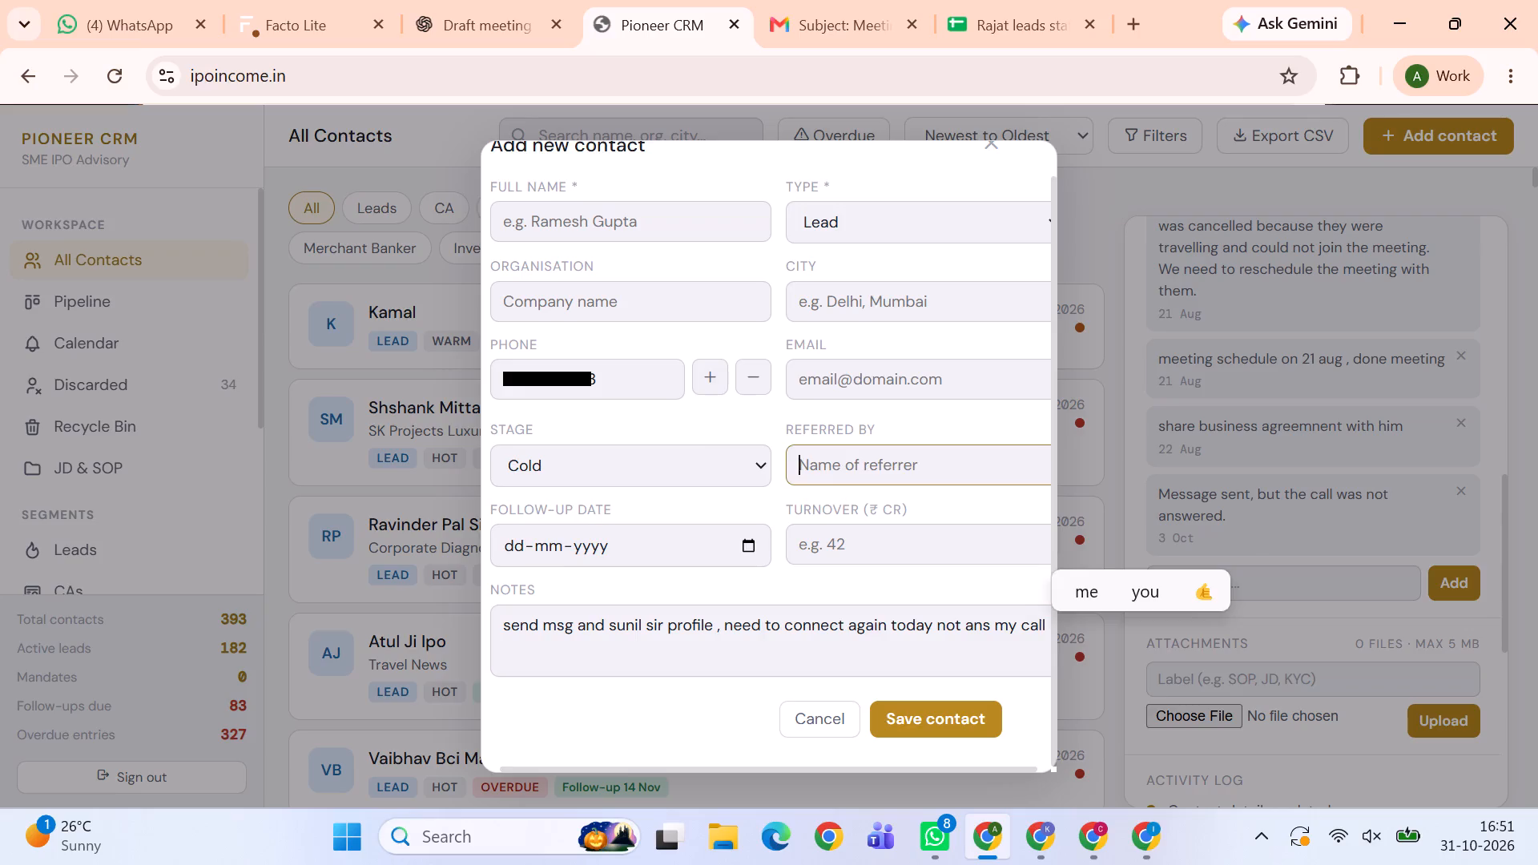
text(raja)
key(space)
key(BackSpace)
key(t)
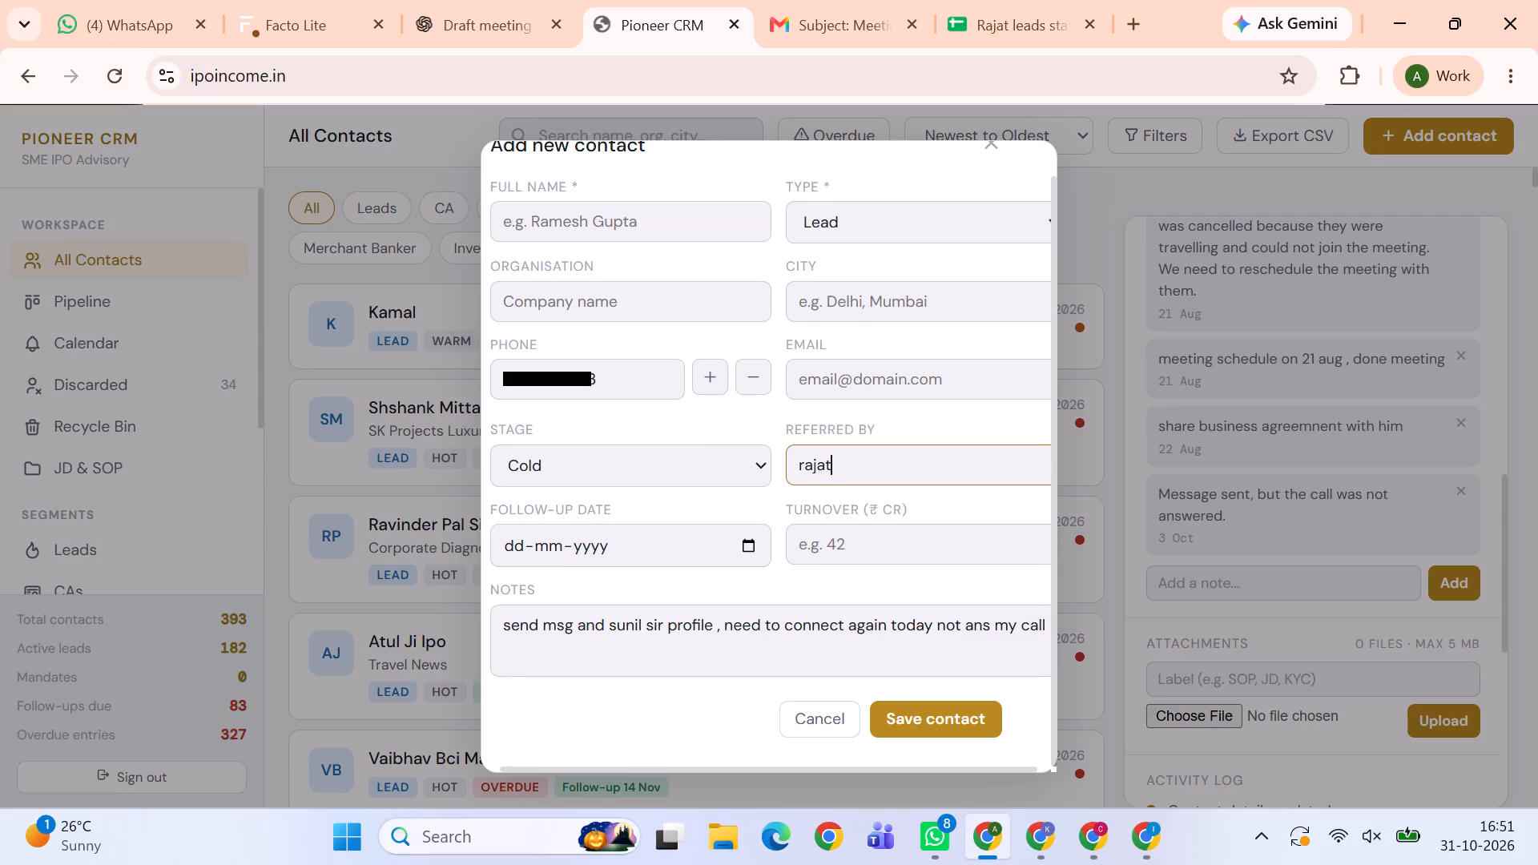
click(734, 549)
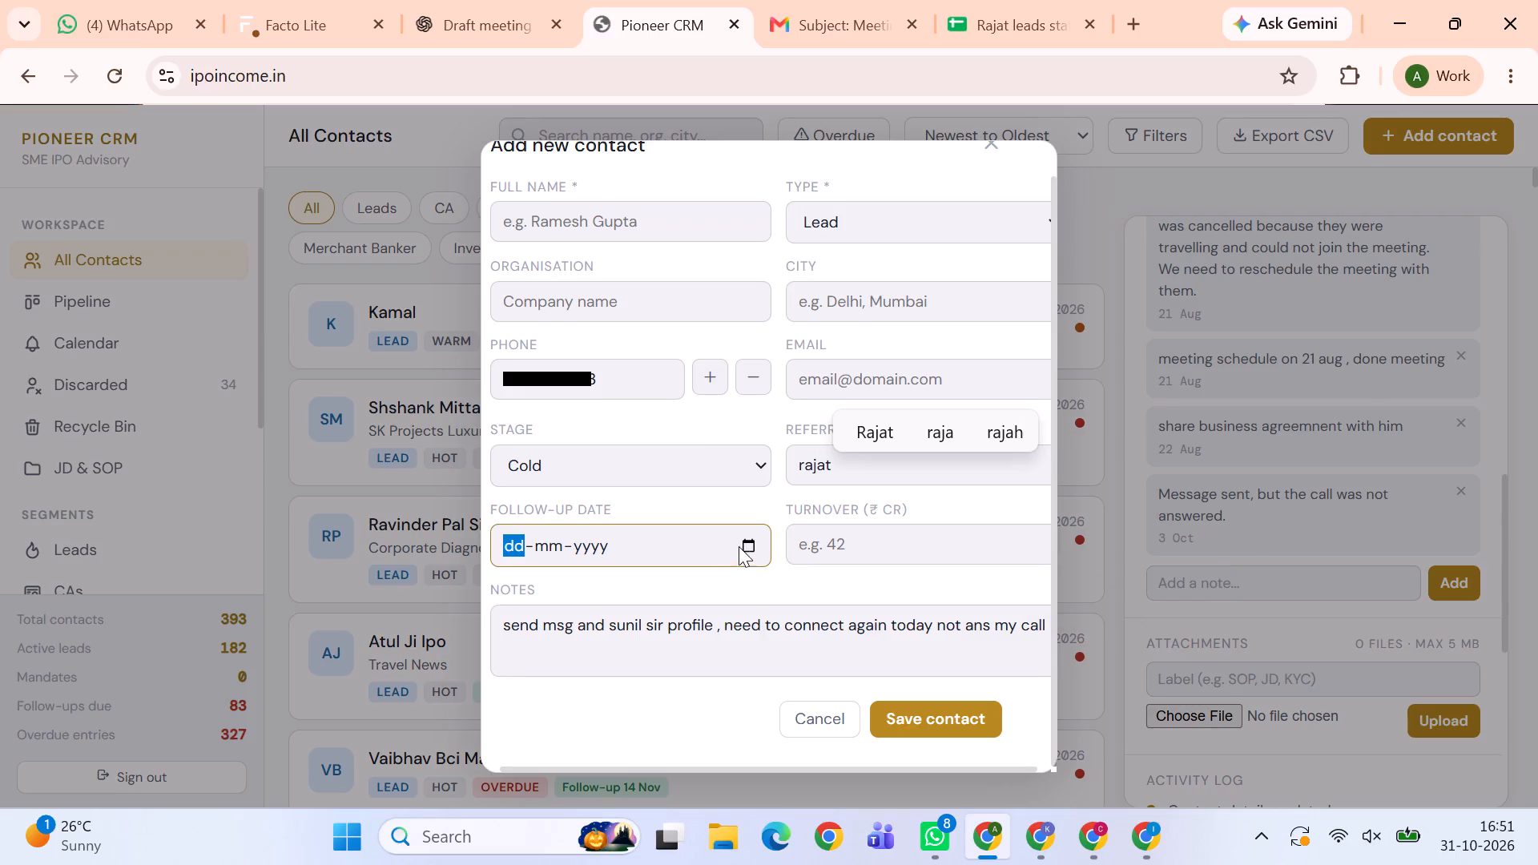
click(743, 541)
click(577, 461)
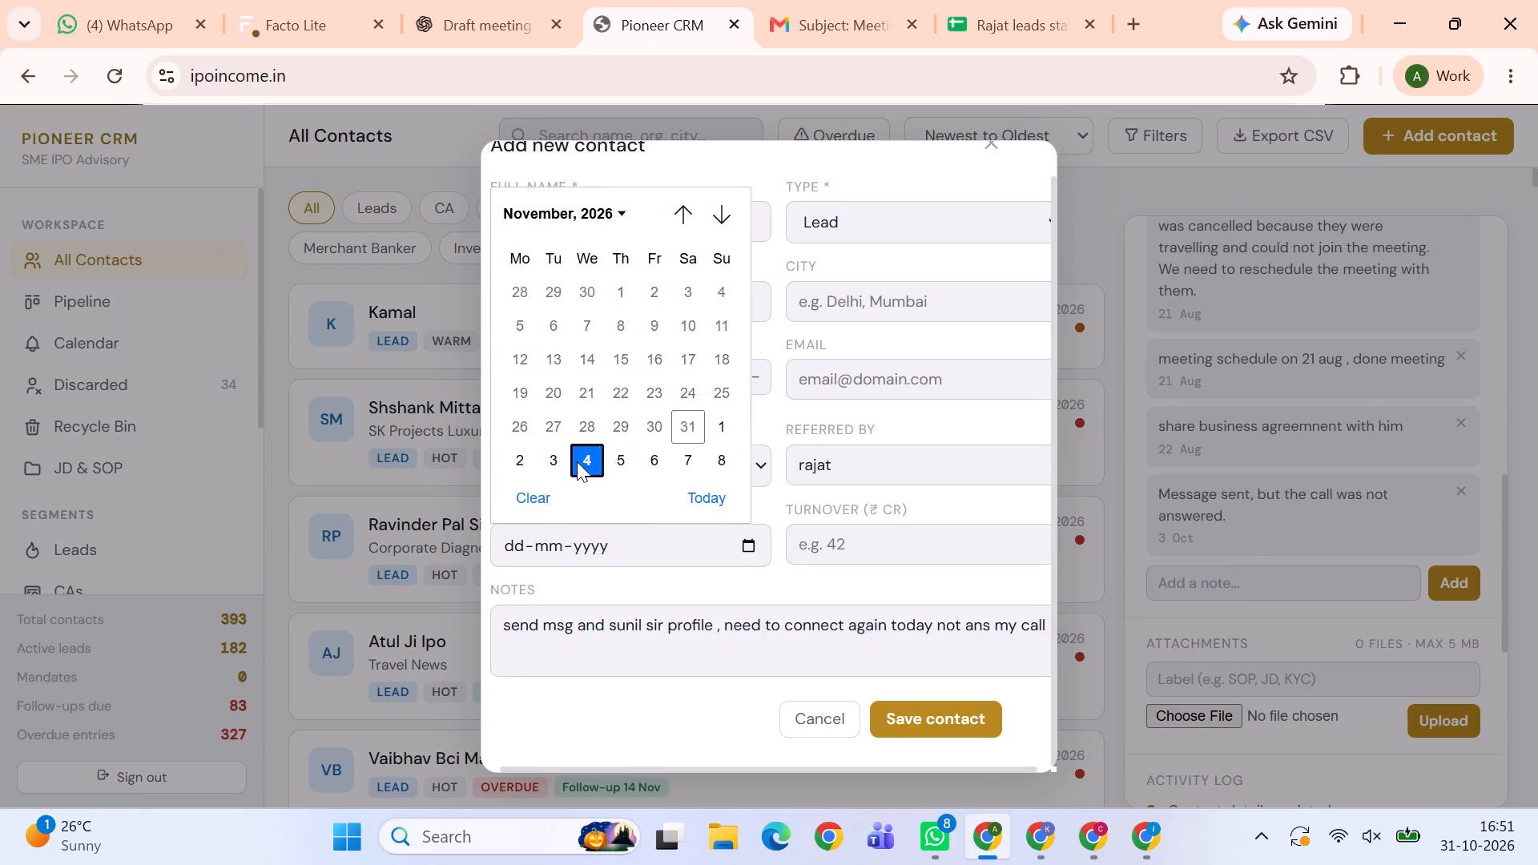
Copy the new contact's full note text and switch to the leads sheet.
drag(500, 622, 510, 625)
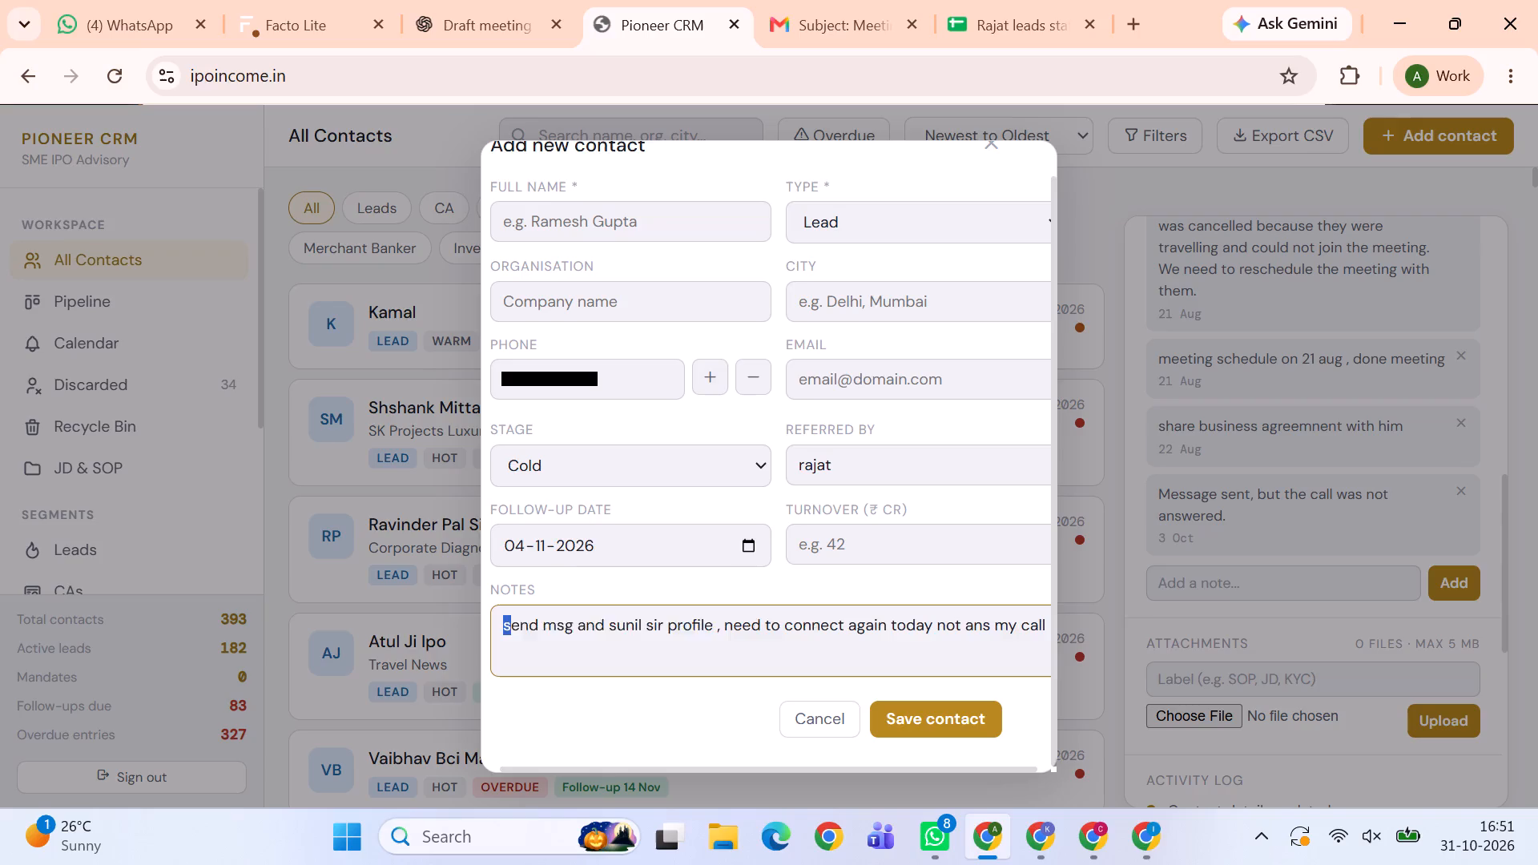
drag(510, 625, 1105, 619)
key(ctrl+c)
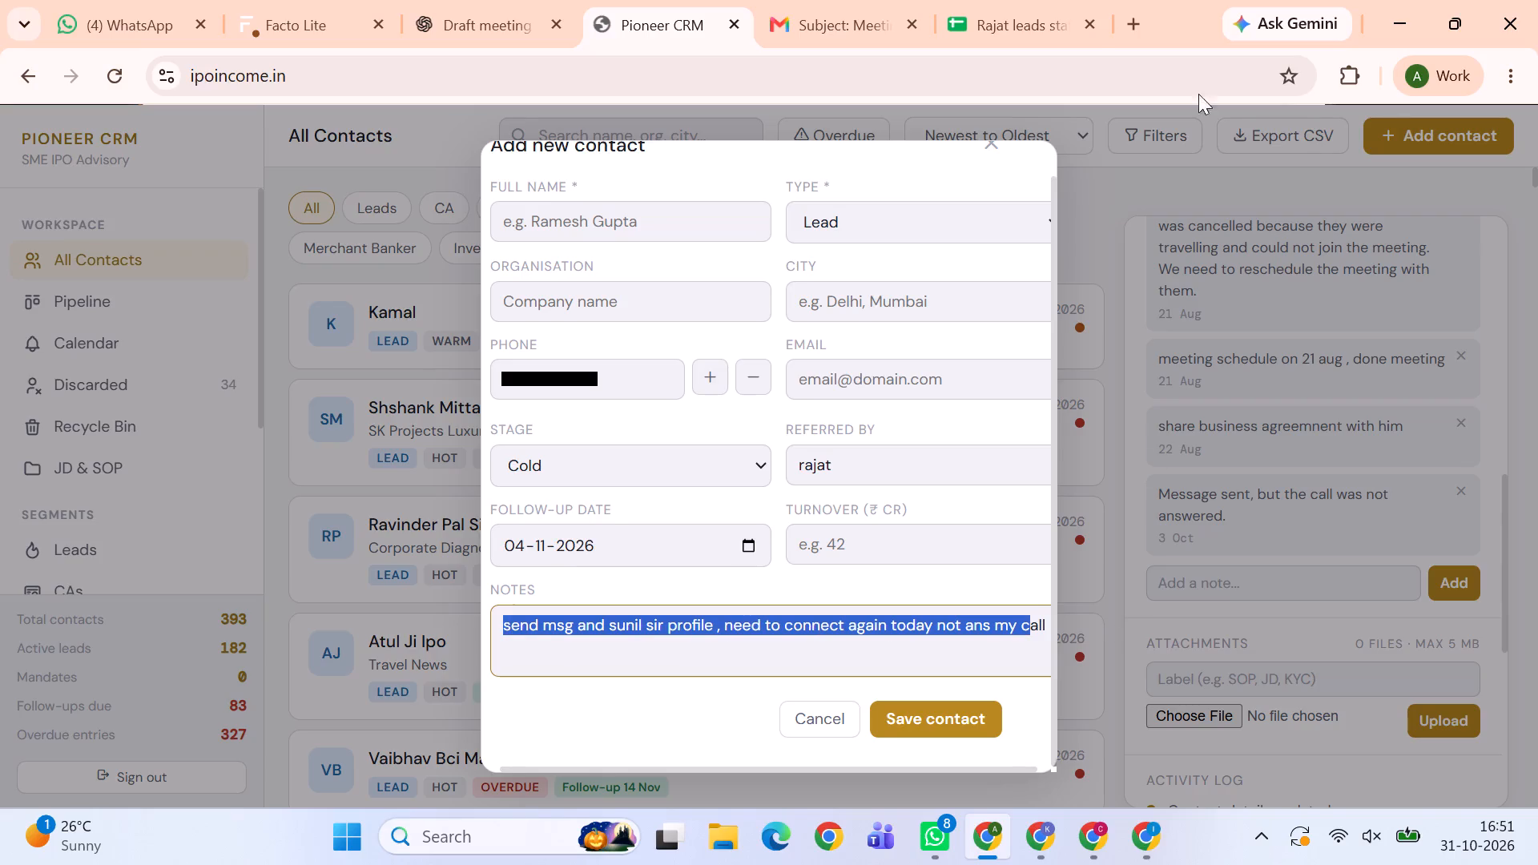
click(1013, 1)
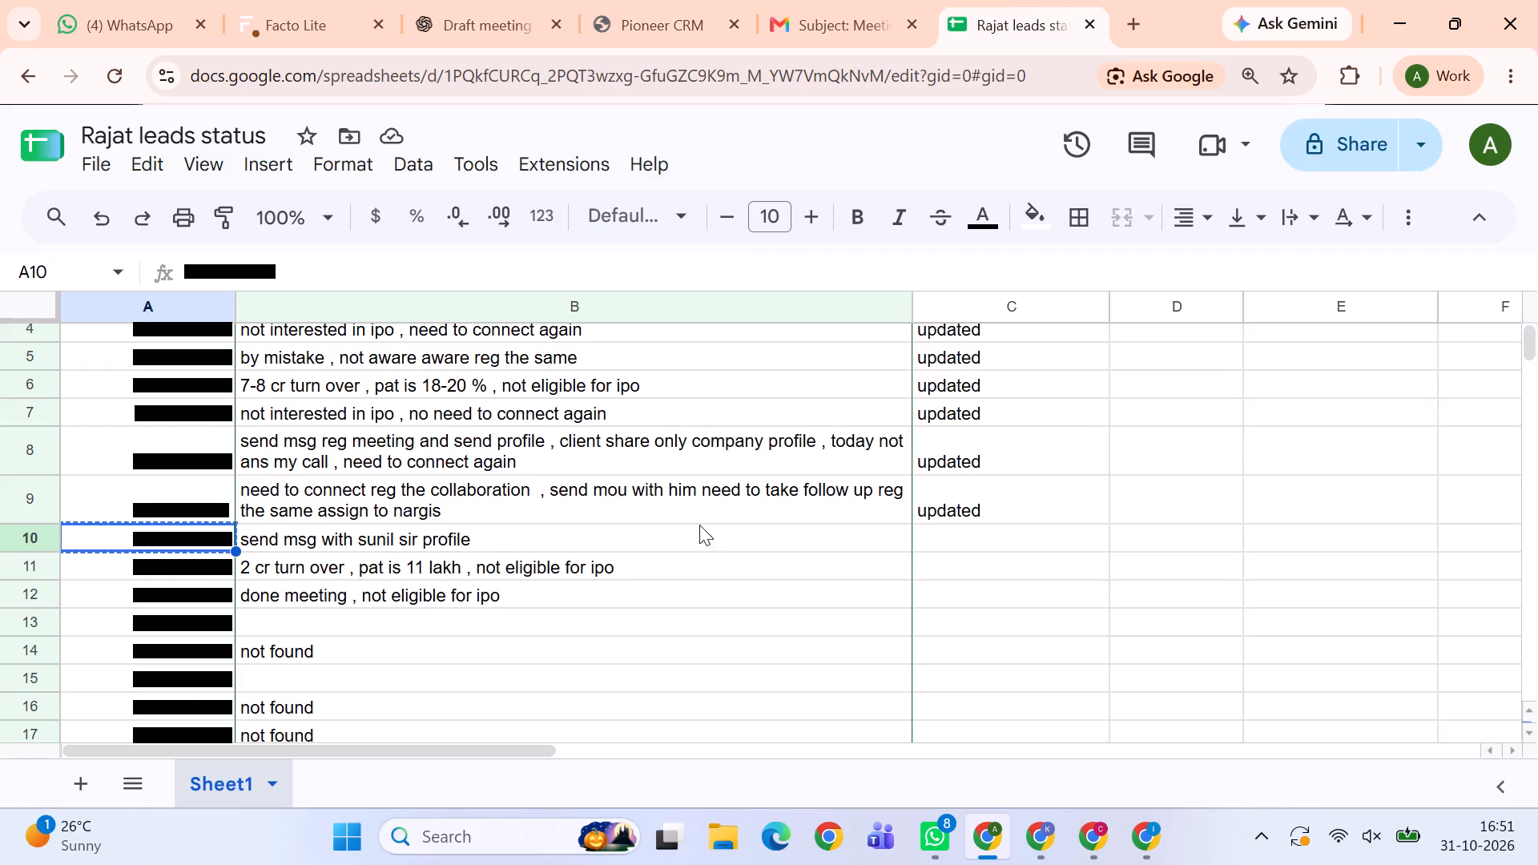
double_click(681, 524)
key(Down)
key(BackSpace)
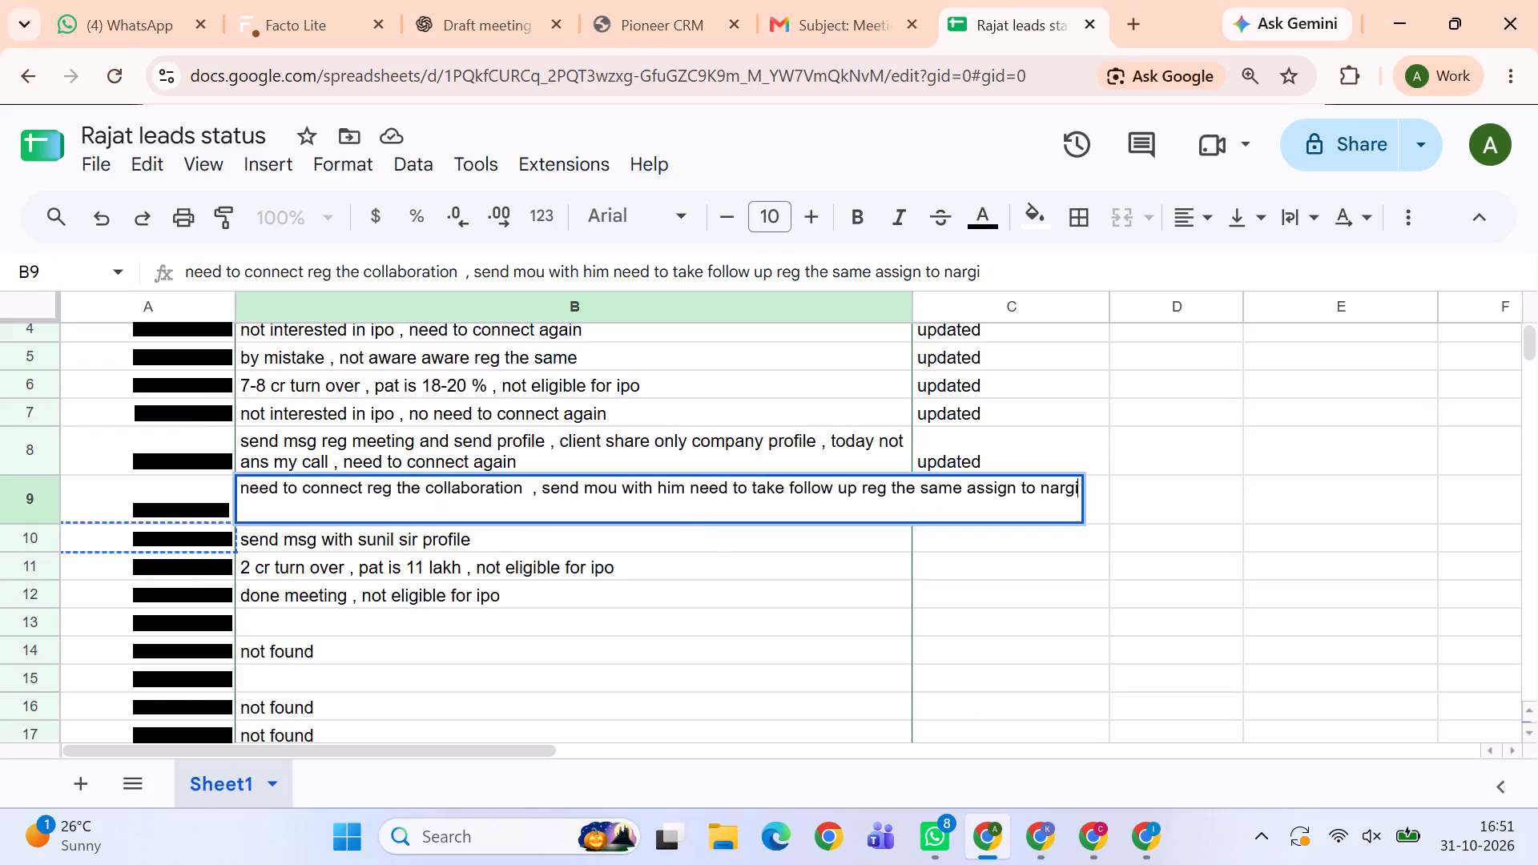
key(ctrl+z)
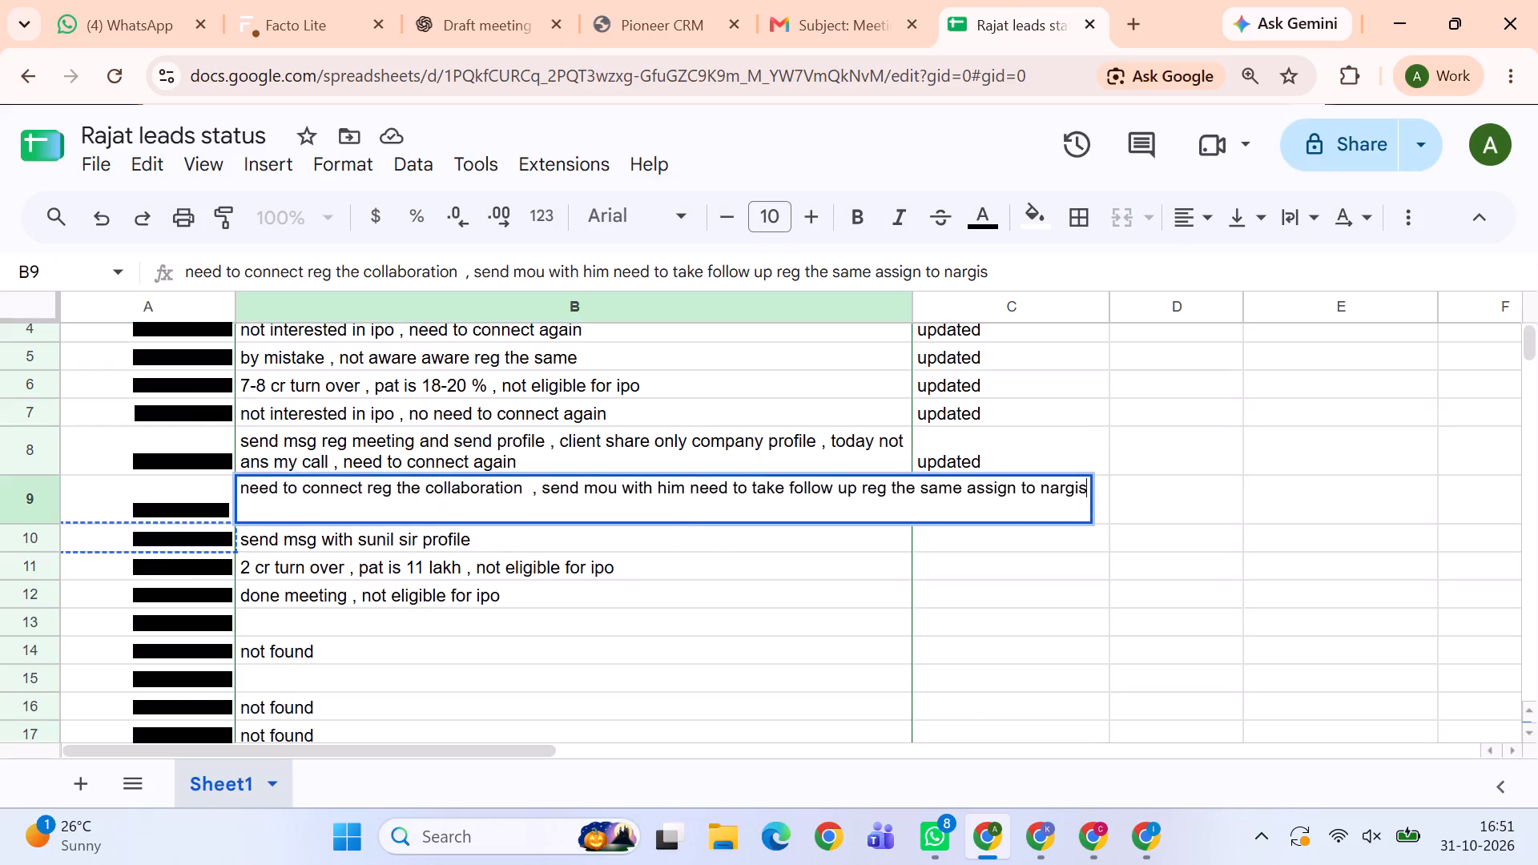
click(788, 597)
Replace the row 10 remark in column B with the copied note text.
click(639, 540)
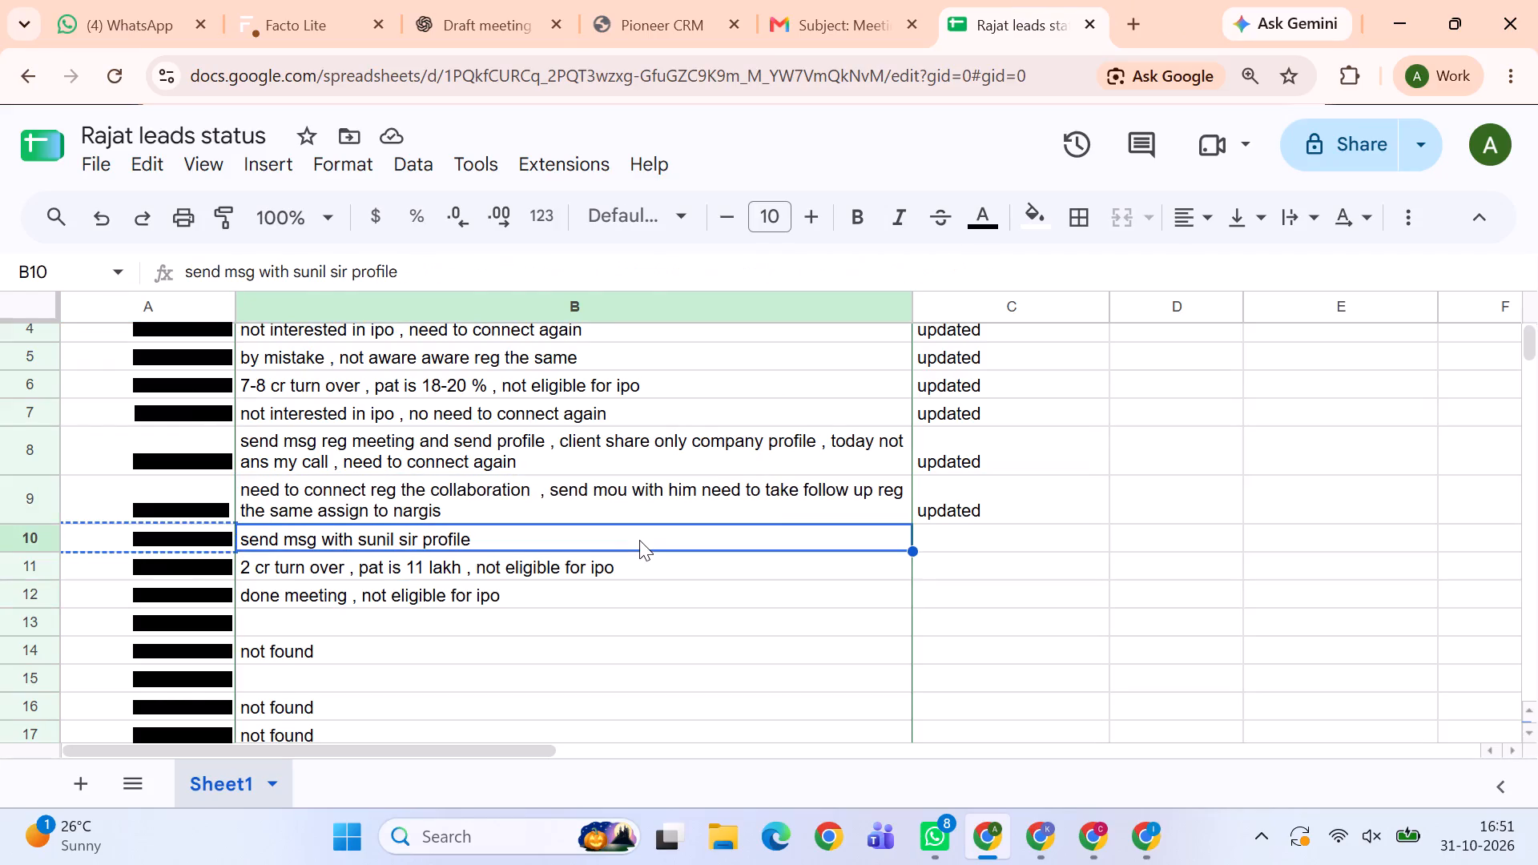
Replace the row 10 remark in column B with "send msg and sunil sir profile , need to connect again today not ans my call".
click(644, 0)
scroll(703, 382, right, 2)
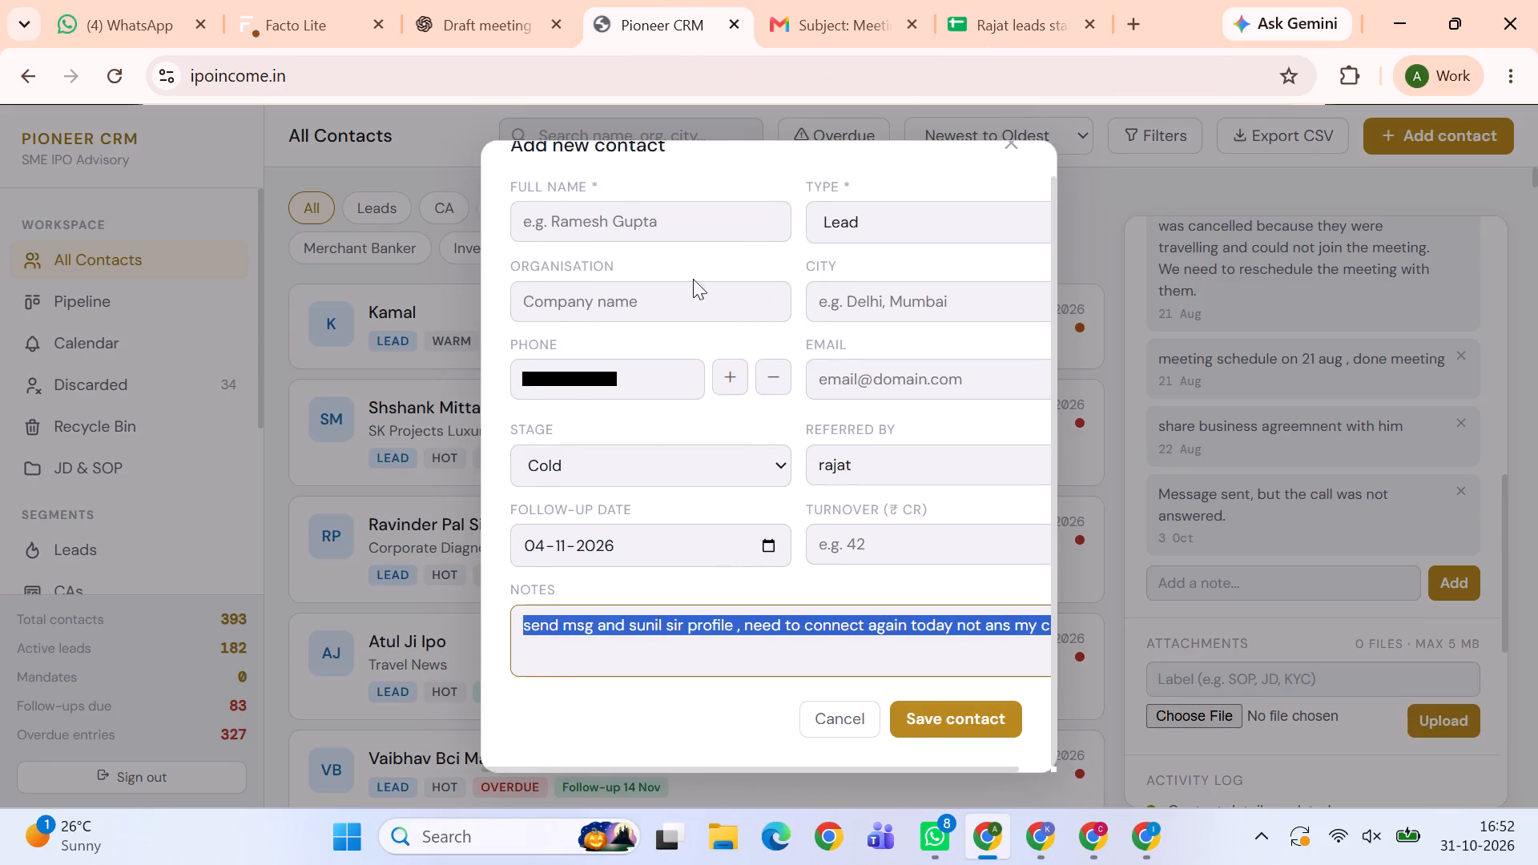
click(1049, 0)
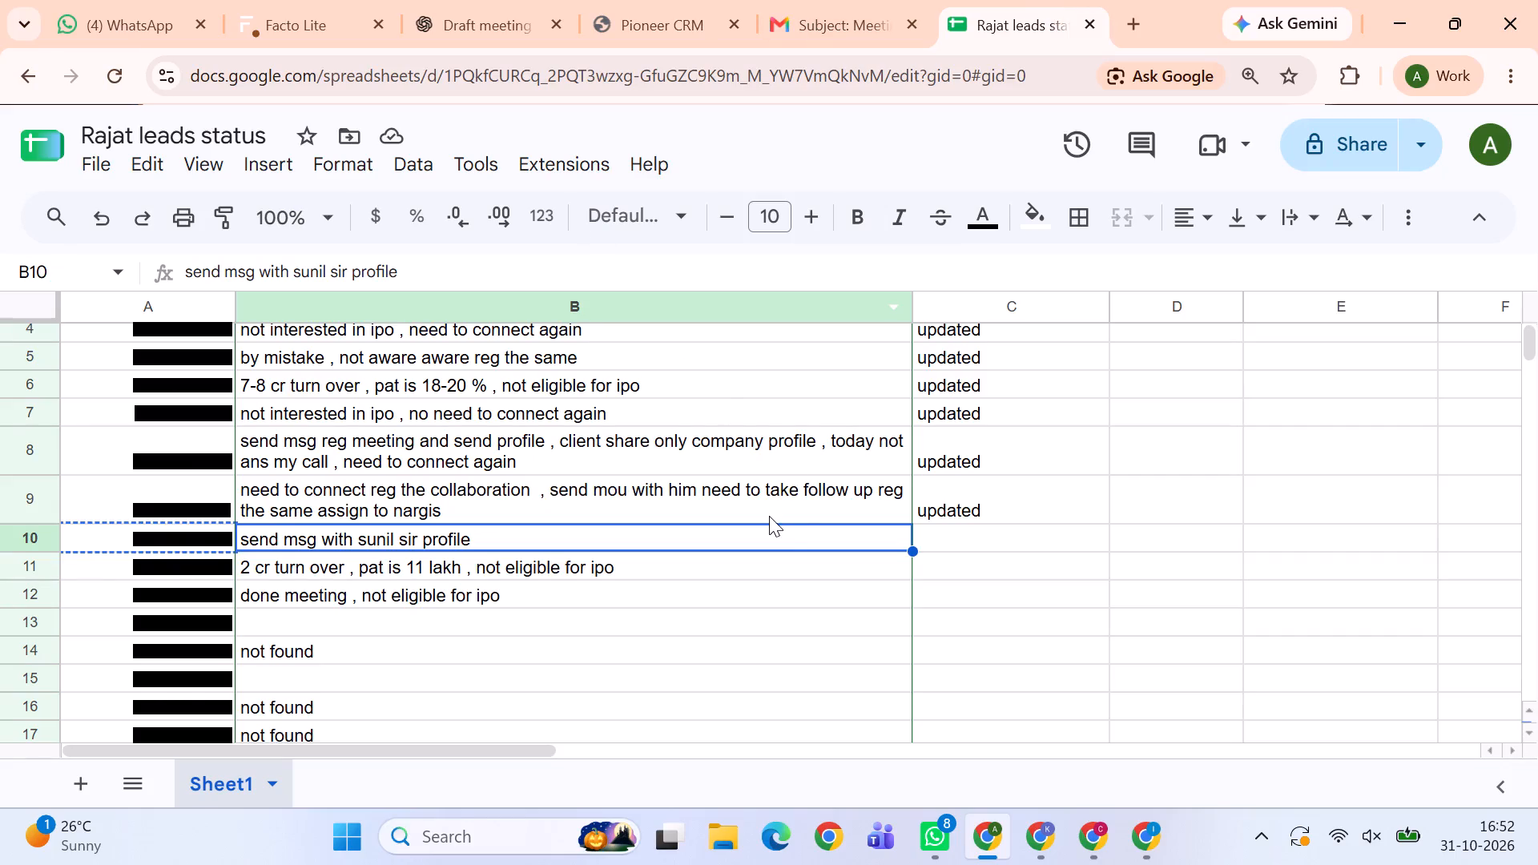
click(662, 532)
key(ctrl+v)
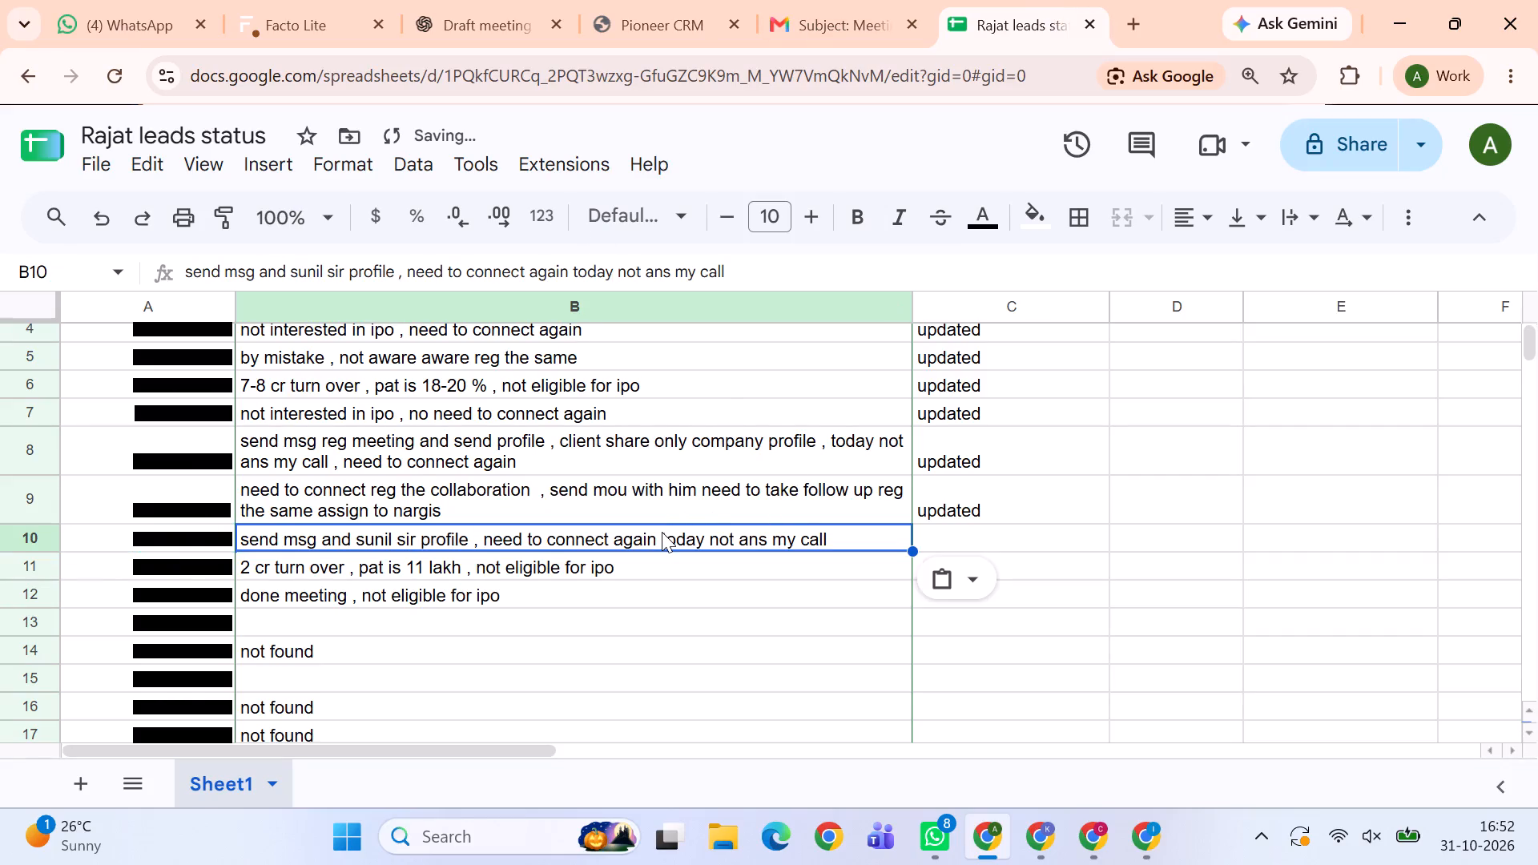
Mark row 10 as "updated" in column C by copying the status from row 9.
click(1090, 597)
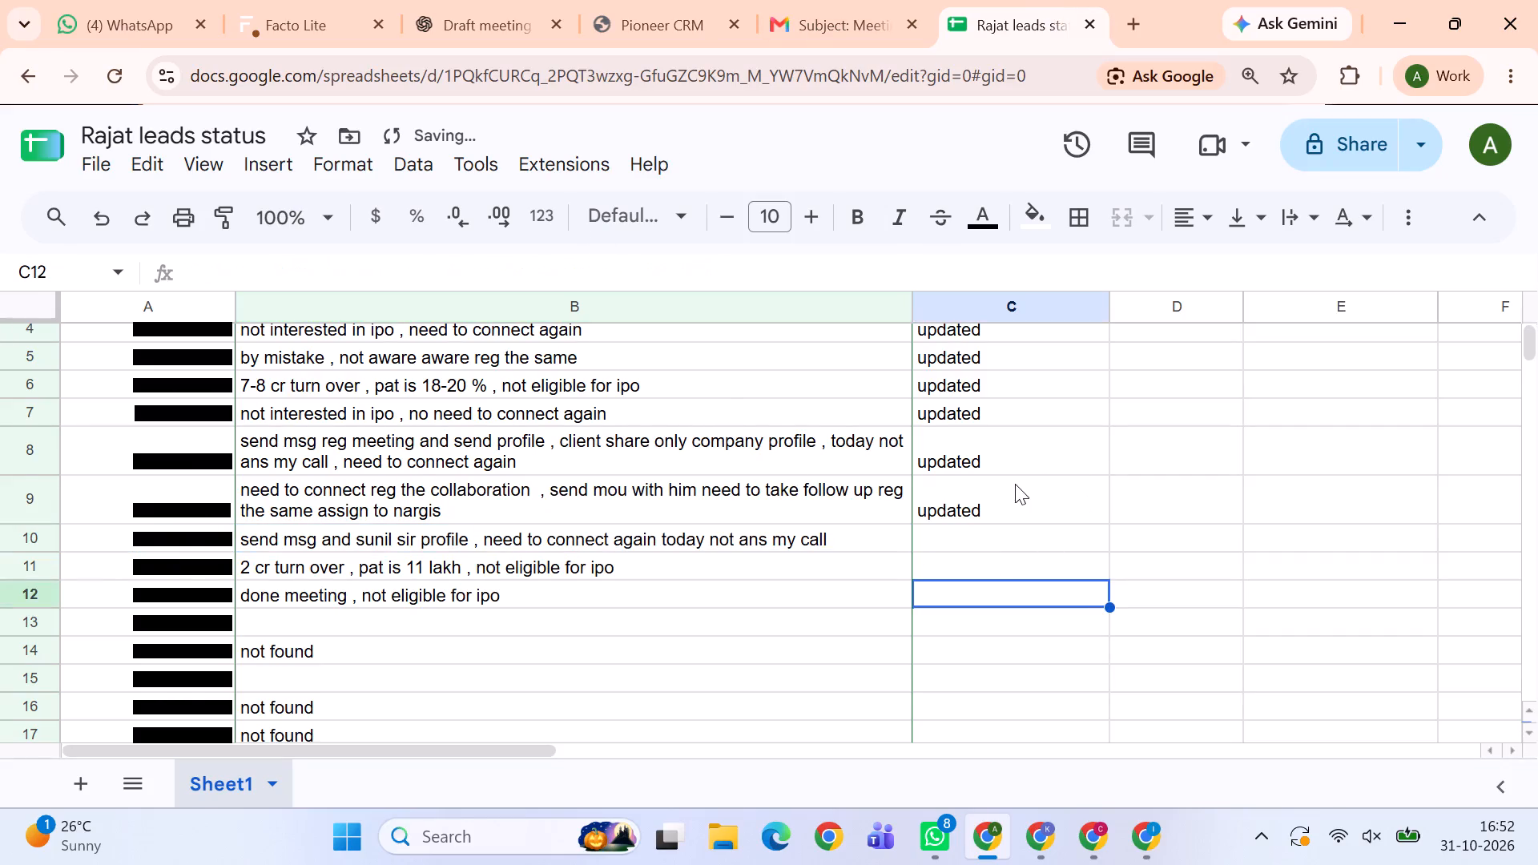
click(1015, 484)
key(ctrl+c)
key(Down)
key(ctrl+v)
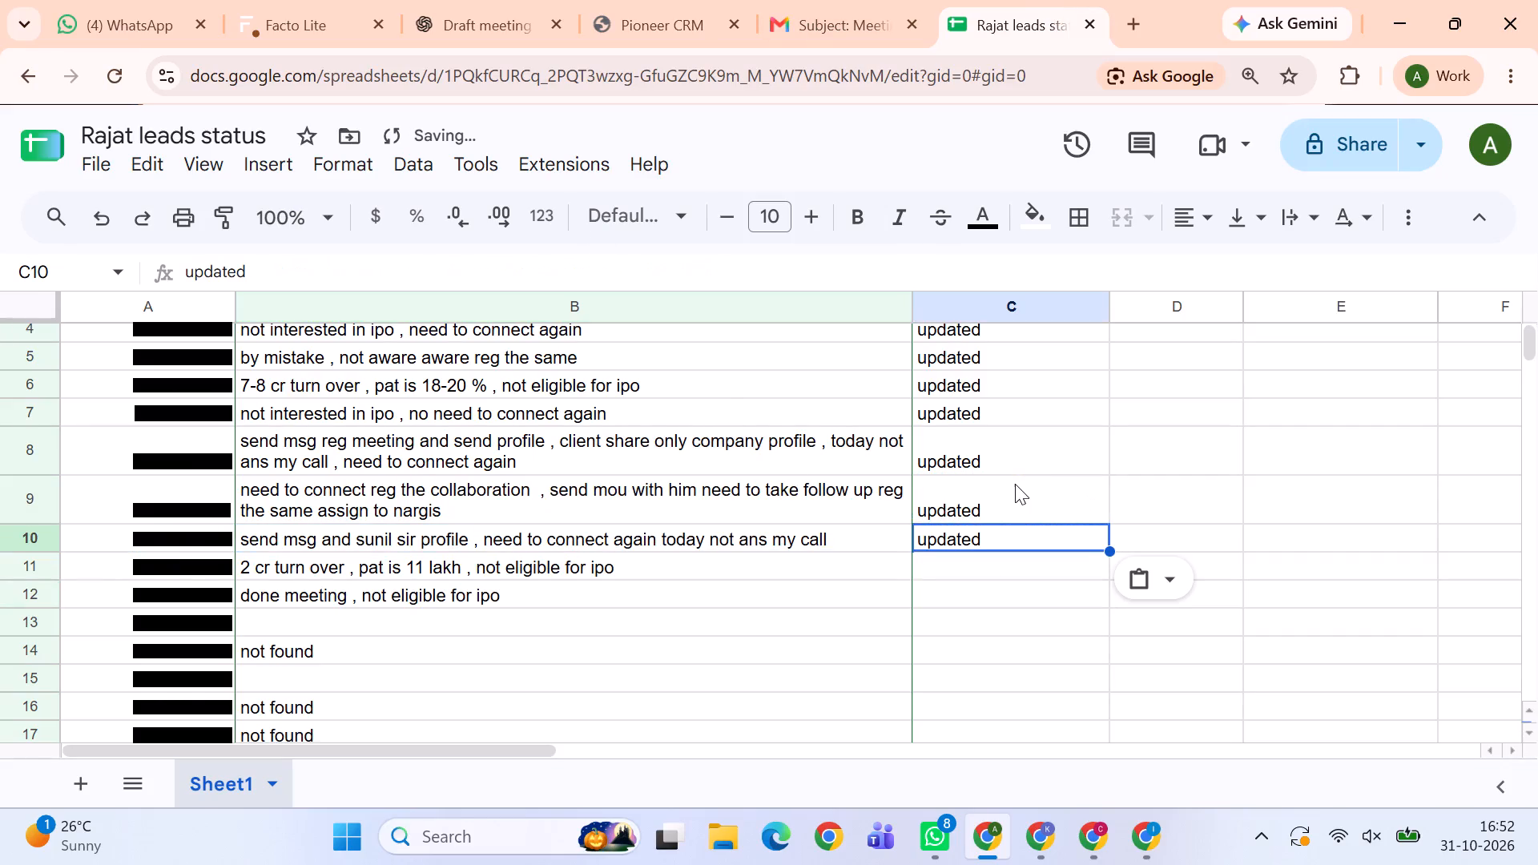
Switch to Pioneer CRM, set the new contact's stage to Warm and try to save the contact.
click(625, 0)
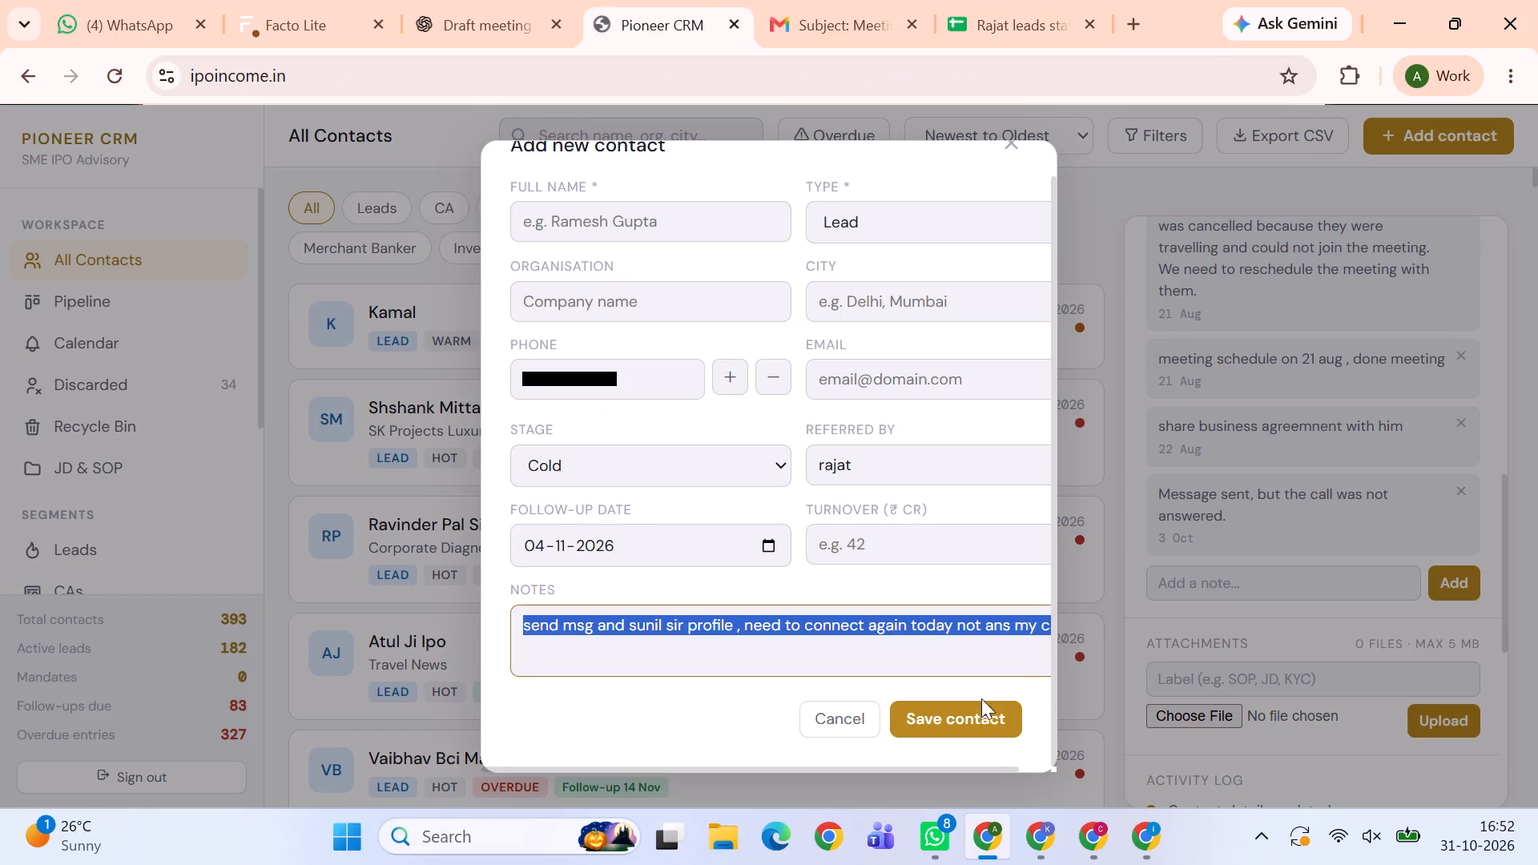
click(735, 449)
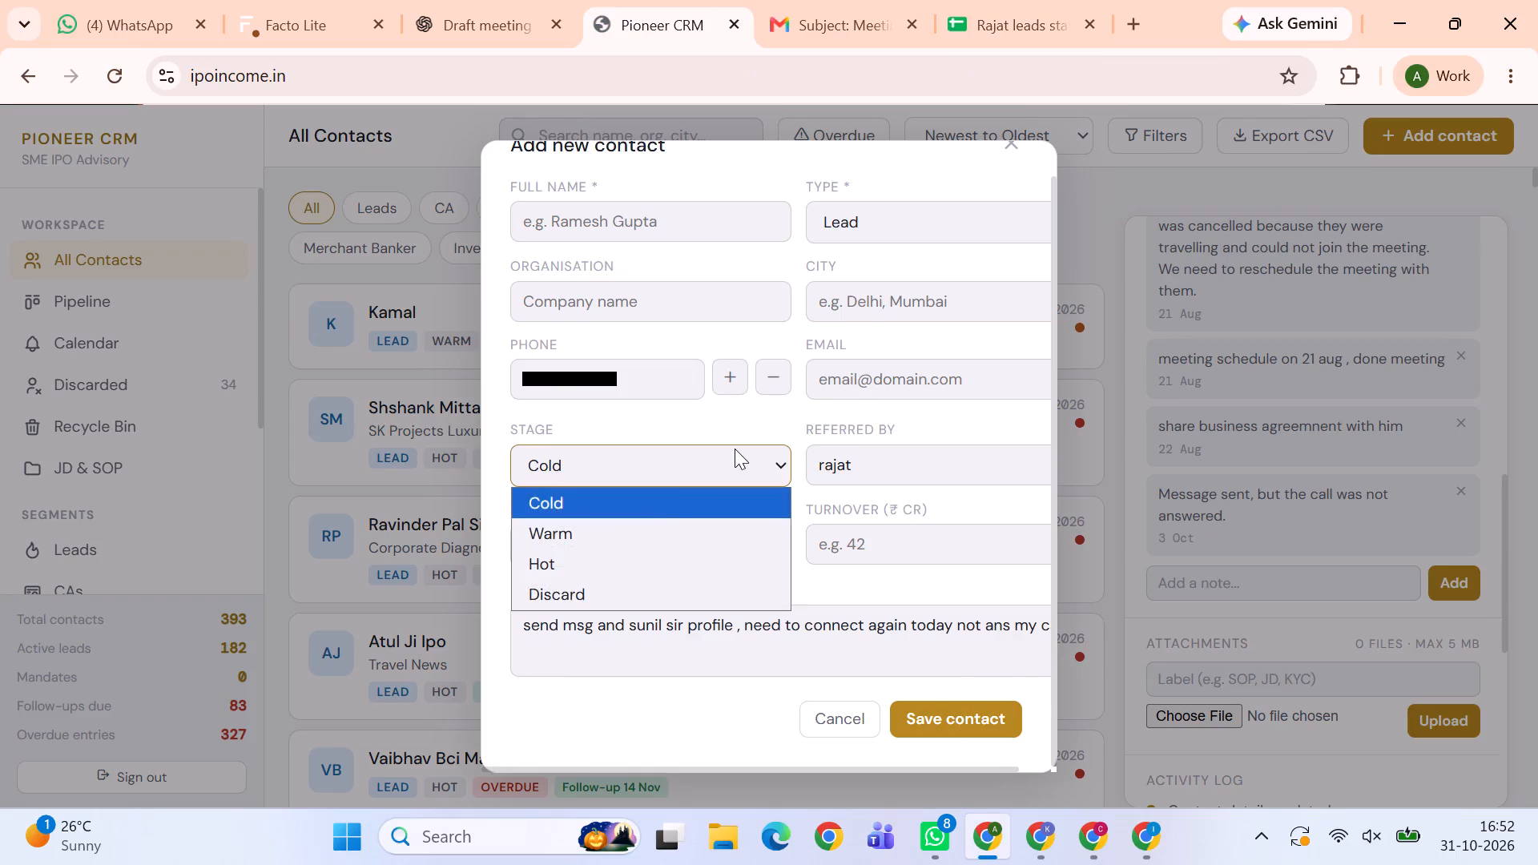
click(654, 520)
click(966, 712)
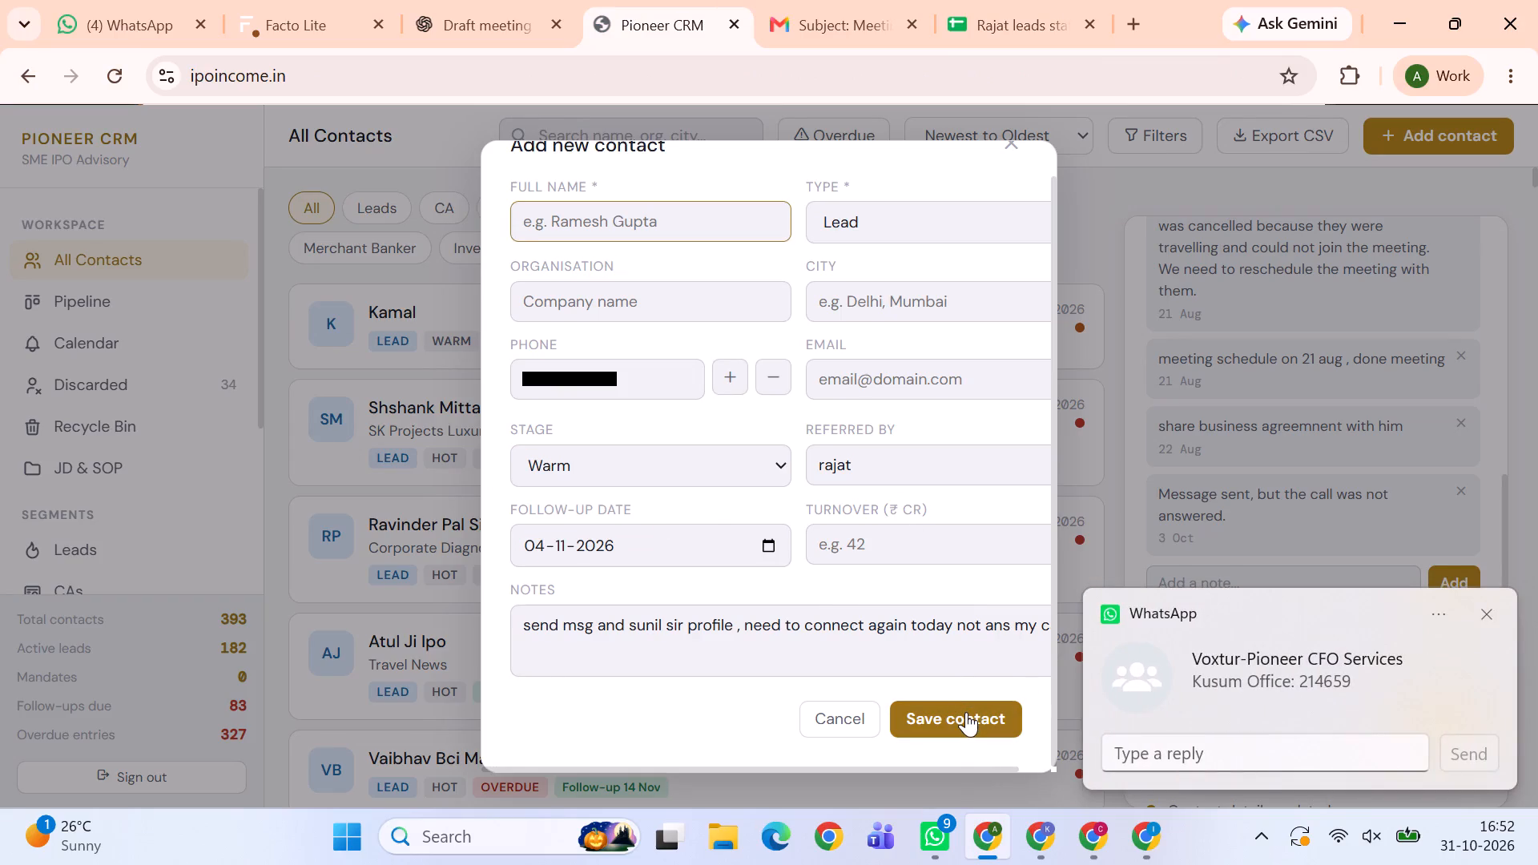
scroll(875, 519, up, 3)
scroll(875, 519, down, 1)
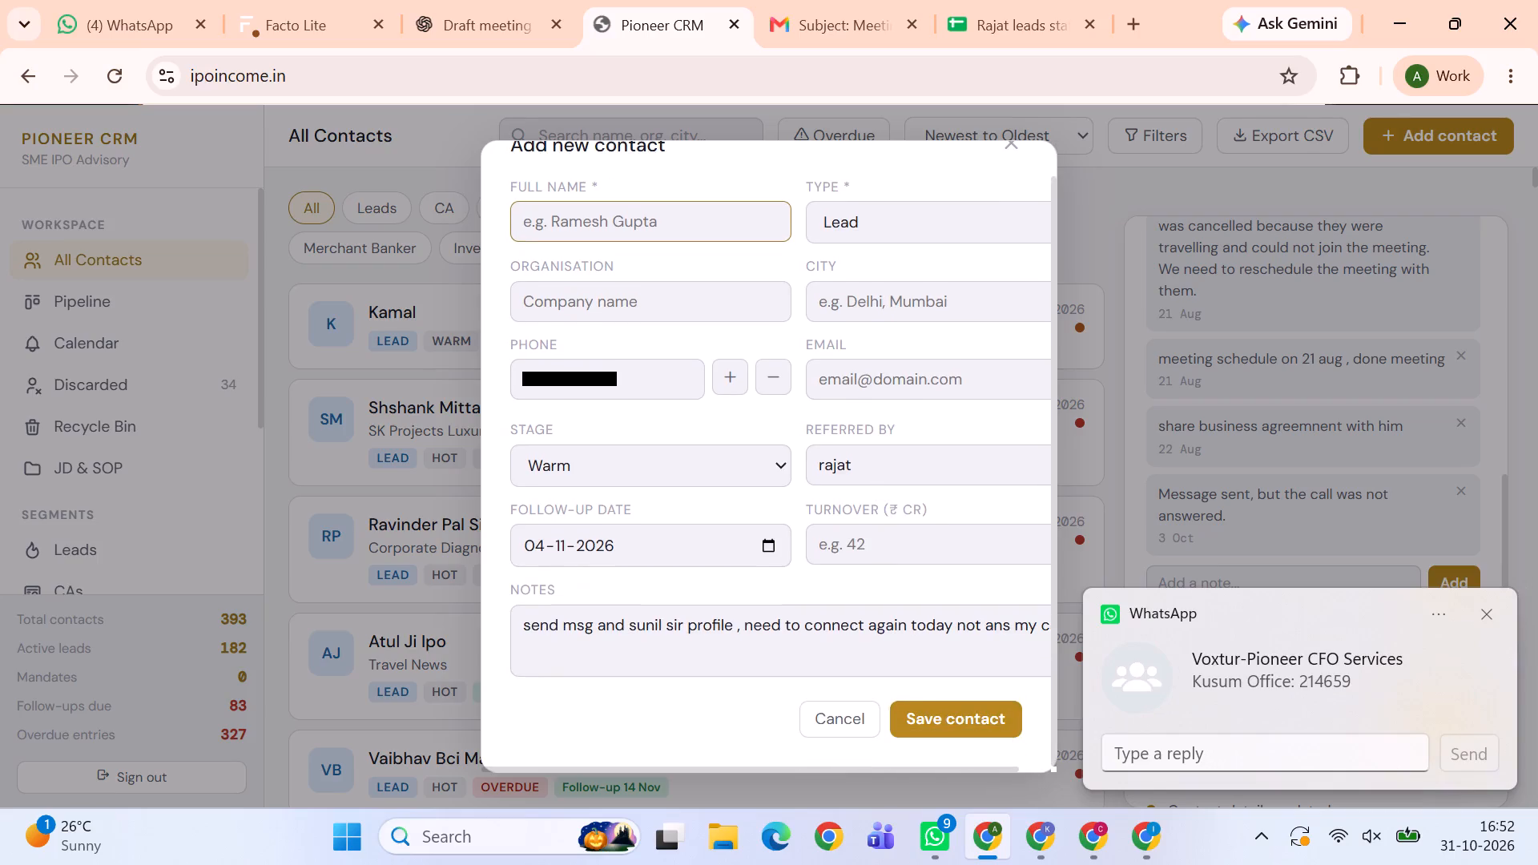
click(945, 714)
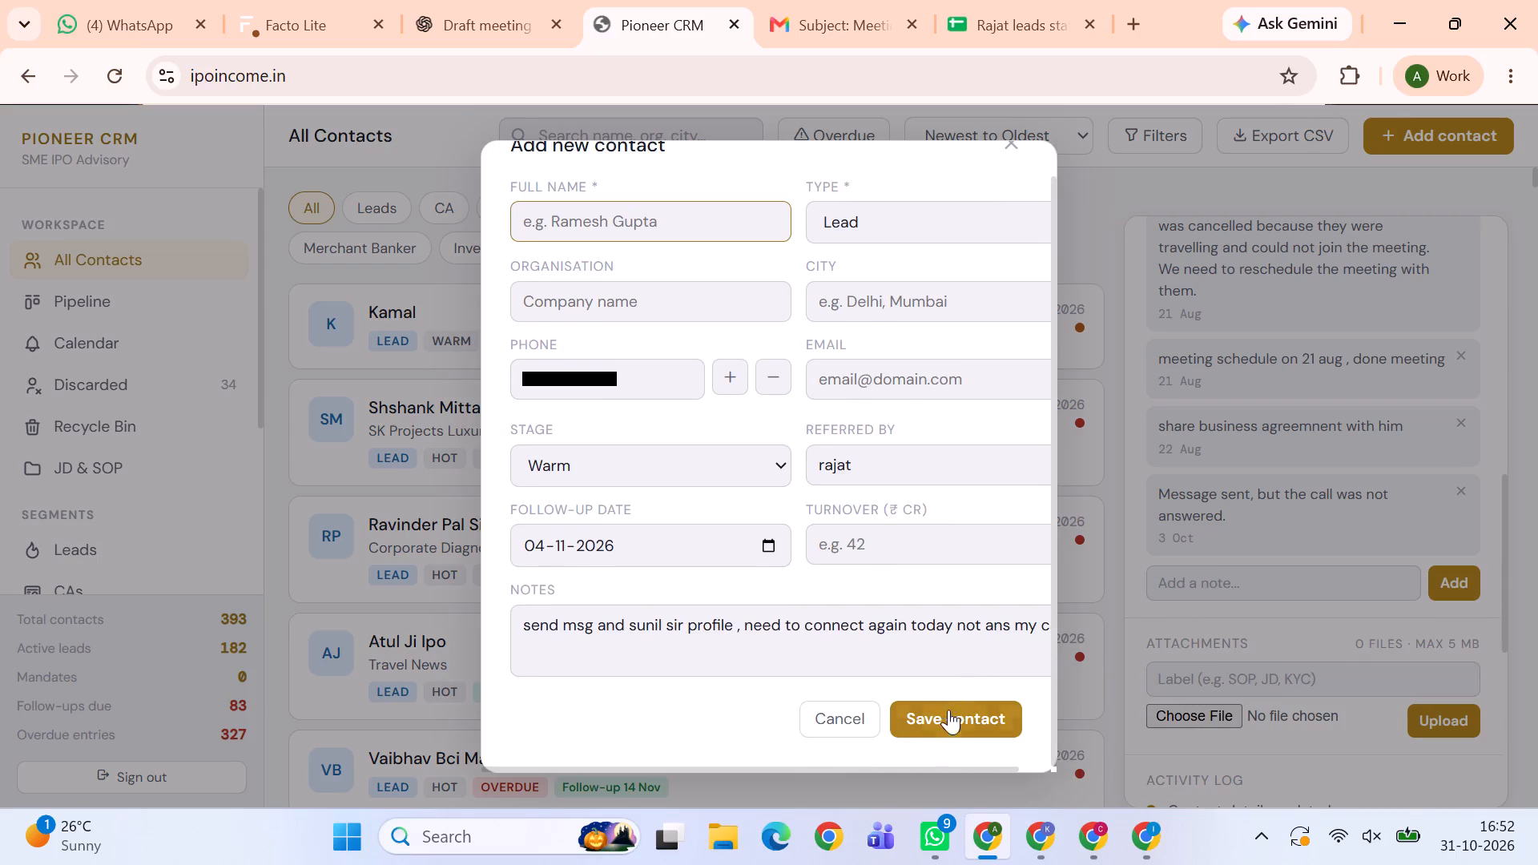
double_click(943, 714)
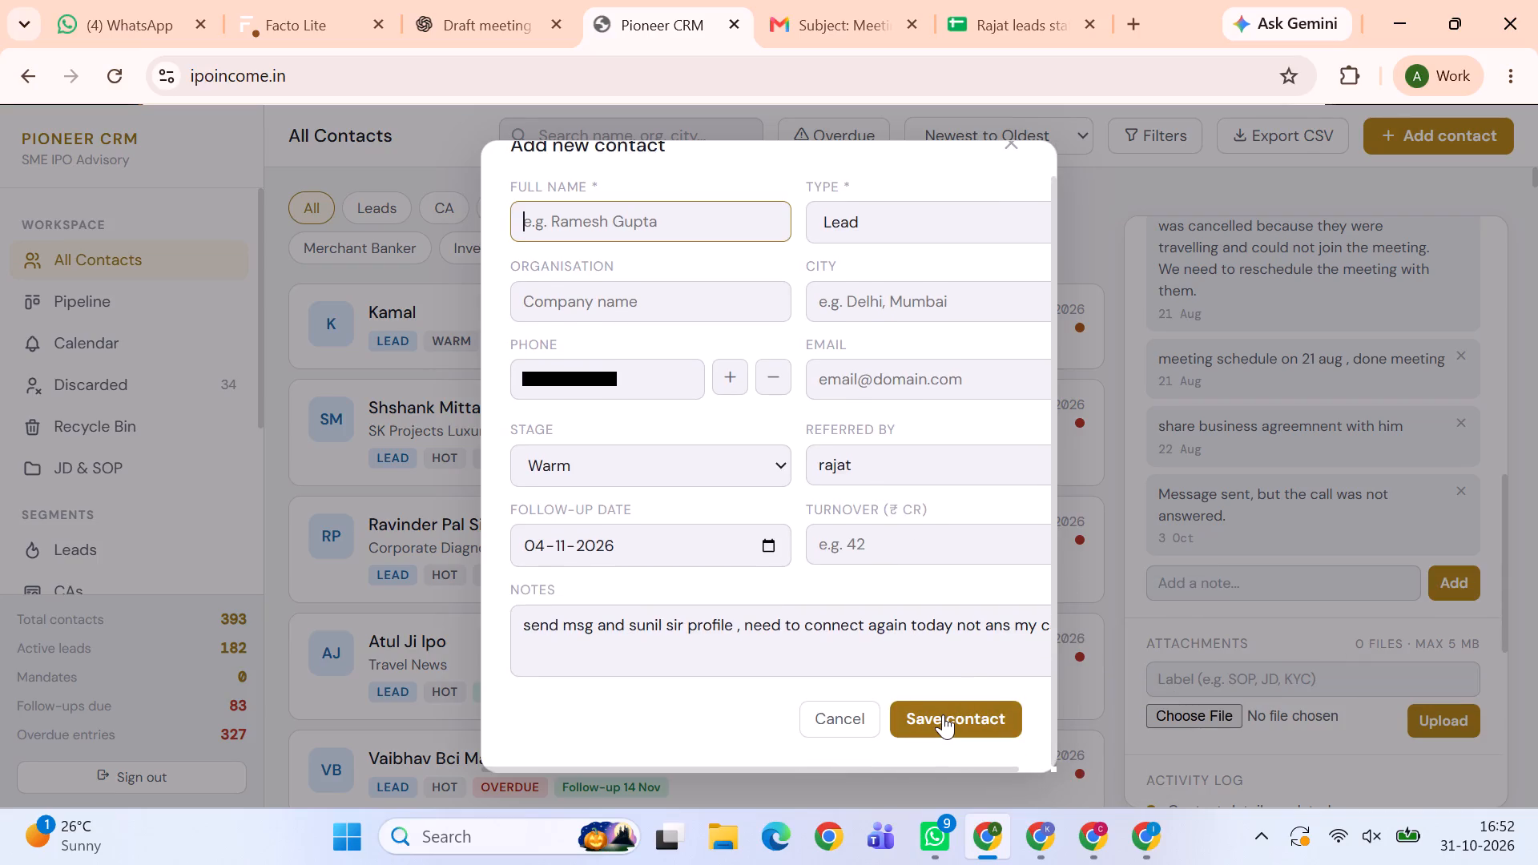
Return to the leads sheet and copy the "updated" status from row 10 in column C to mark row 11.
click(965, 0)
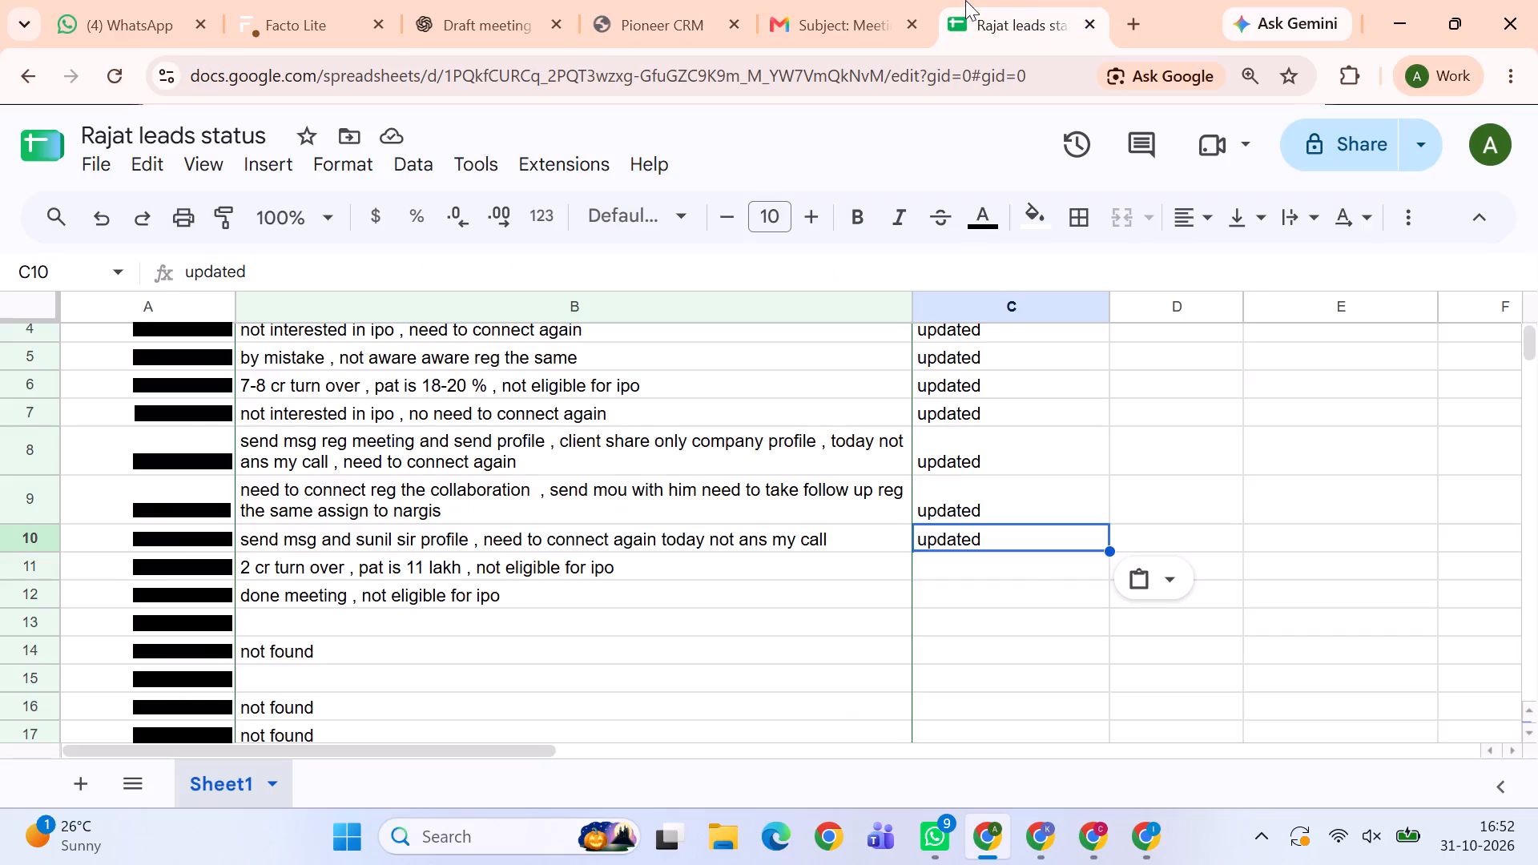
key(ctrl+c)
Mark row 11 as "updated" in column C of the leads sheet.
key(Down)
key(ctrl+v)
click(1009, 633)
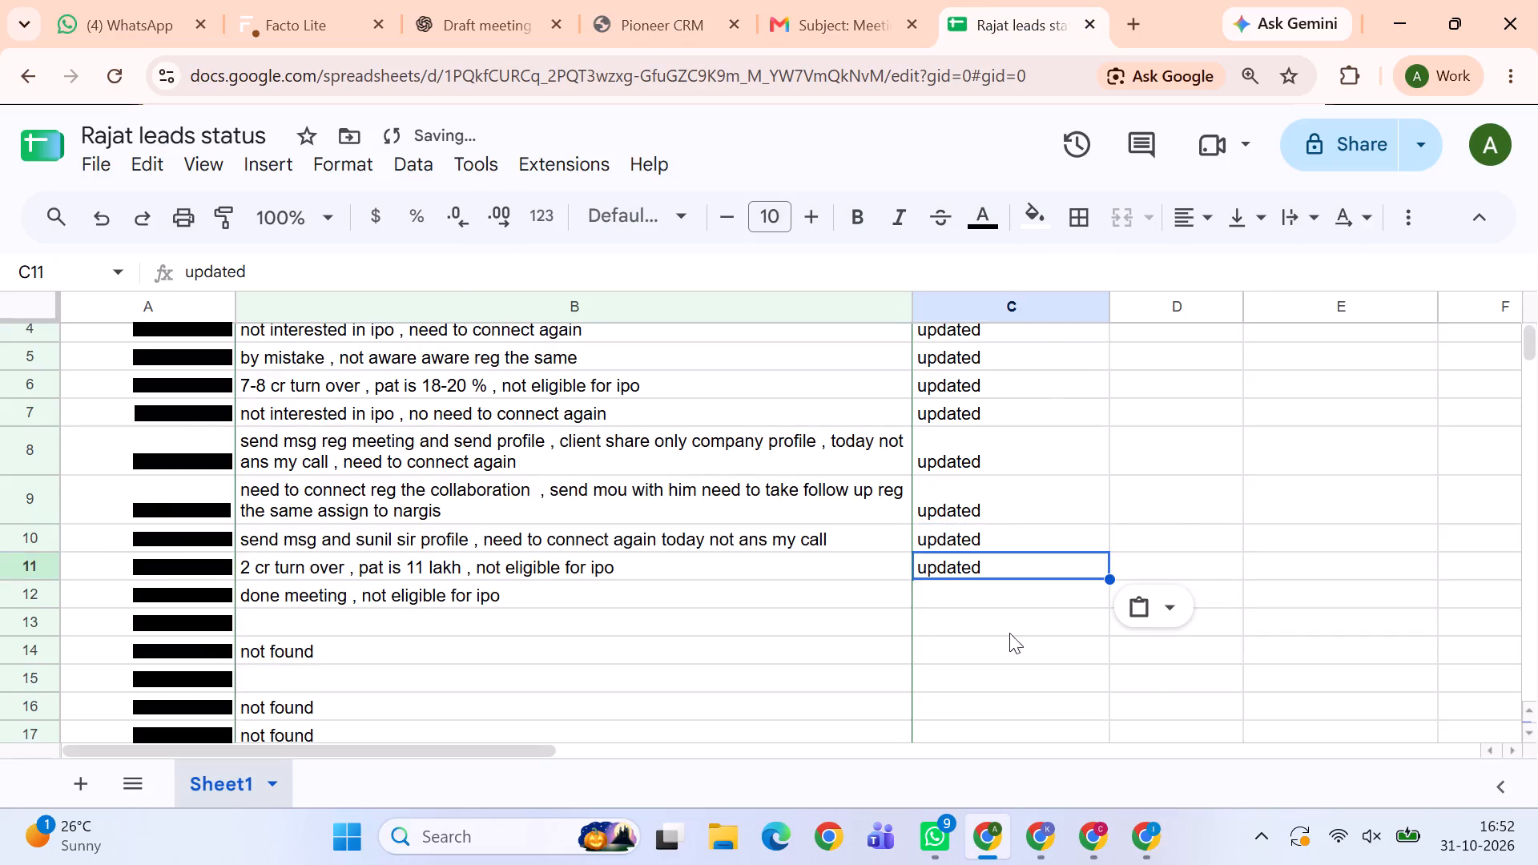
click(675, 0)
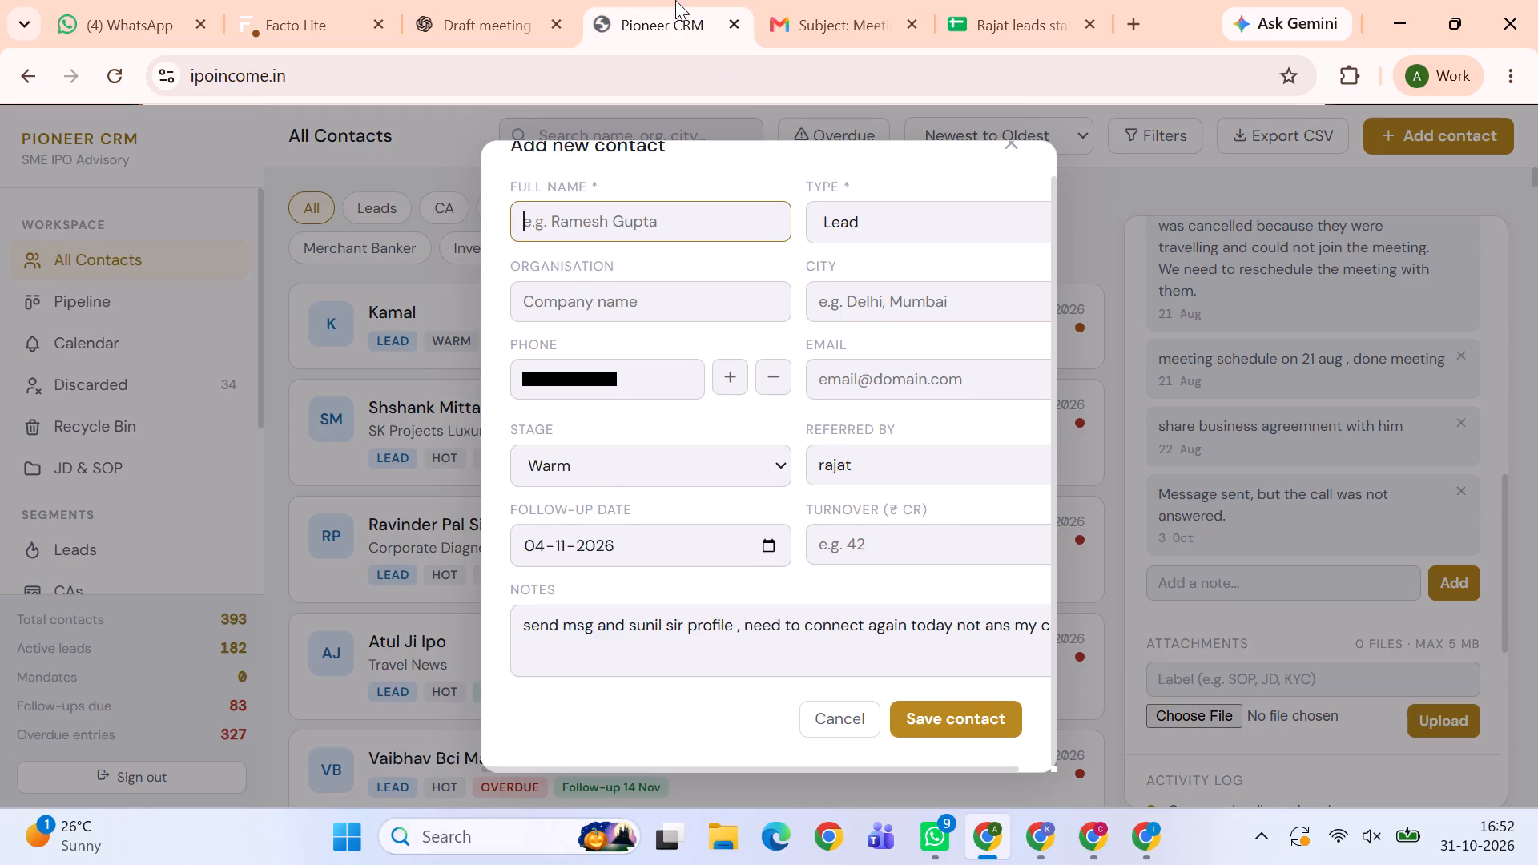
scroll(843, 536, up, 4)
scroll(843, 536, down, 3)
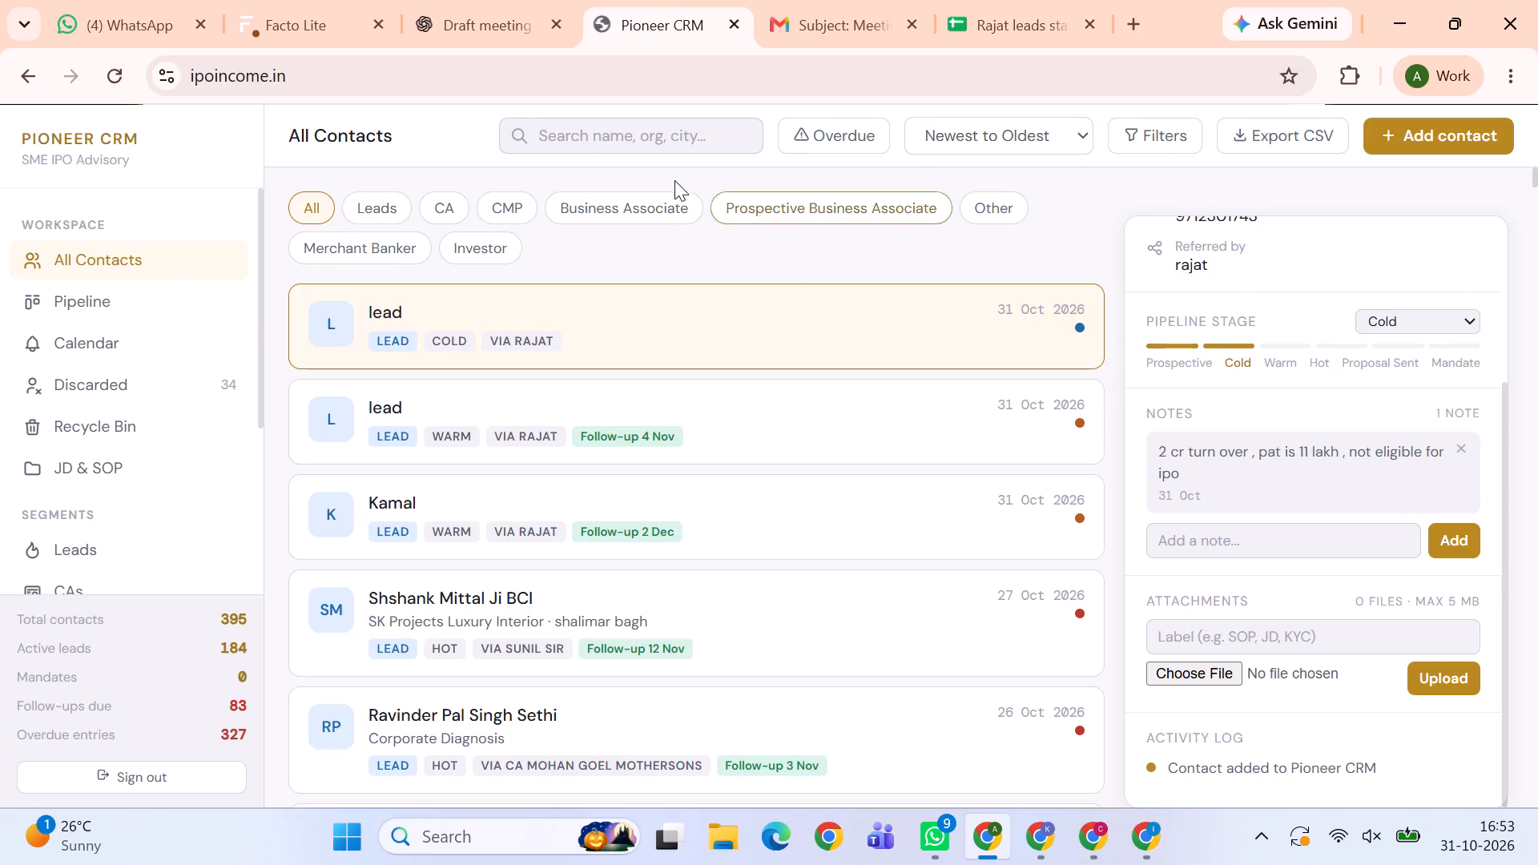
click(678, 125)
key(ctrl+v)
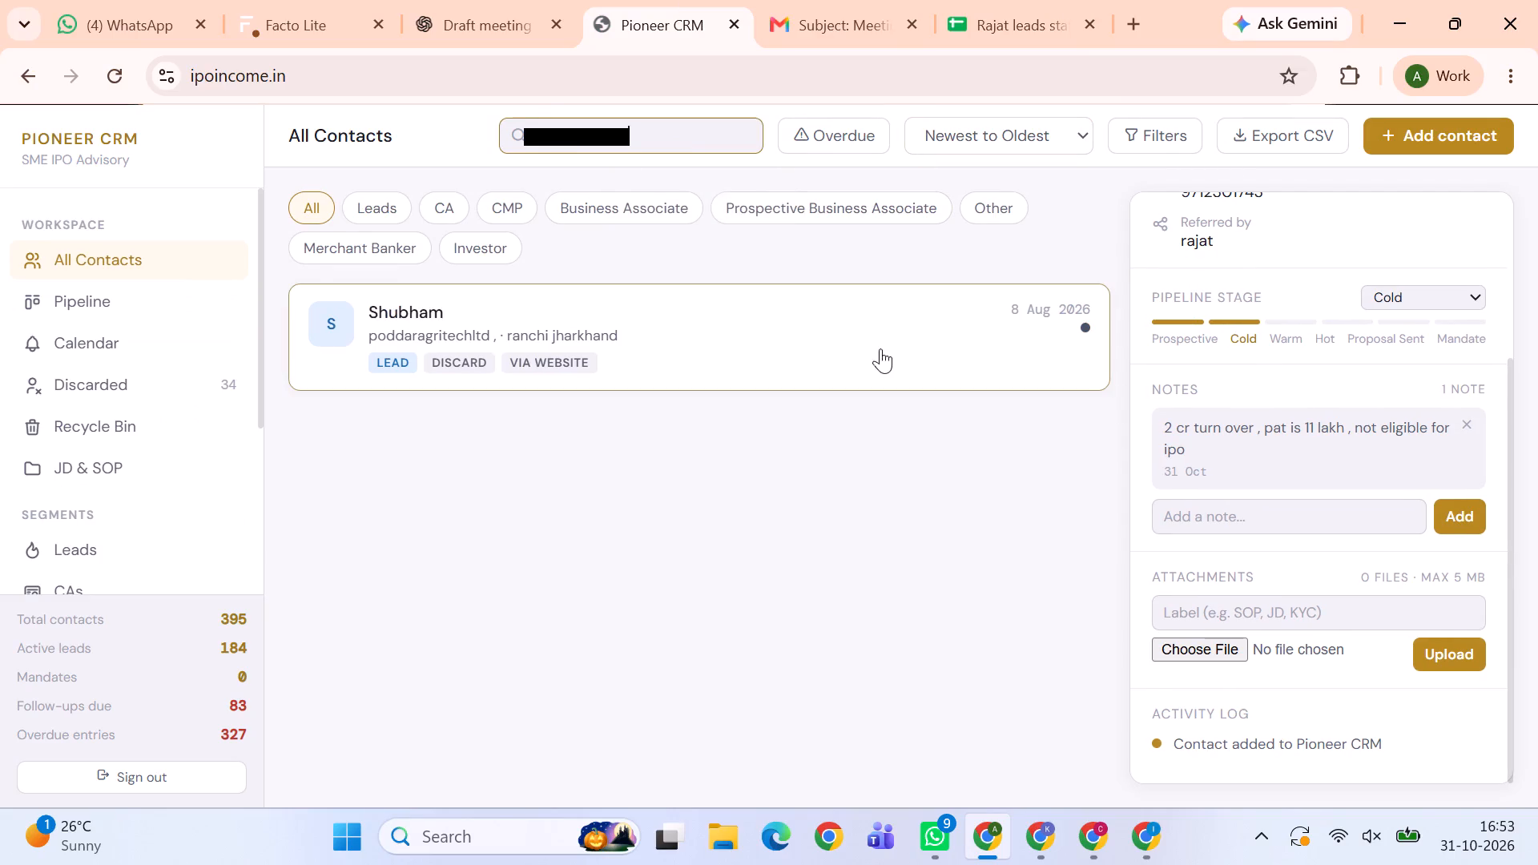
Open the contact matching the row 12 number, review its notes, and update its referrer to "website , rajat".
click(840, 348)
scroll(1359, 492, down, 2)
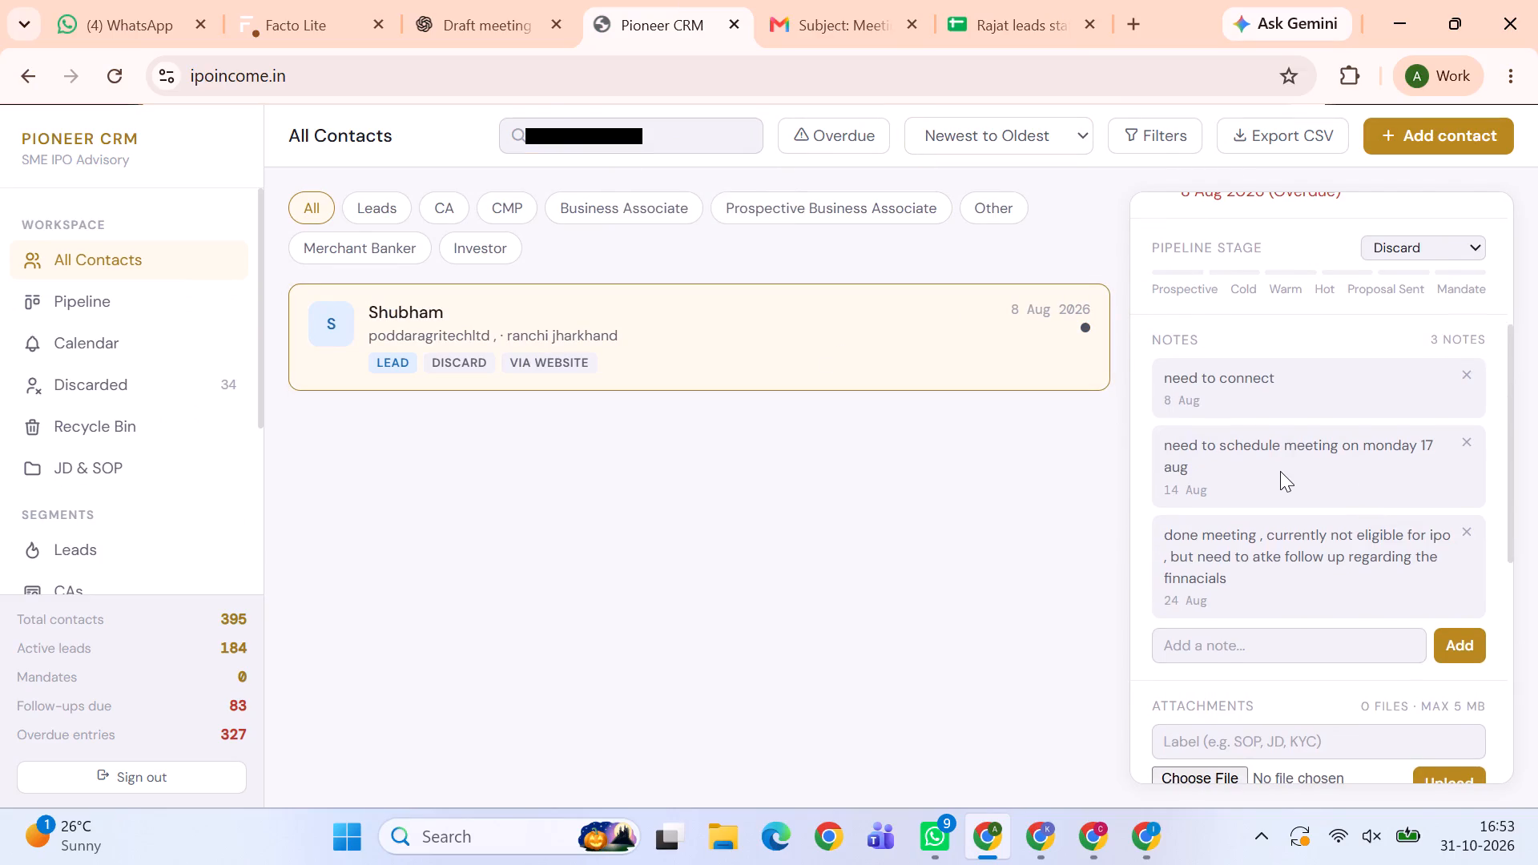
scroll(1280, 471, up, 3)
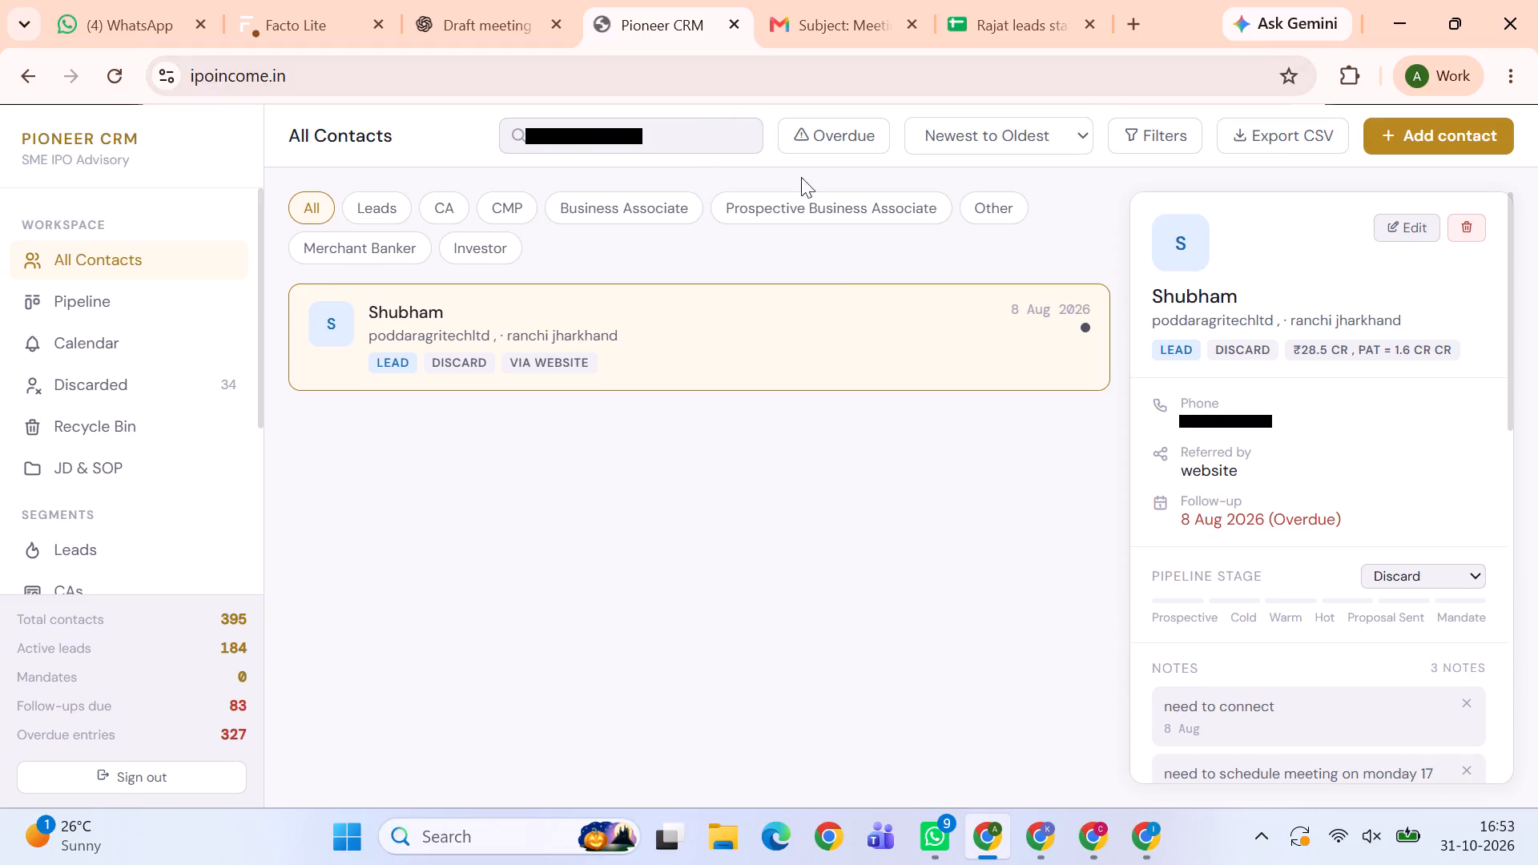
click(1407, 215)
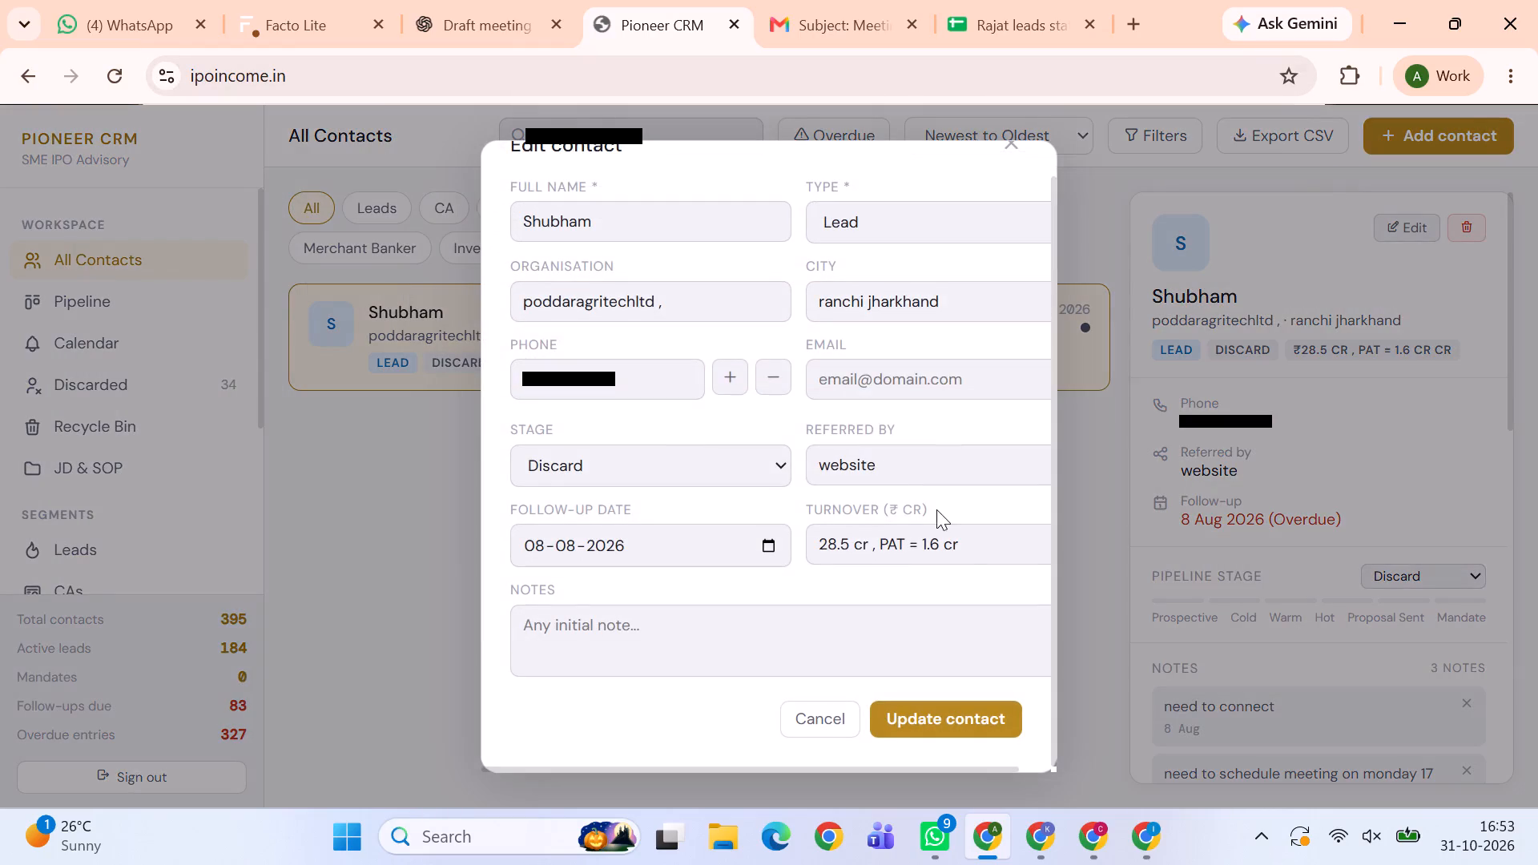
click(932, 460)
key(space)
text(, rajat)
click(937, 706)
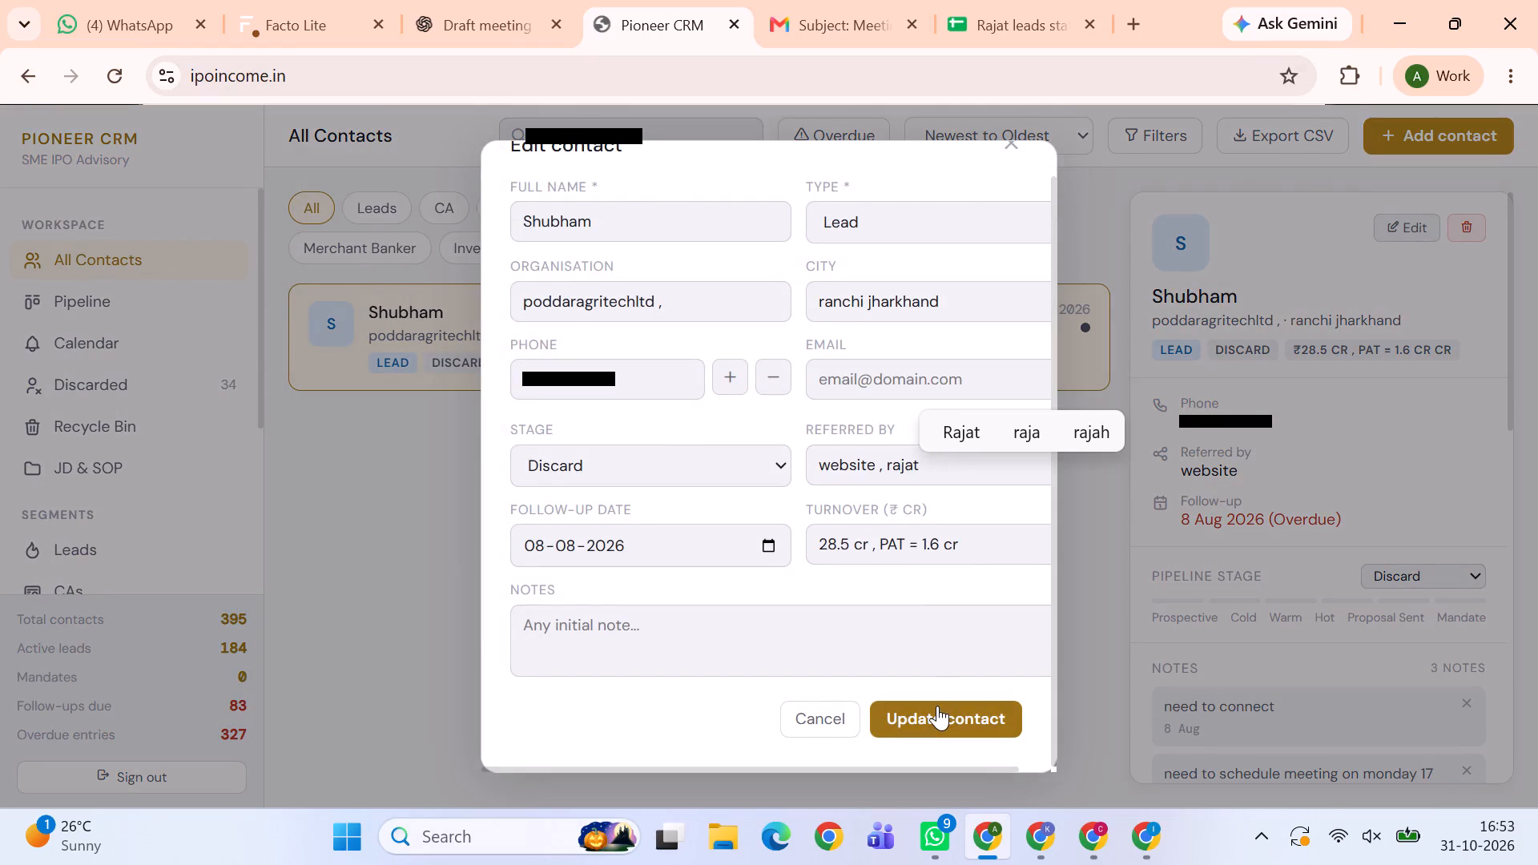
Clear the CRM contact search and mark row 12 as "updated" in column C of the leads sheet.
drag(715, 144, 485, 115)
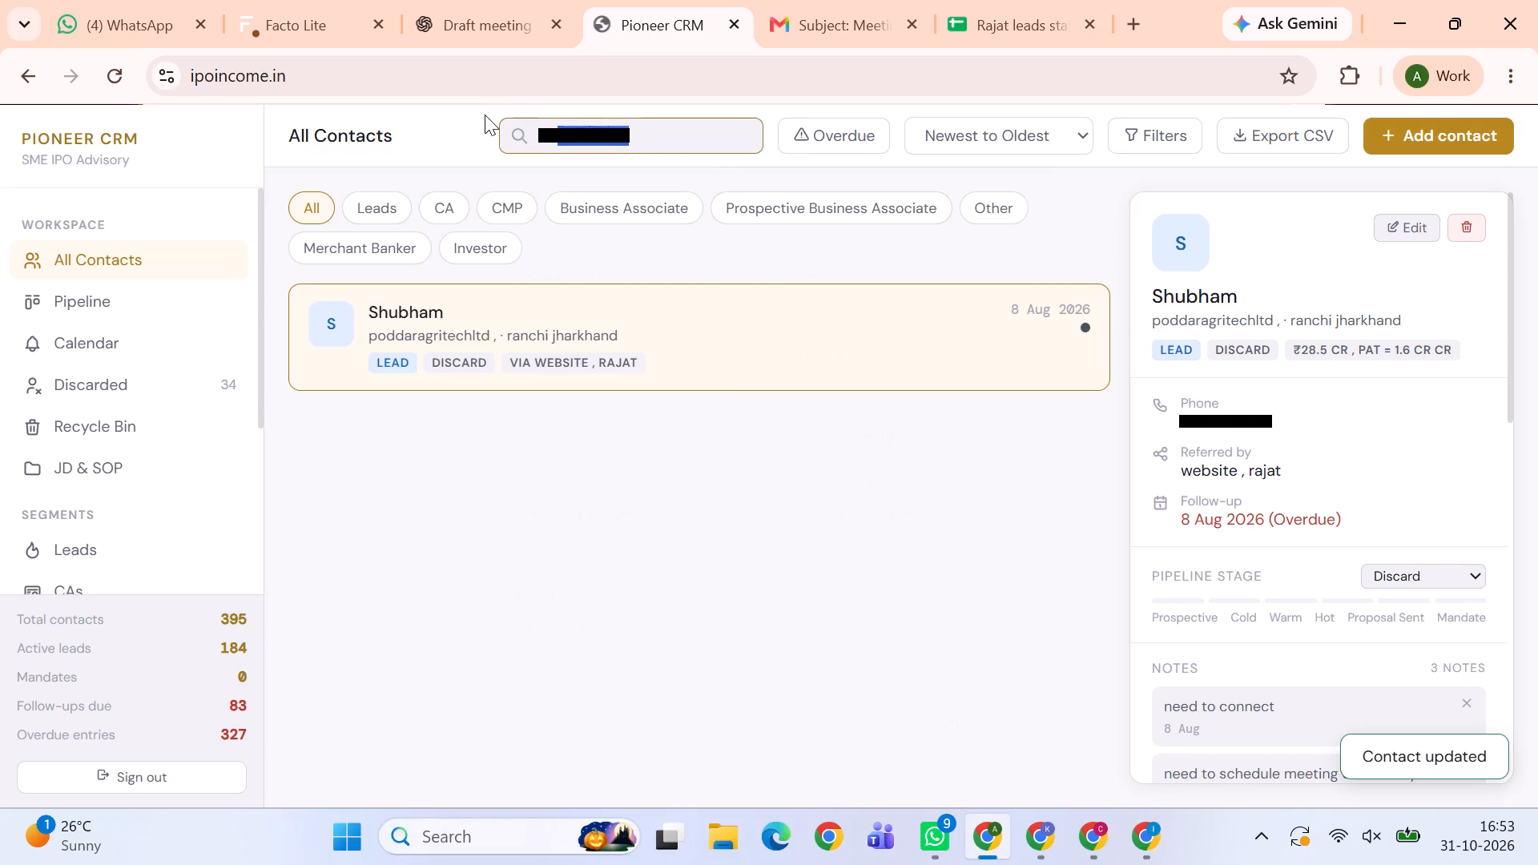
key(BackSpace)
click(1000, 0)
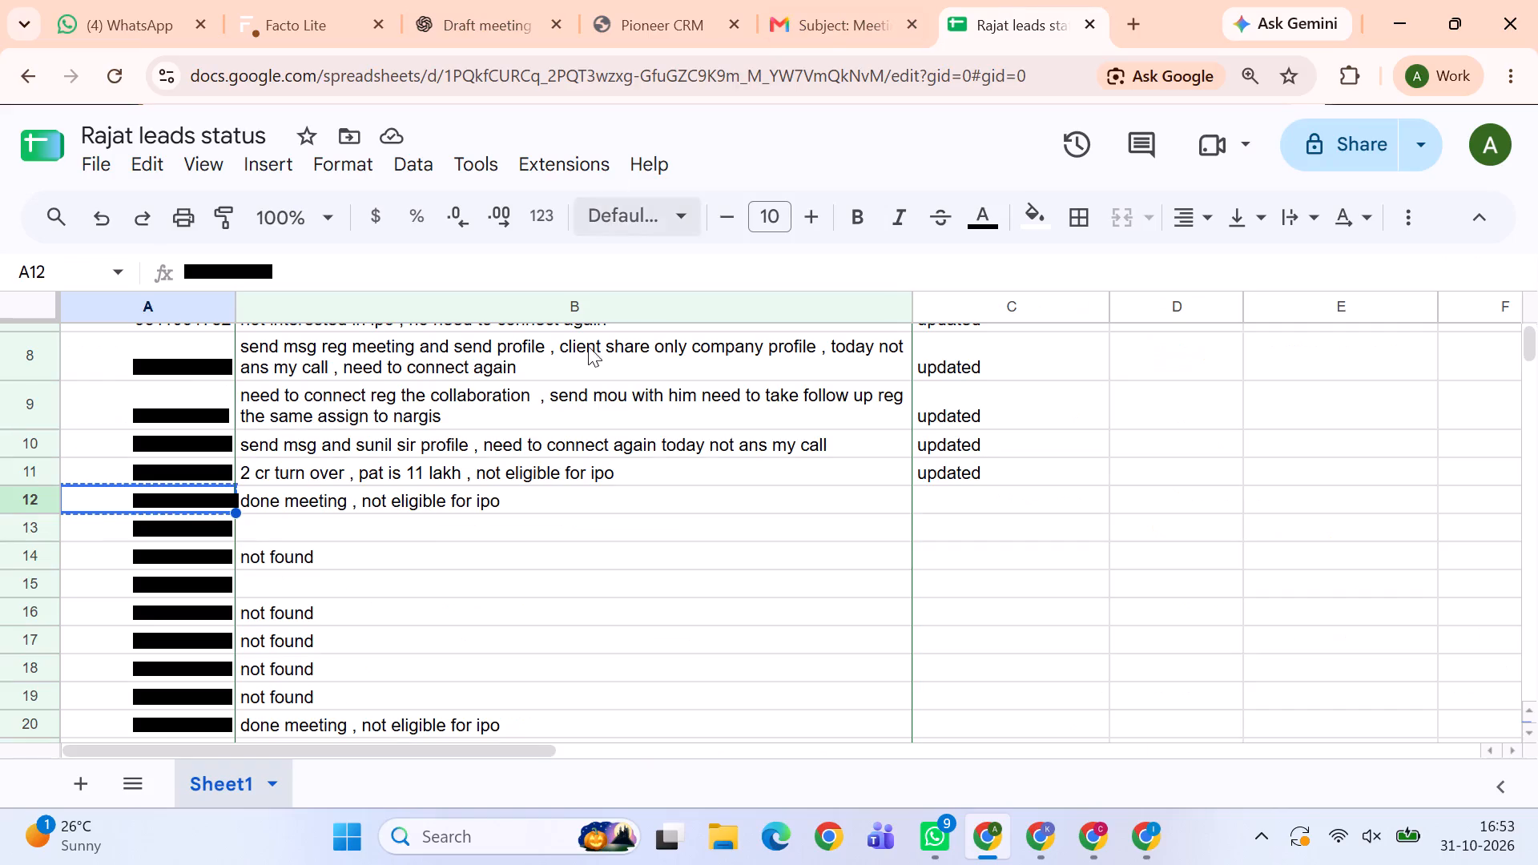
click(988, 481)
key(ctrl+c)
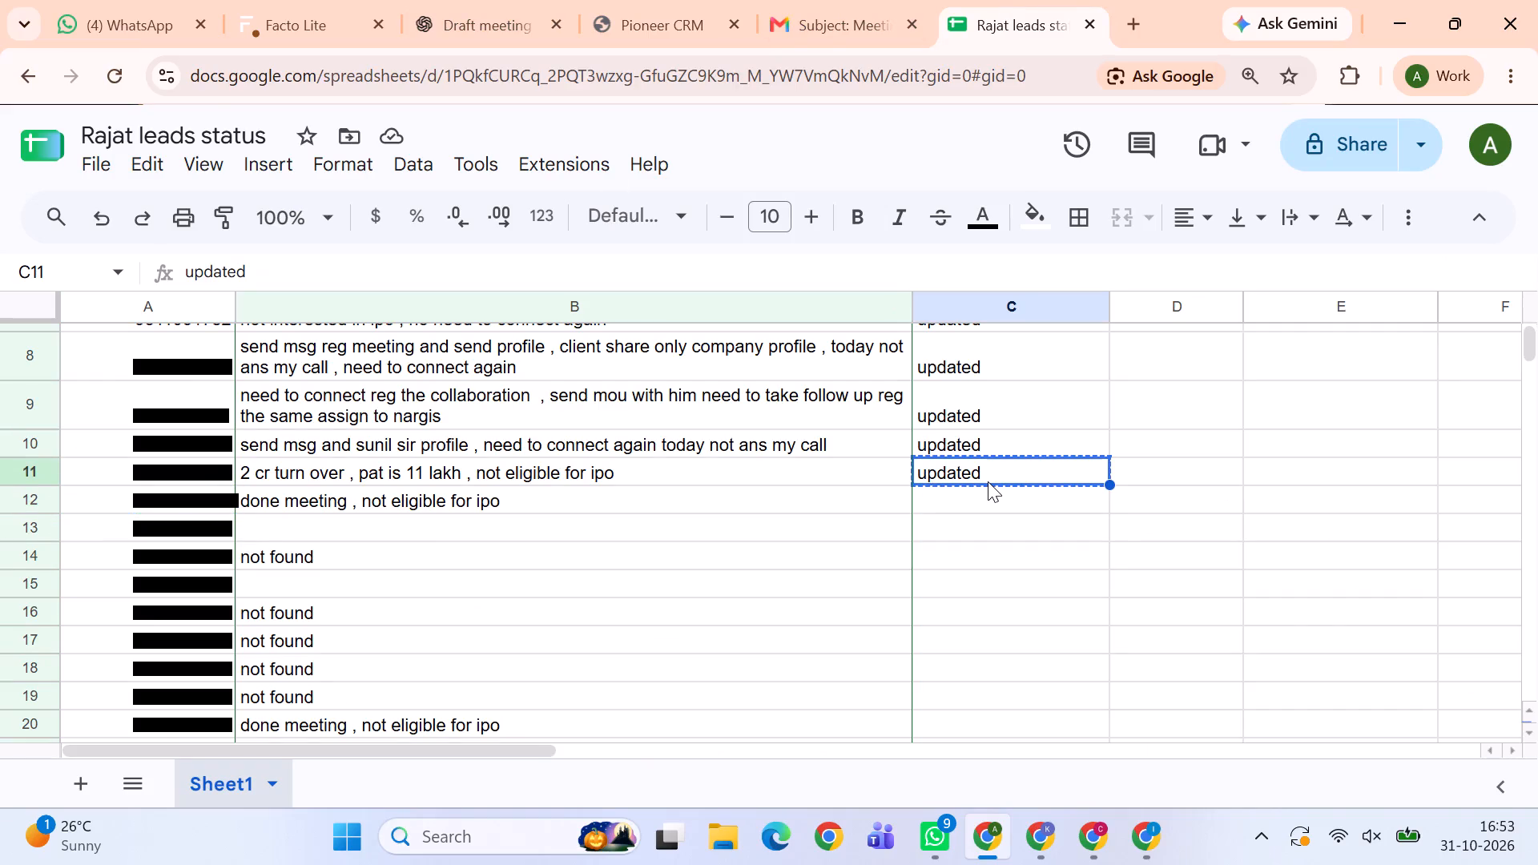
key(Down)
key(ctrl+v)
click(1017, 564)
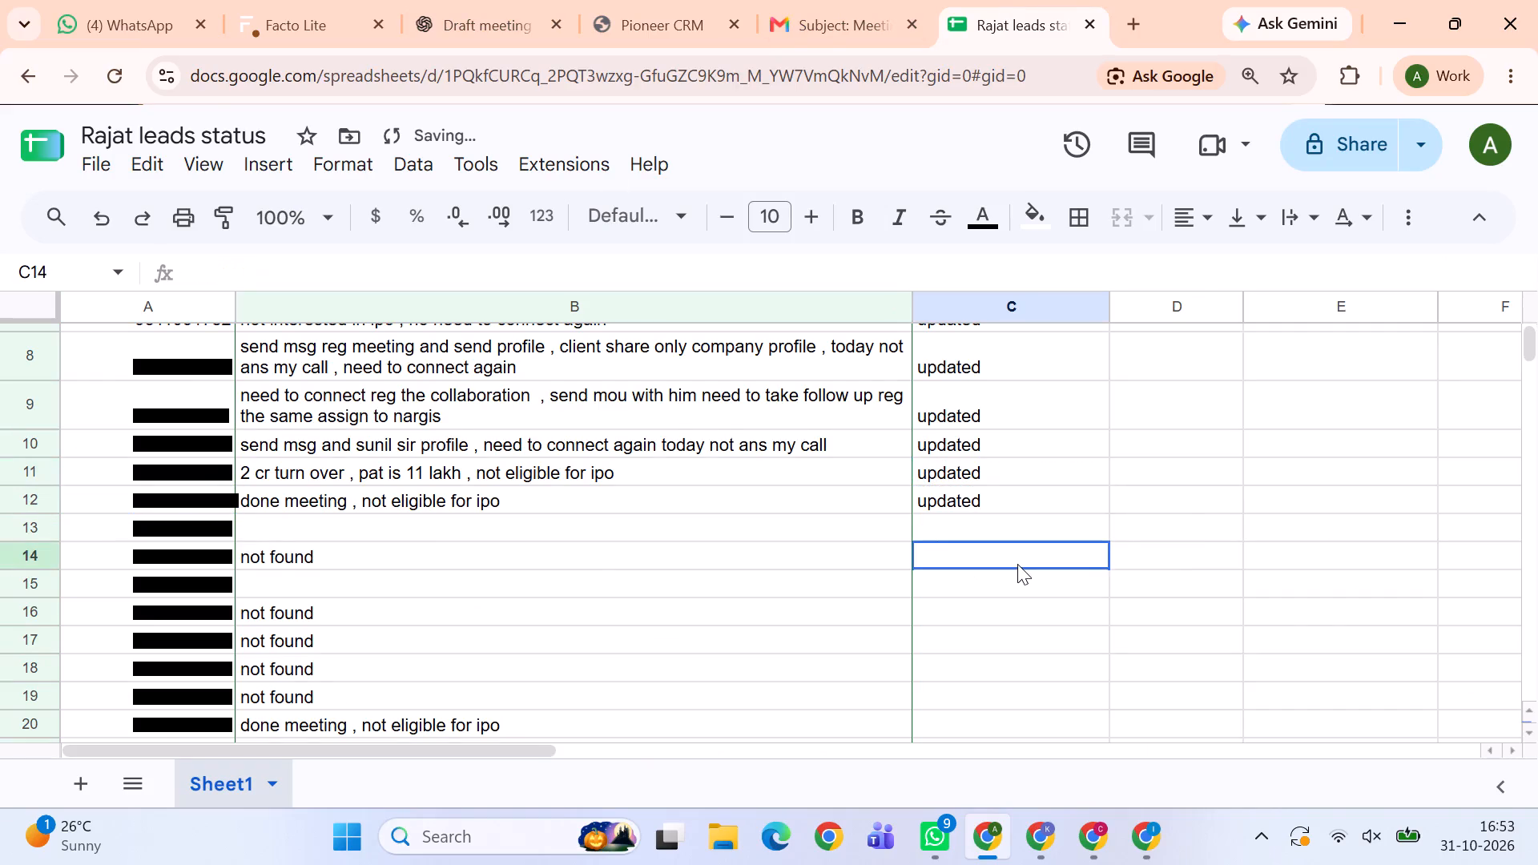
Examine the remarks and blank entries in the leads sheet rows below row 12 that are not marked yet.
scroll(574, 558, down, 1)
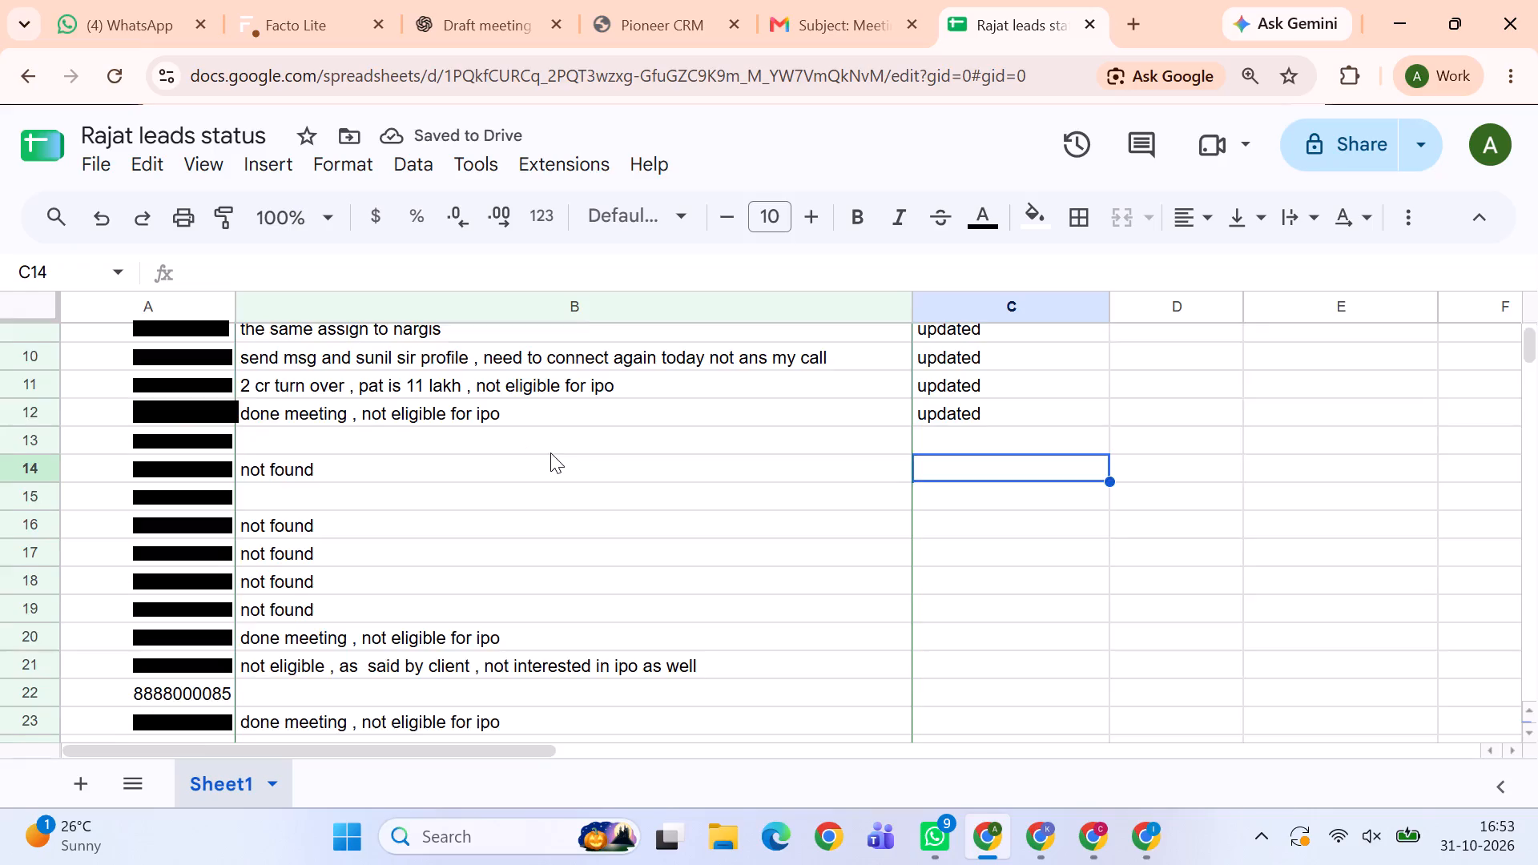
scroll(550, 453, down, 1)
scroll(634, 566, down, 1)
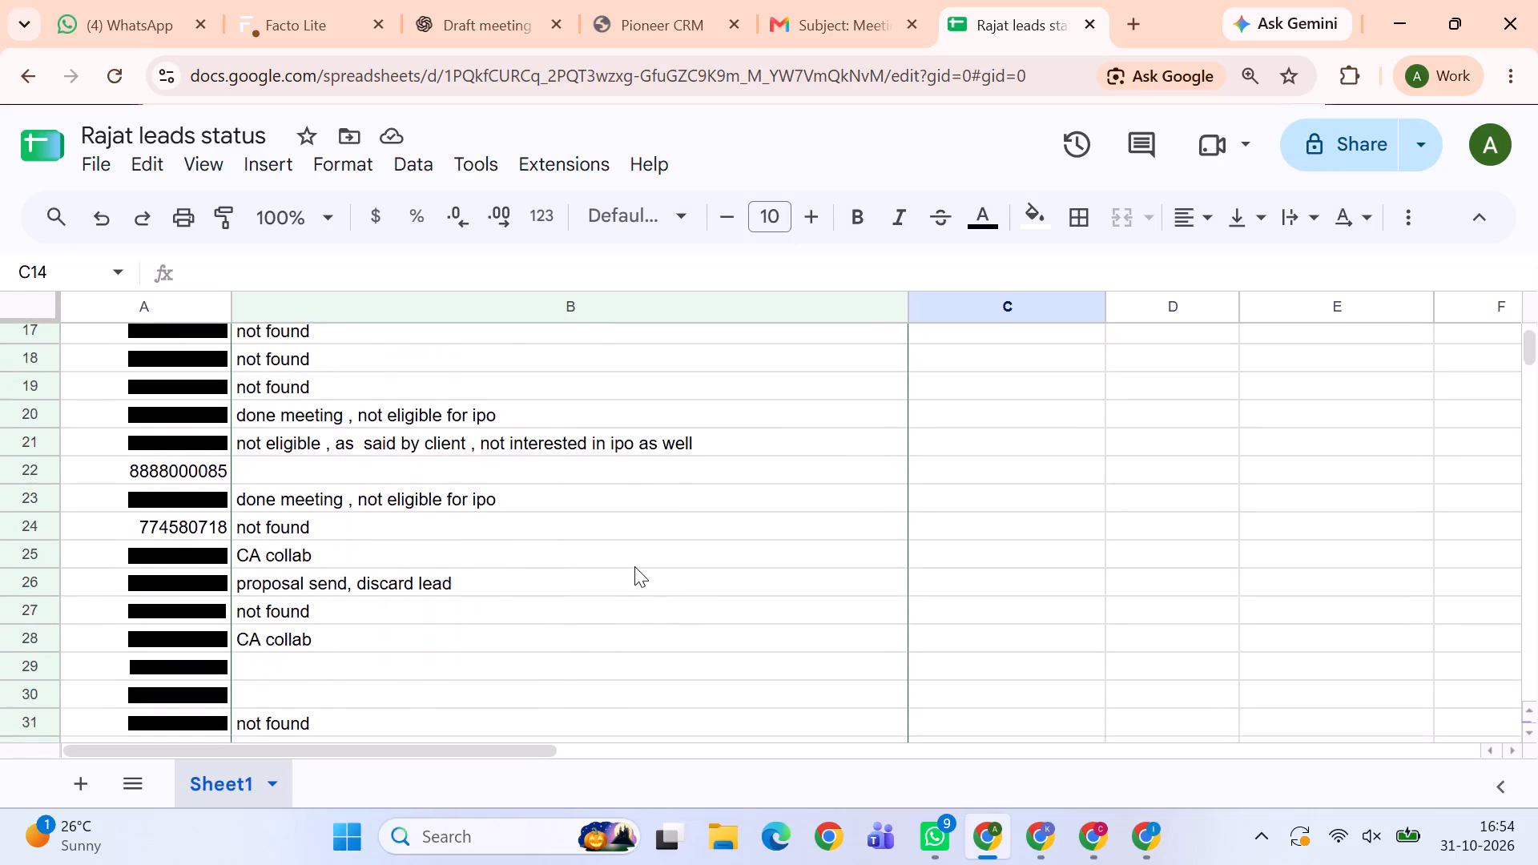
scroll(634, 566, down, 2)
scroll(634, 566, up, 3)
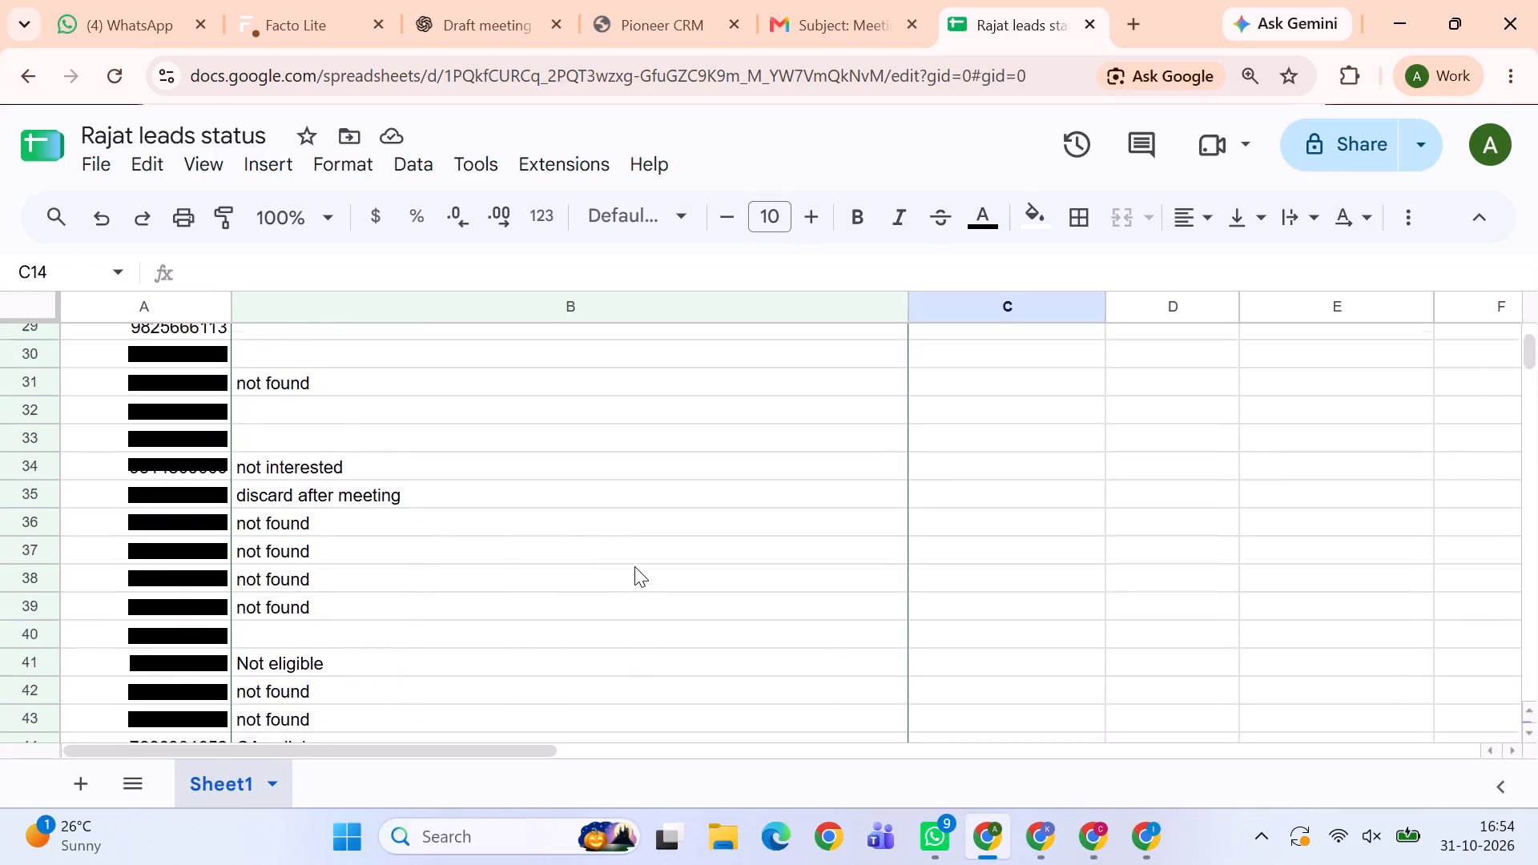
scroll(634, 566, up, 1)
scroll(517, 534, up, 1)
scroll(417, 549, up, 1)
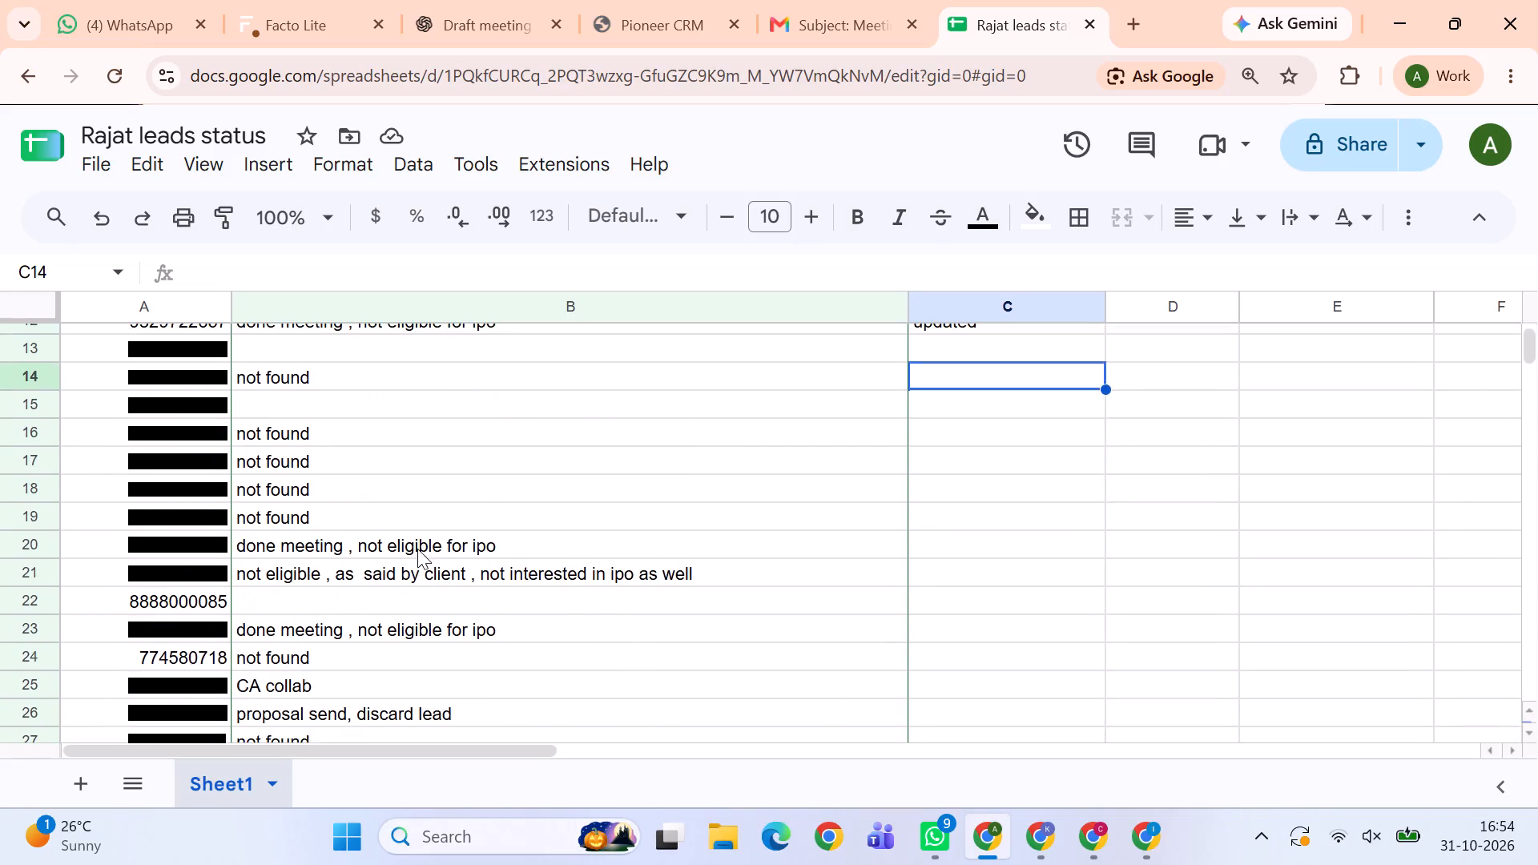
scroll(646, 521, up, 1)
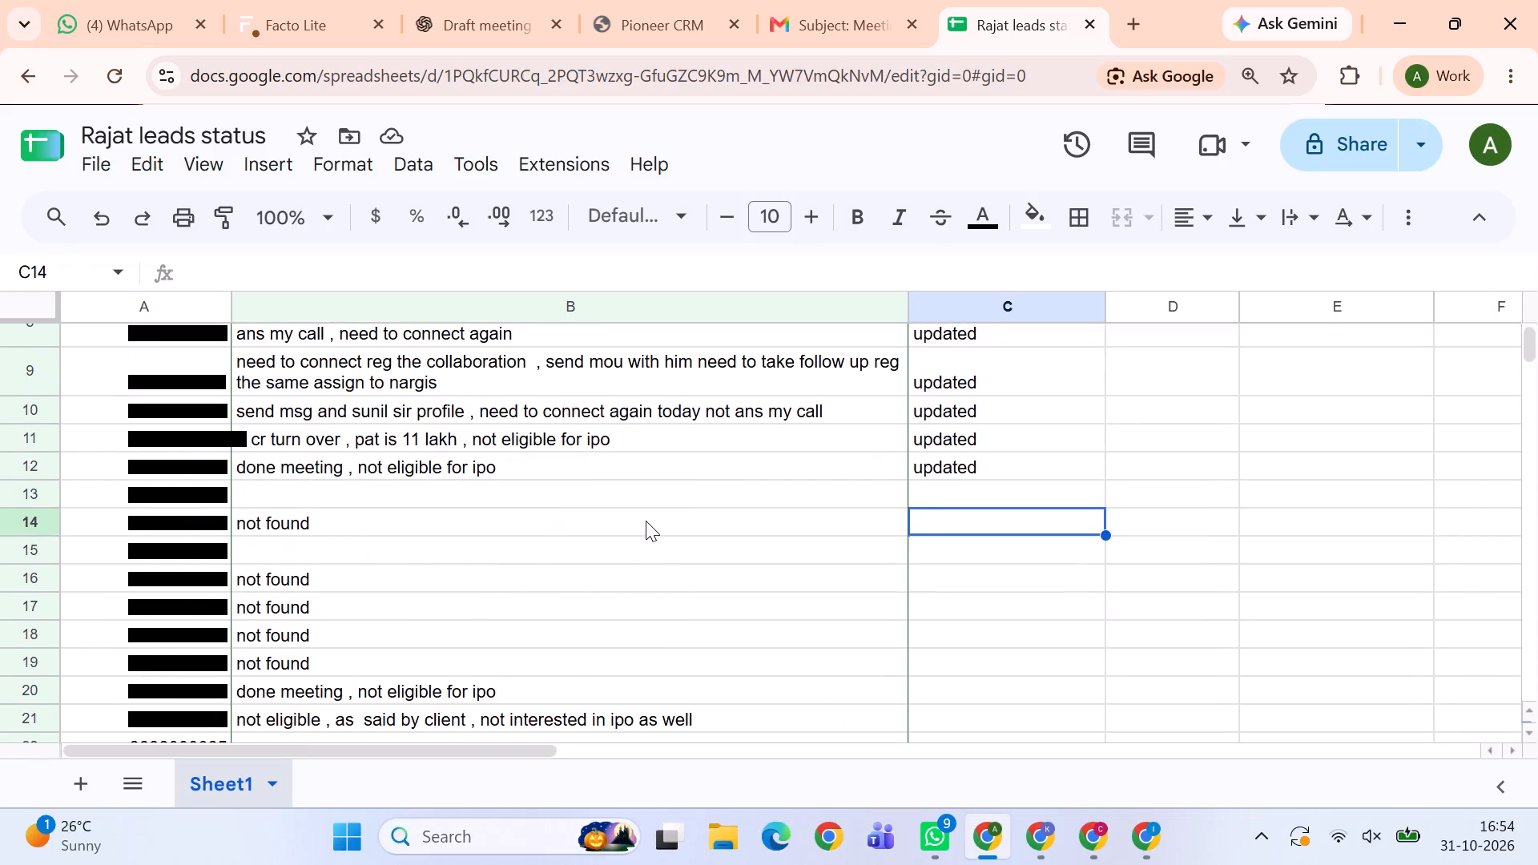
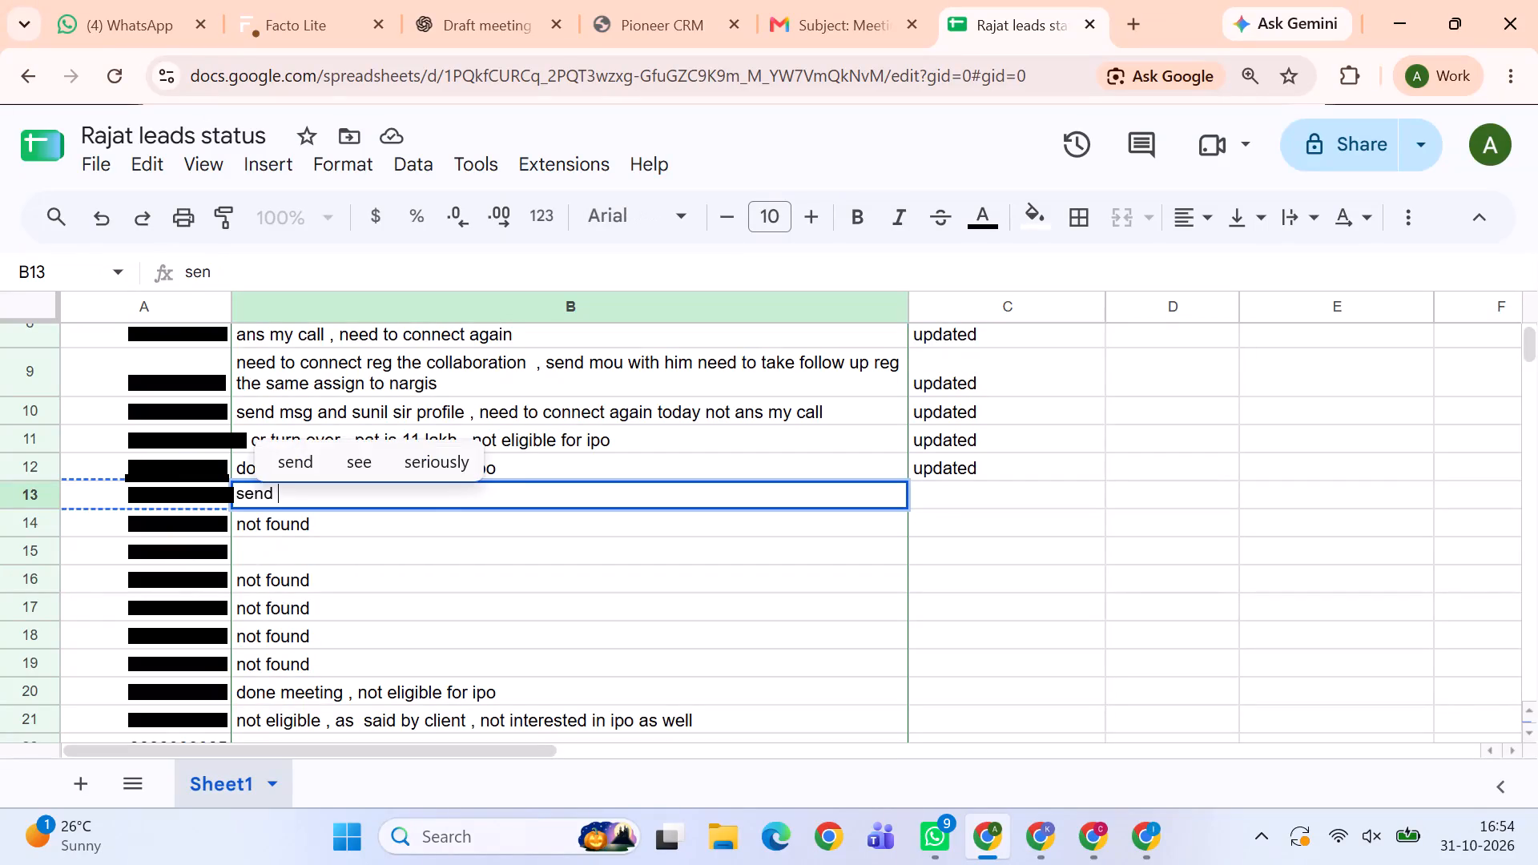
Complete the row 13 remark in column B of the leads sheet as "send msg".
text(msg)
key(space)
click(968, 462)
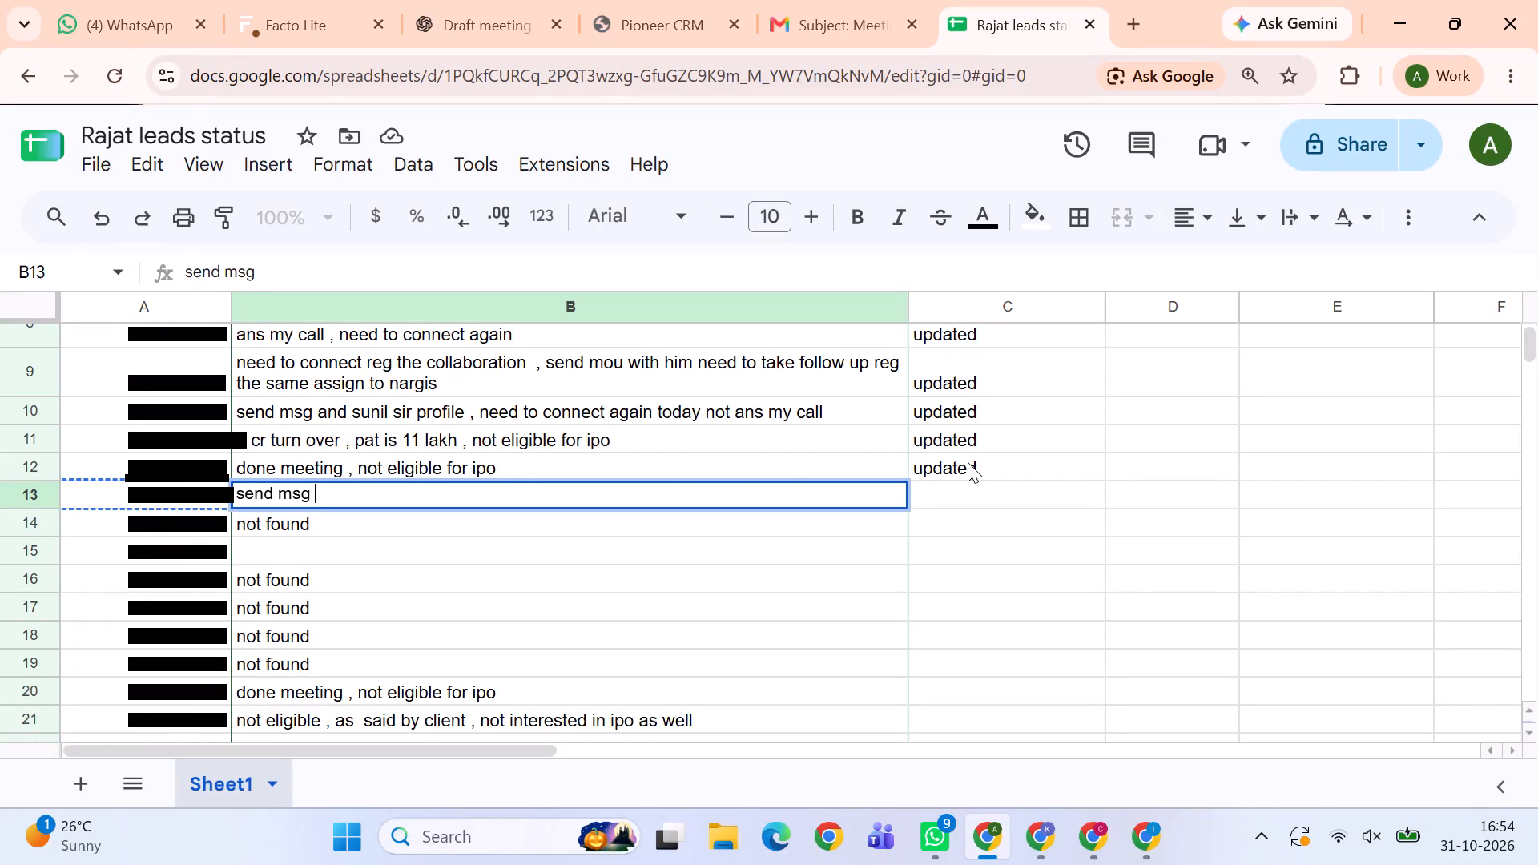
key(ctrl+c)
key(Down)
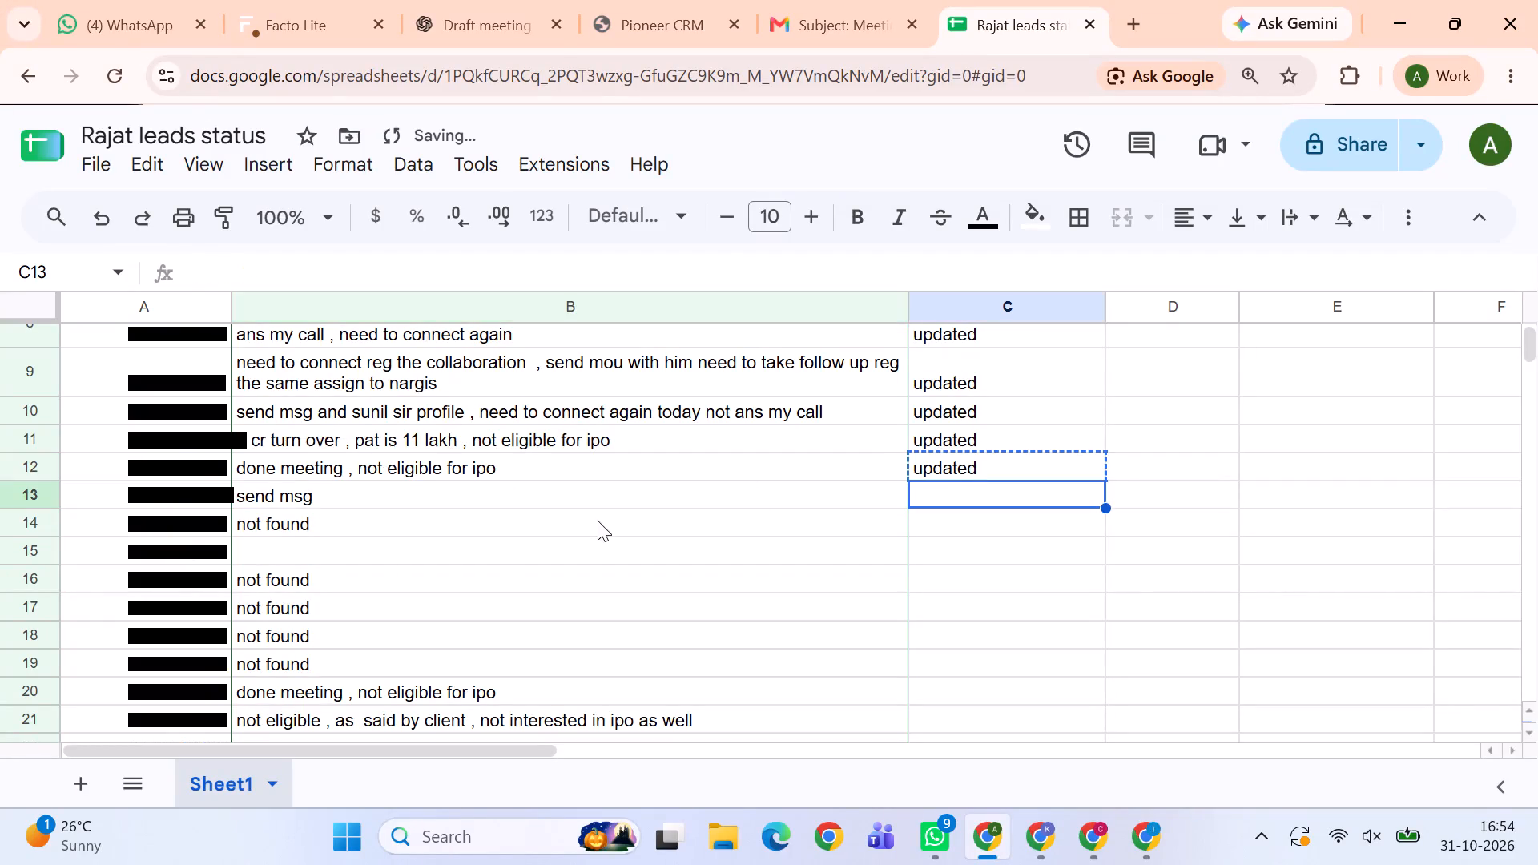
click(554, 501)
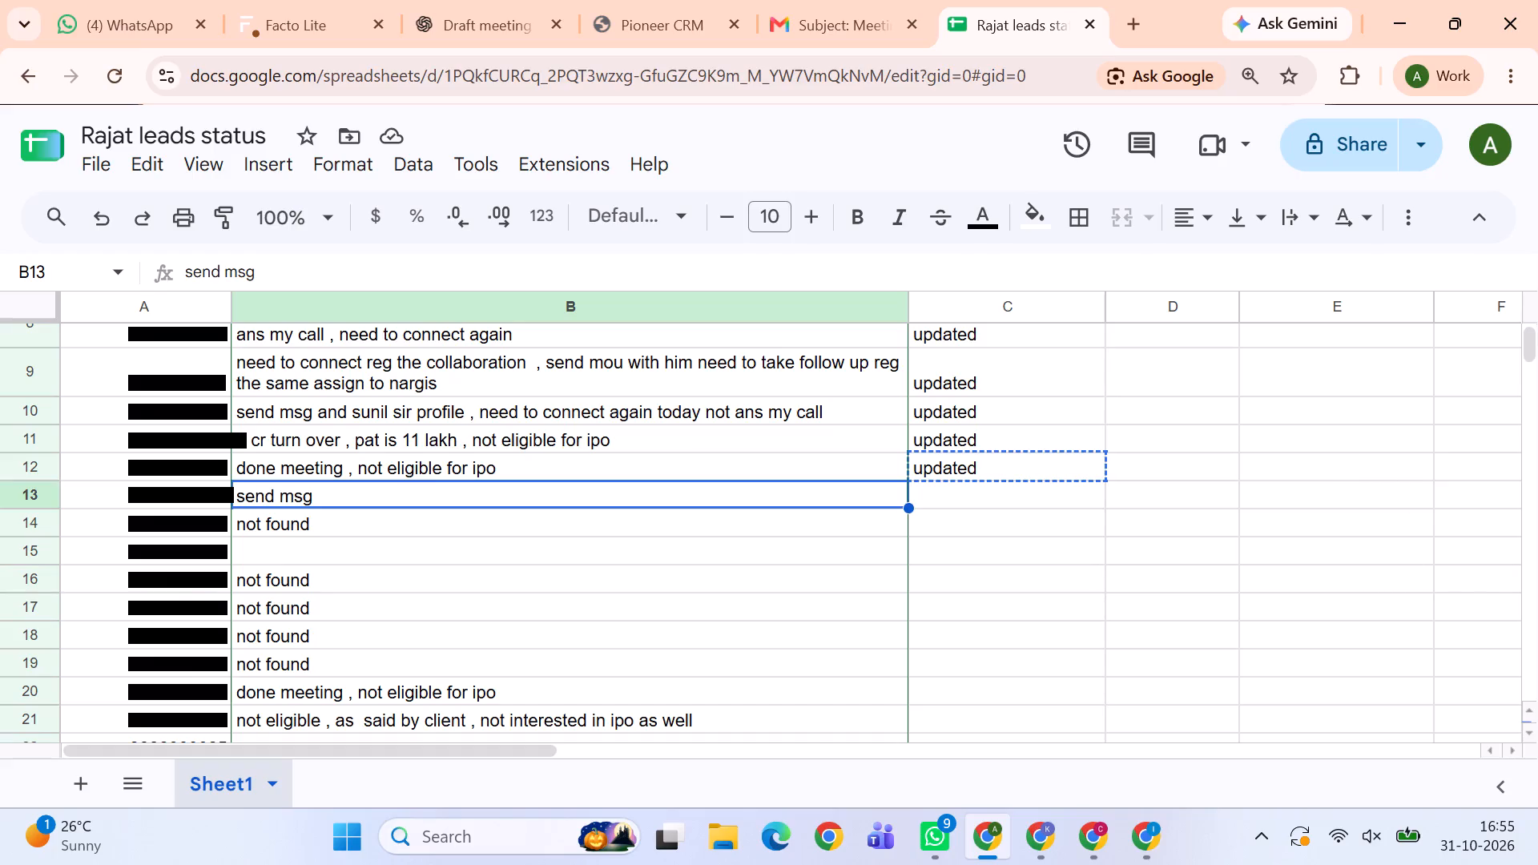
Copy the row 13 phone number from the leads sheet and switch to the Pioneer CRM contacts.
click(186, 486)
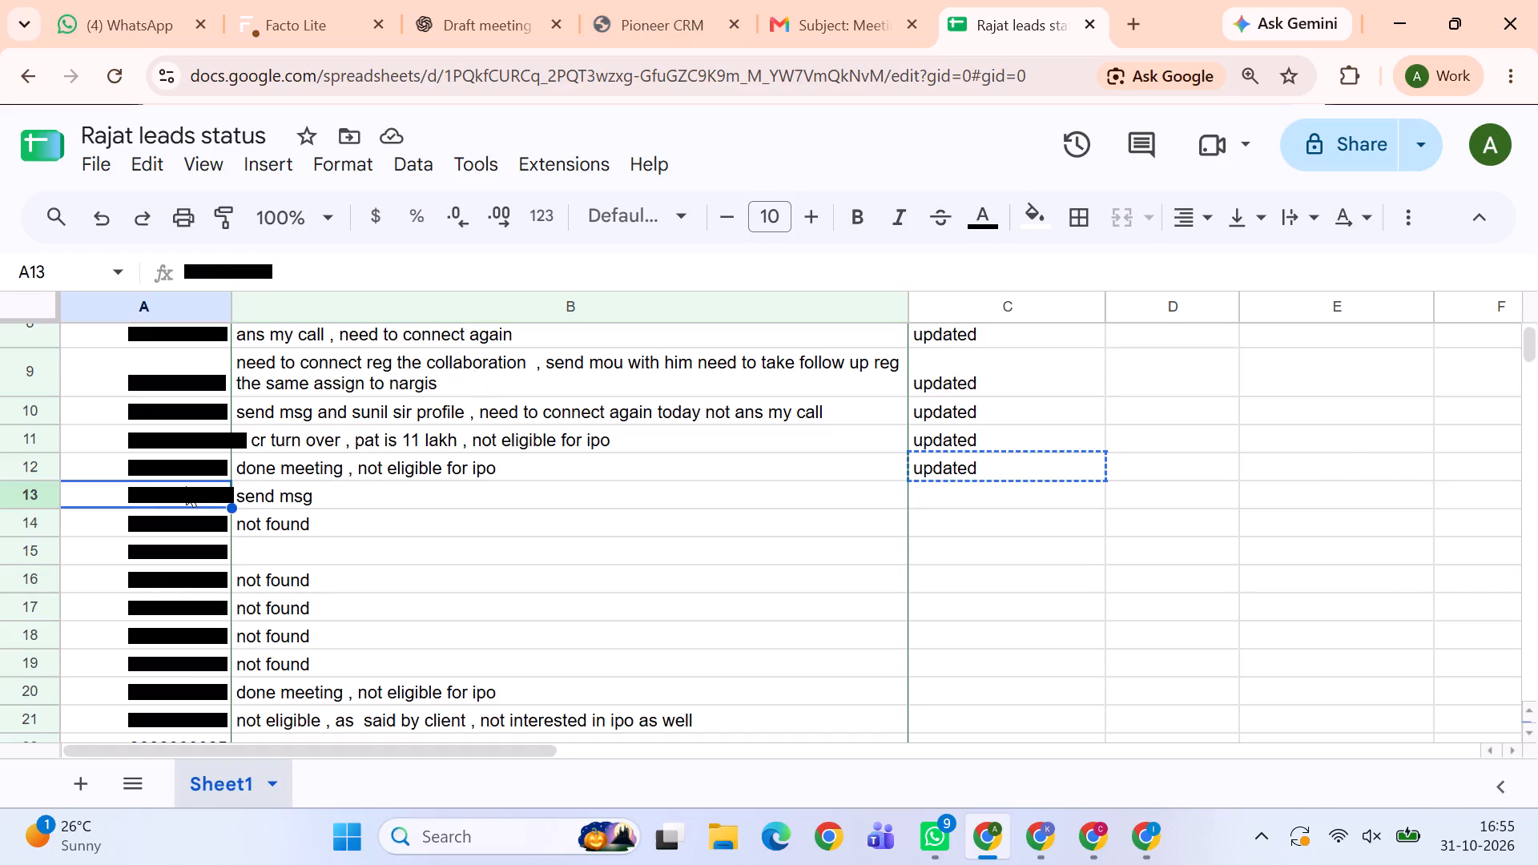
key(ctrl+c)
click(720, 0)
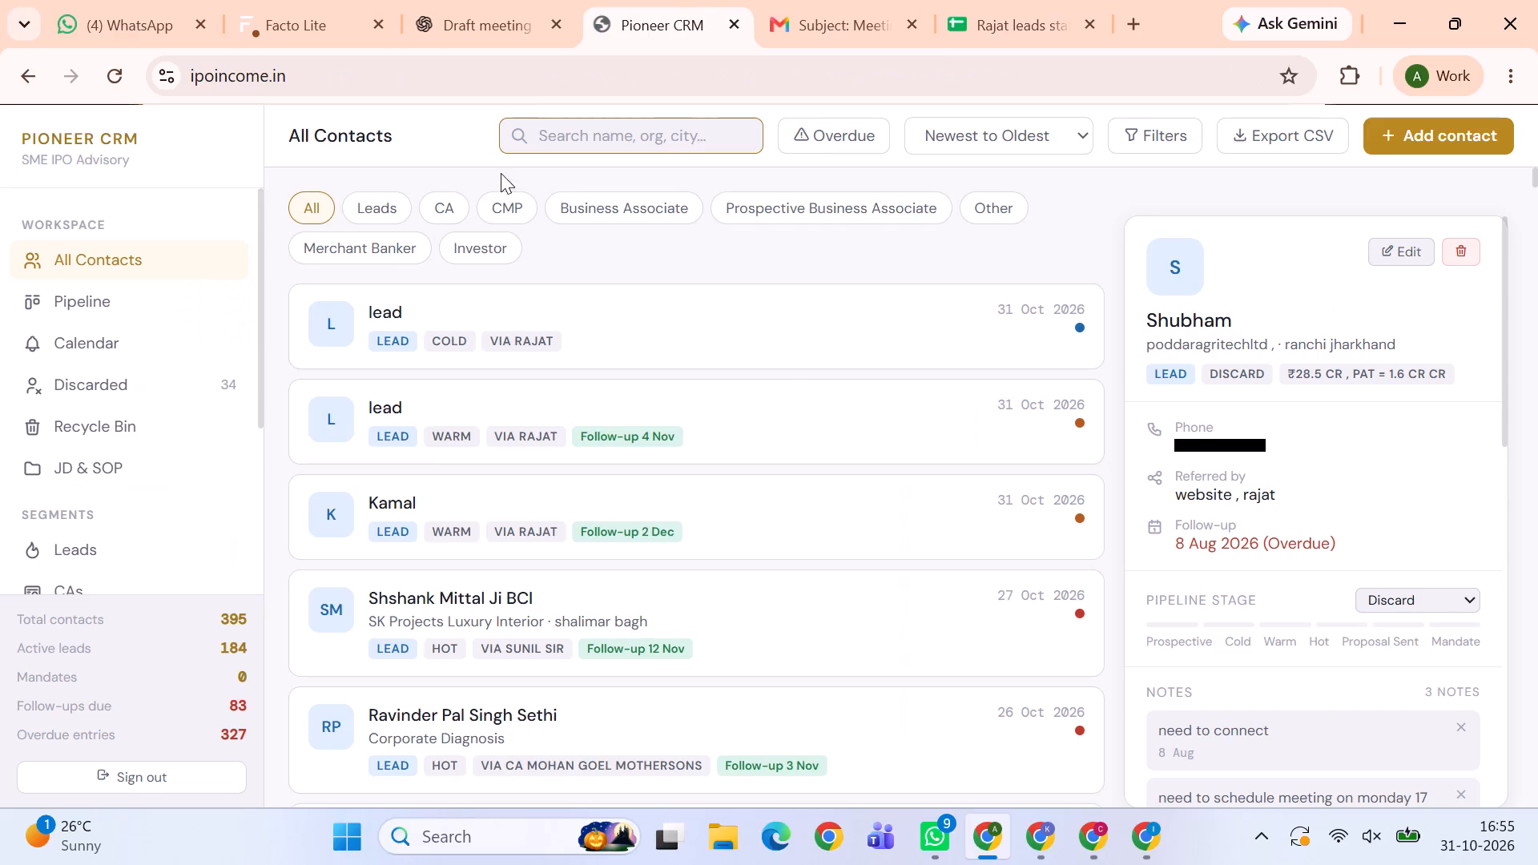
Find the CRM contact matching the copied row 13 number, review its notes, and set its referrer to "website , rajat".
click(630, 133)
key(ctrl+v)
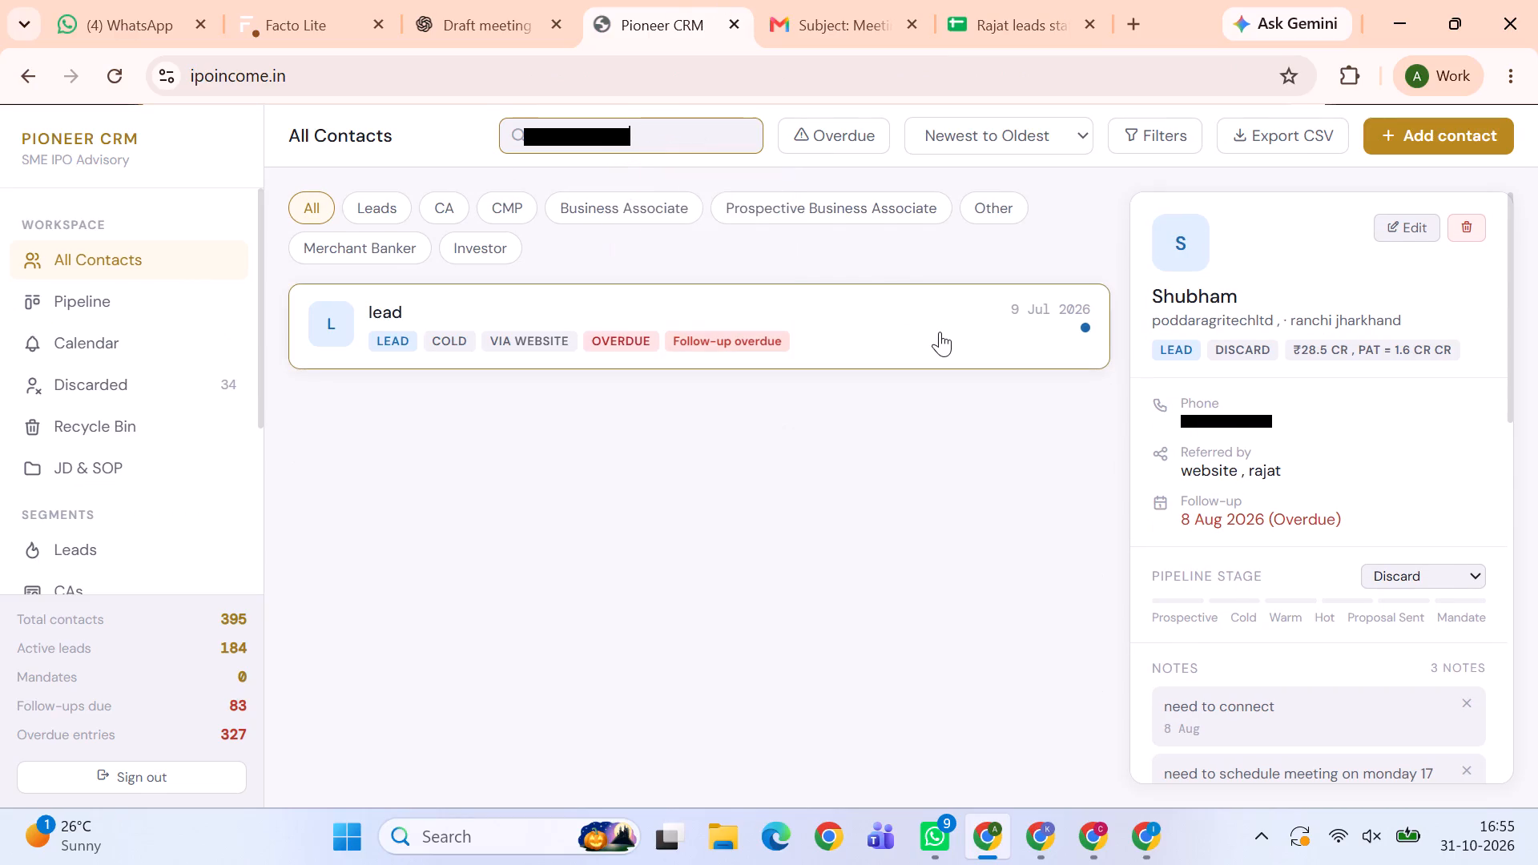
click(940, 332)
scroll(1347, 437, down, 1)
scroll(1367, 315, up, 1)
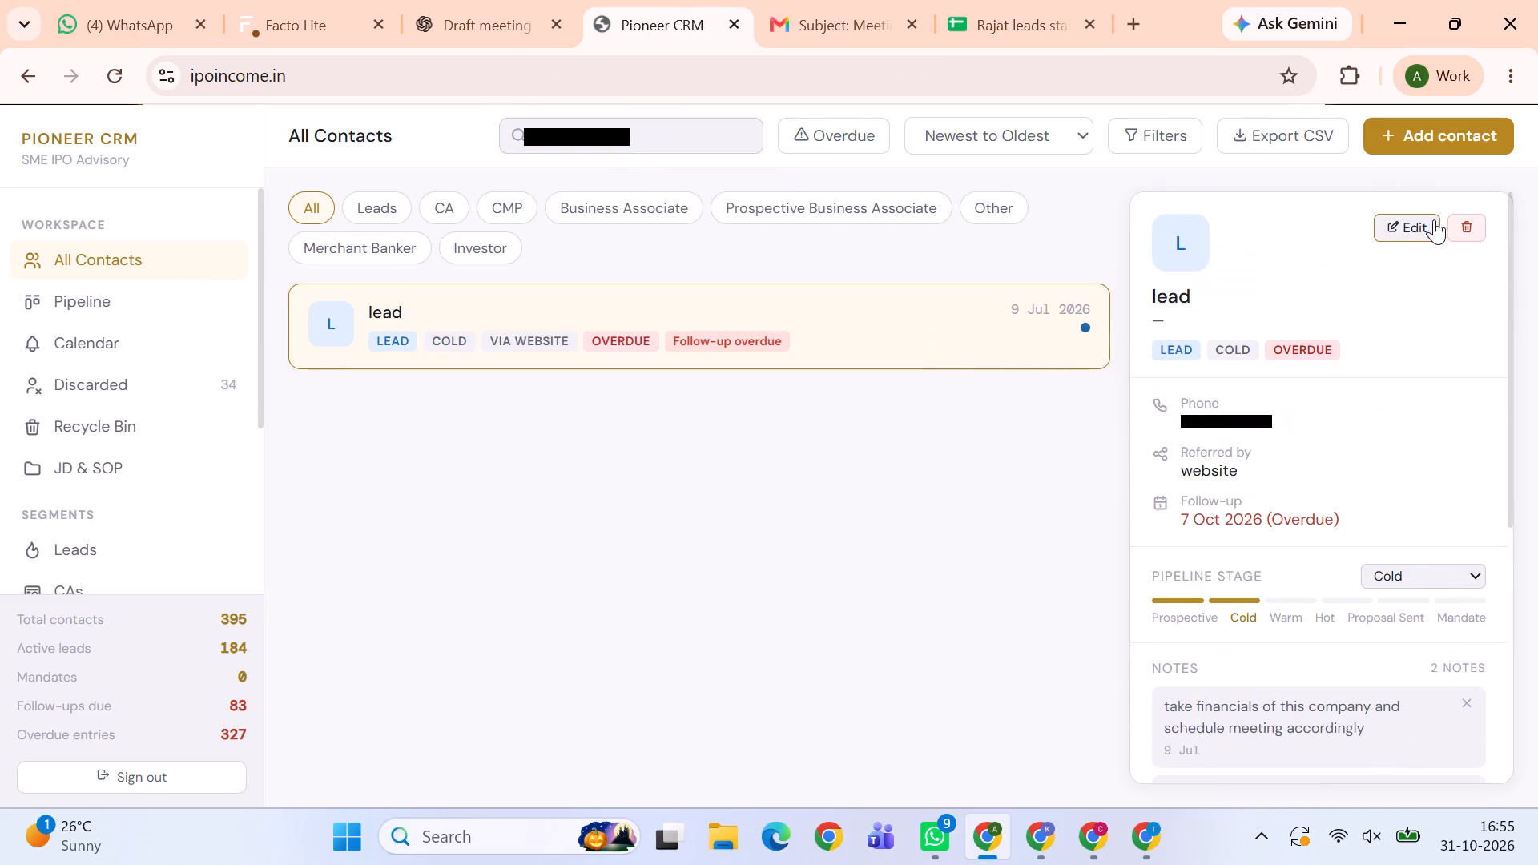
click(1431, 219)
click(933, 471)
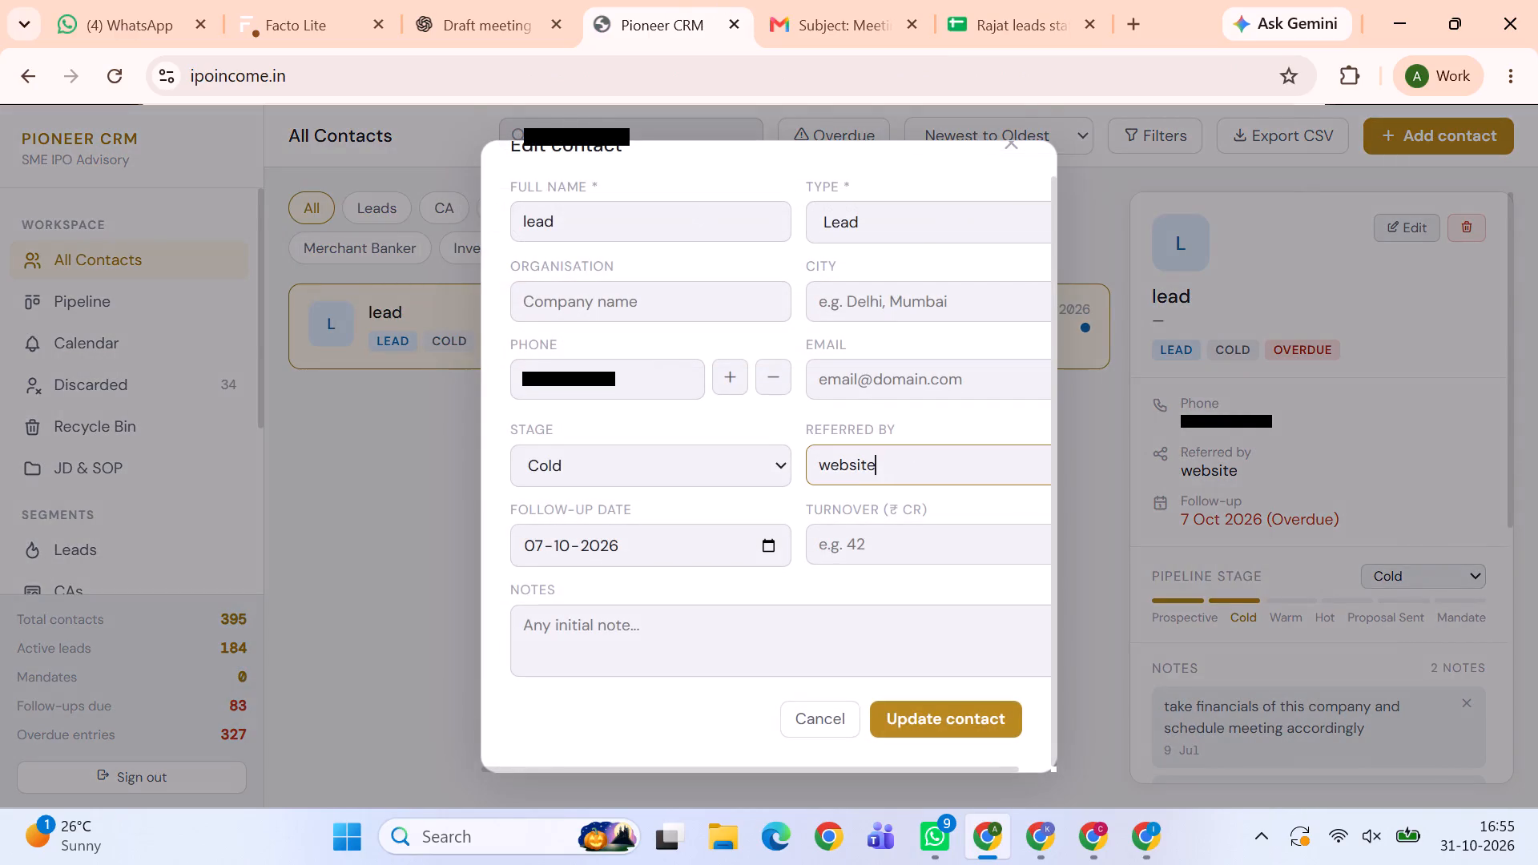
key(space)
text(, rajat)
key(space)
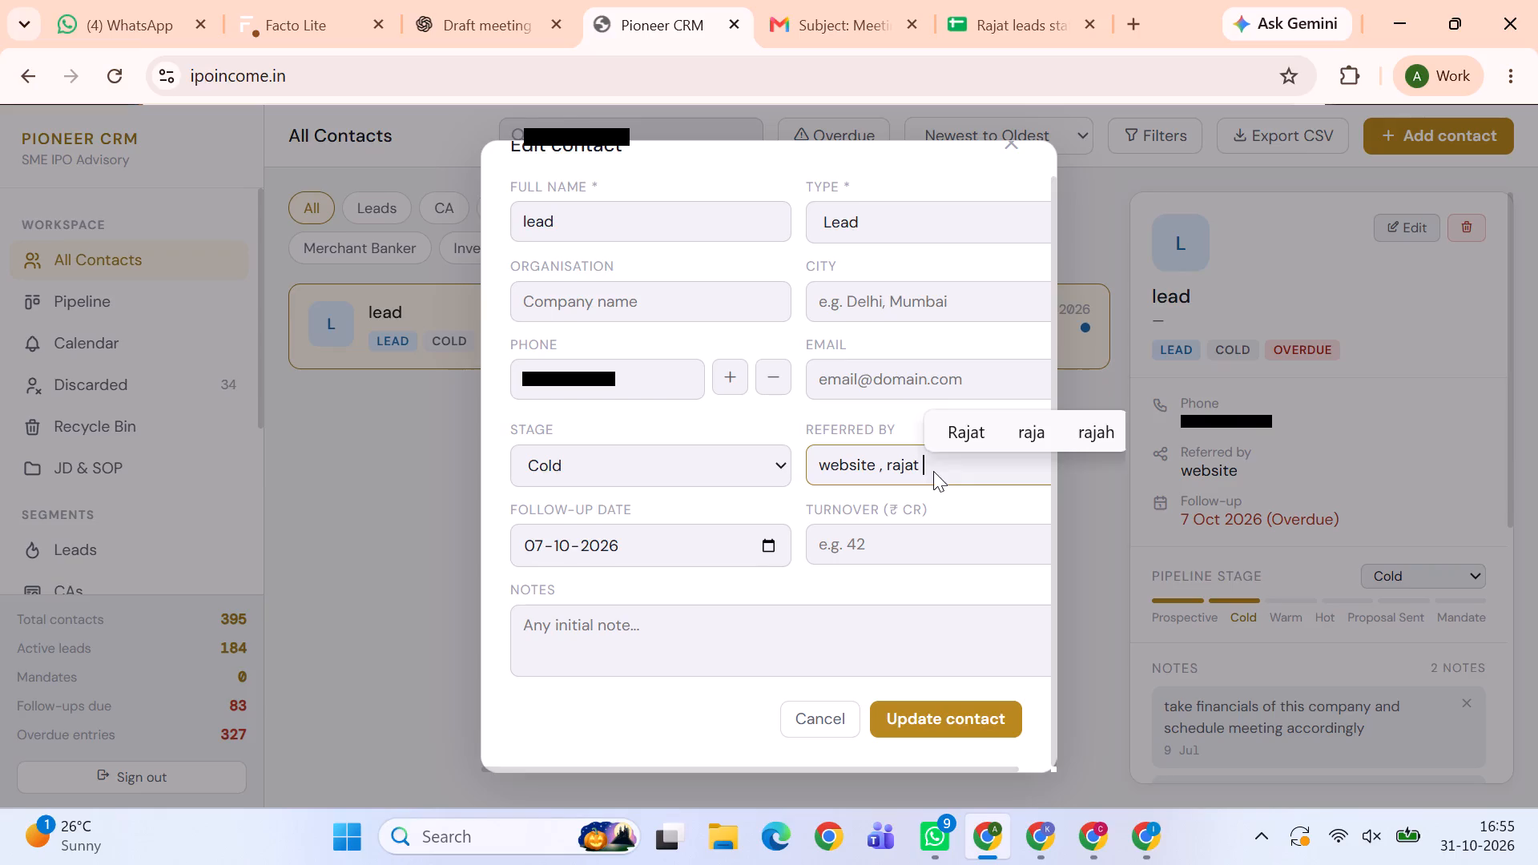
Add the note "not ans my call , need to connect again", save the contact, and return to the leads sheet.
click(820, 632)
text(notans)
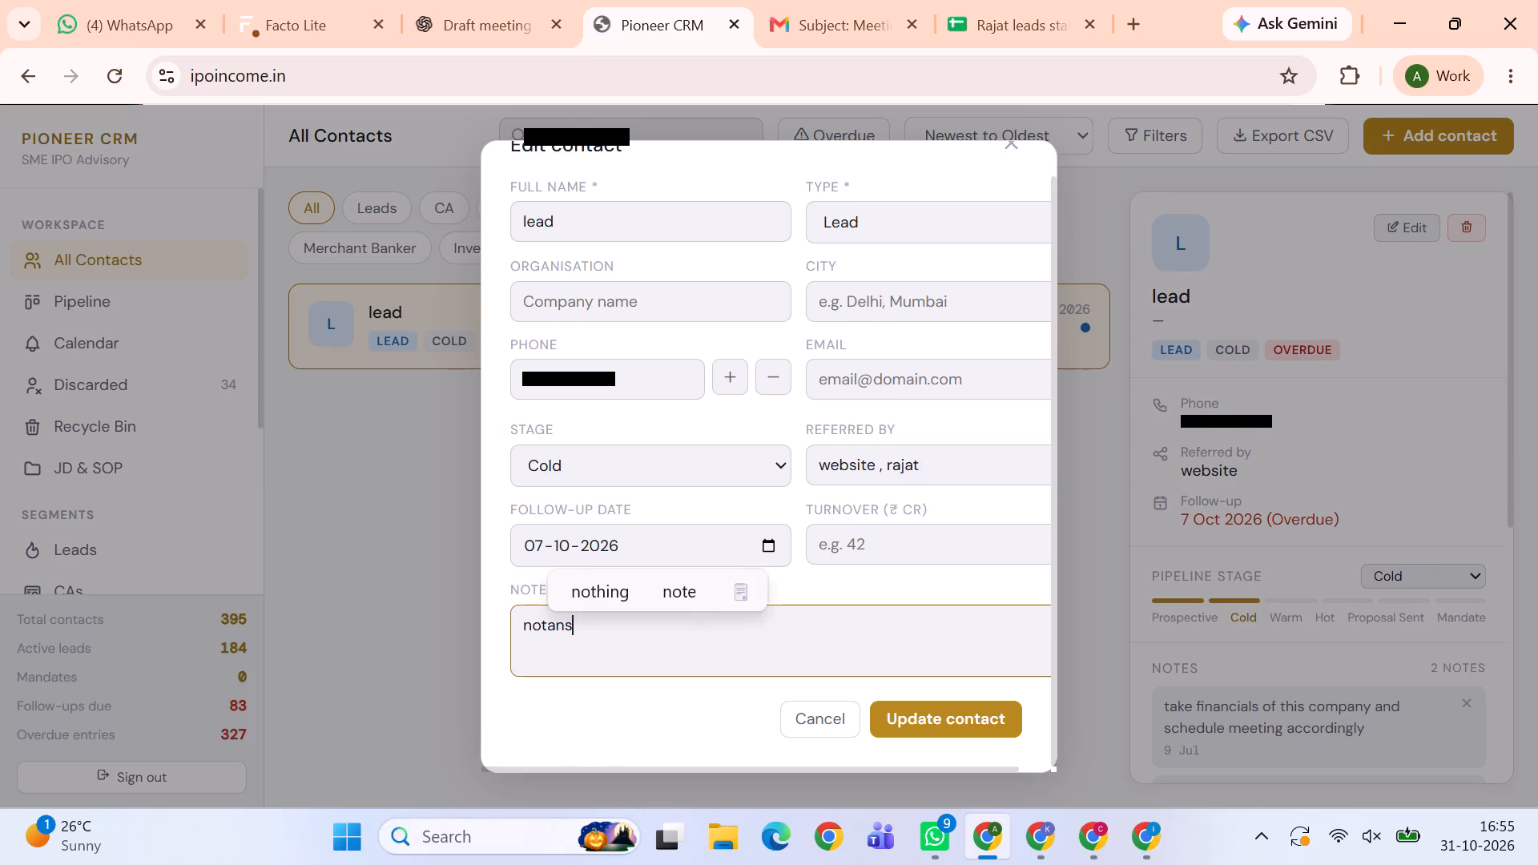
key(BackSpace)
key(BackSpace)
key(BackSpace)
key(space)
text(an)
key(space)
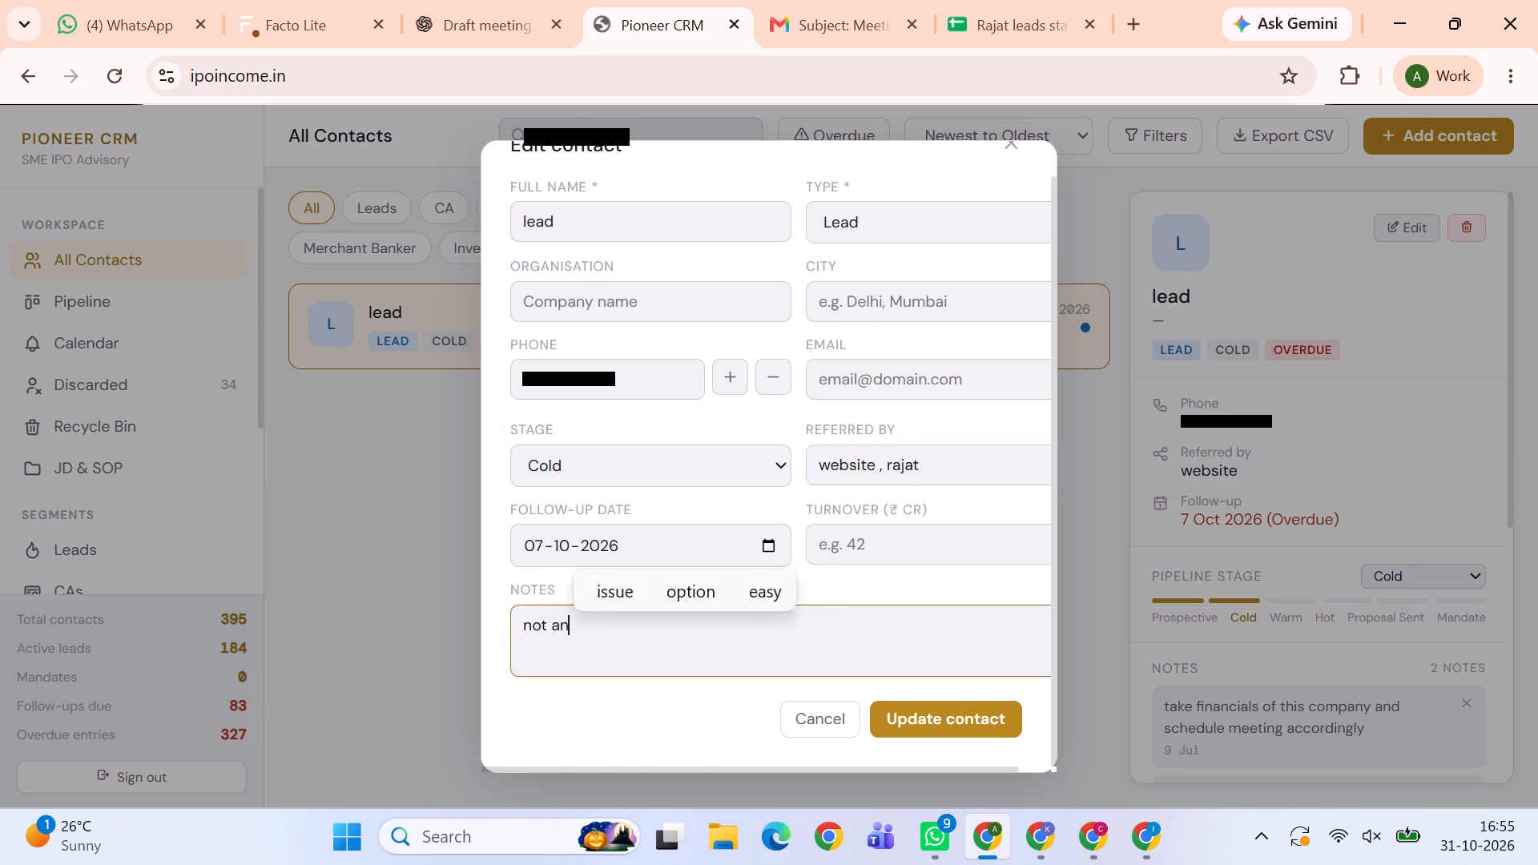
key(BackSpace)
text(s my call , need to connecta)
key(BackSpace)
key(space)
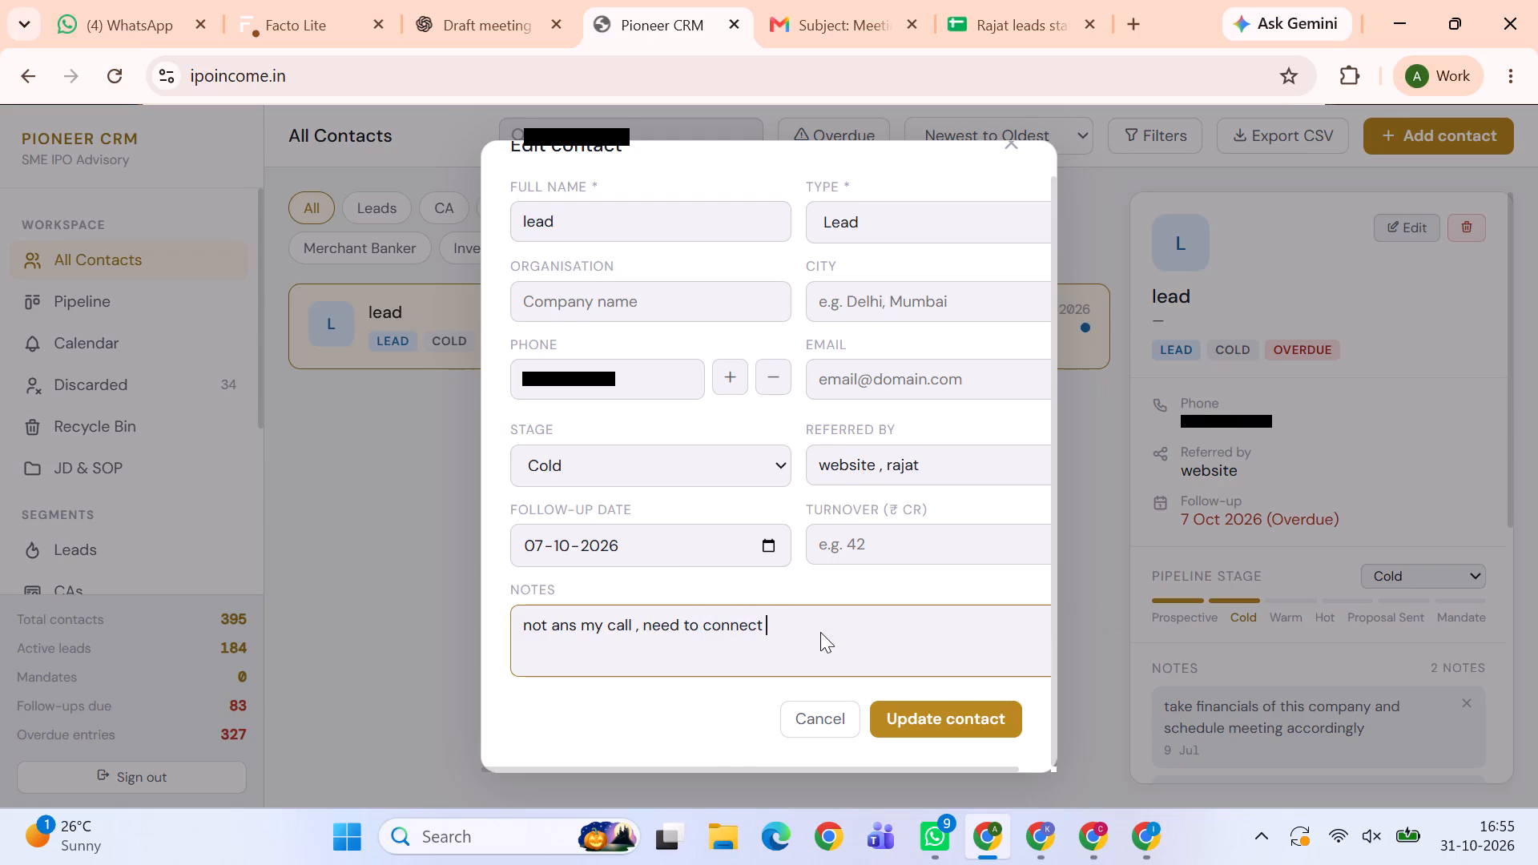
text(agai)
key(space)
key(BackSpace)
text(n)
key(space)
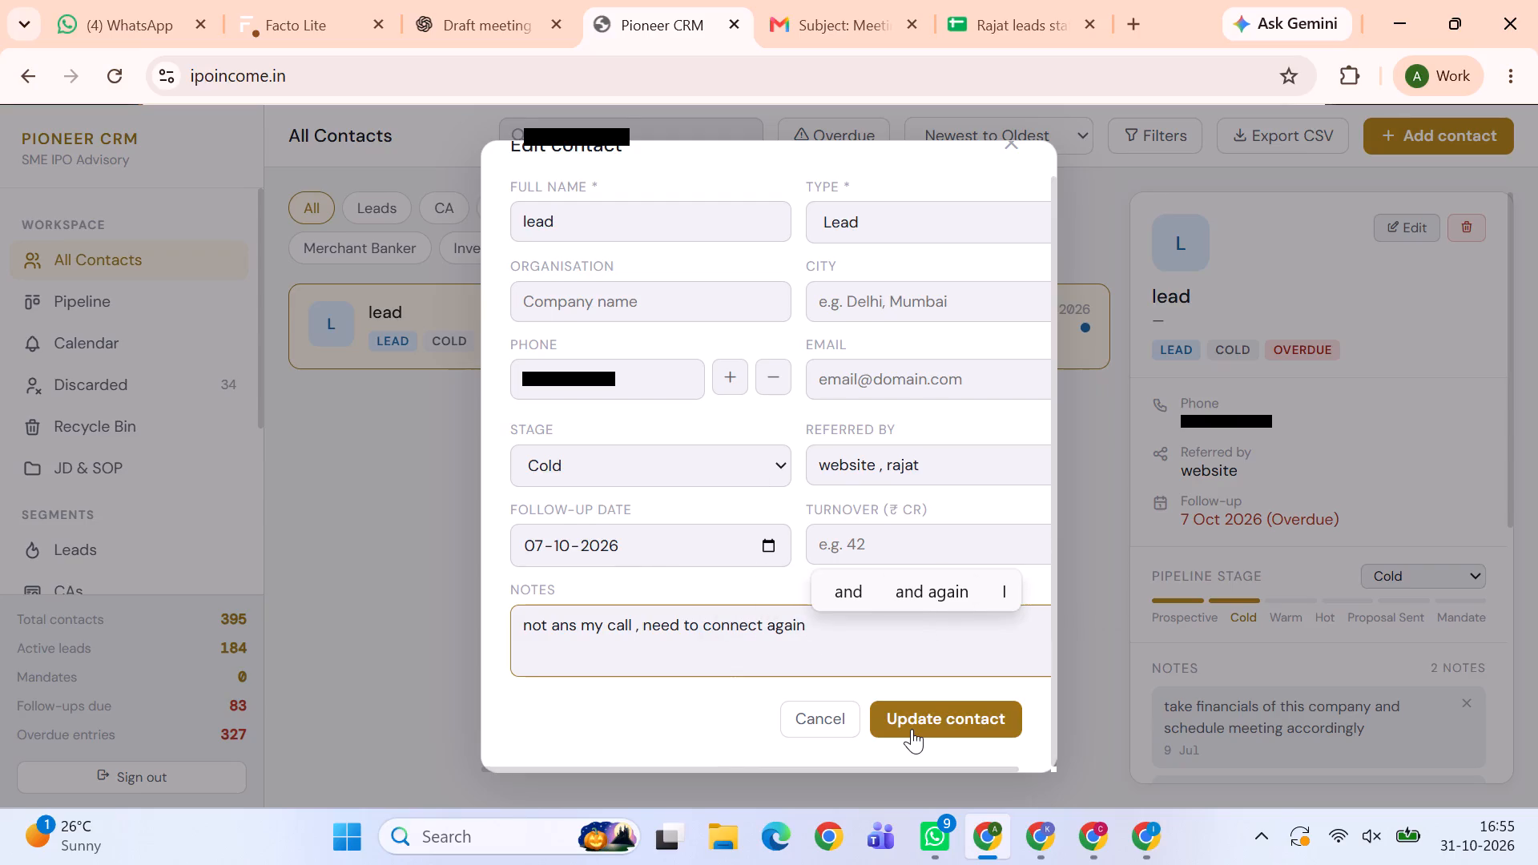
click(912, 729)
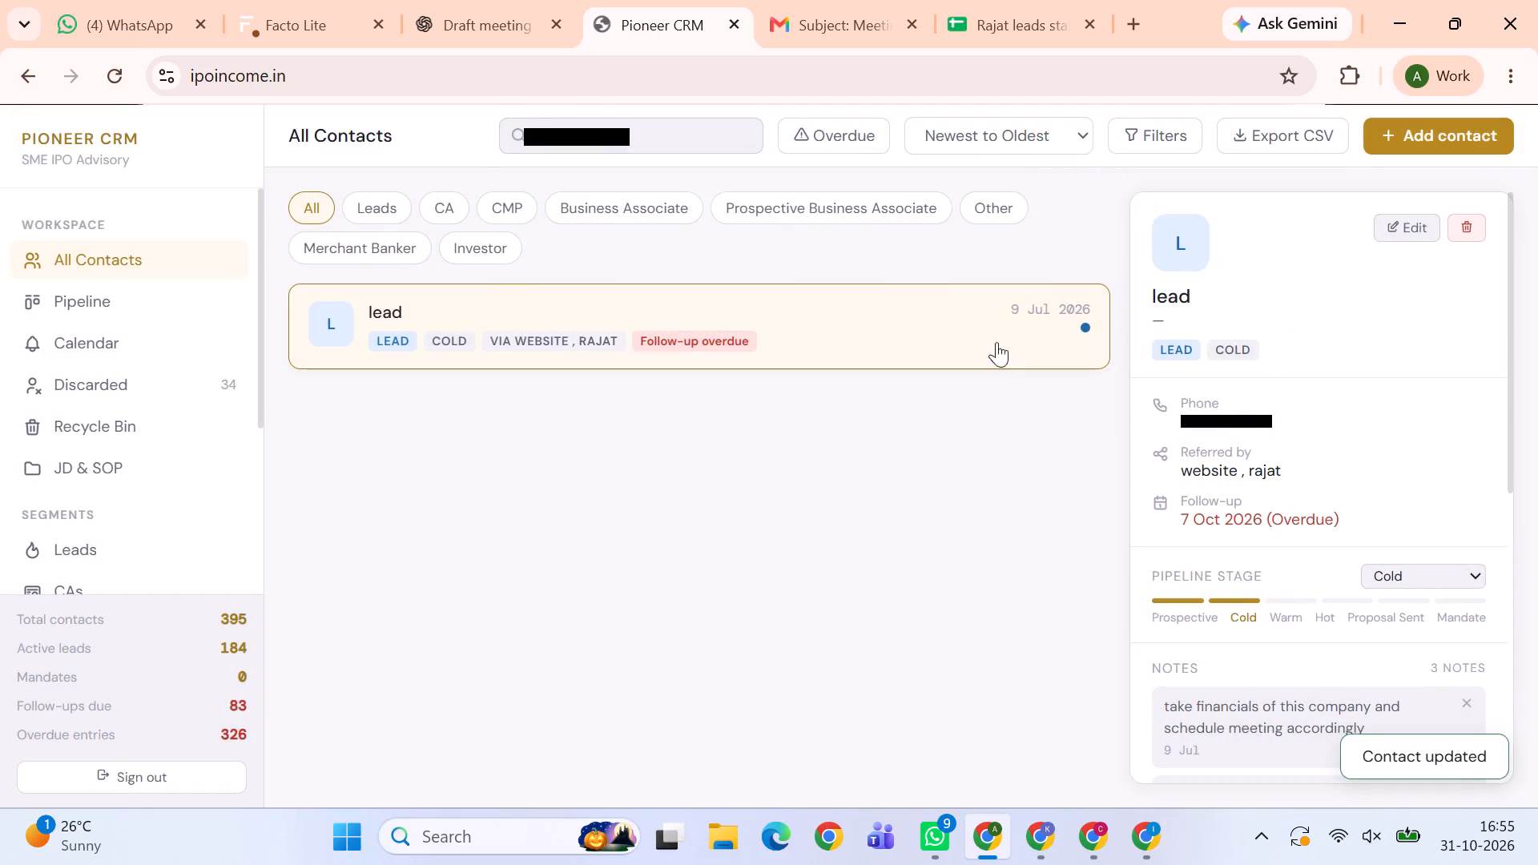
click(1017, 0)
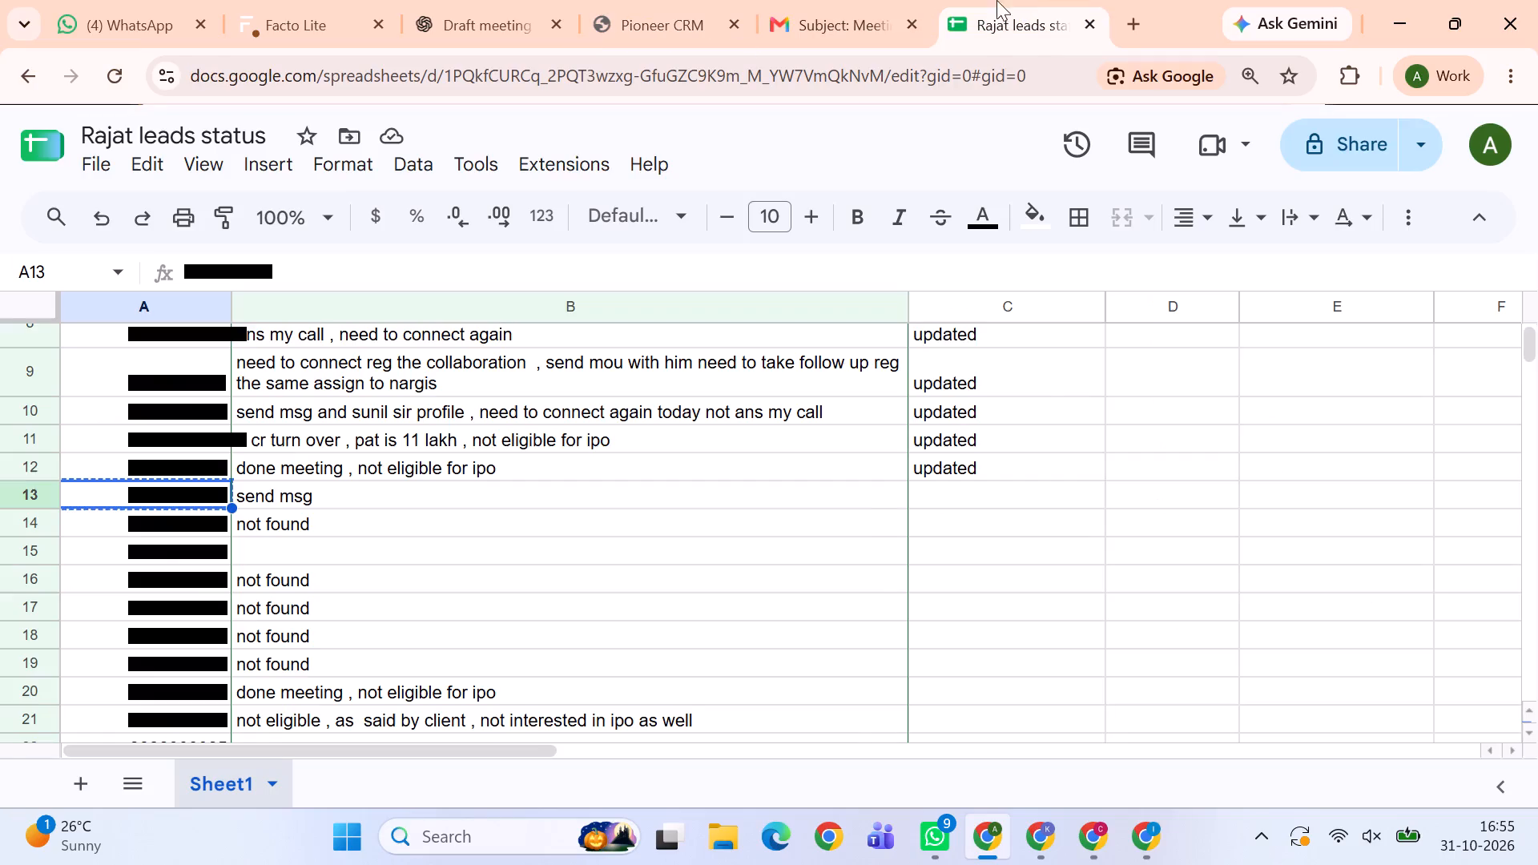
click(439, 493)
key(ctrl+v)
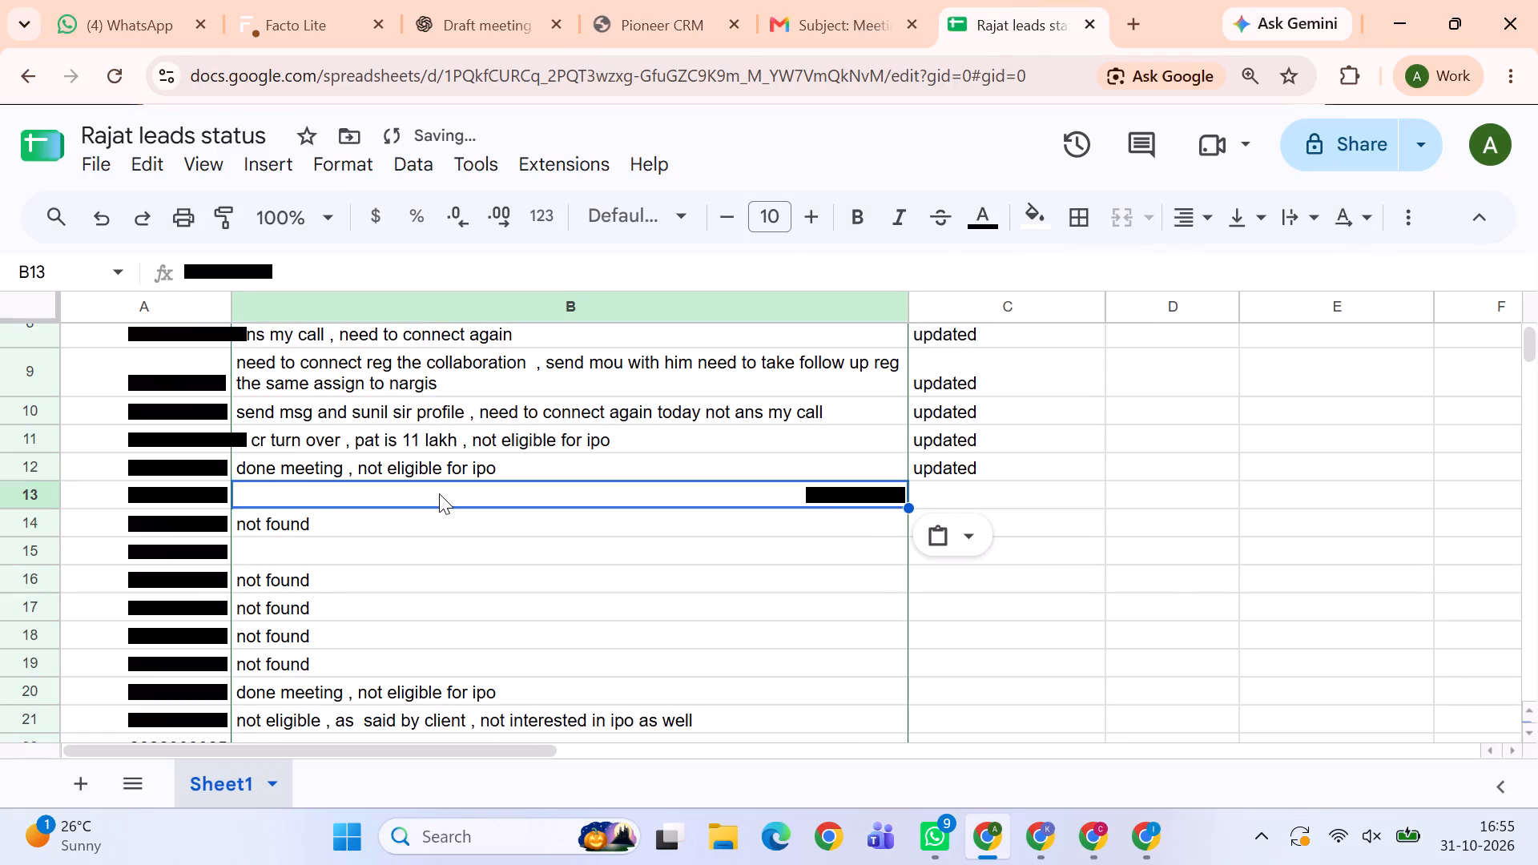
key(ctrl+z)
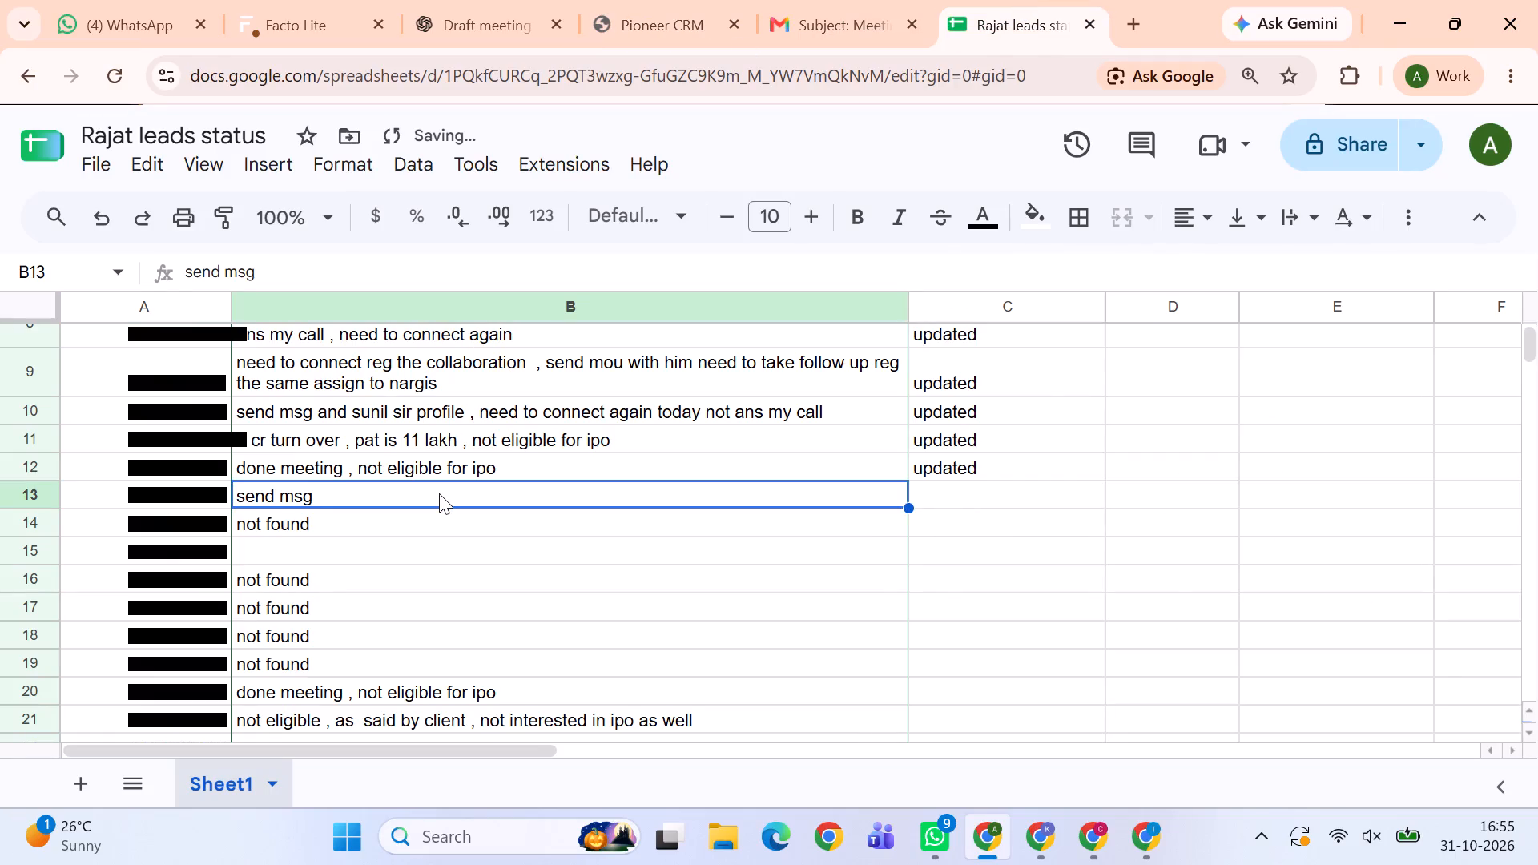
Replace the row 13 remark in column B with "send msg , currently not connected need to connect again".
click(439, 493)
key(space)
text(send msg , currently not)
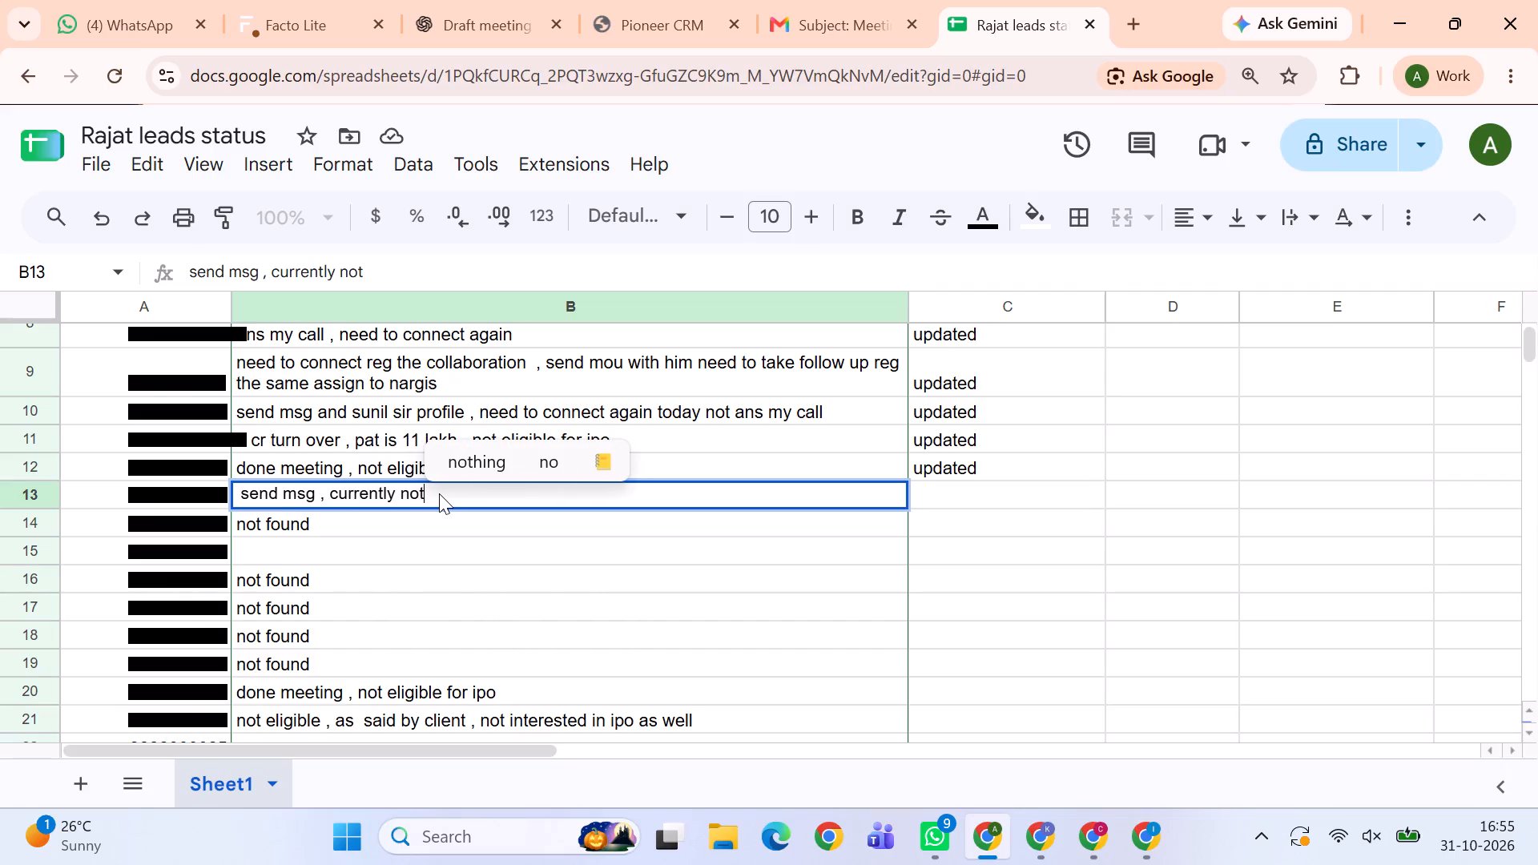
key(space)
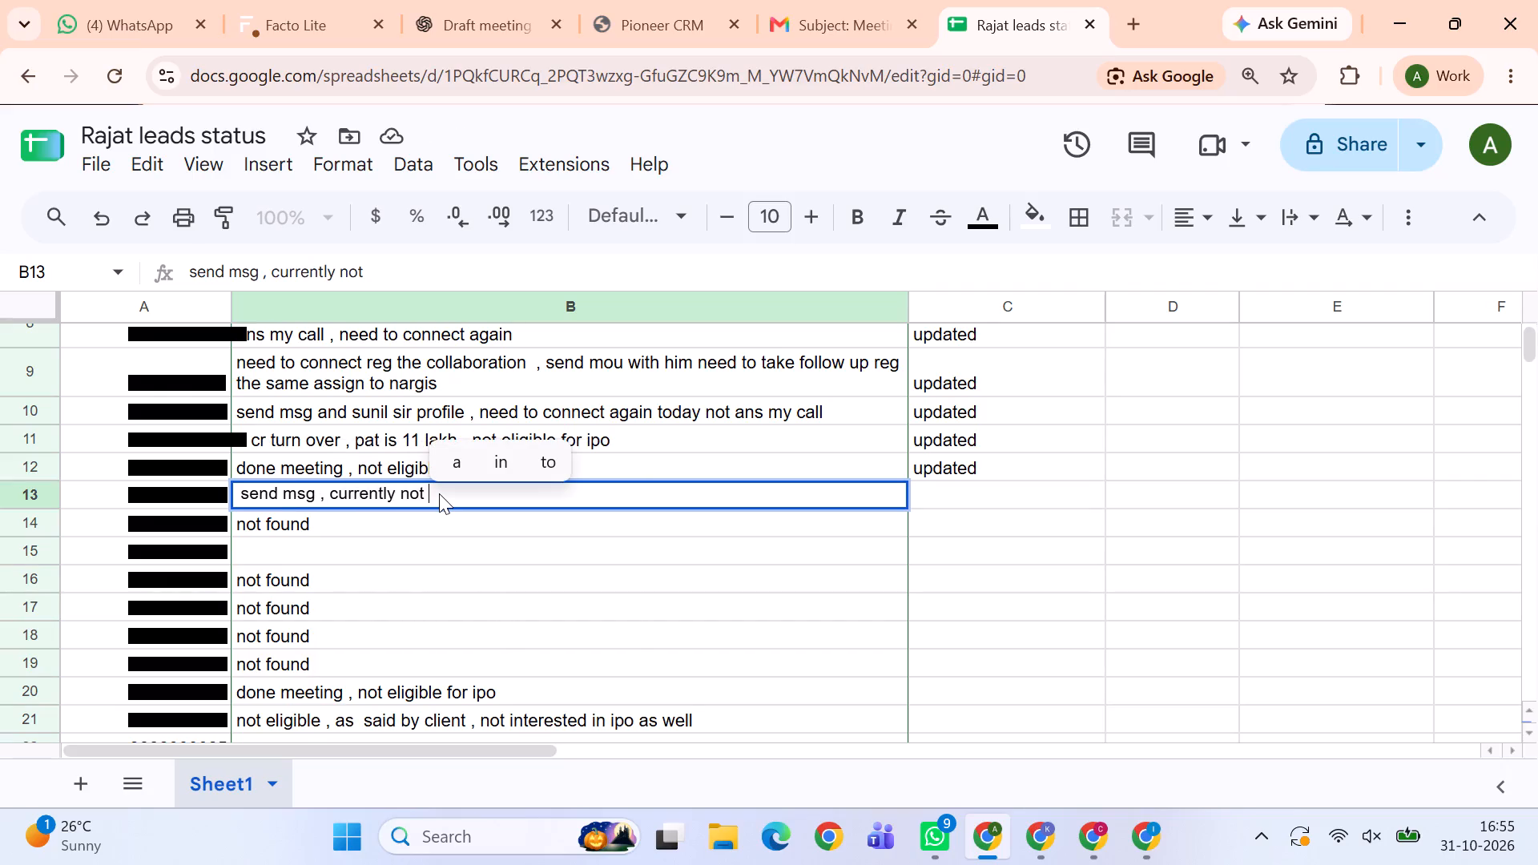
text(connected)
key(space)
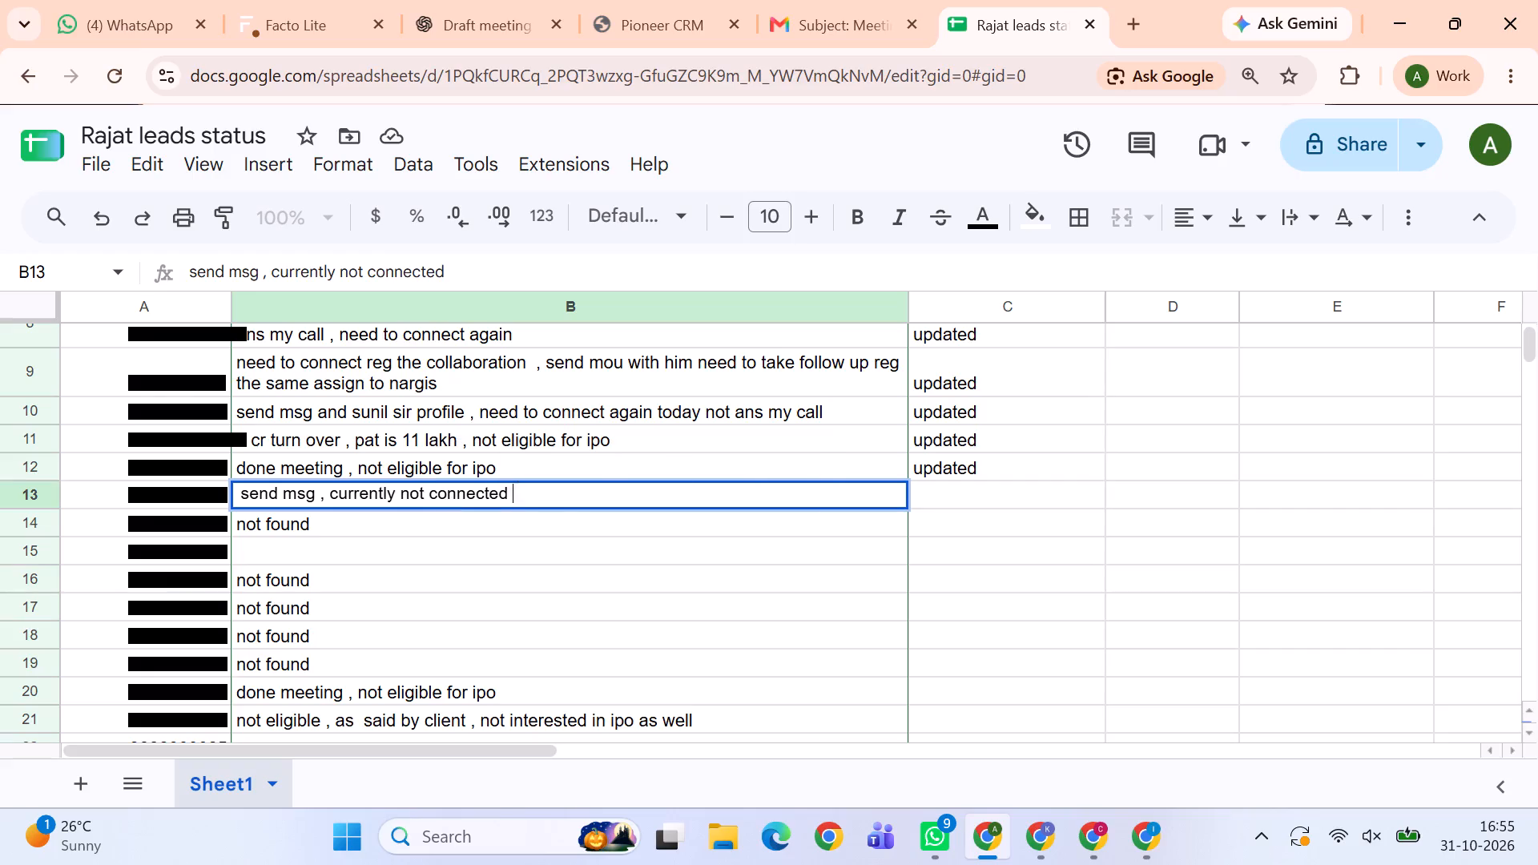
text(need to connect agai)
text(n)
key(space)
key(Right)
Mark row 13 as "updated" in column C by copying the status from row 12.
key(Up)
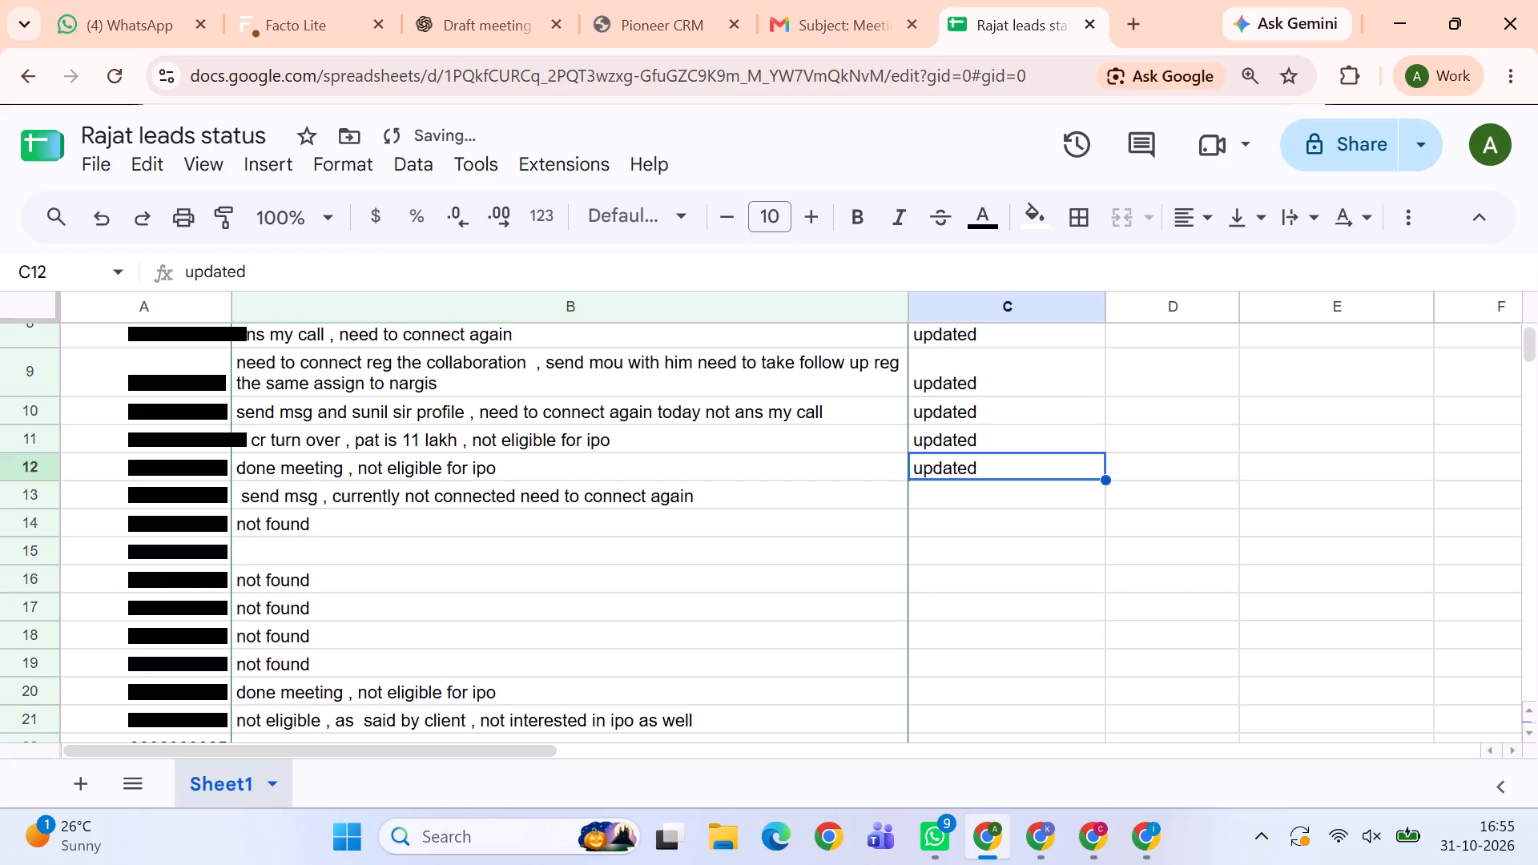
key(ctrl+c)
key(Down)
key(ctrl+v)
key(Down)
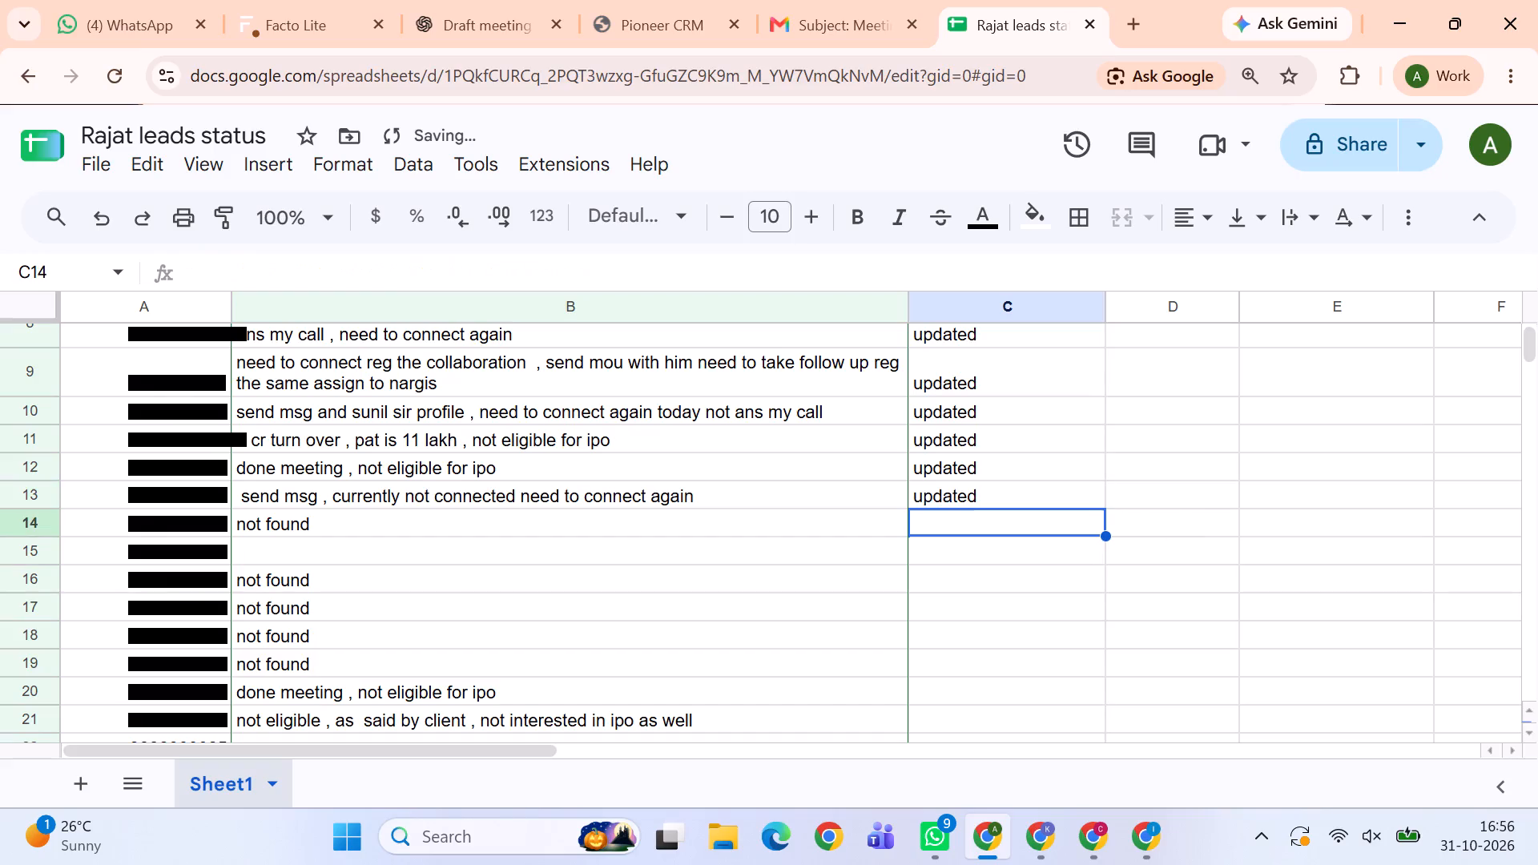
Copy the row 14 phone number from the leads sheet and search the Pioneer CRM contacts for it.
click(200, 528)
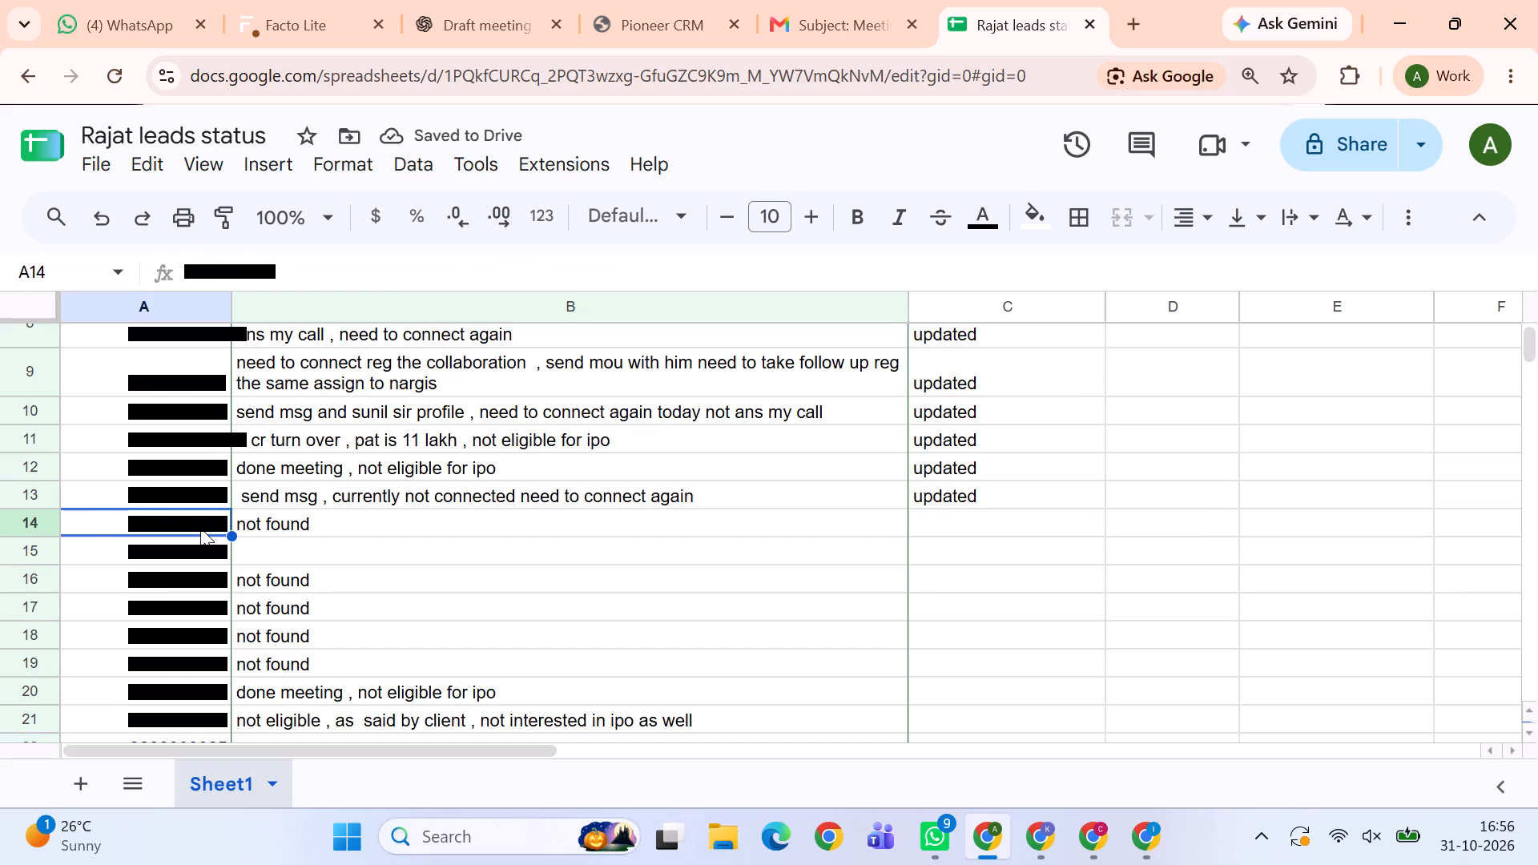
key(ctrl+c)
click(662, 0)
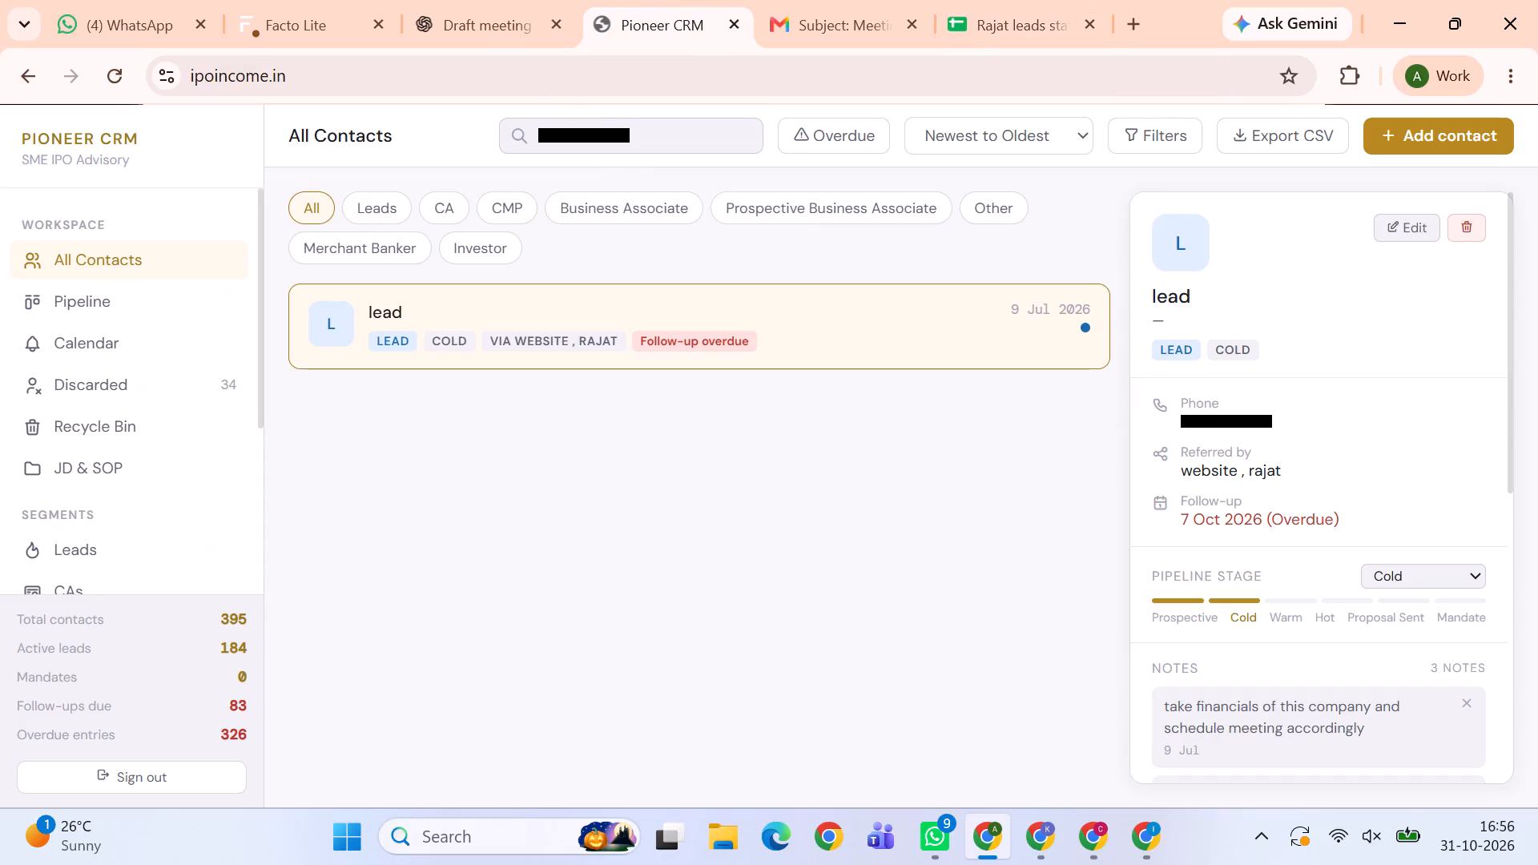
drag(641, 131, 370, 127)
key(BackSpace)
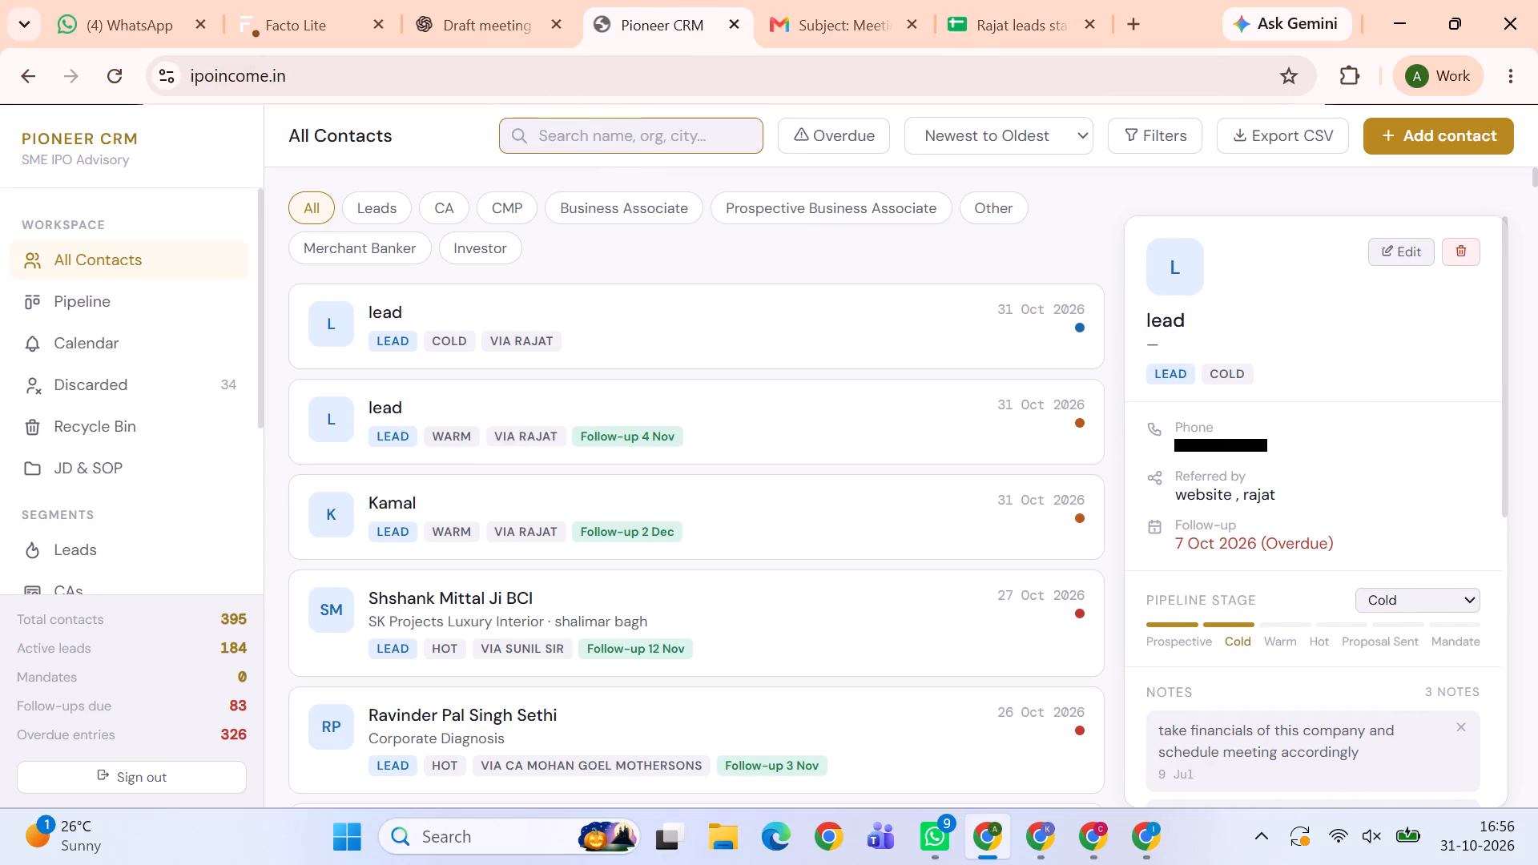
click(553, 134)
key(ctrl+v)
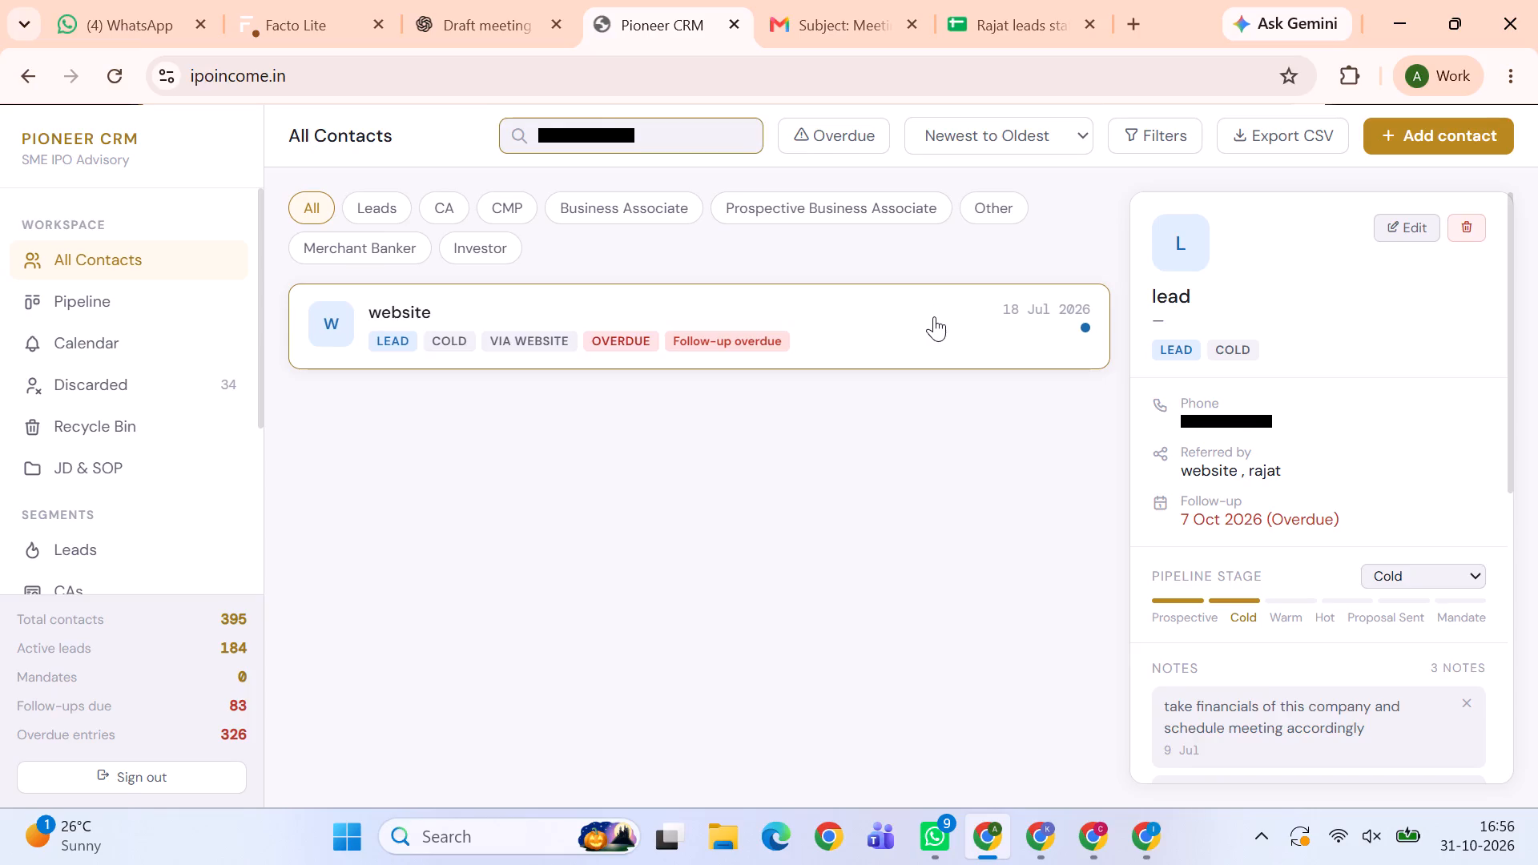
Open the contact matching the row 14 number, review its notes, and set its referrer to "website , rajat".
click(934, 316)
scroll(1357, 394, down, 1)
scroll(1296, 360, up, 1)
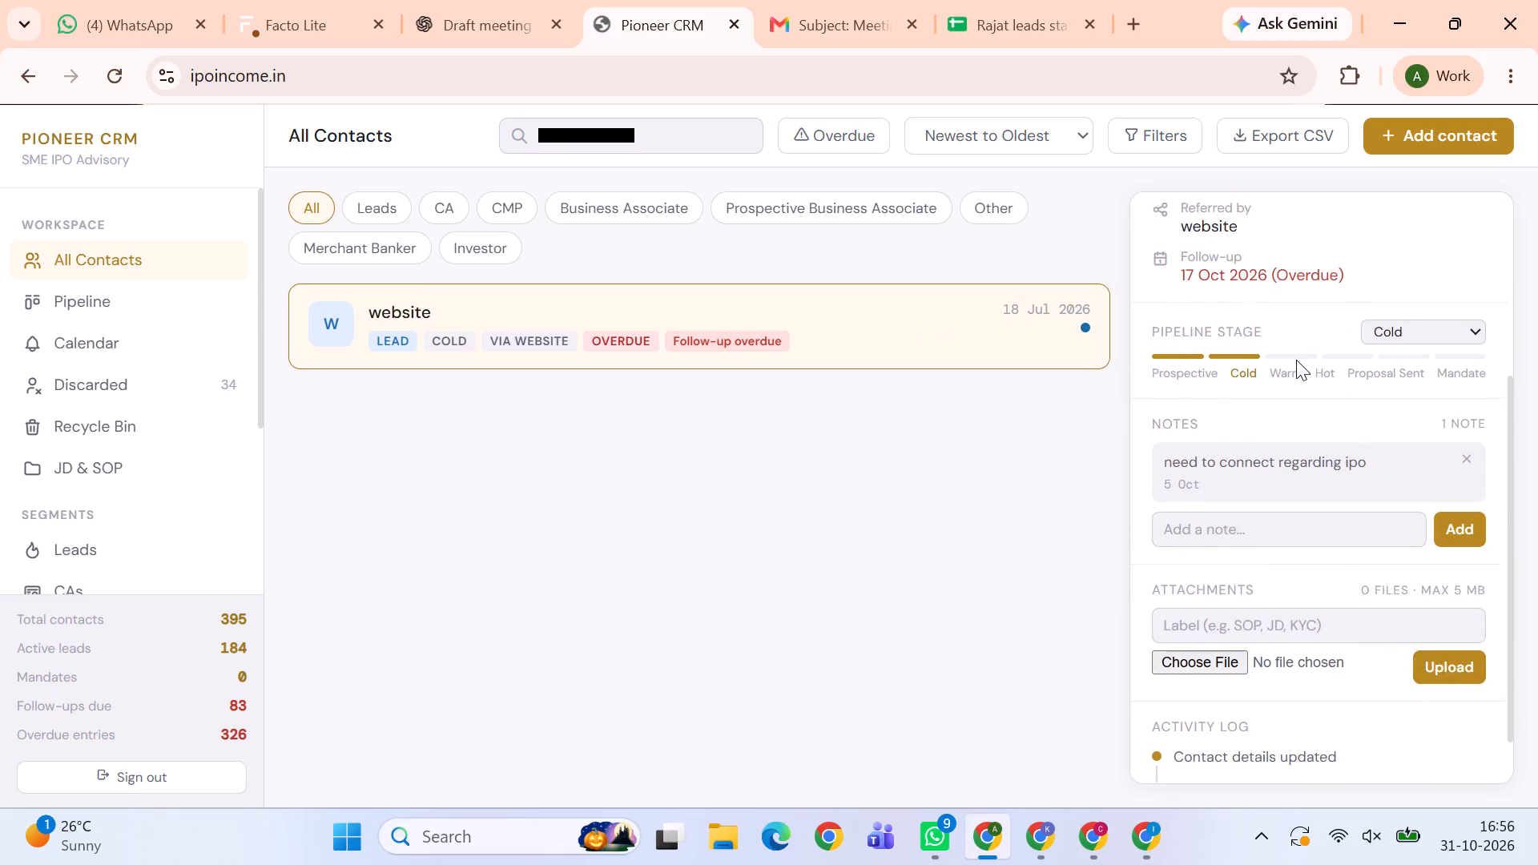
scroll(1296, 360, up, 1)
click(1414, 231)
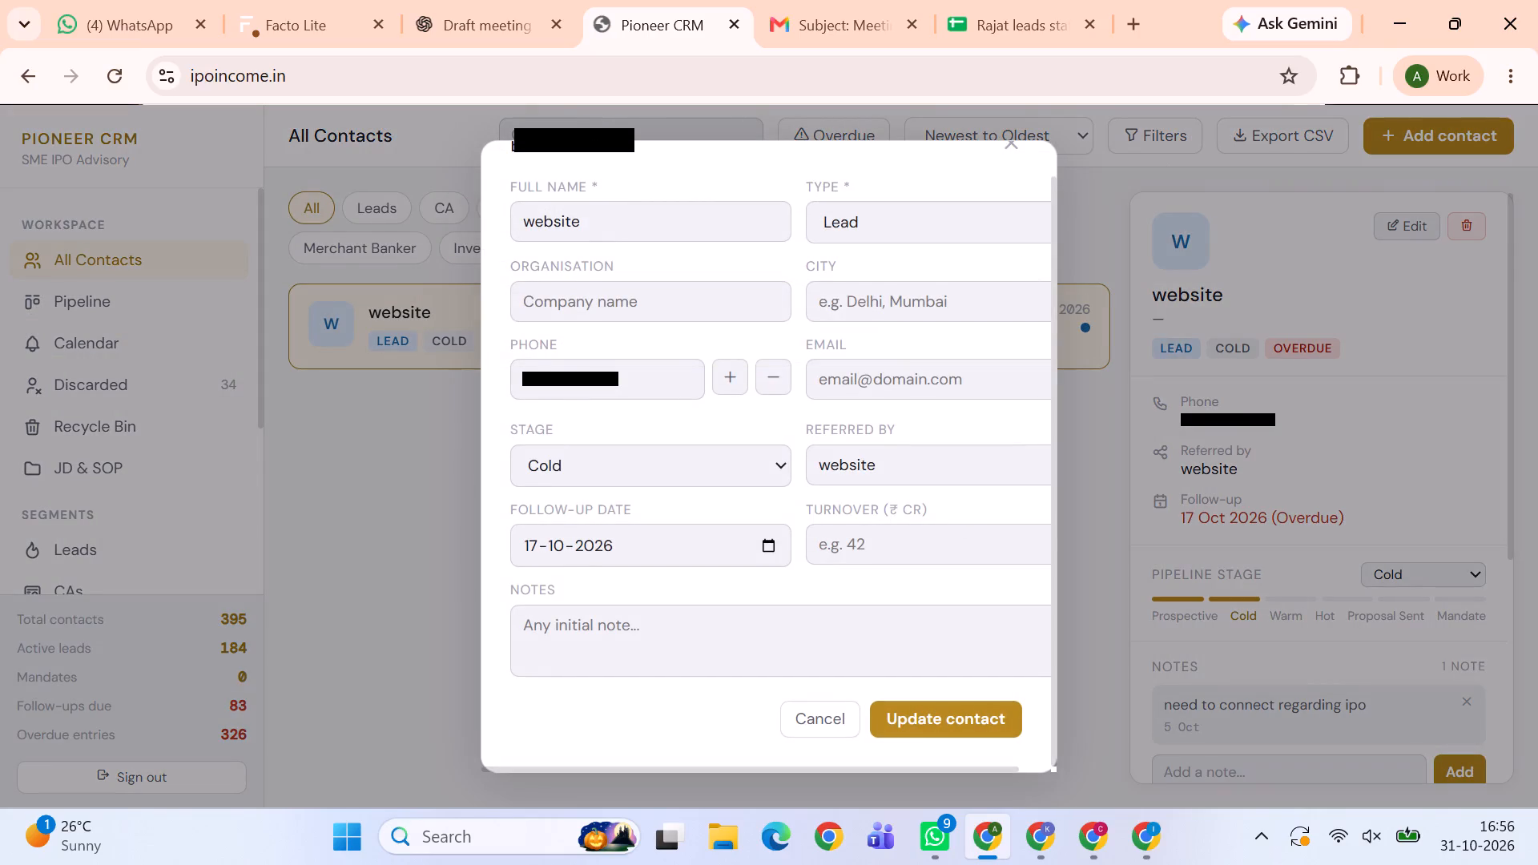
click(923, 469)
key(space)
key(BackSpace)
key(space)
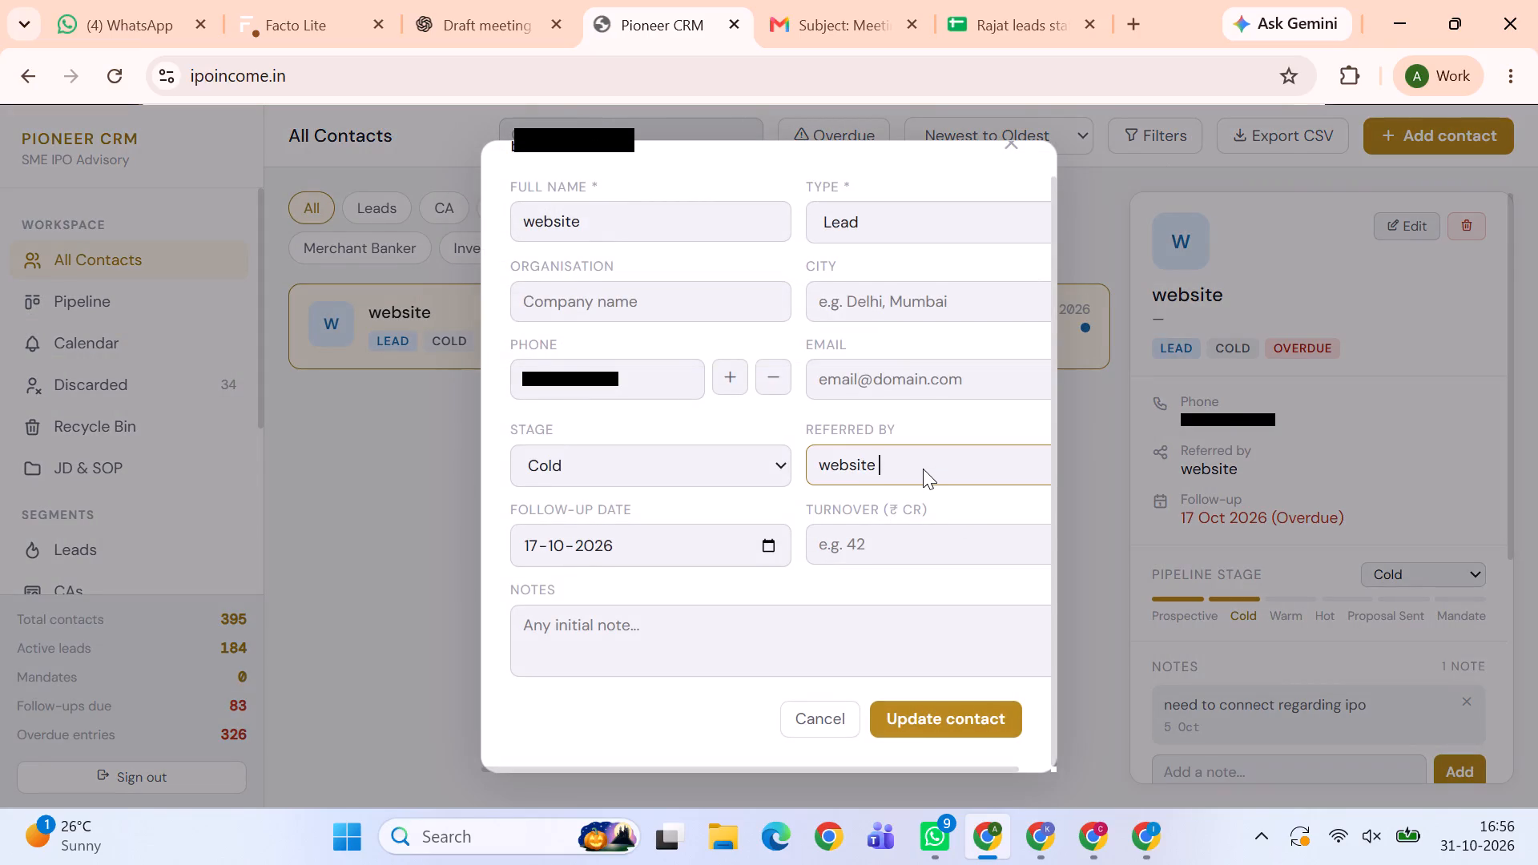
text(,)
key(space)
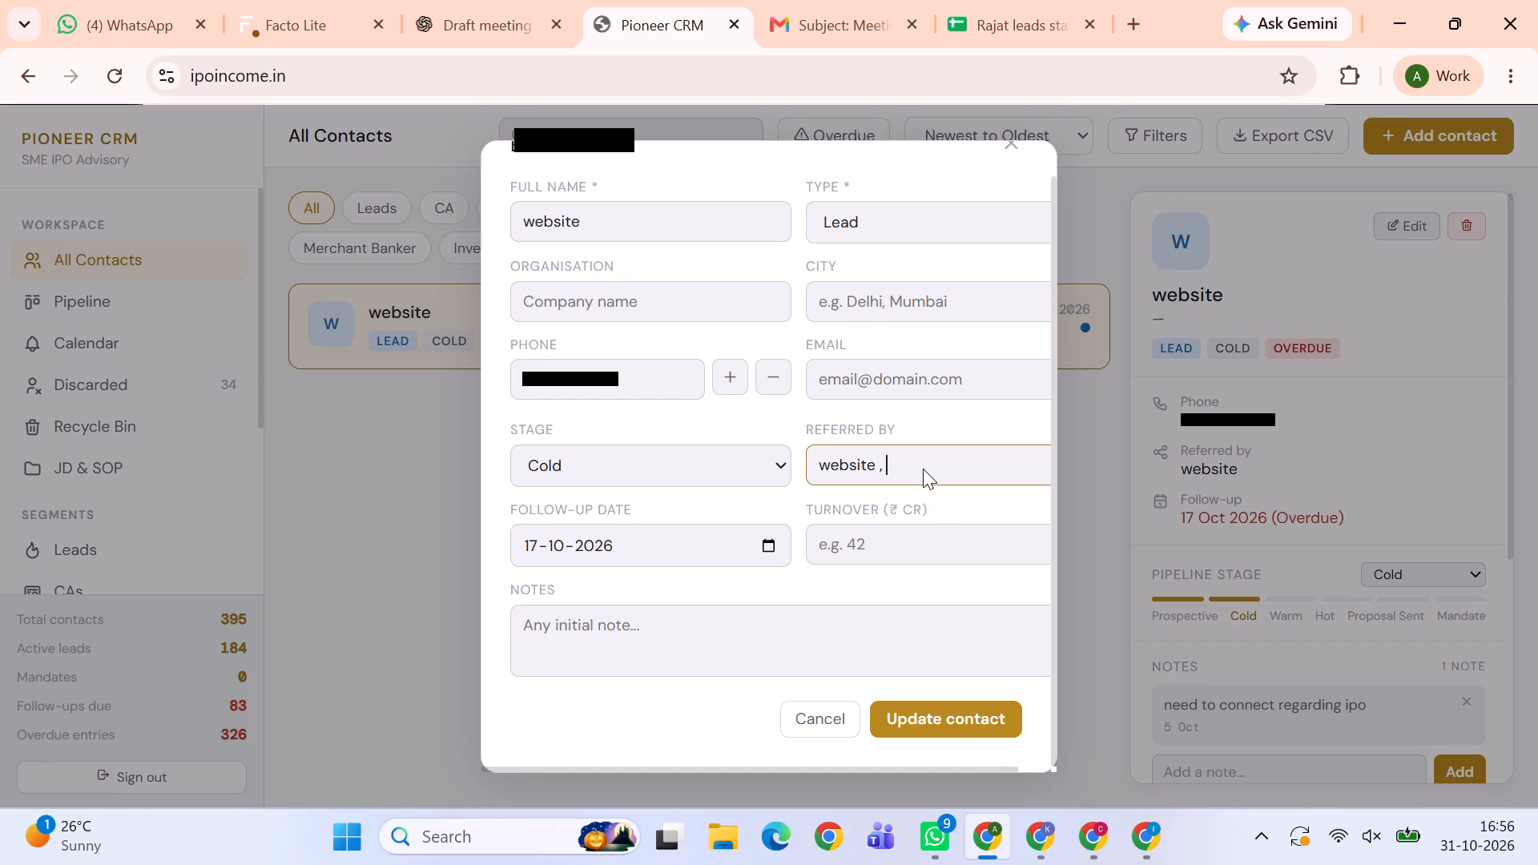
text(rajat)
key(space)
click(666, 456)
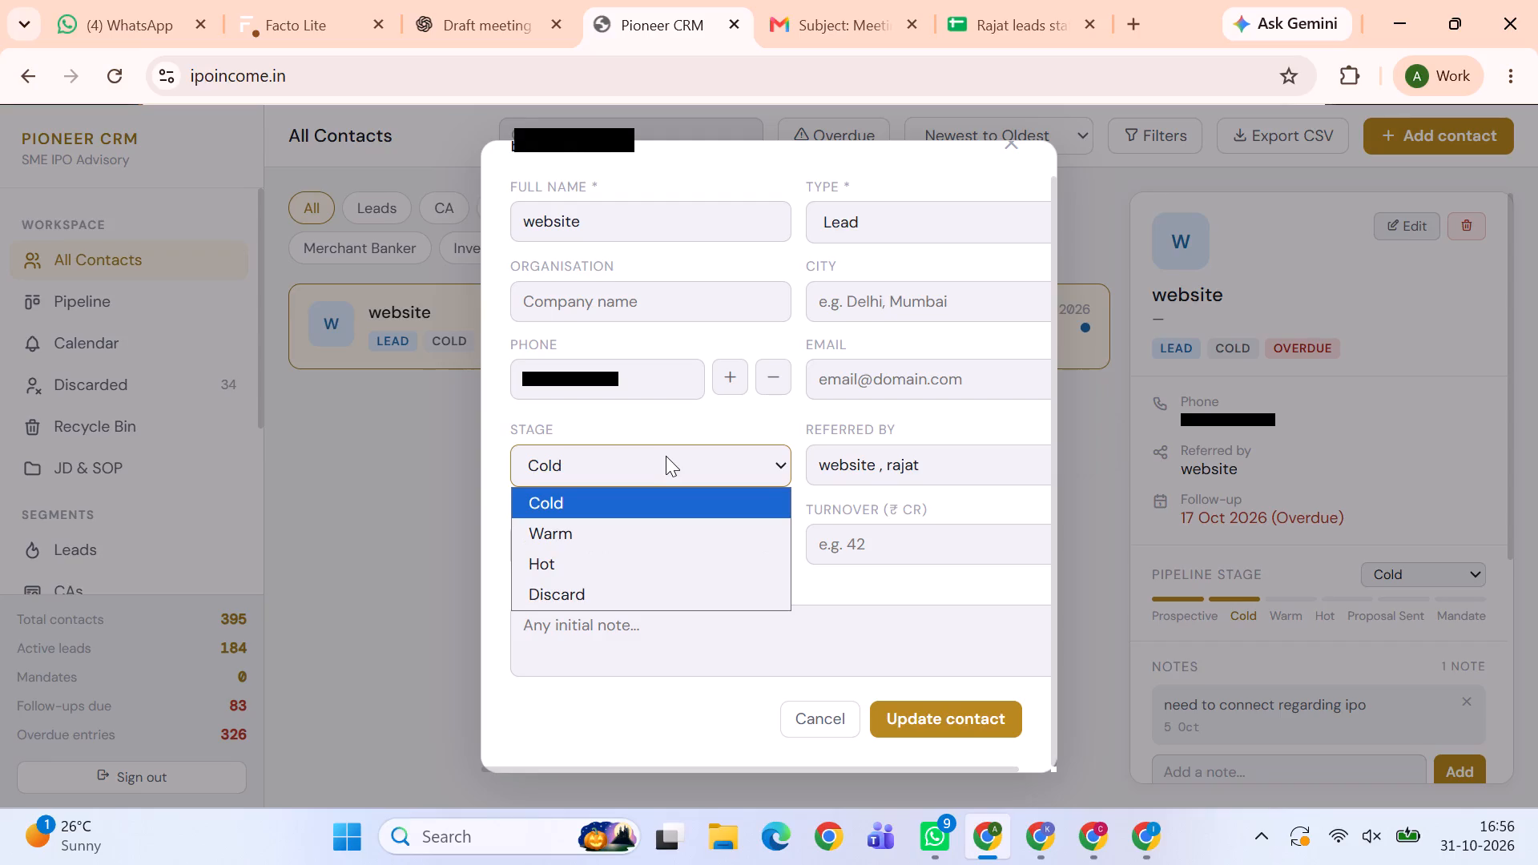
click(760, 413)
Enter the note "not ans my call , need to connect agan" for the row 14 contact.
click(638, 628)
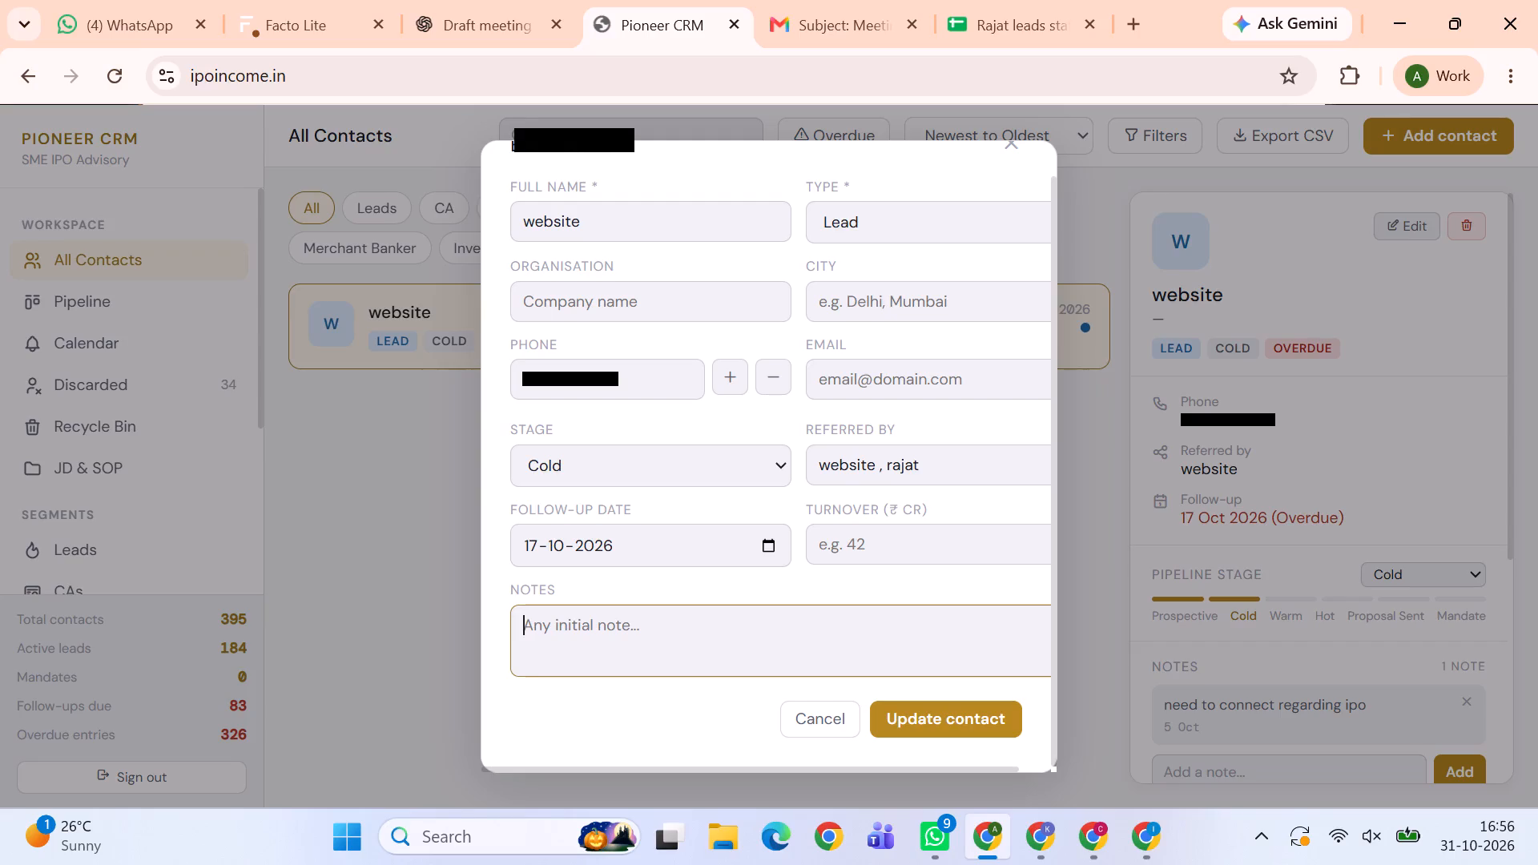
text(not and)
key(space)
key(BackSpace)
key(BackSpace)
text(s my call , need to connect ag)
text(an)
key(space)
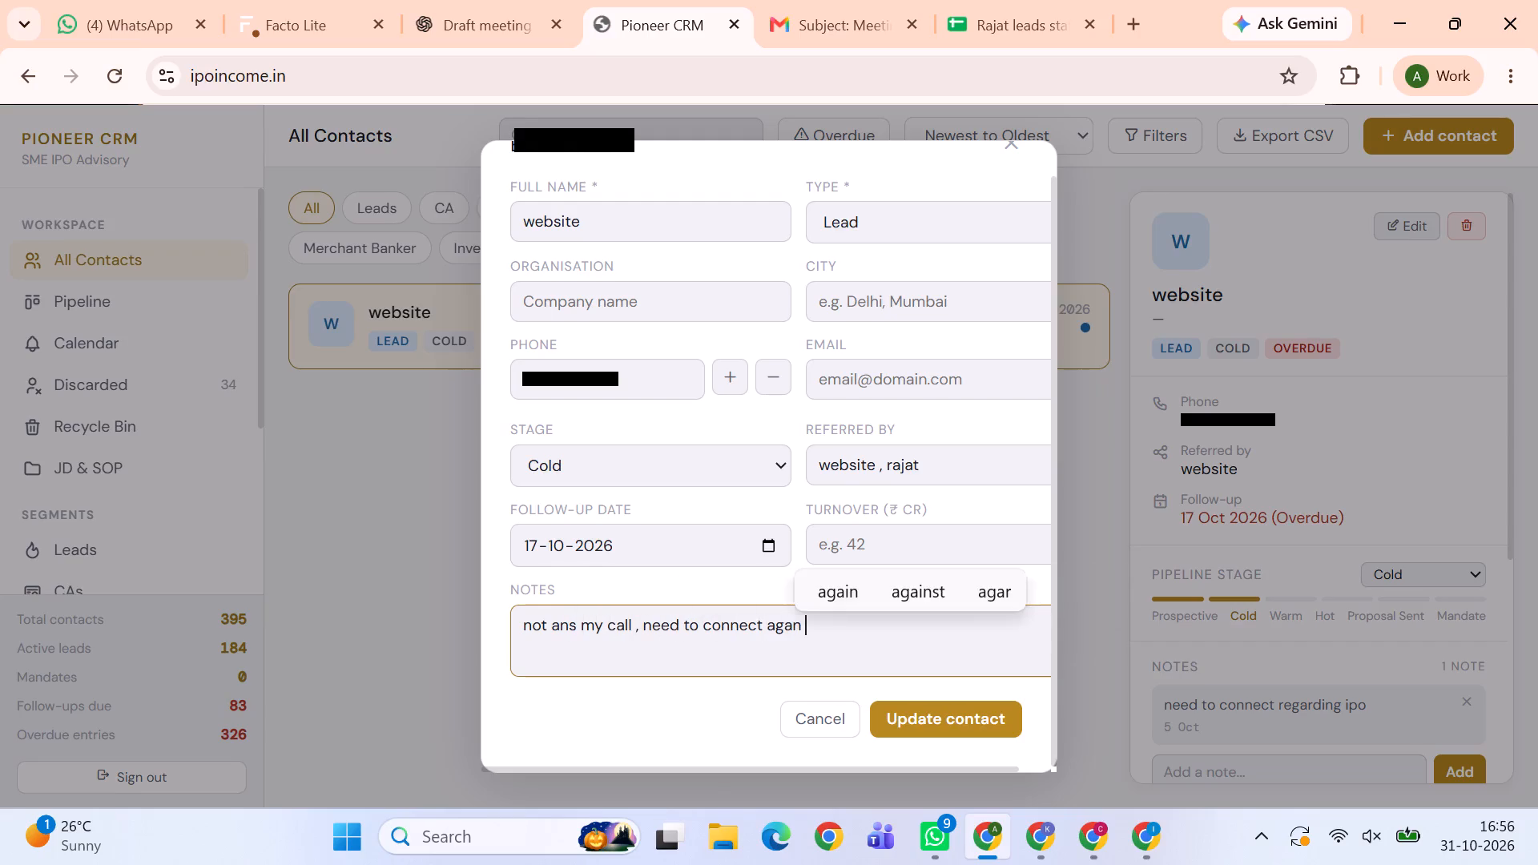
Set the row 14 contact's follow-up date to 05-11-2026 and save the contact update.
click(767, 541)
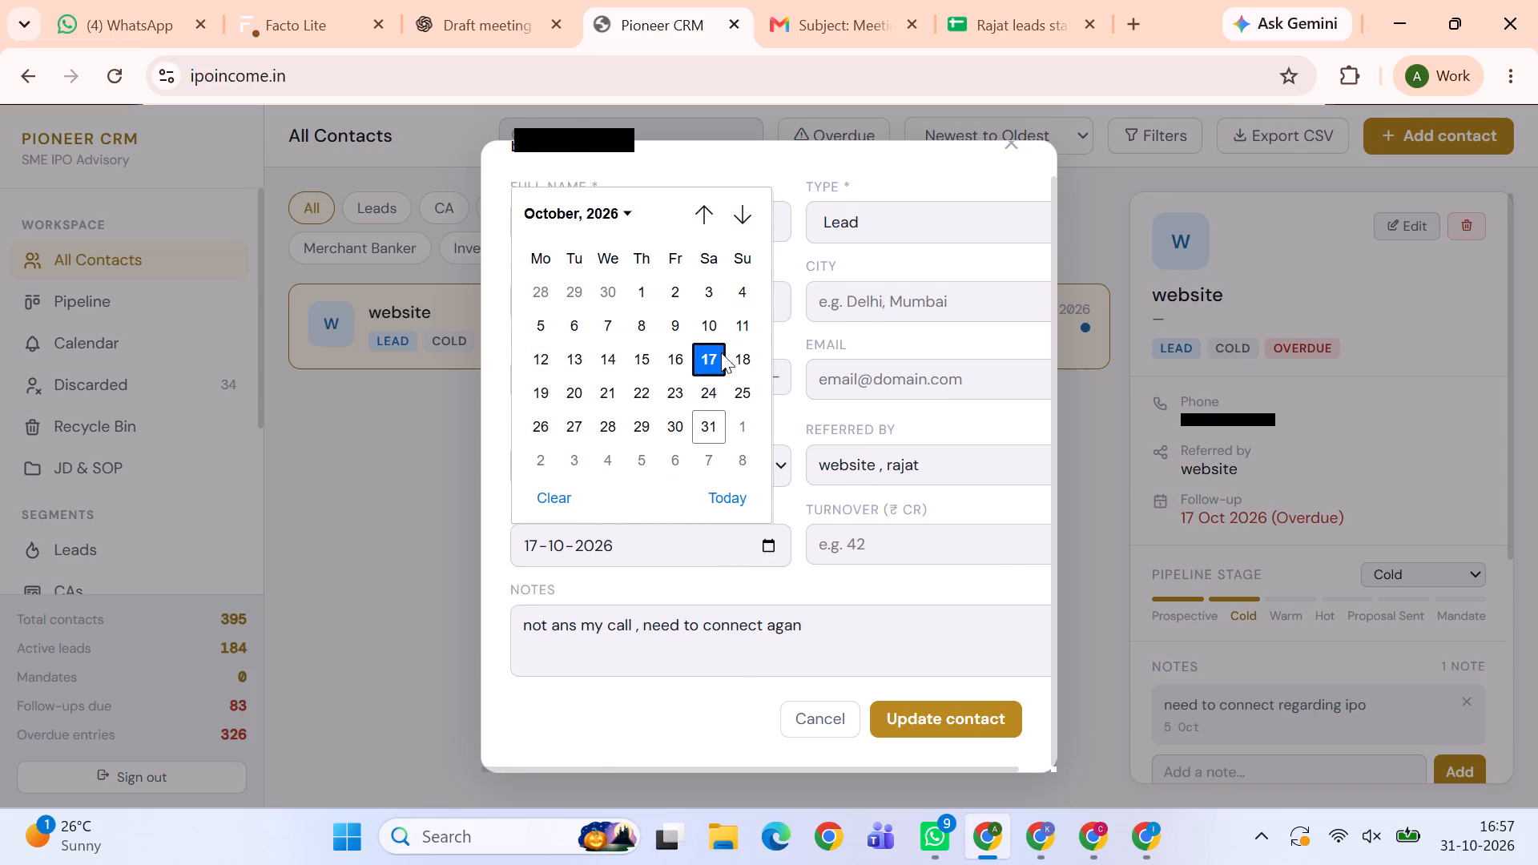
click(658, 455)
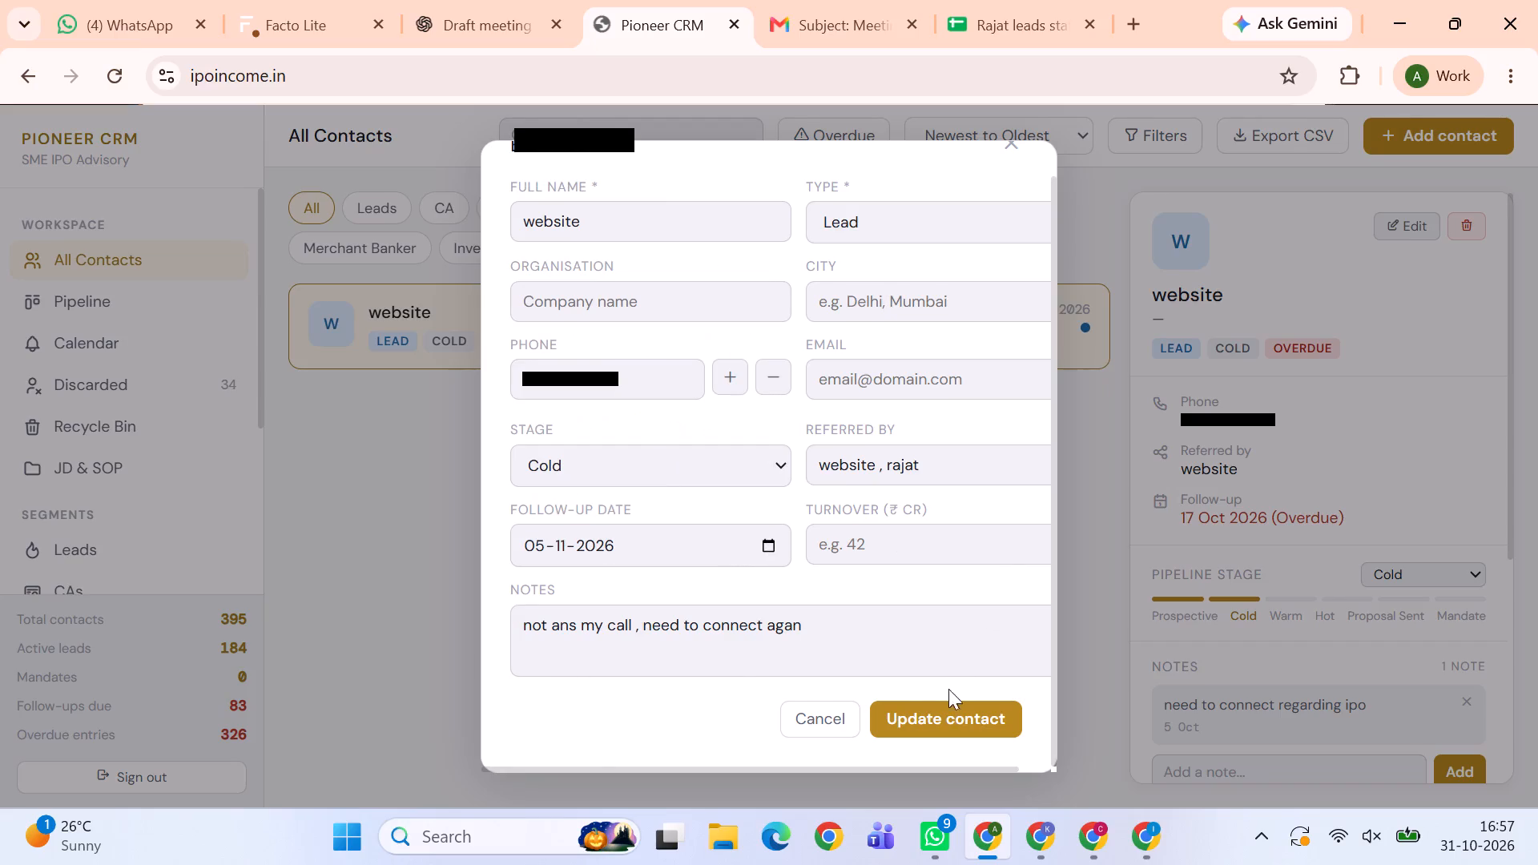
click(958, 720)
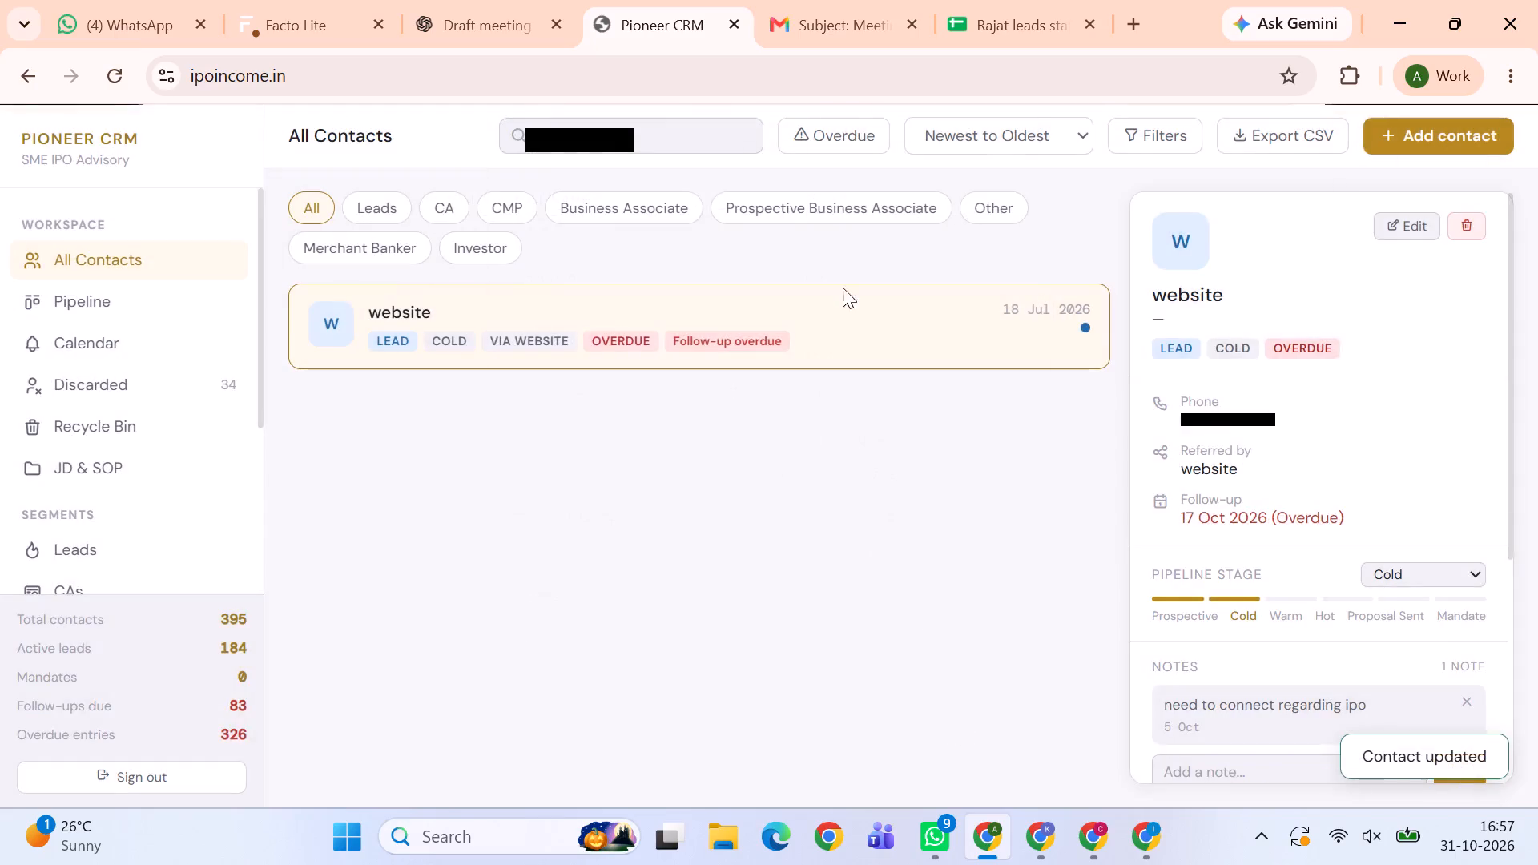
In the leads sheet, replace the row 14 remark in column B with "not ans my call , need to connect again".
click(1061, 0)
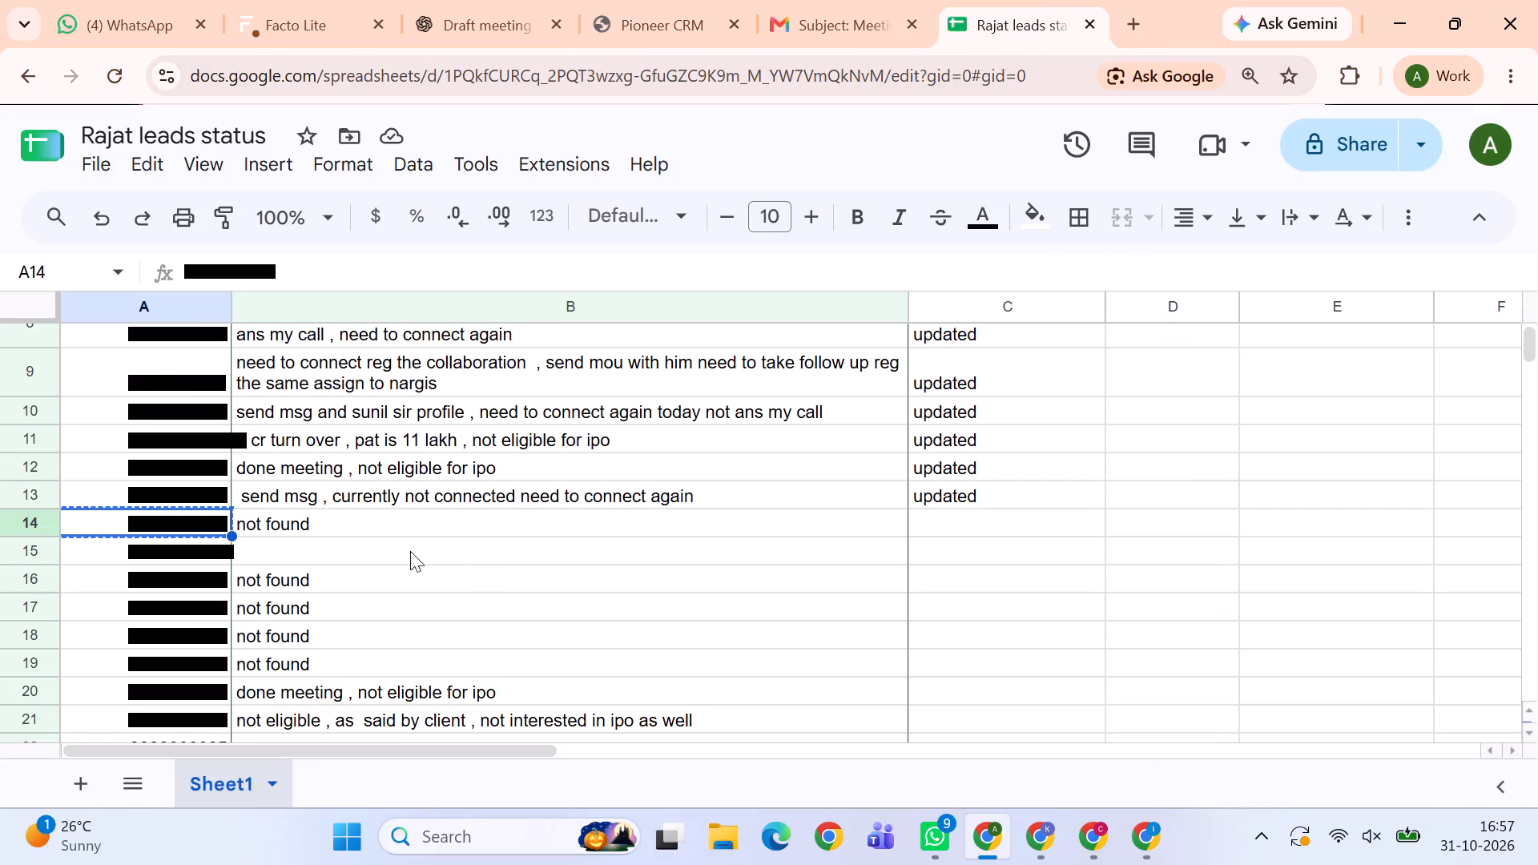
click(429, 522)
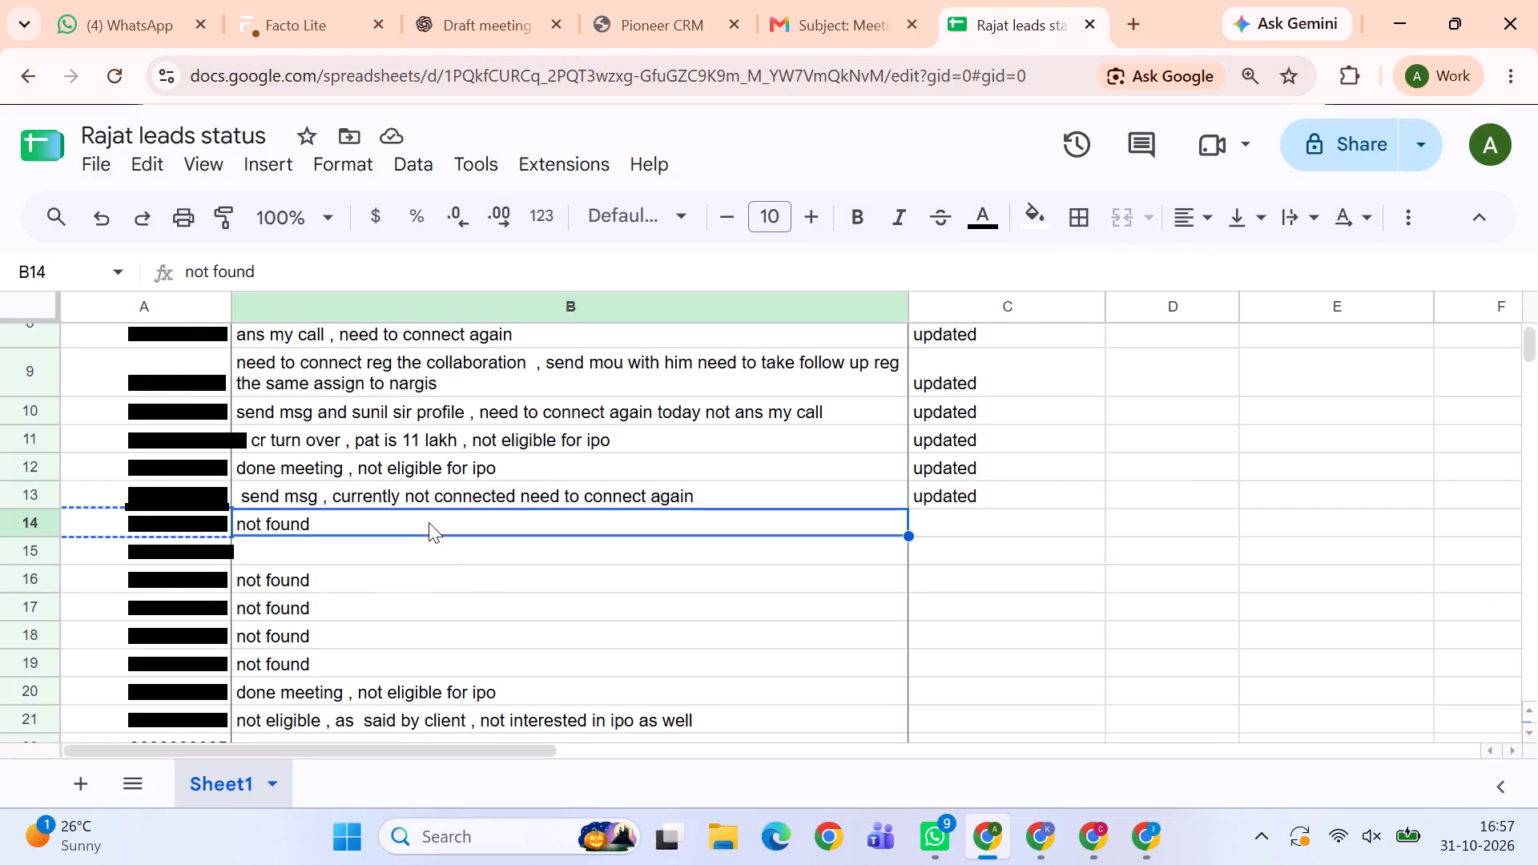
key(BackSpace)
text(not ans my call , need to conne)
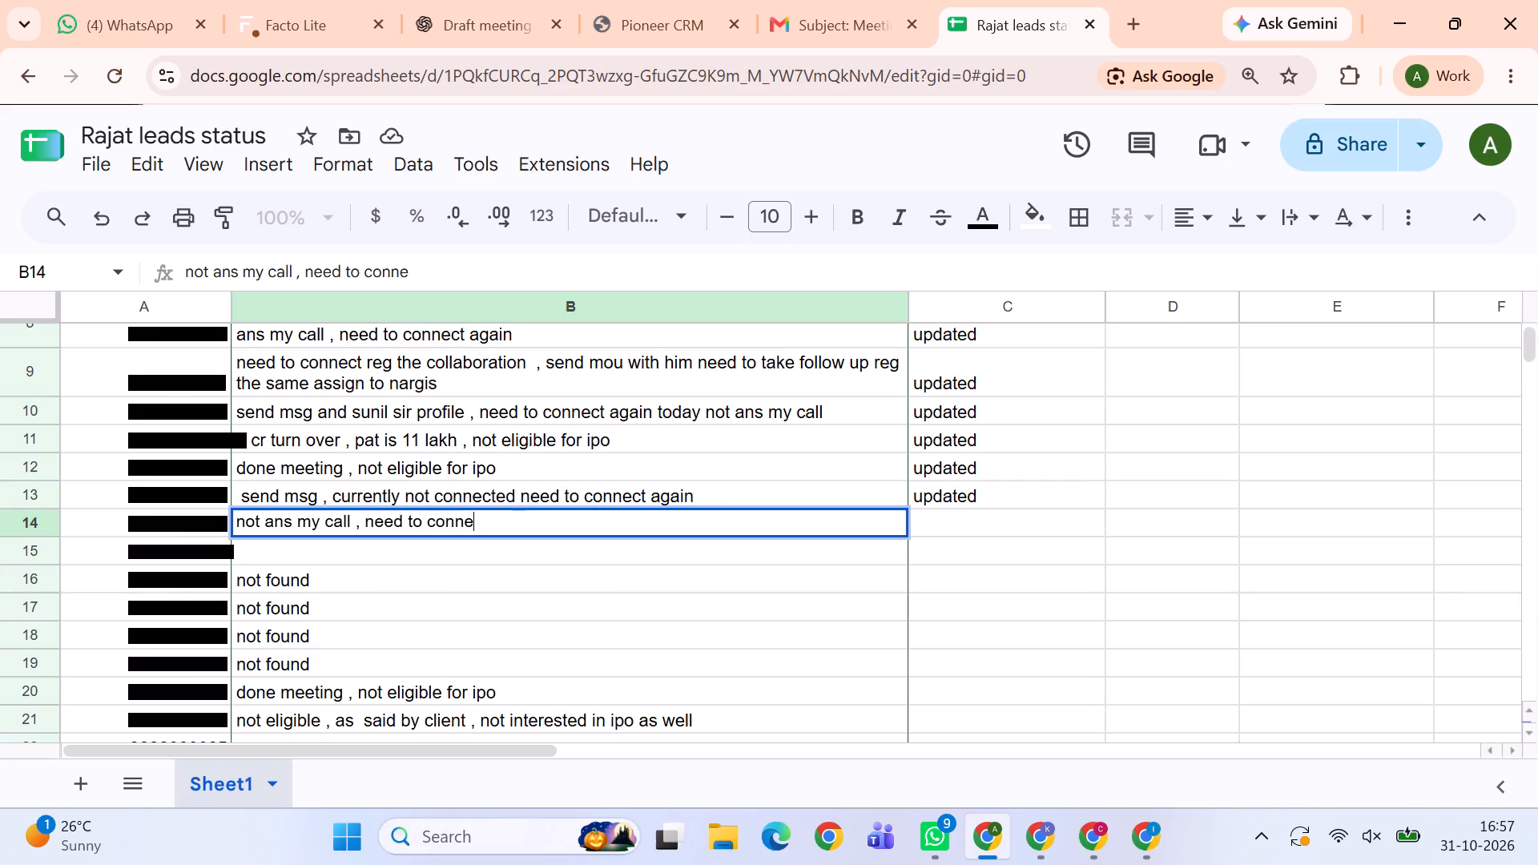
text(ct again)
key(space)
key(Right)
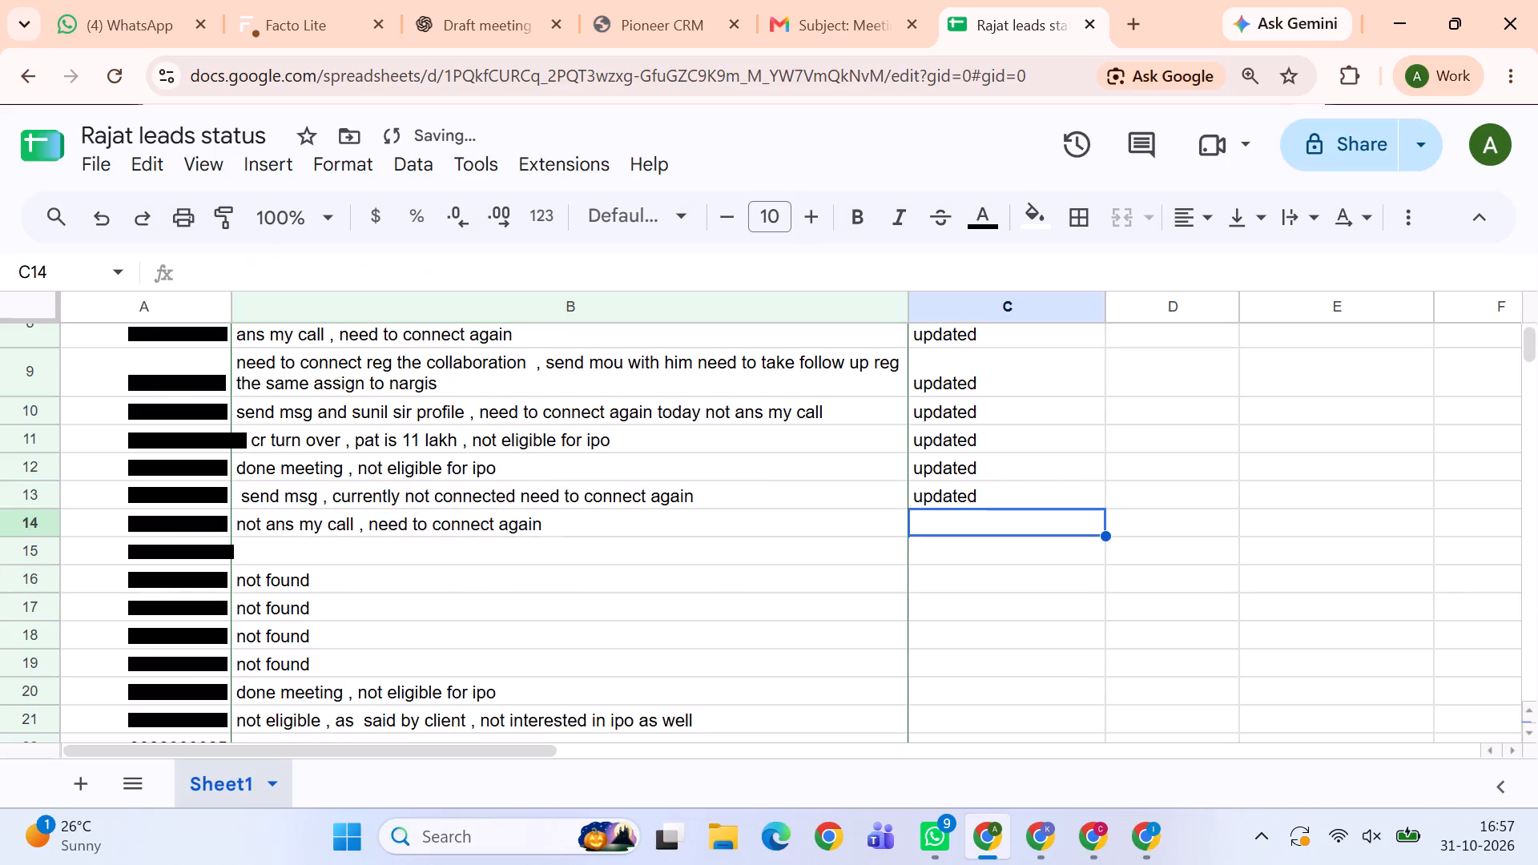
Mark row 14 as "updated" in column C by copying the status from row 13.
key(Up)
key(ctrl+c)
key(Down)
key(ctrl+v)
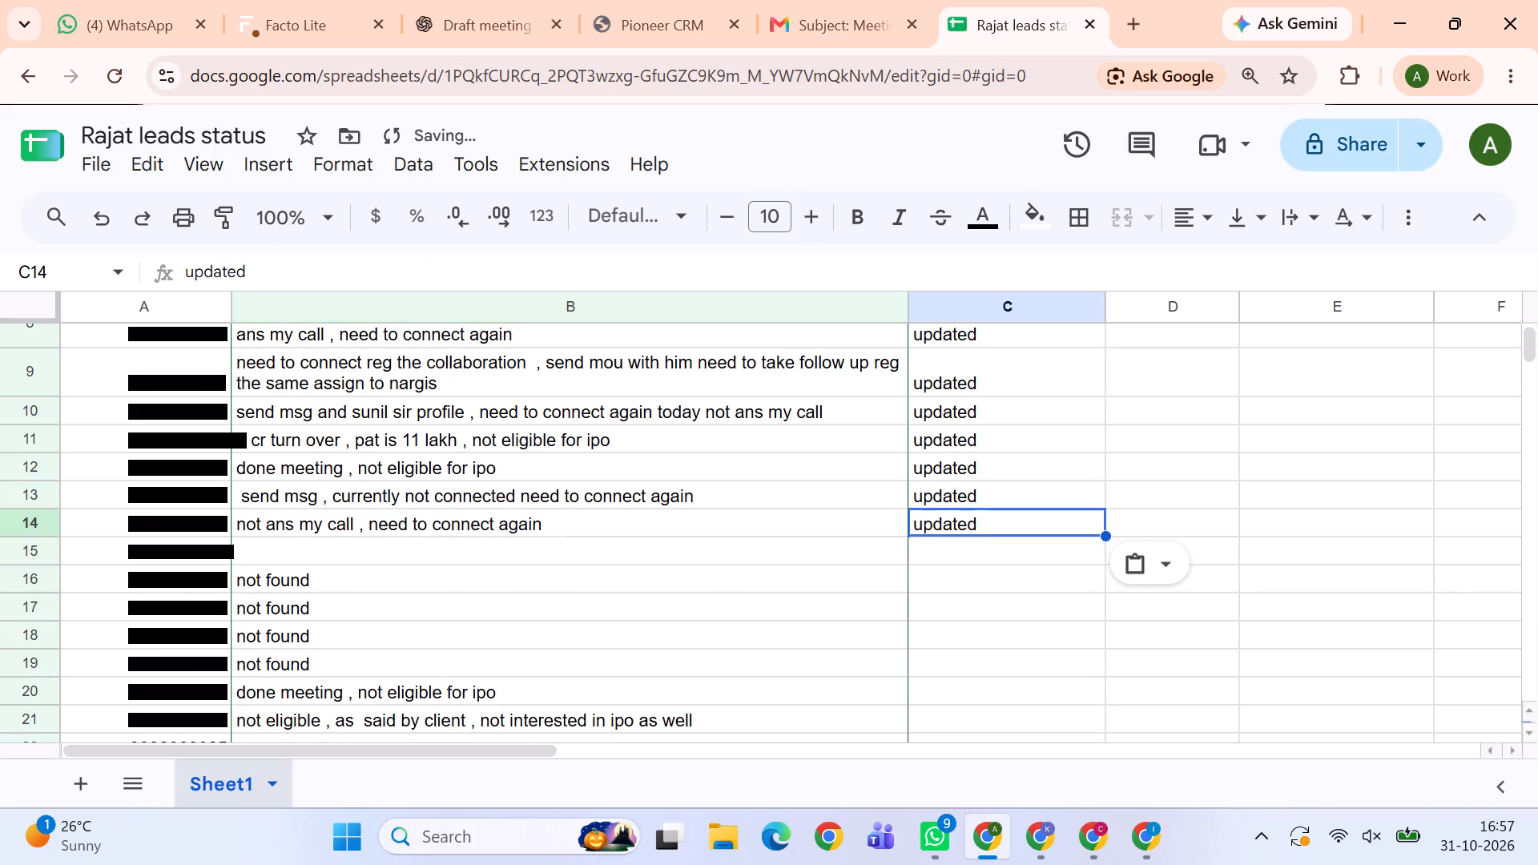
Select the row 15 phone number in column A of the leads sheet.
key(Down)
click(168, 556)
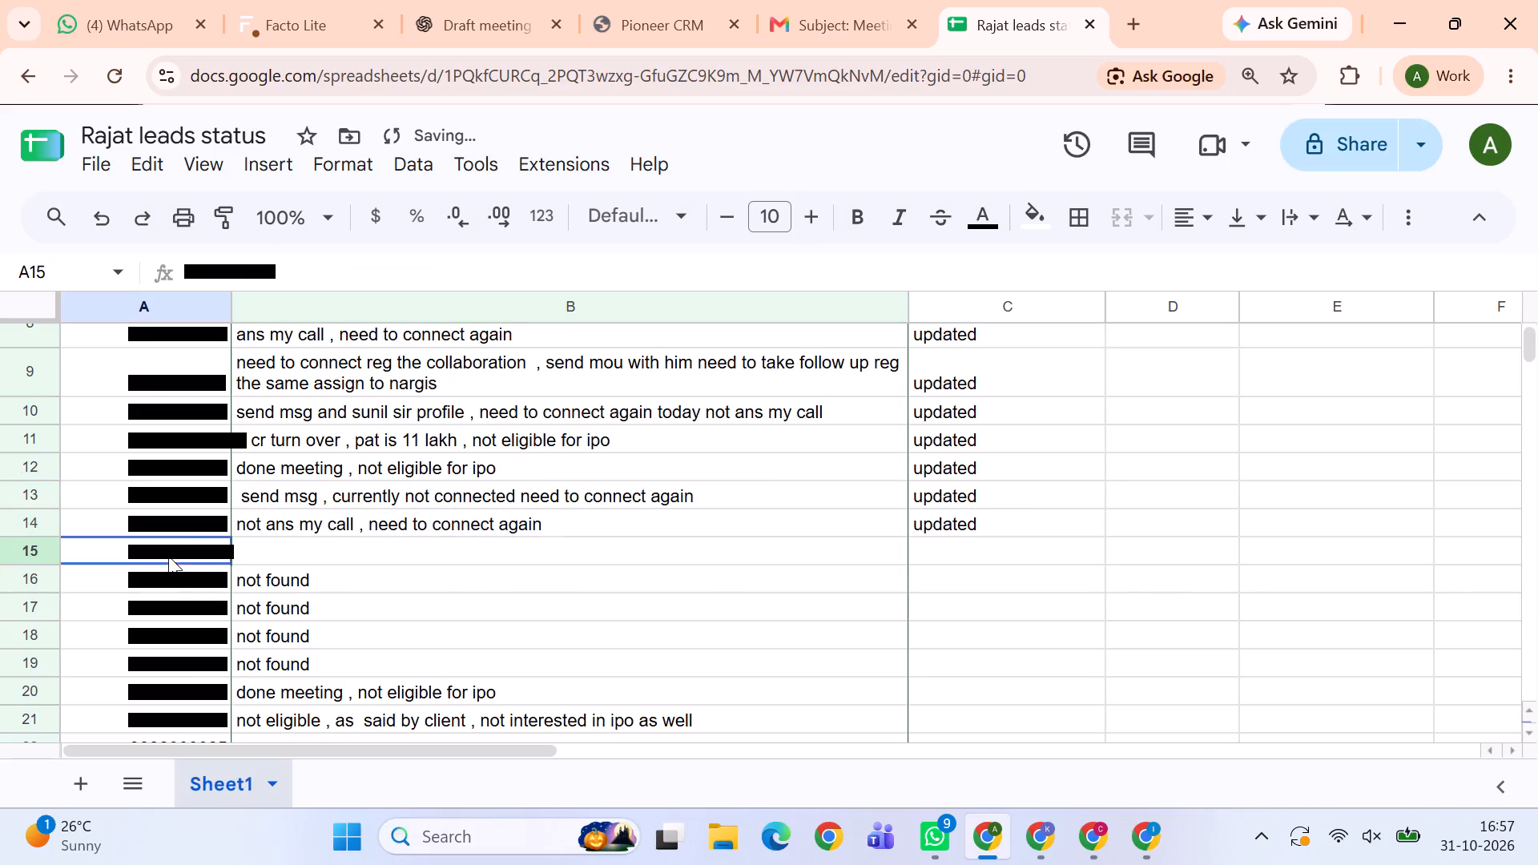
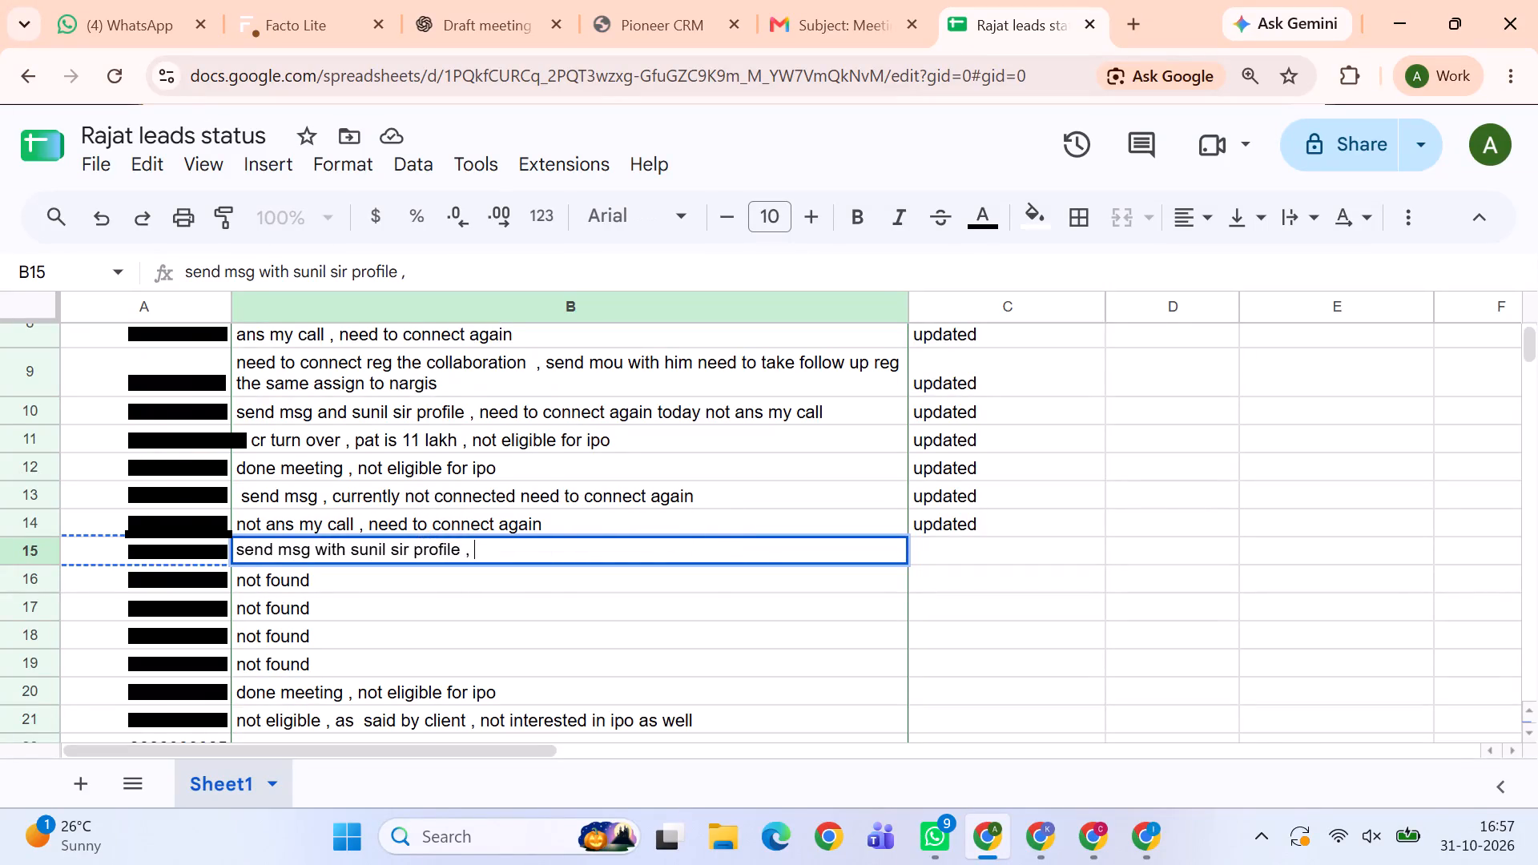
Mark row 15 as "updated" in column C by copying the status from row 14.
key(Right)
key(Up)
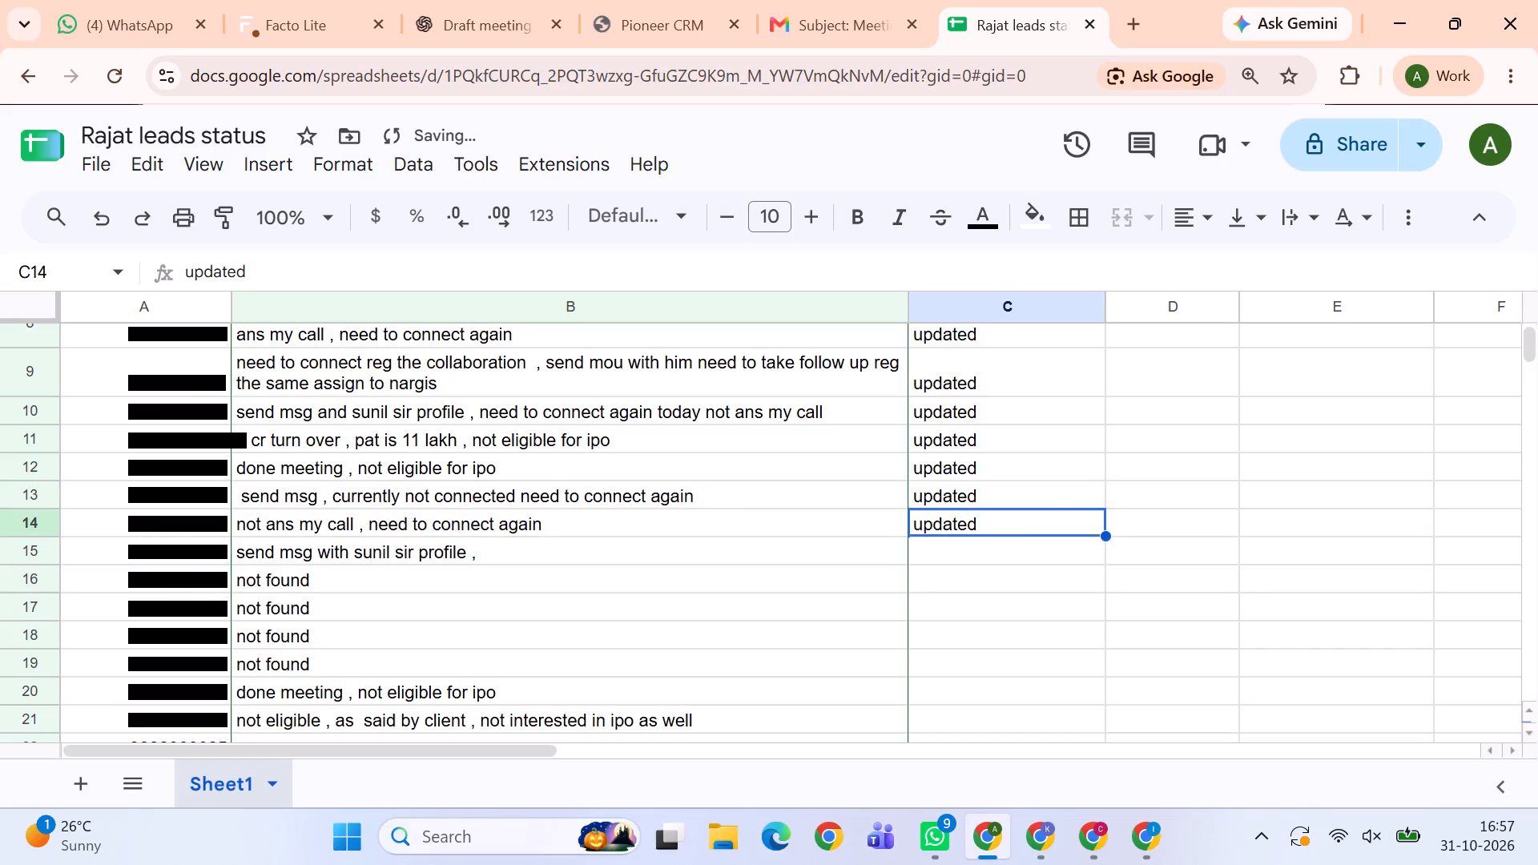
key(ctrl+c)
key(Down)
key(ctrl+v)
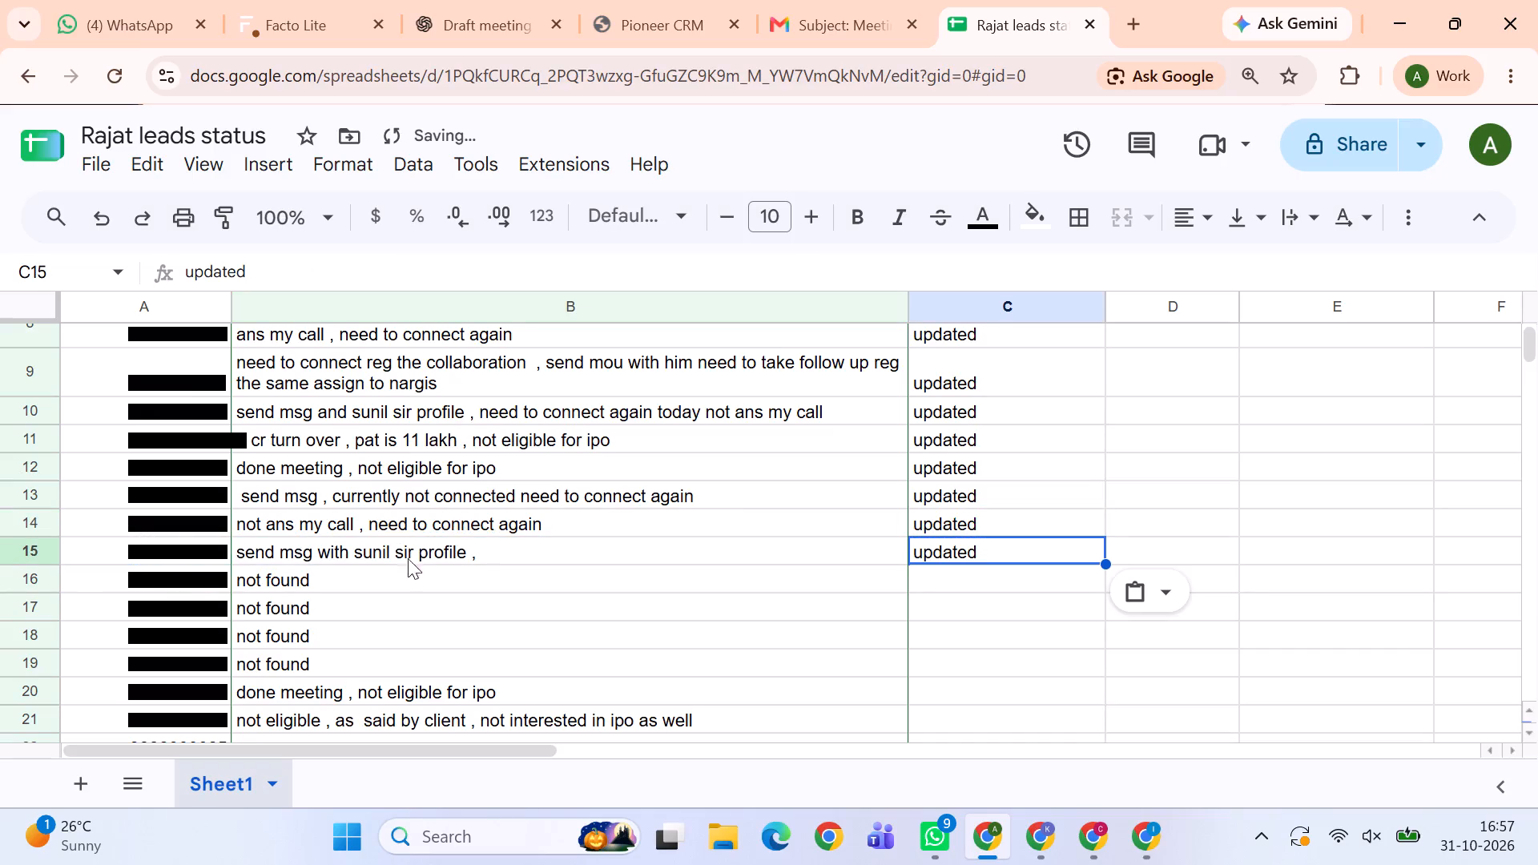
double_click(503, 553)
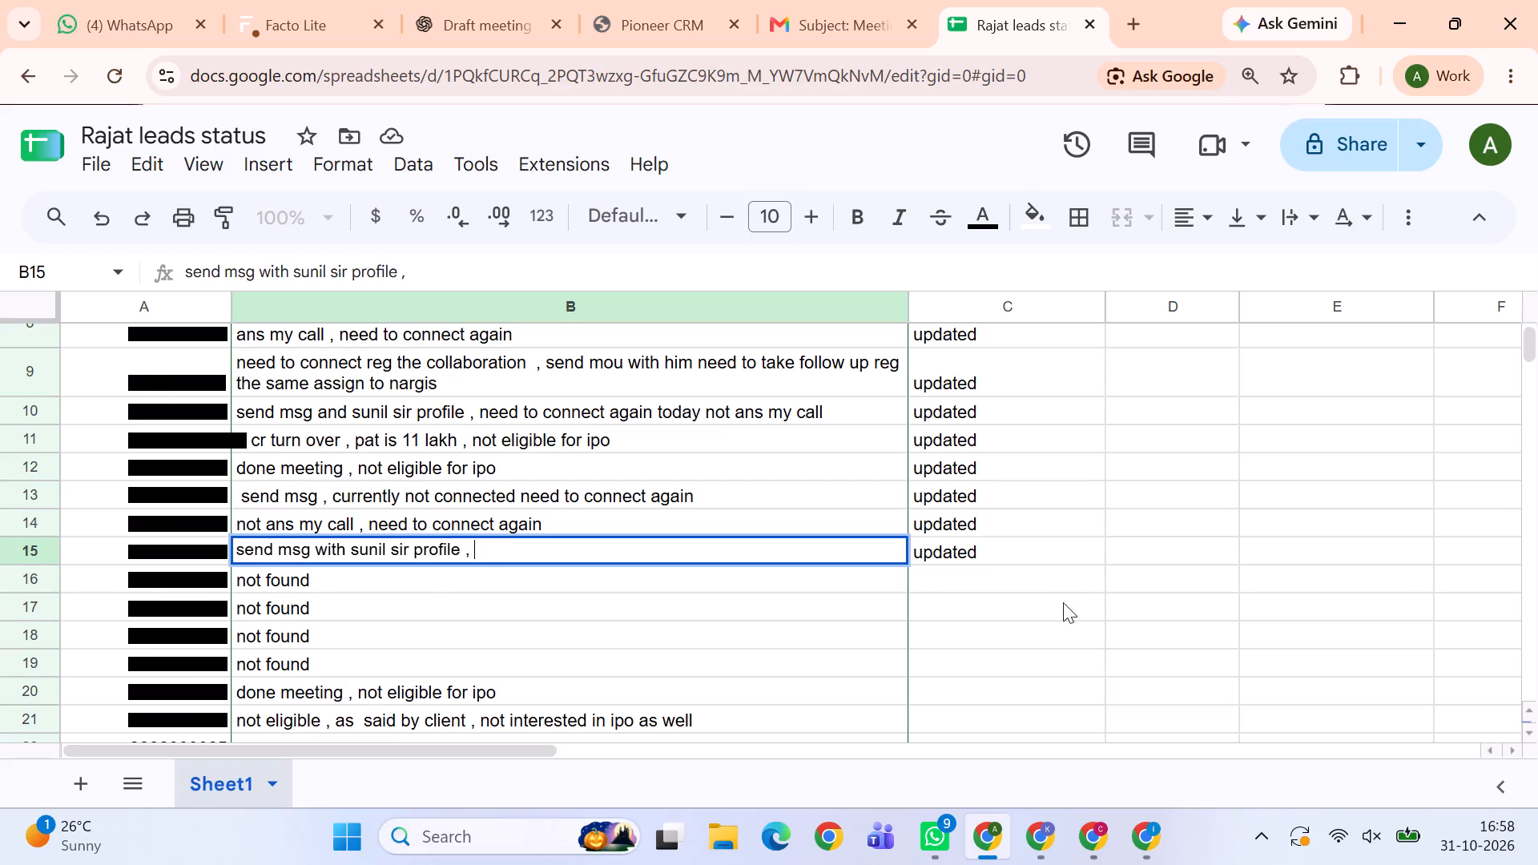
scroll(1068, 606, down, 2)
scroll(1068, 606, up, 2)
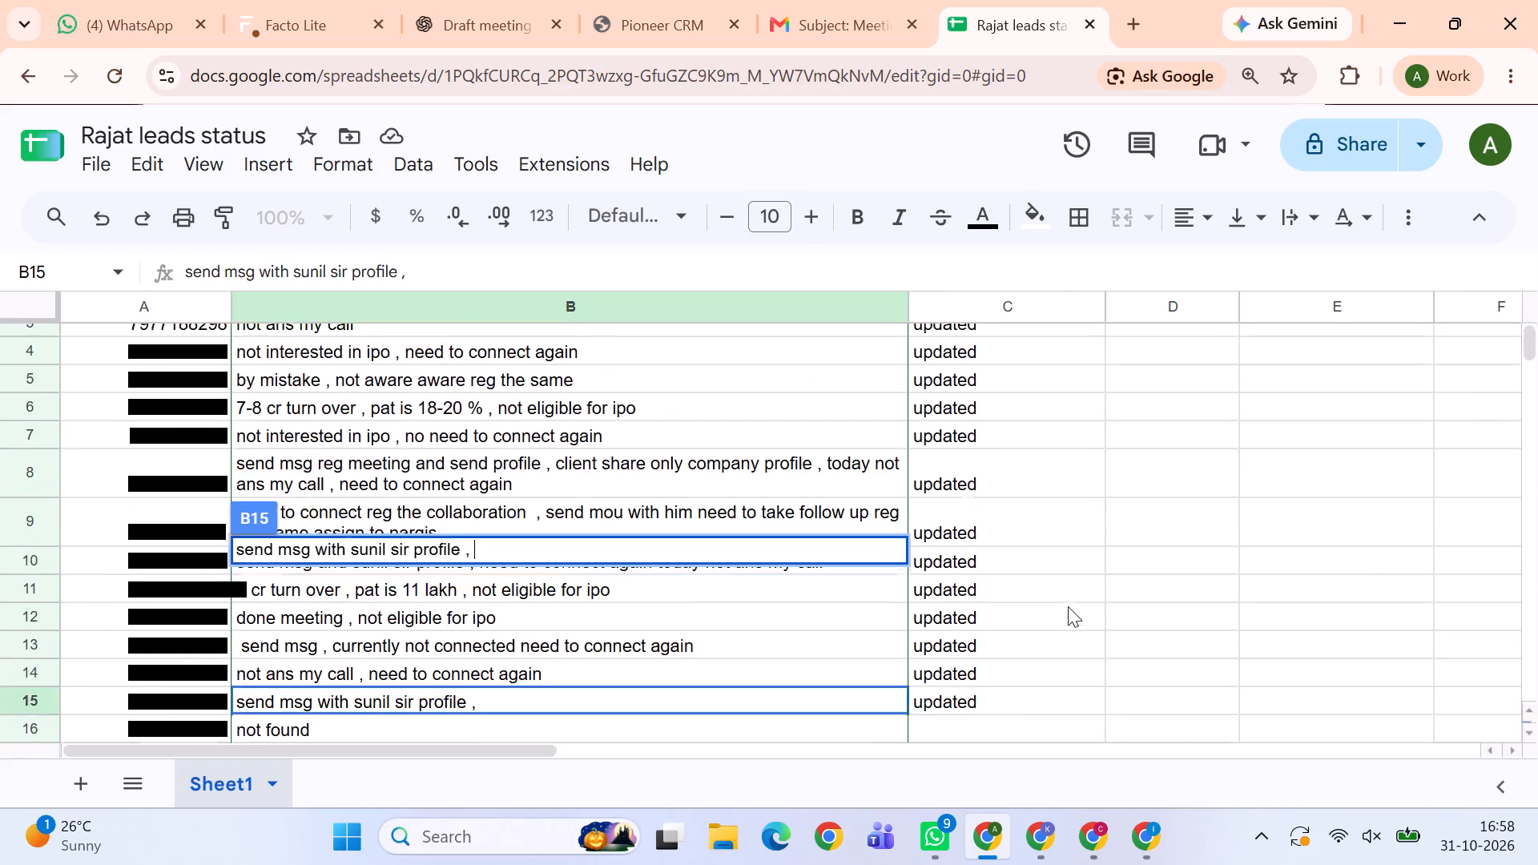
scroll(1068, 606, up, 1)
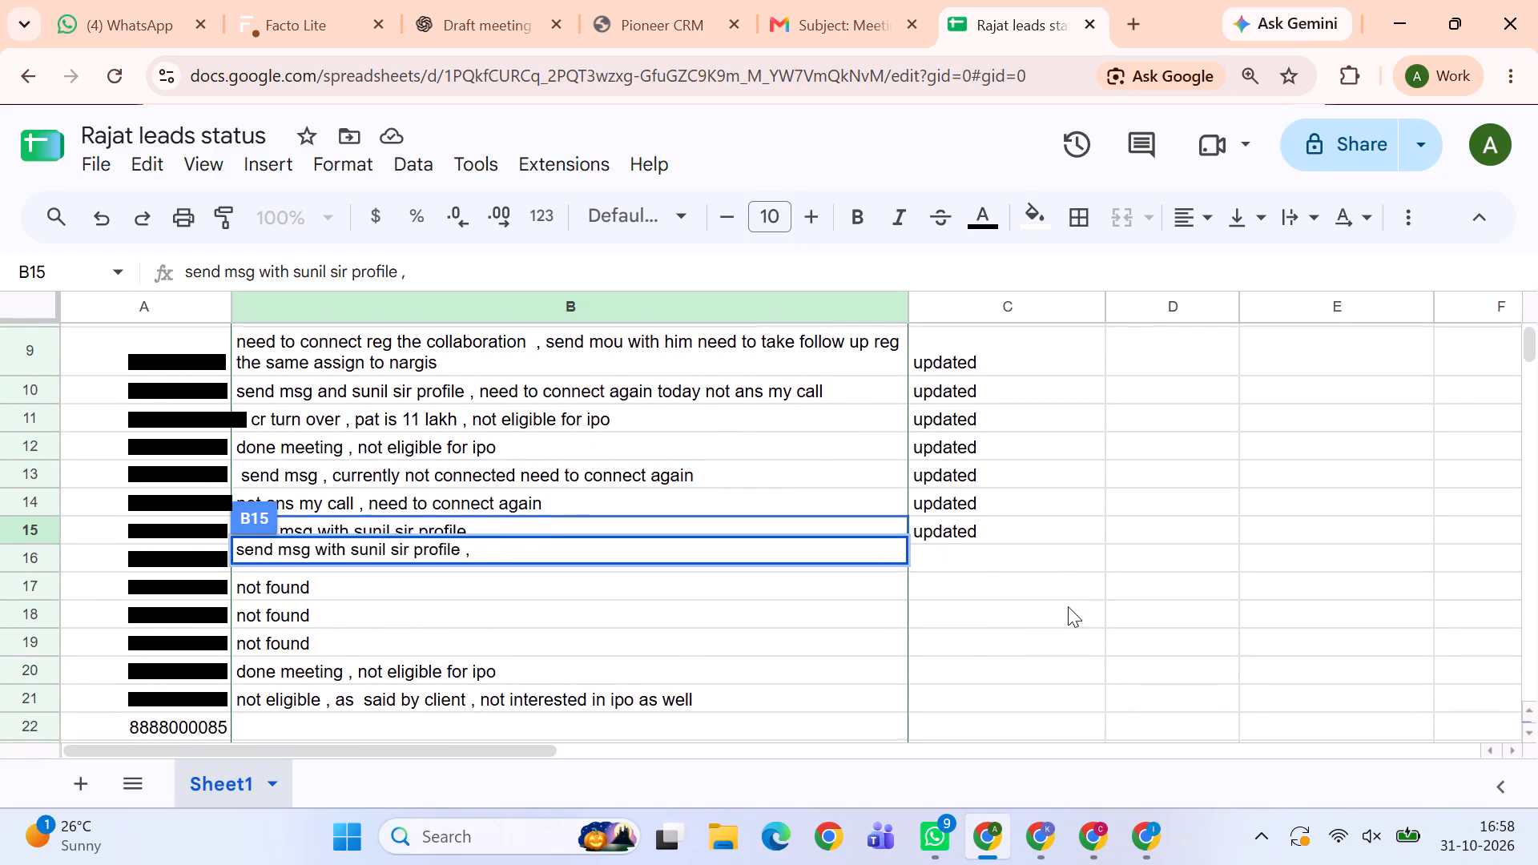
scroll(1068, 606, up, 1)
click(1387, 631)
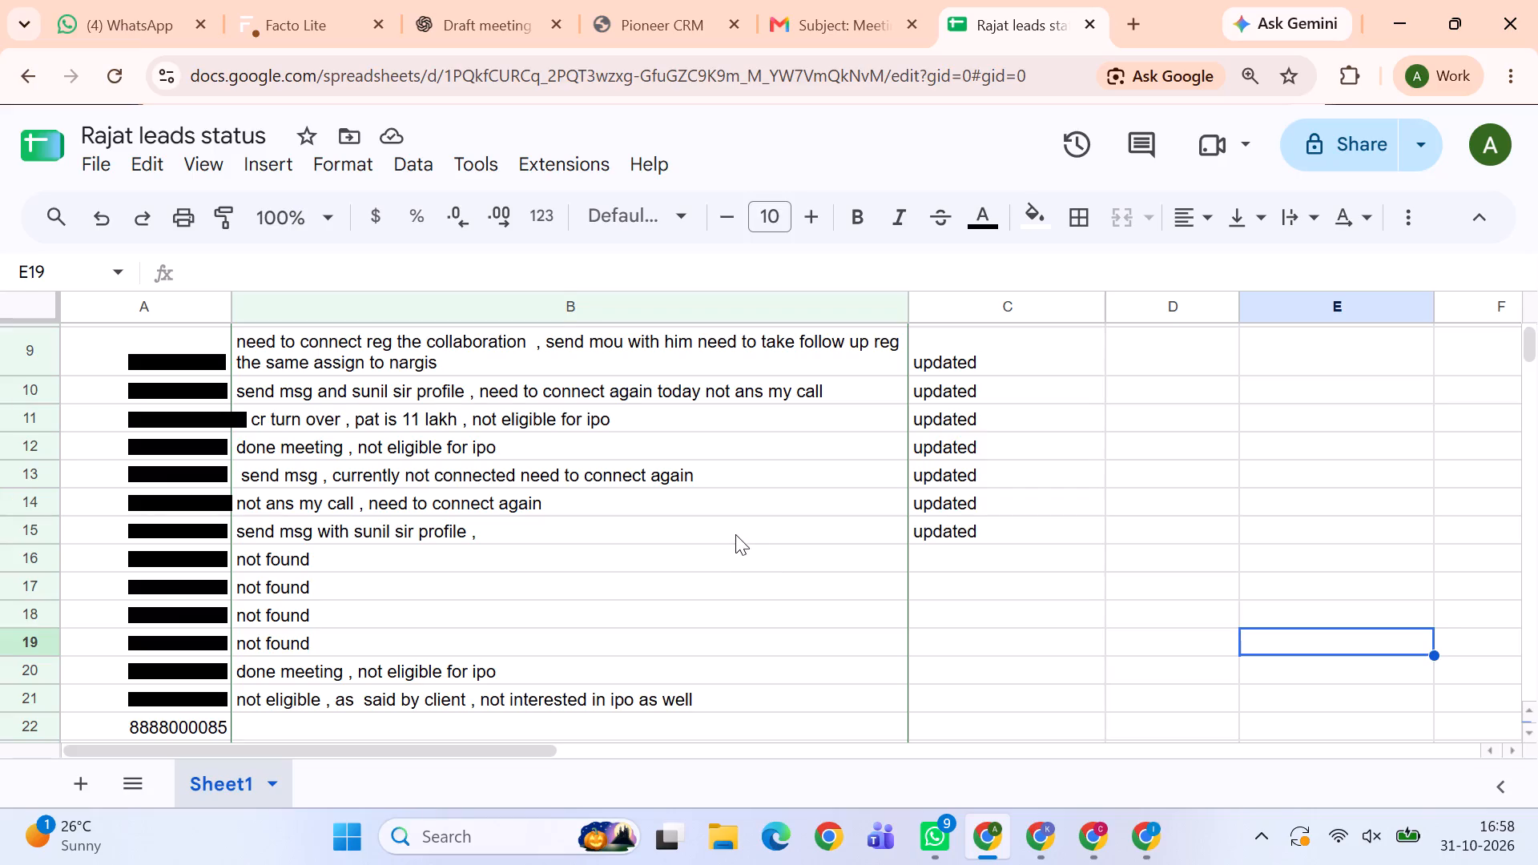
Append "not ans my call" to the row 15 remark in column B, following "send msg with sunil sir profile ,".
click(735, 534)
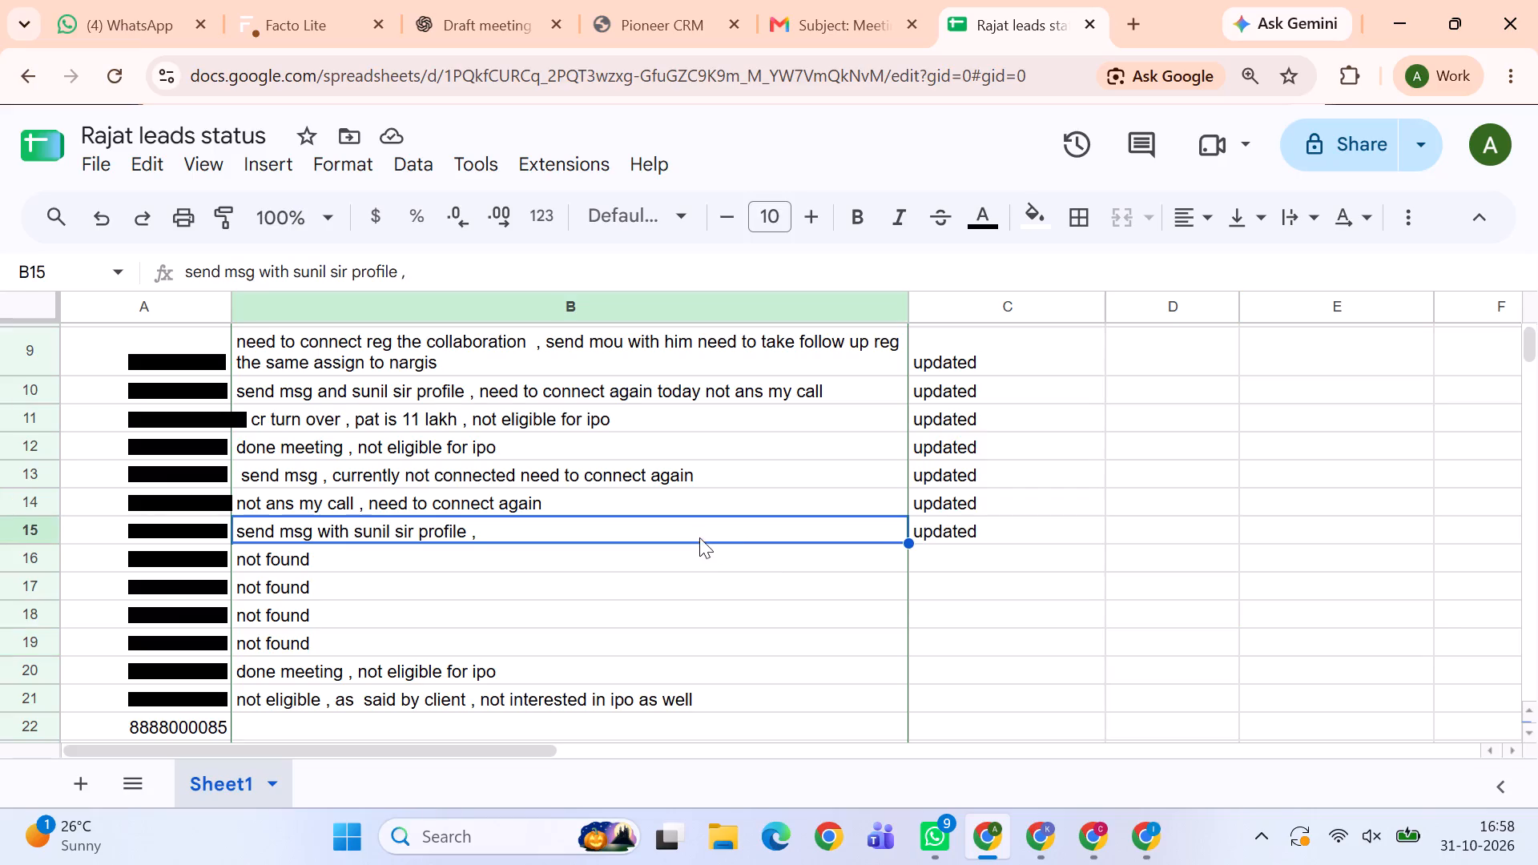
double_click(700, 528)
text(not ans my call)
key(space)
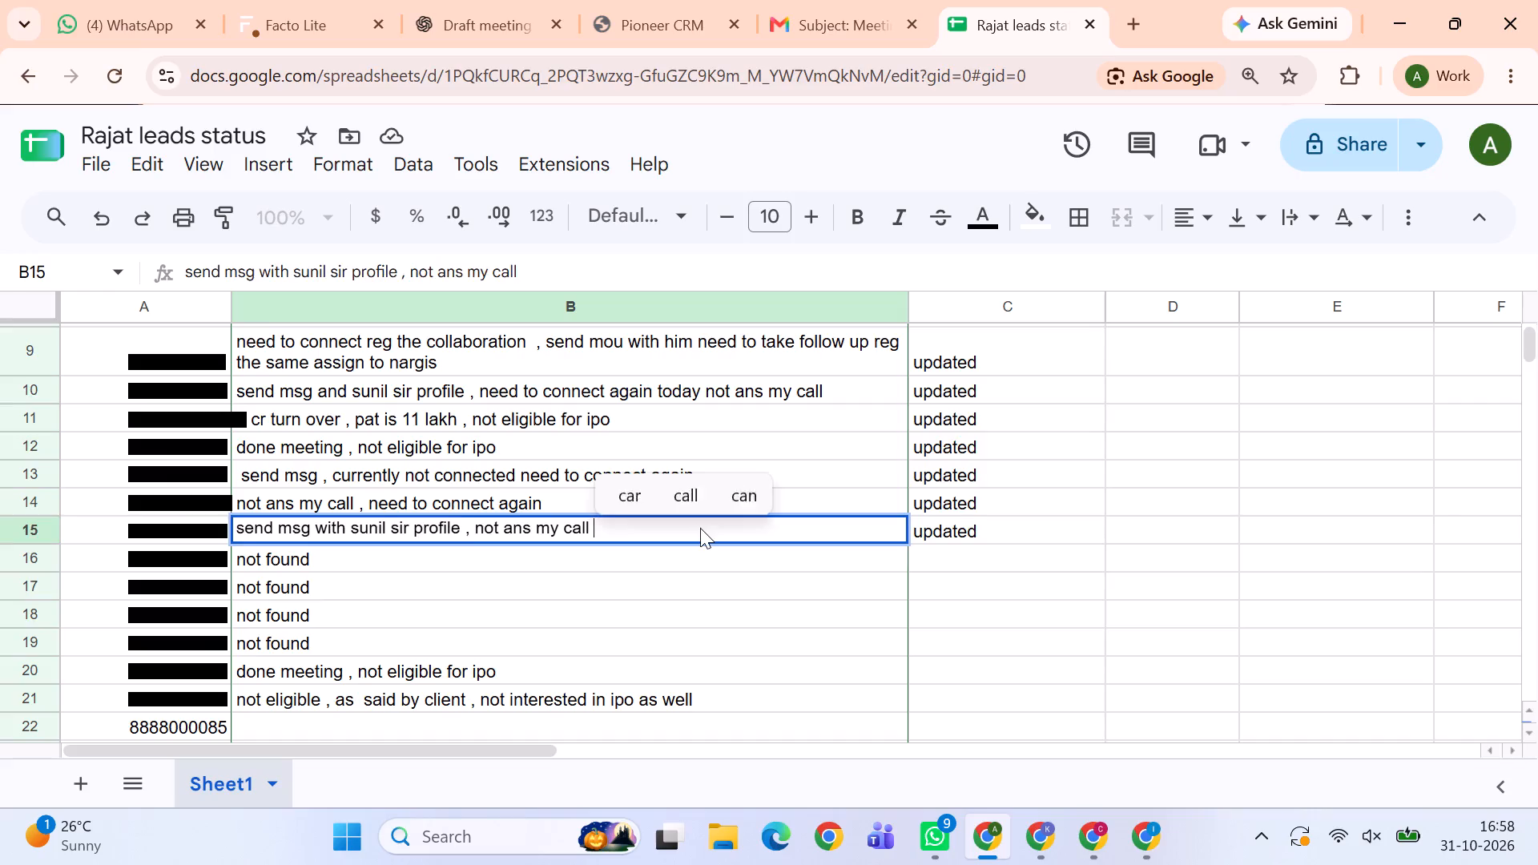
key(Return)
Copy the row 16 phone number from the leads sheet, search the Pioneer CRM contacts for it, and clear the search.
key(Left)
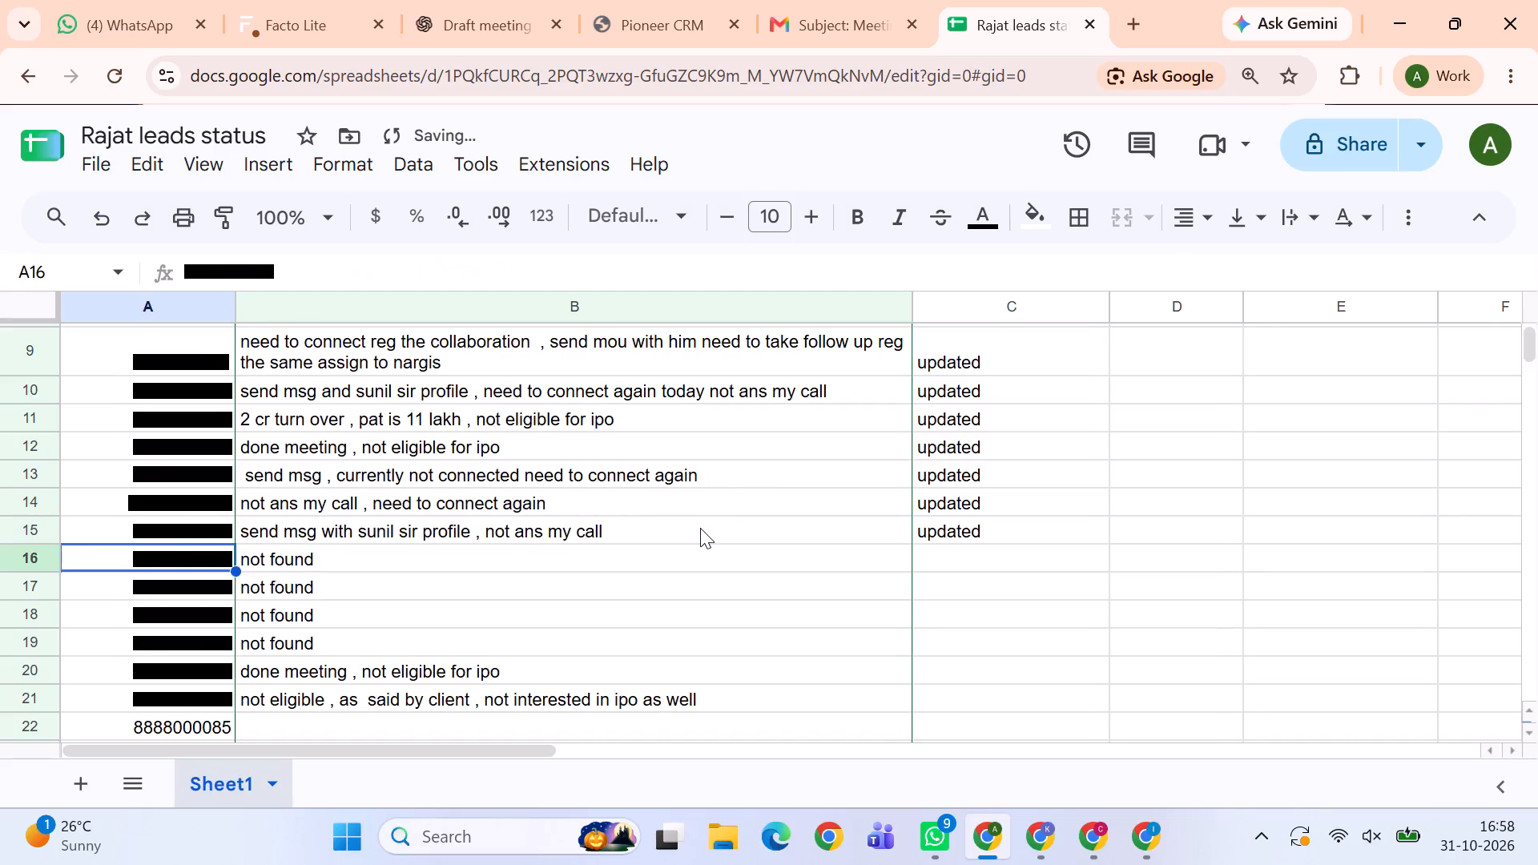
key(ctrl+c)
click(628, 0)
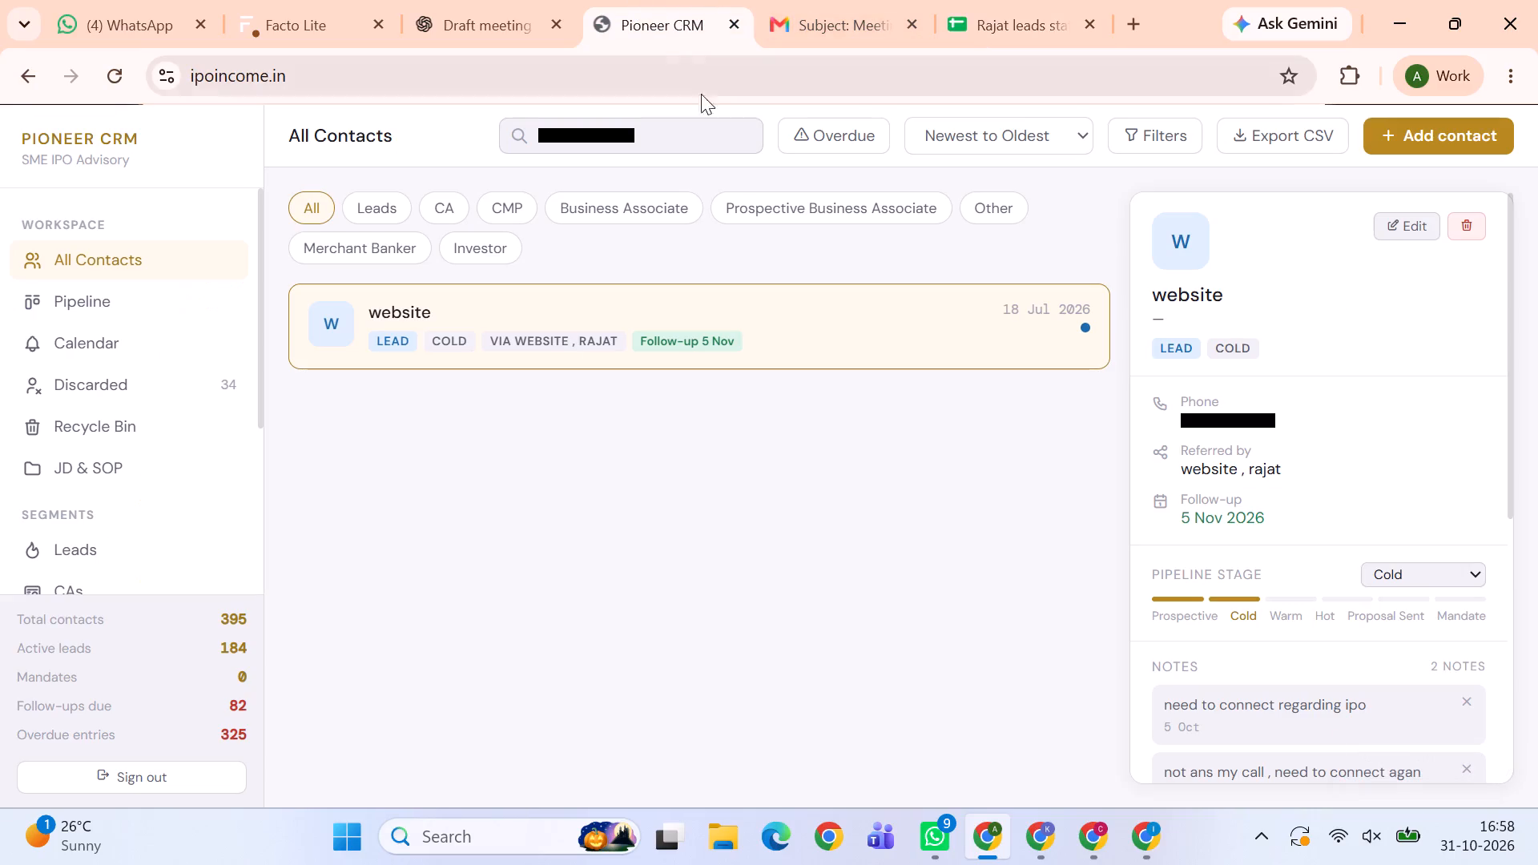
click(690, 127)
drag(690, 127, 400, 115)
key(BackSpace)
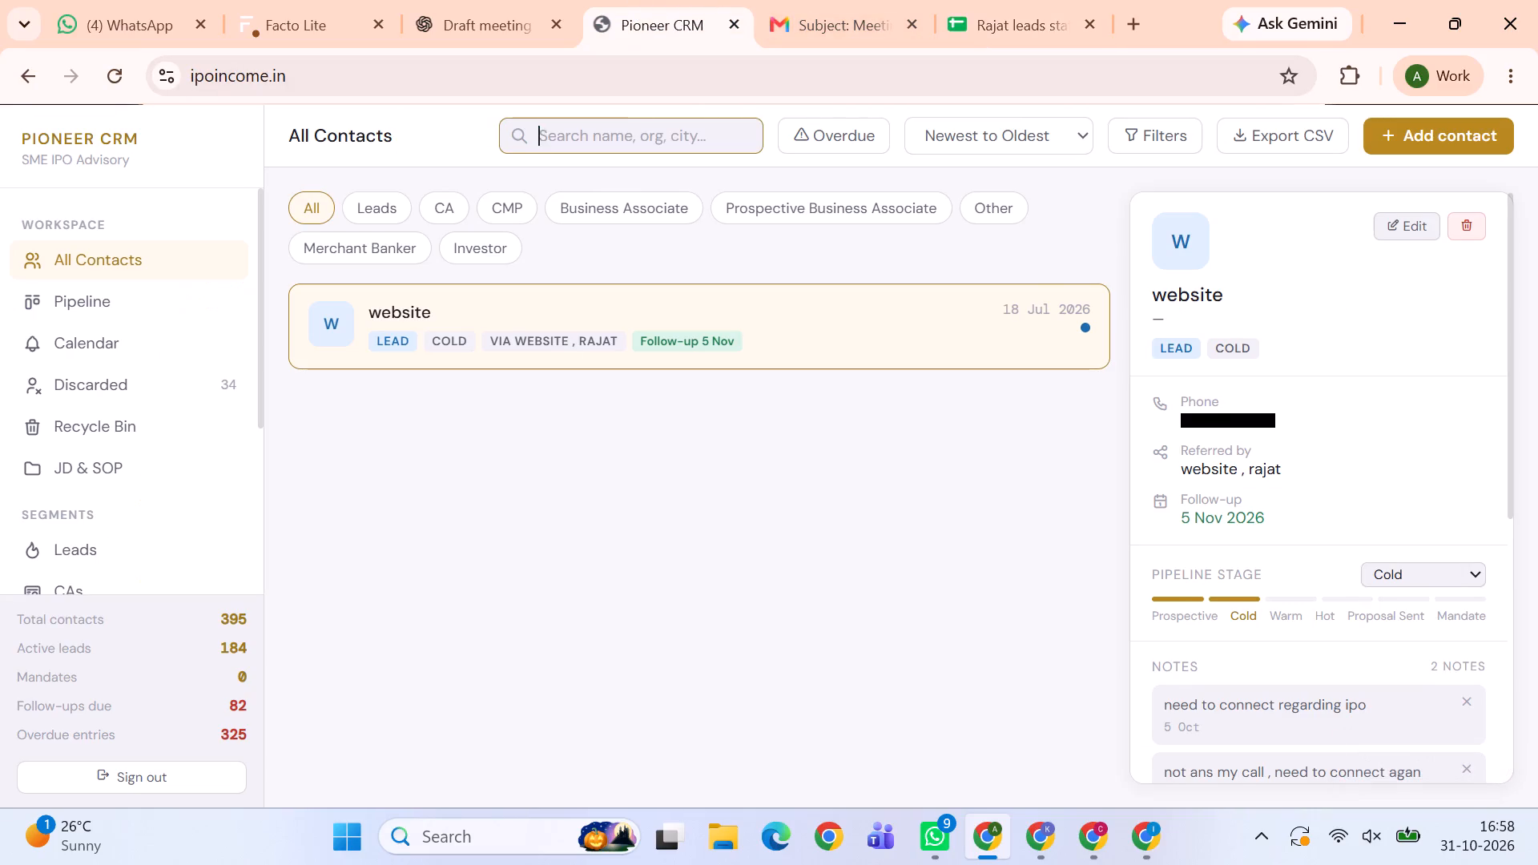
click(604, 130)
key(ctrl+v)
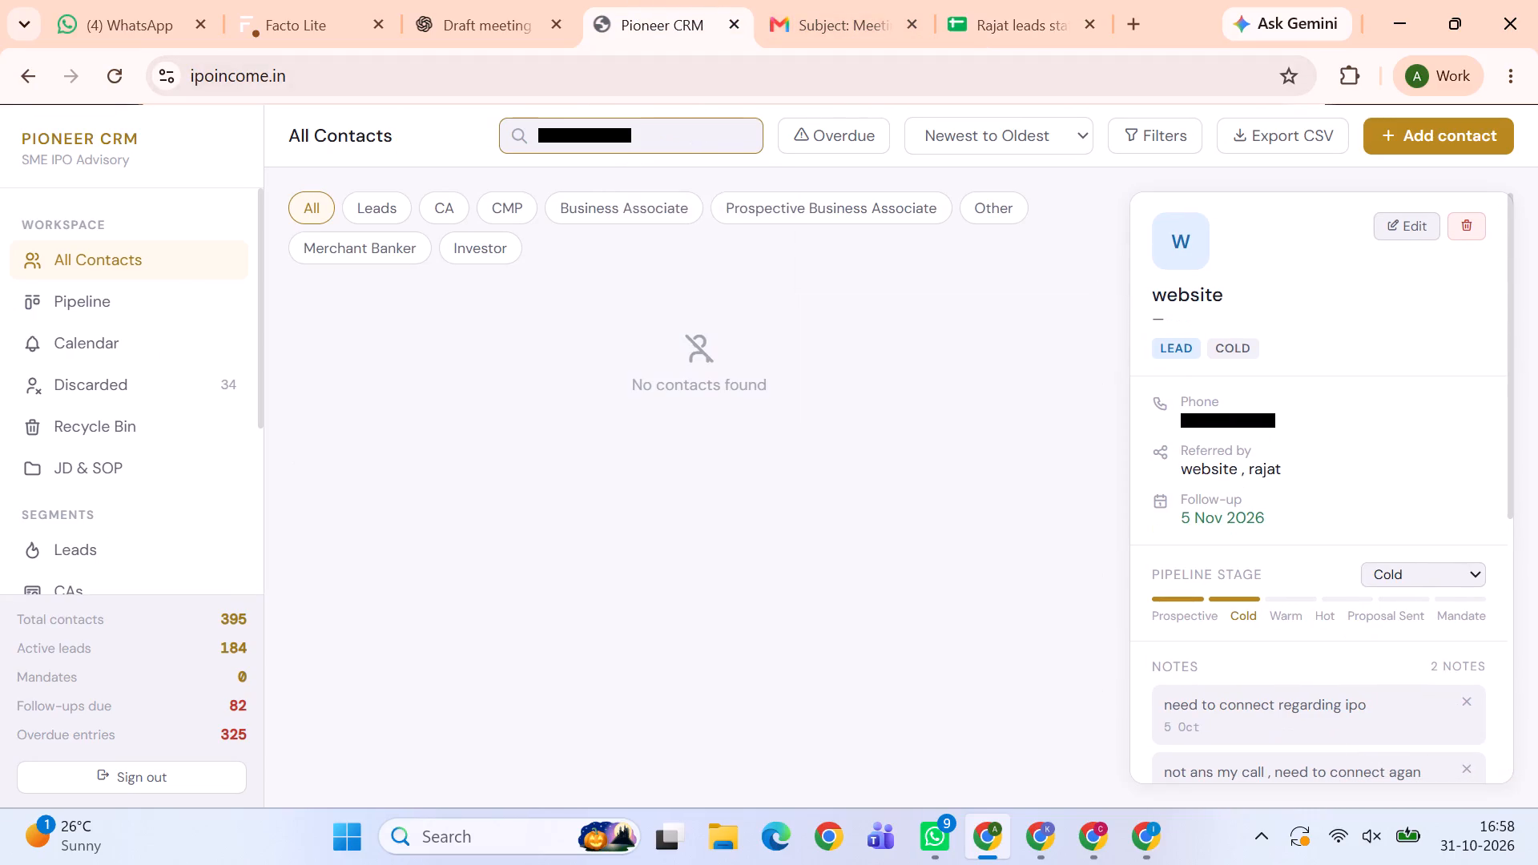
drag(658, 128, 419, 145)
key(BackSpace)
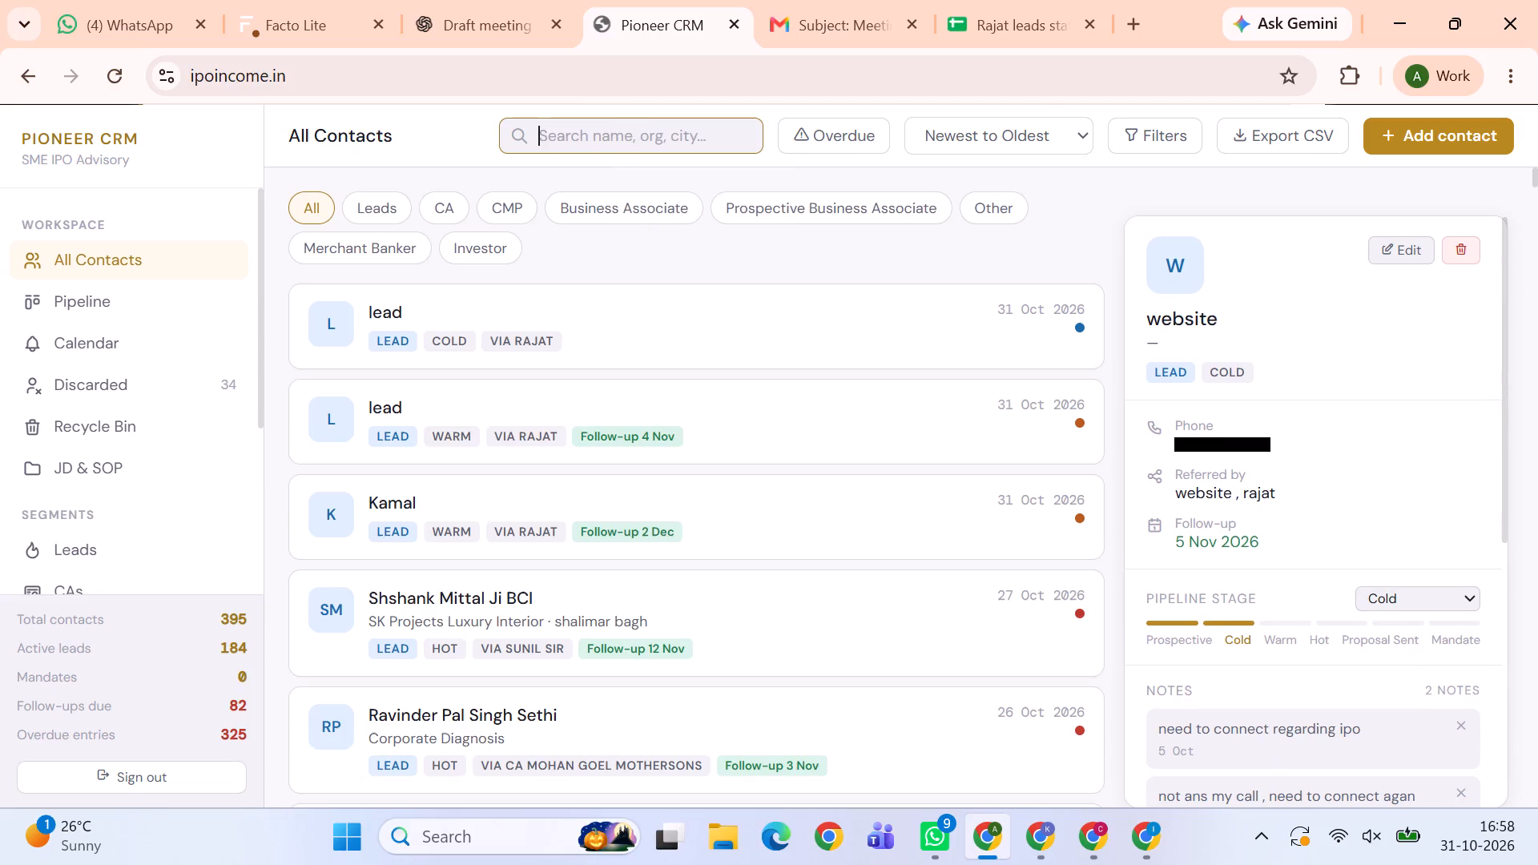
Add a new contact with the copied row 16 phone number, full name "lead" and referrer "rajat".
click(1472, 126)
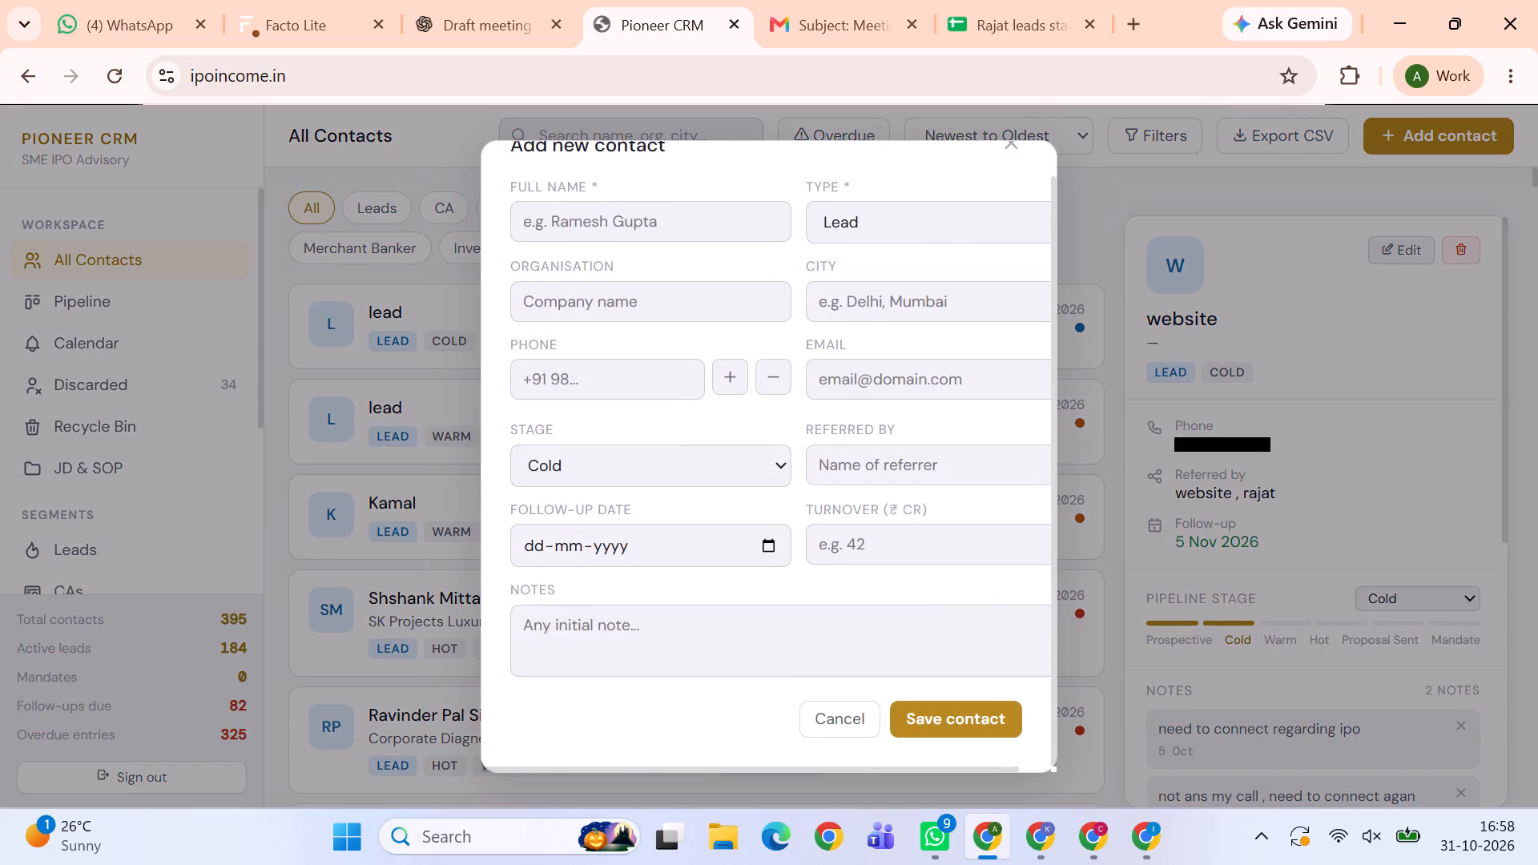
click(603, 382)
key(ctrl+v)
click(688, 219)
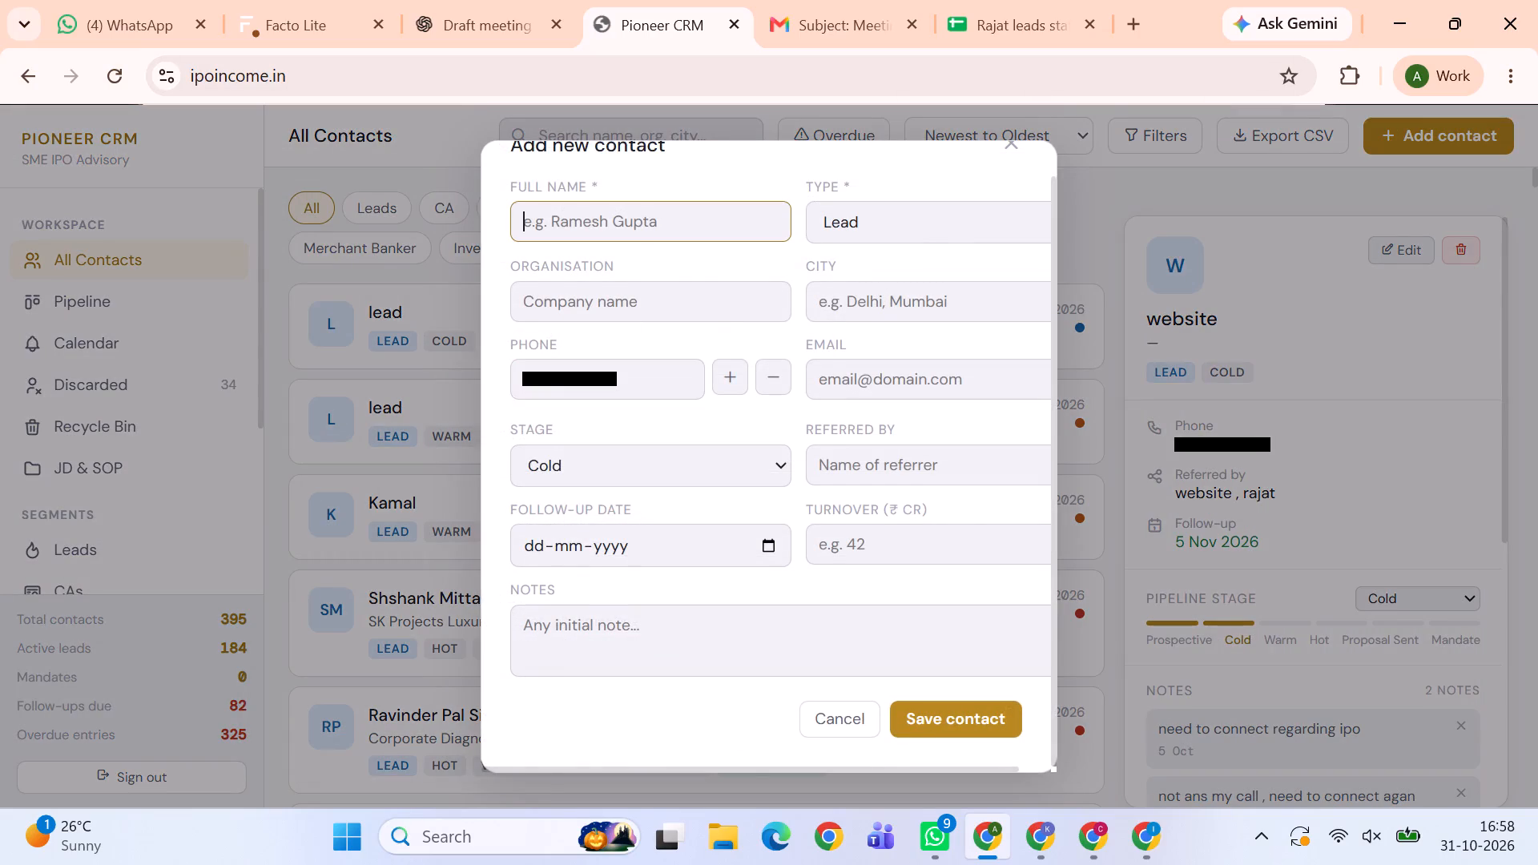
text(lead)
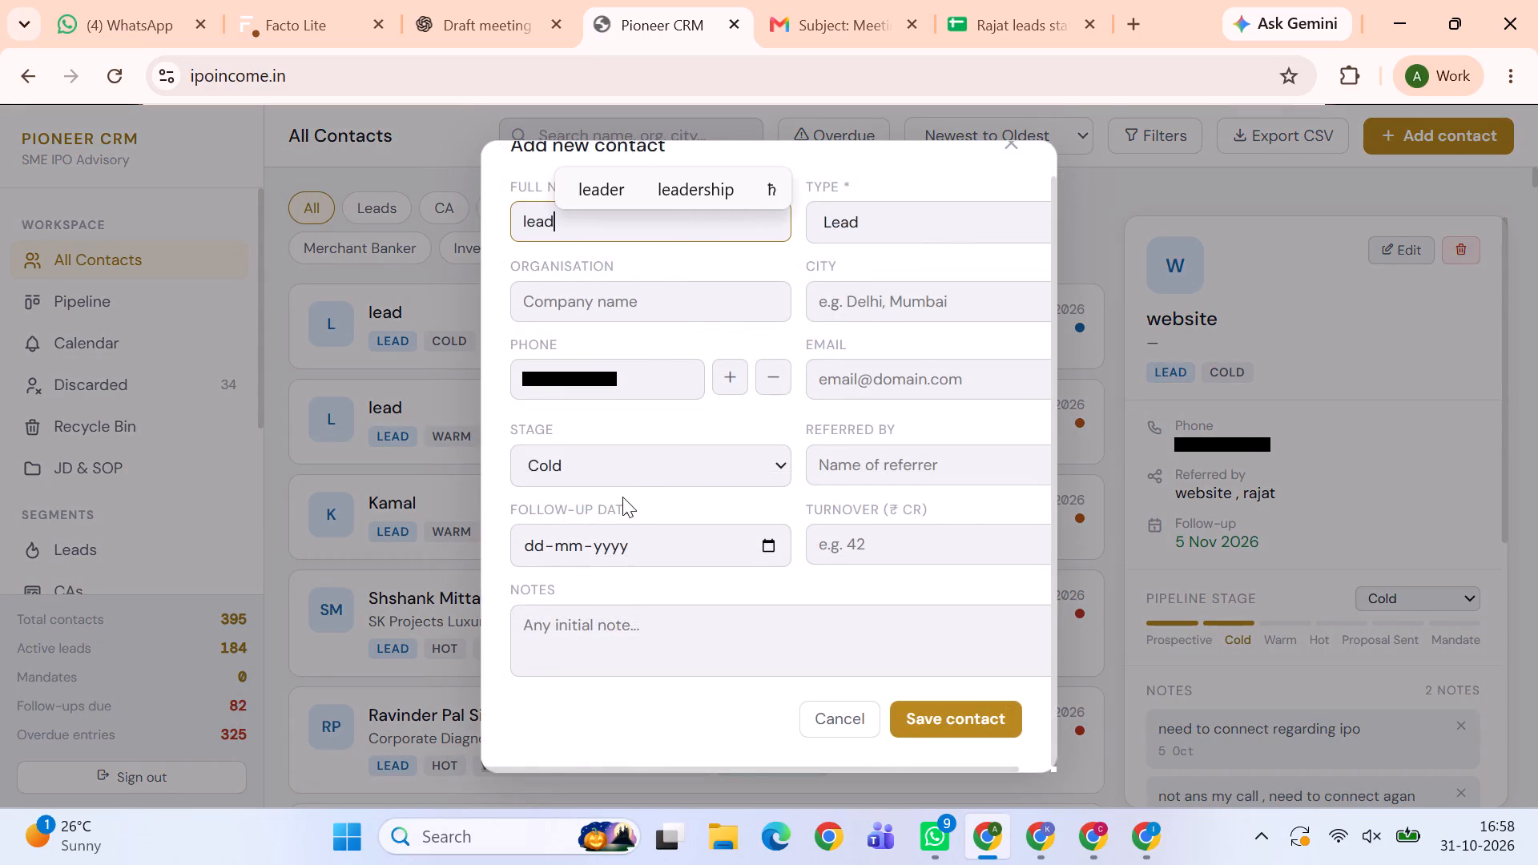
click(938, 463)
text(rajat)
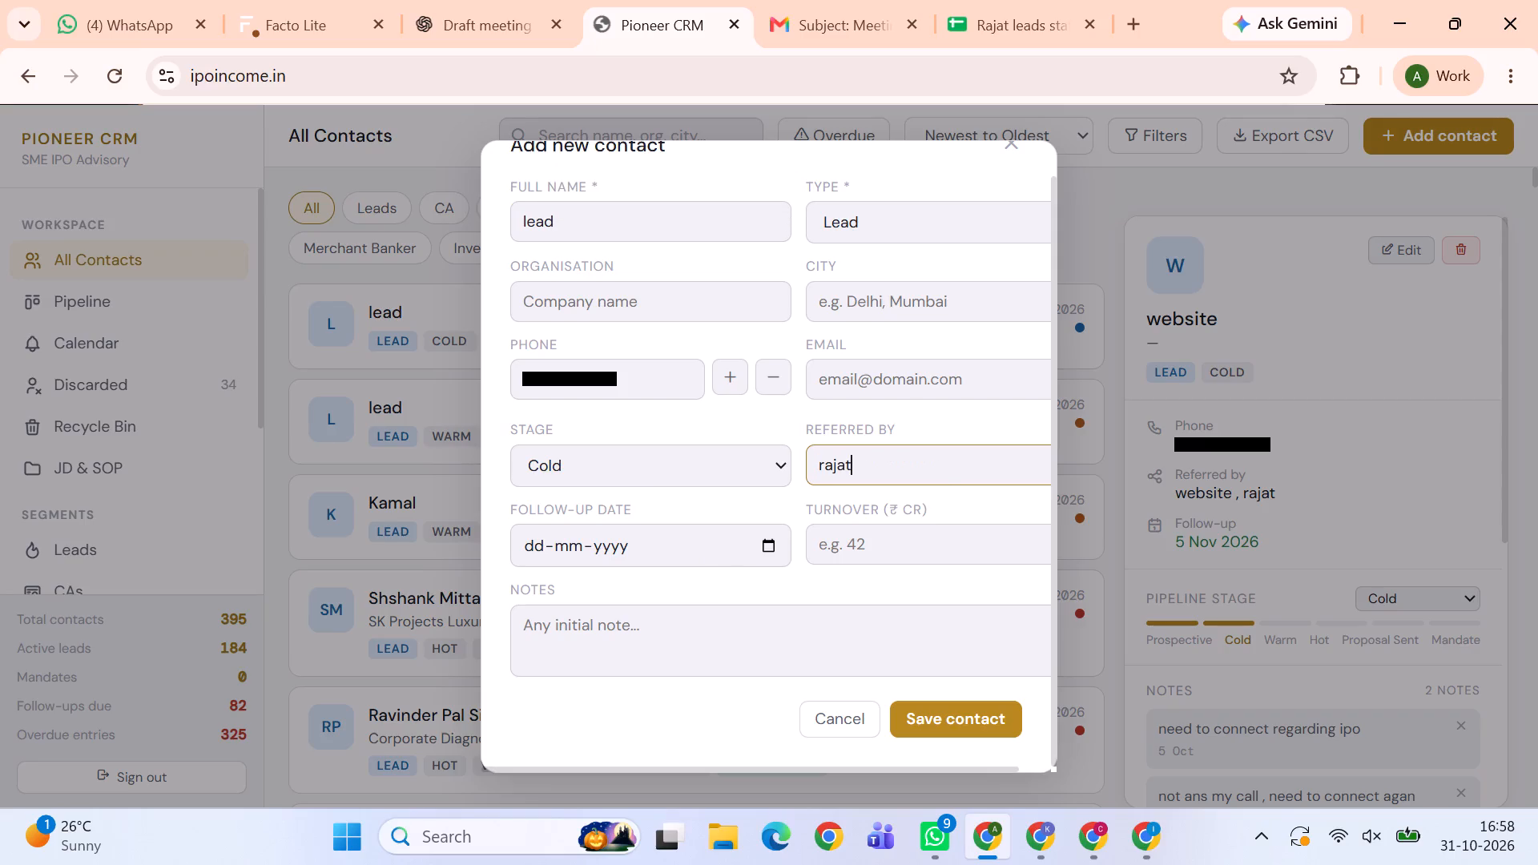
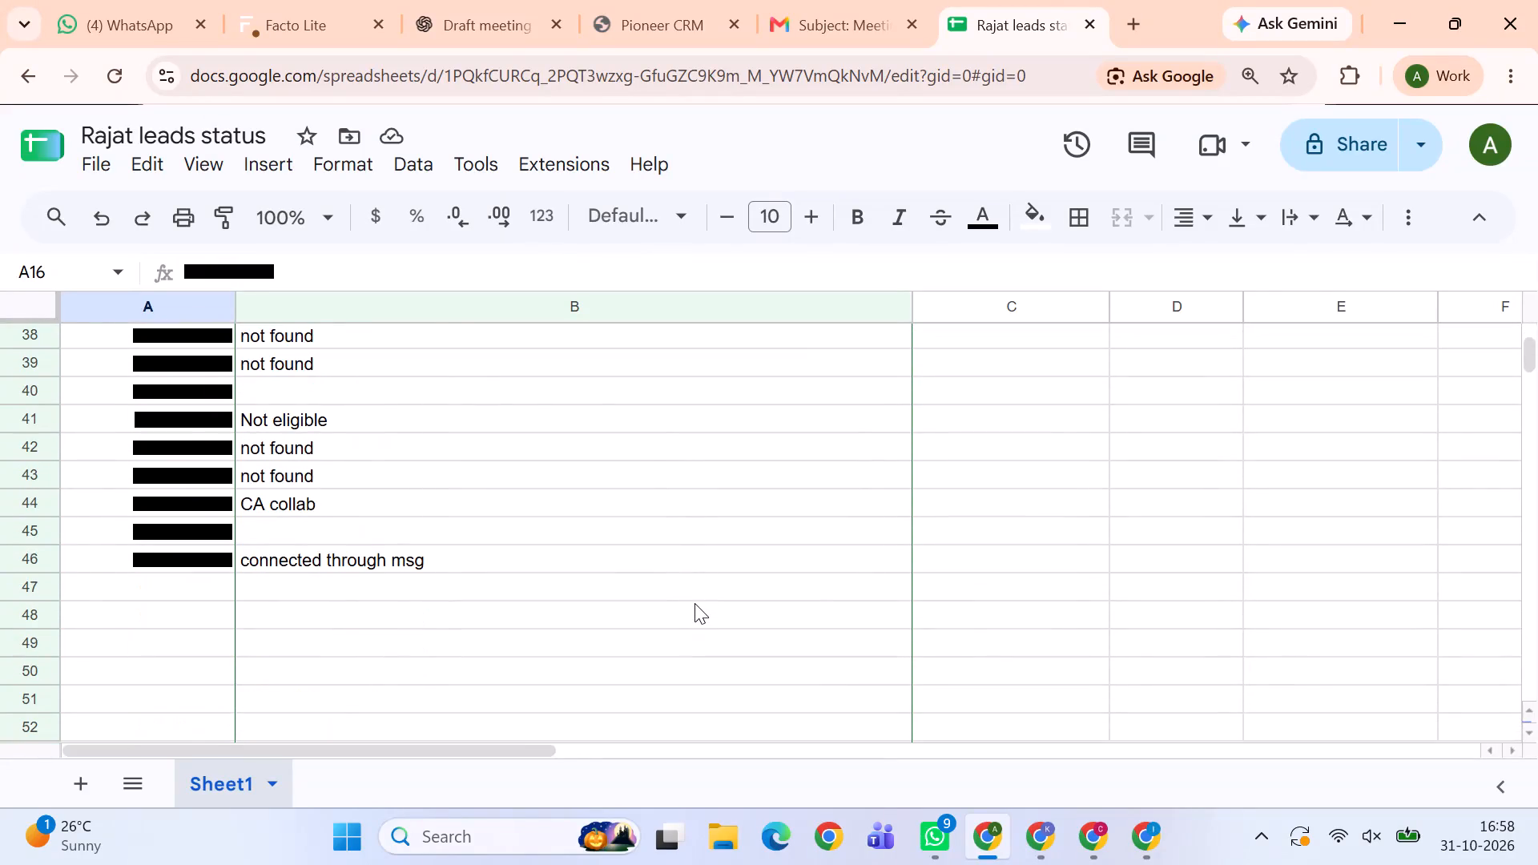
Enter the note "need to connect , not ans my call" for the new row 16 contact in Pioneer CRM.
scroll(695, 603, up, 3)
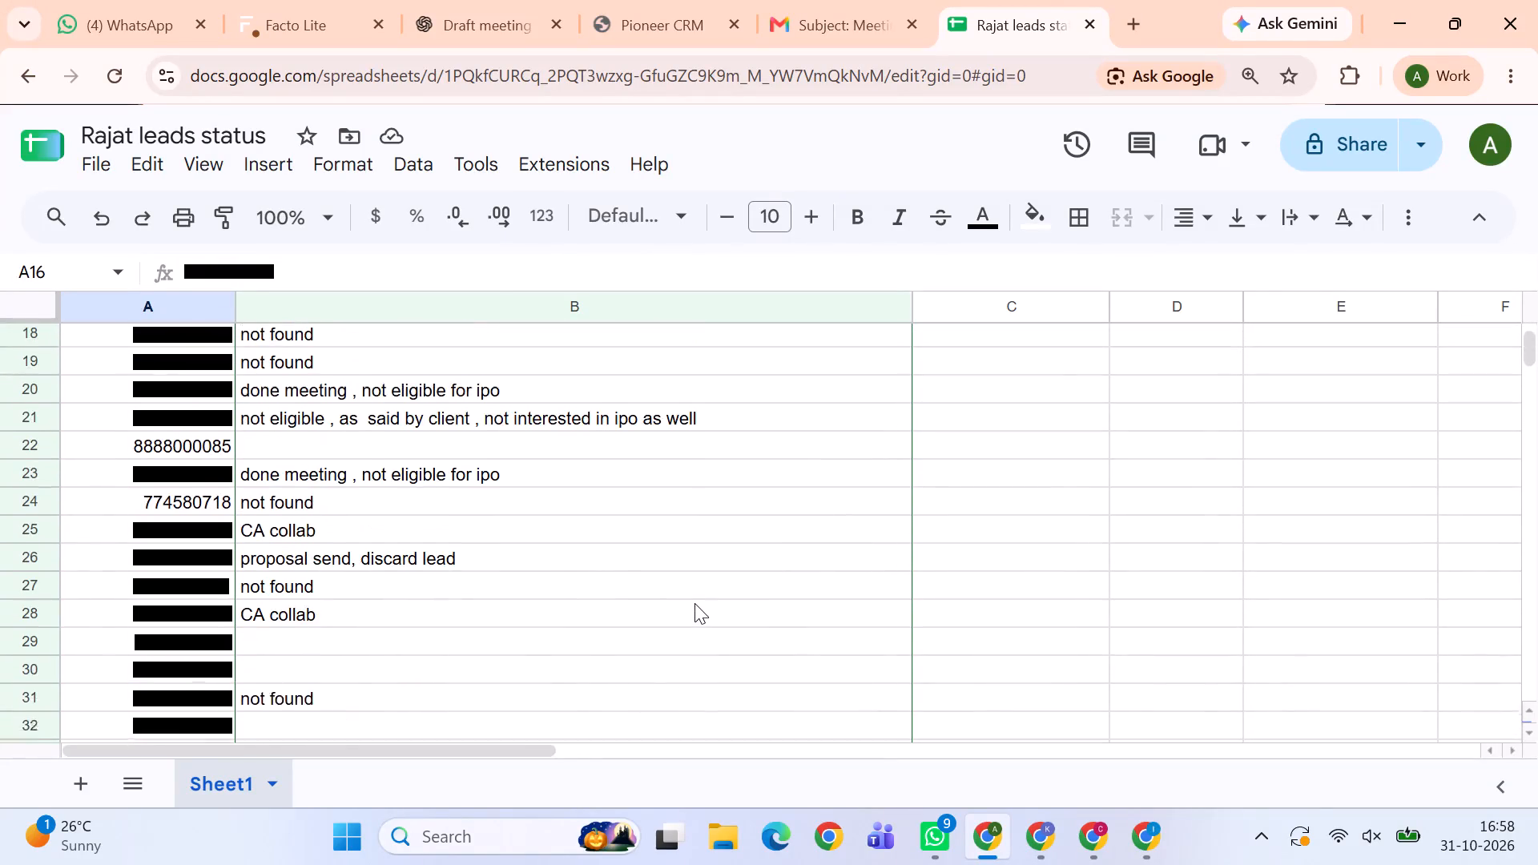
scroll(674, 633, up, 1)
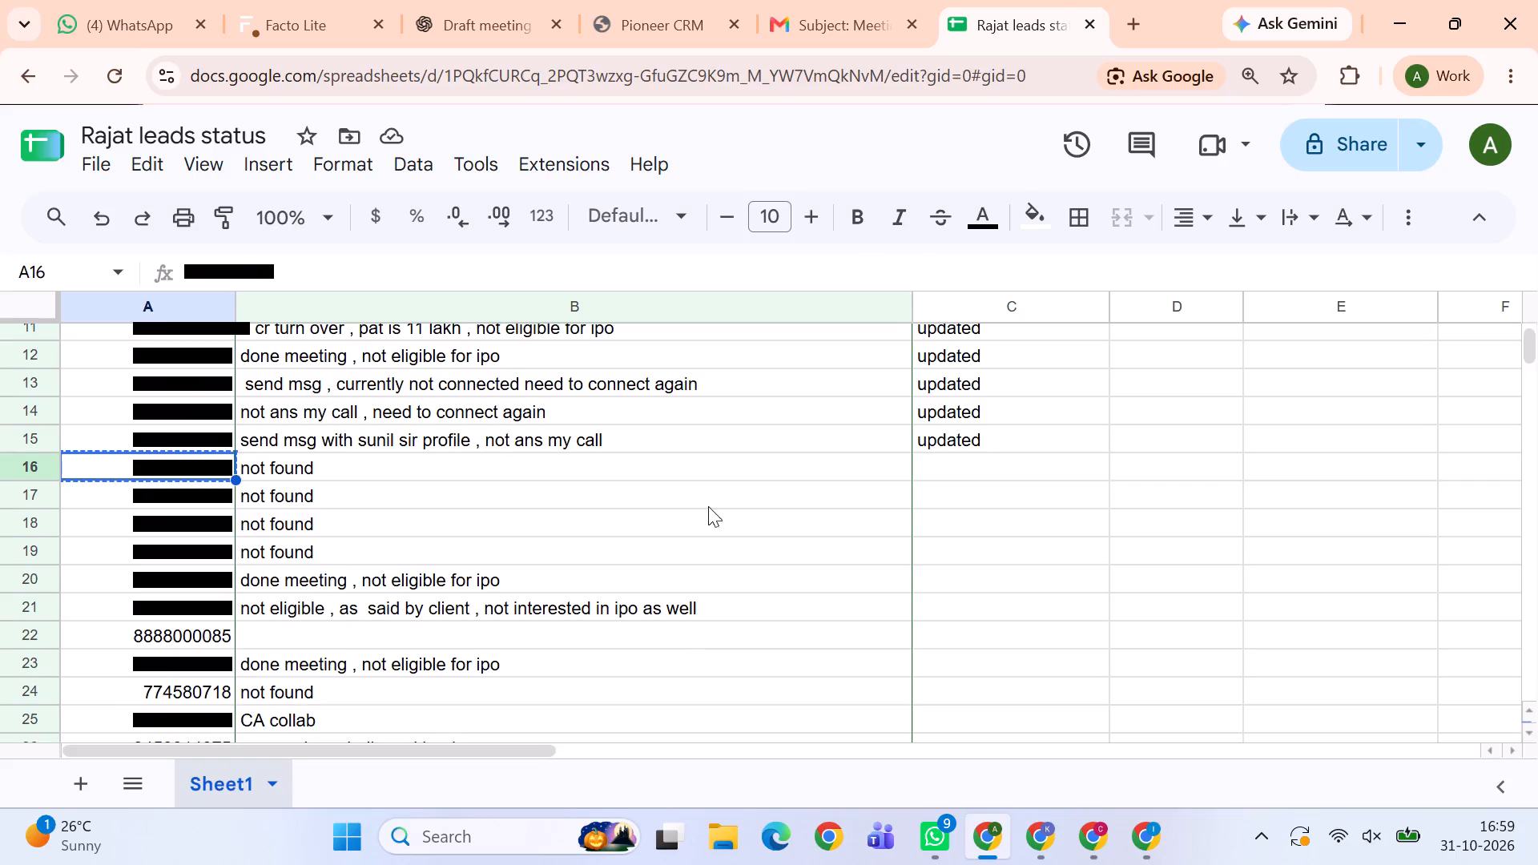
click(606, 0)
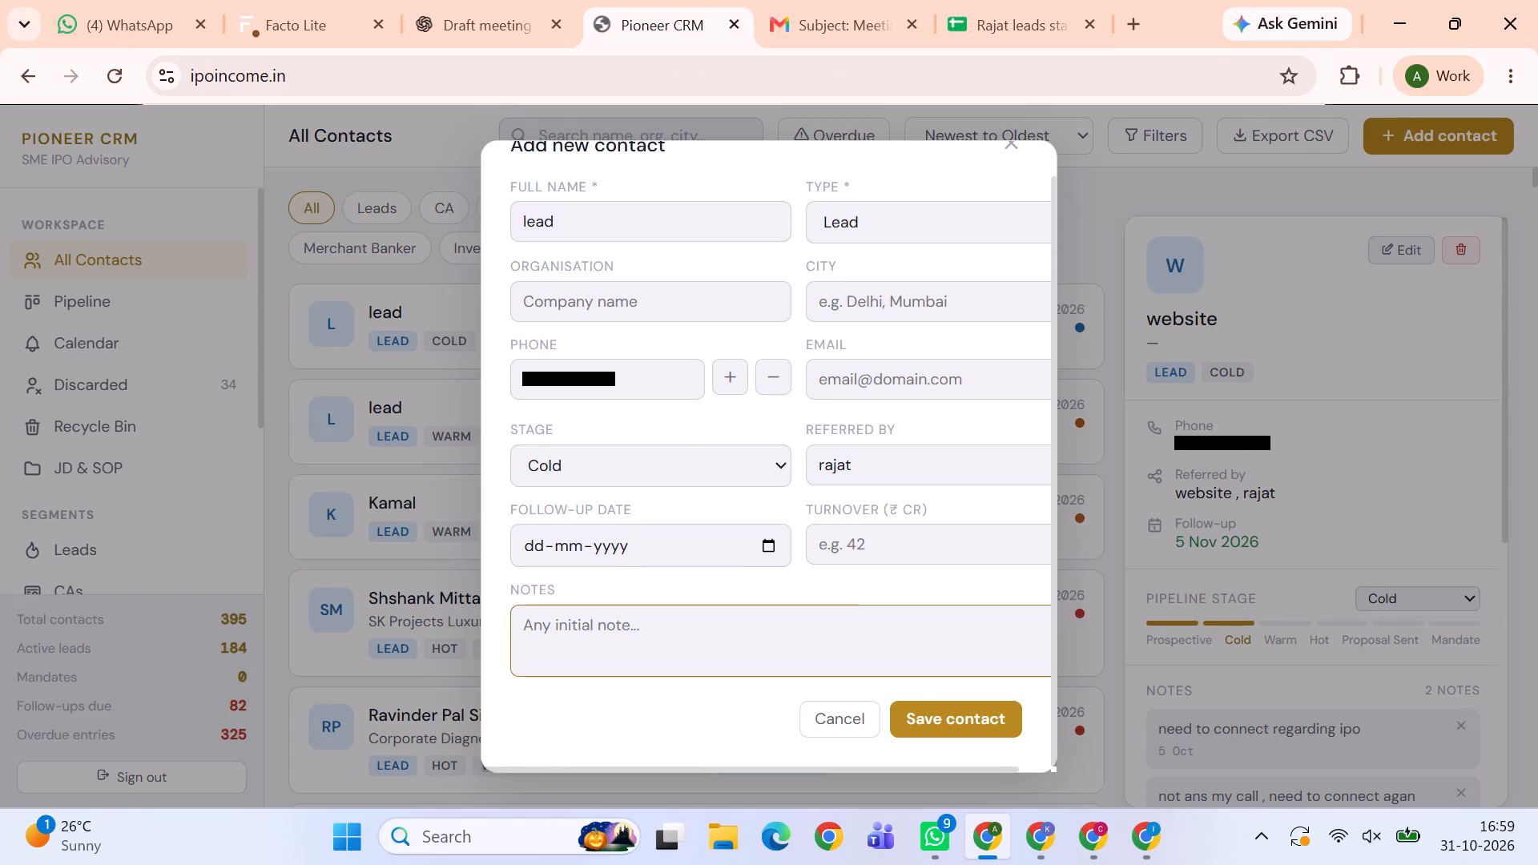
click(670, 648)
text(need to connect , not ans y)
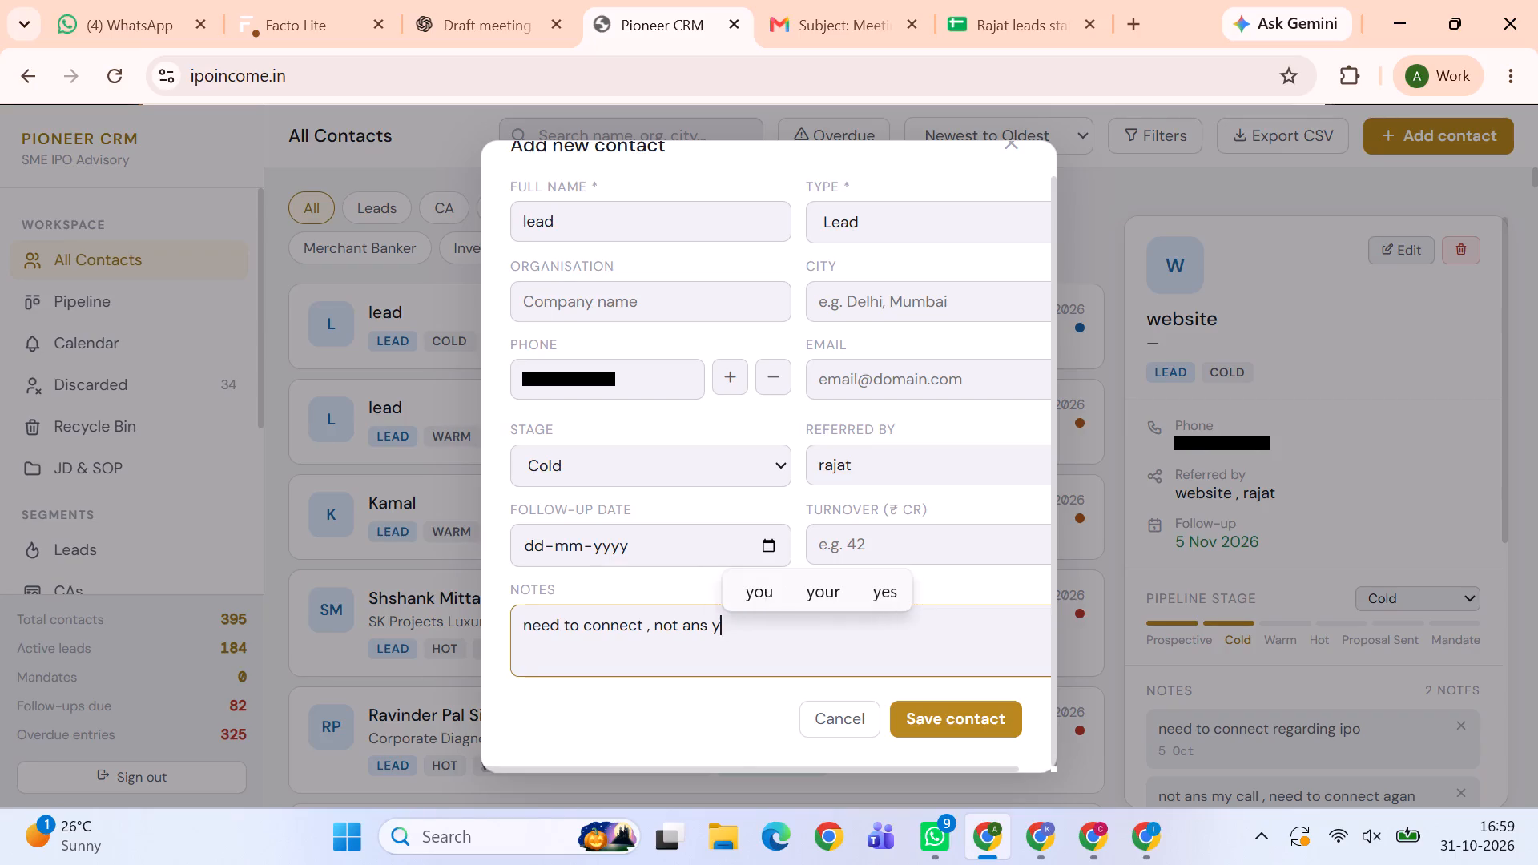
key(BackSpace)
text(my call)
key(space)
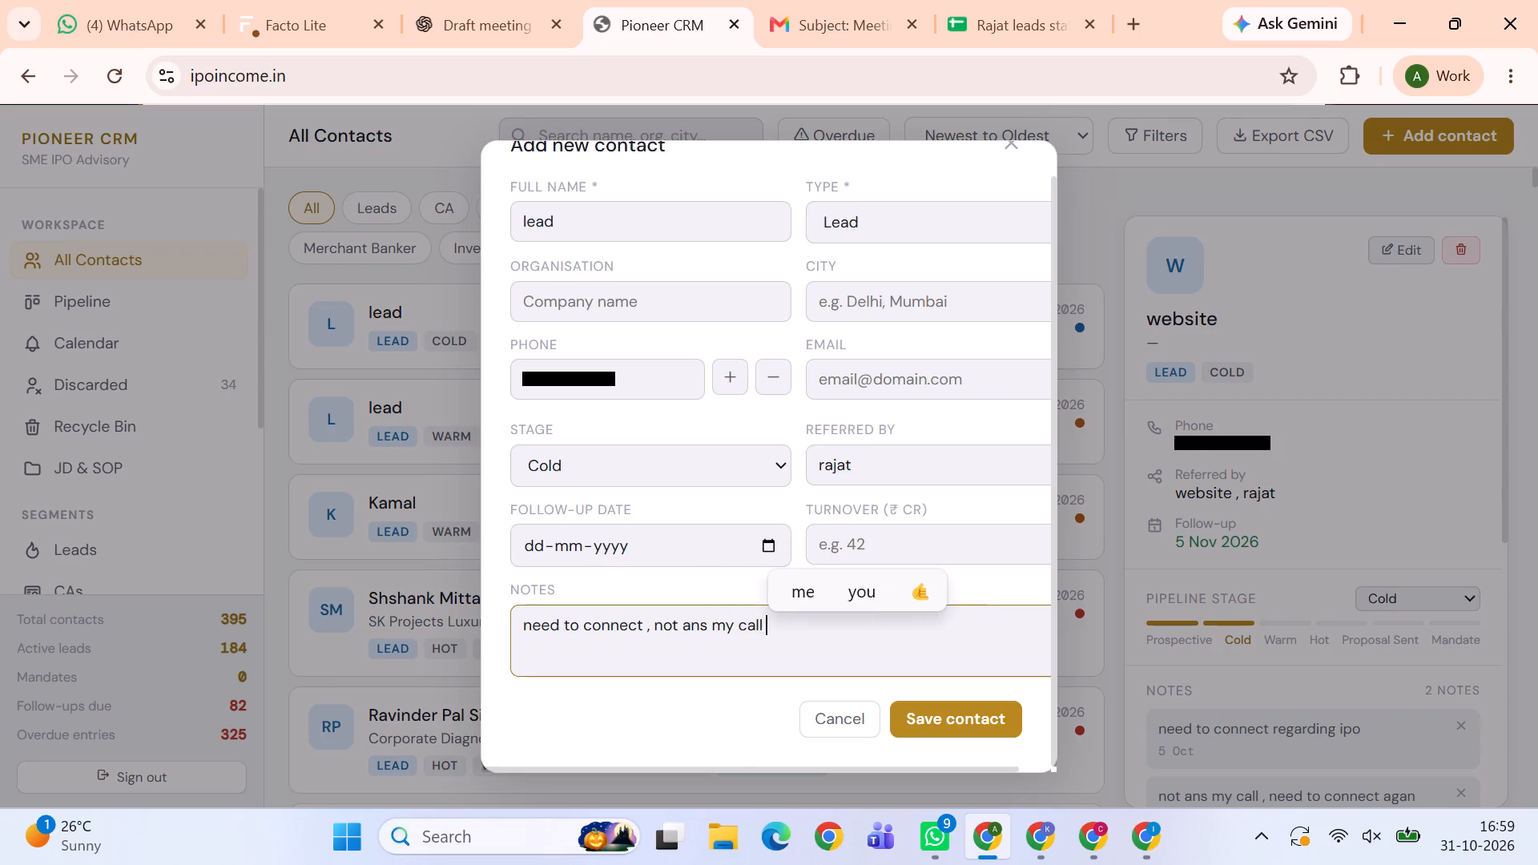
Set the new contact's follow-up date to 3 November 2026 and save the contact.
click(767, 552)
click(765, 541)
click(590, 461)
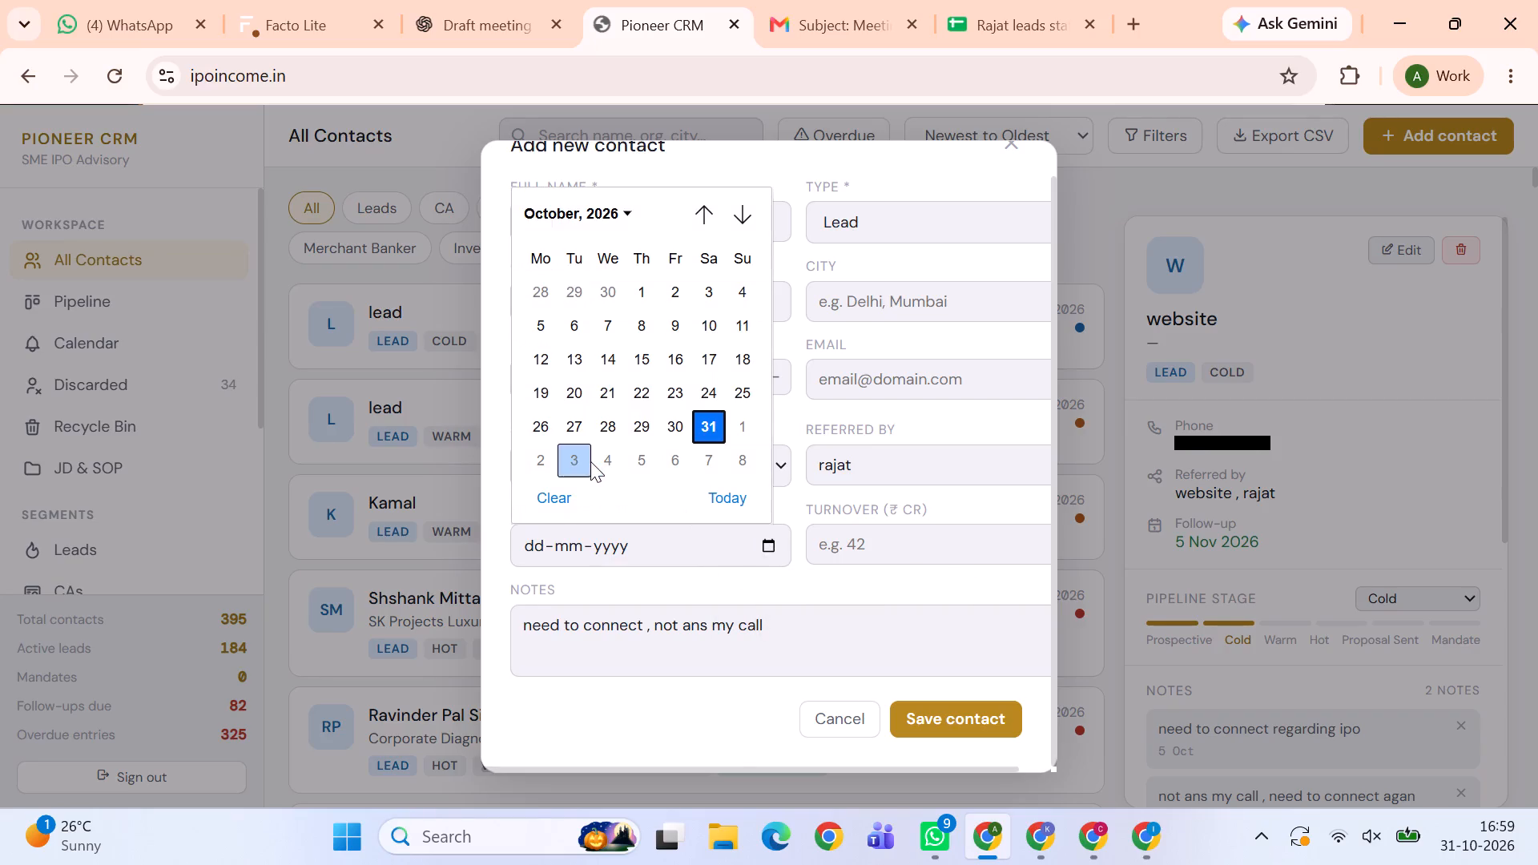
scroll(956, 386, up, 2)
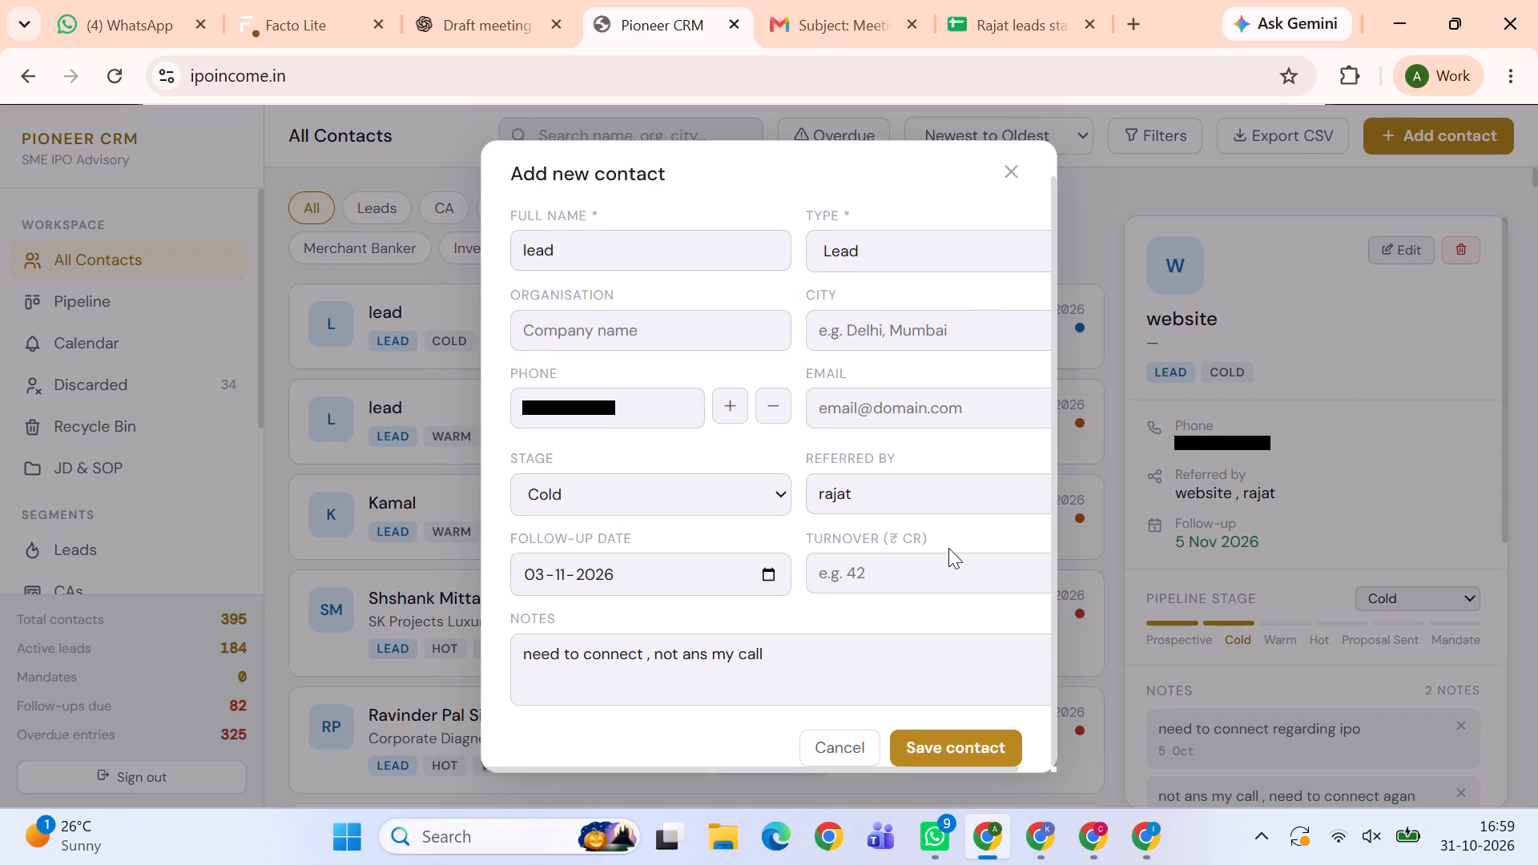
scroll(948, 548, down, 1)
click(986, 714)
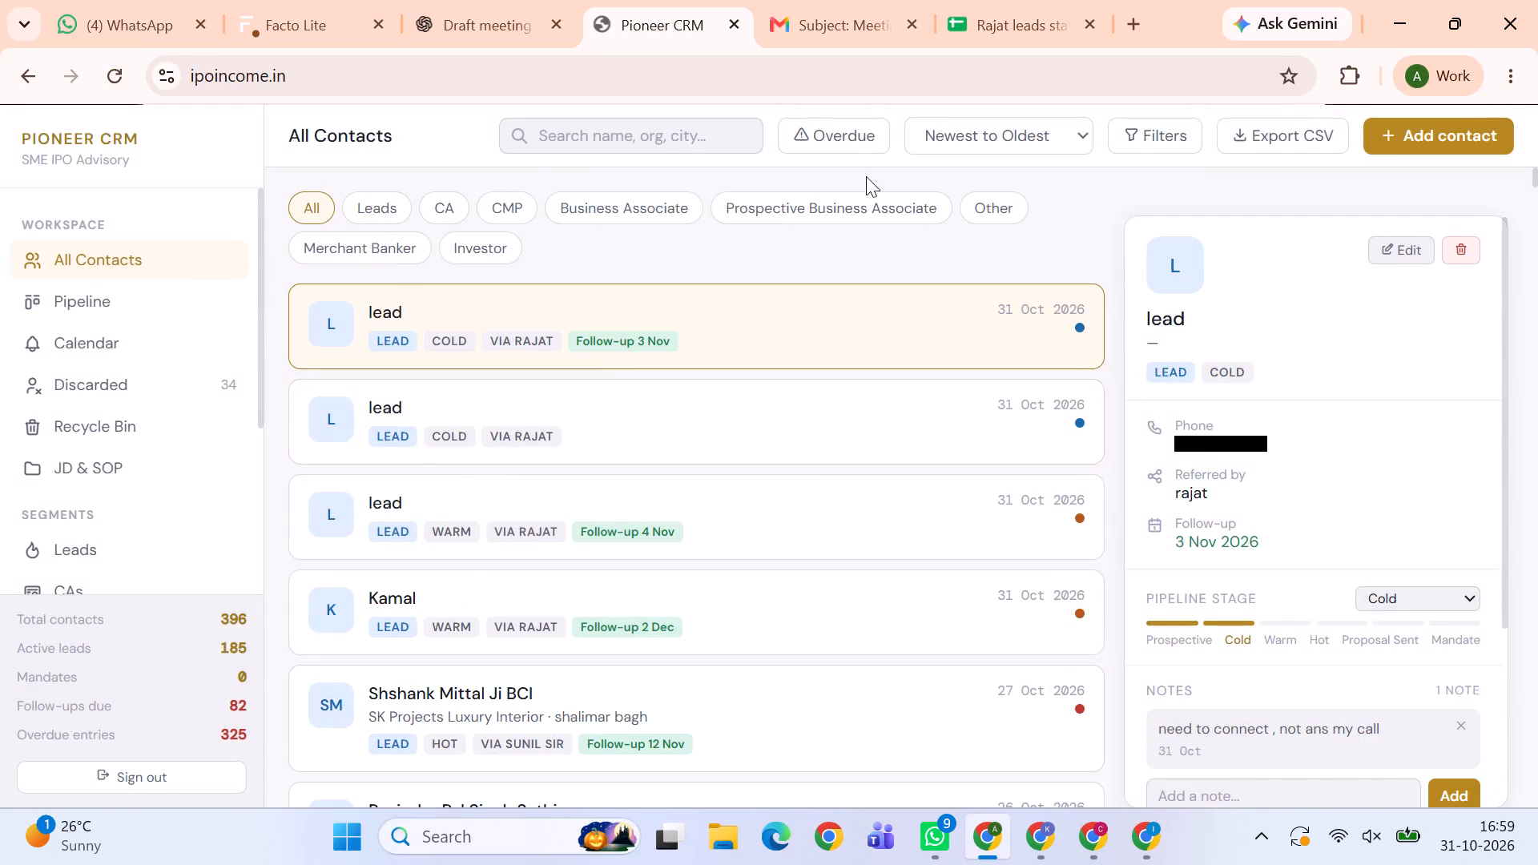
In the leads sheet, replace the row 16 remark in column B with "not ans my call , need to connect again".
click(998, 0)
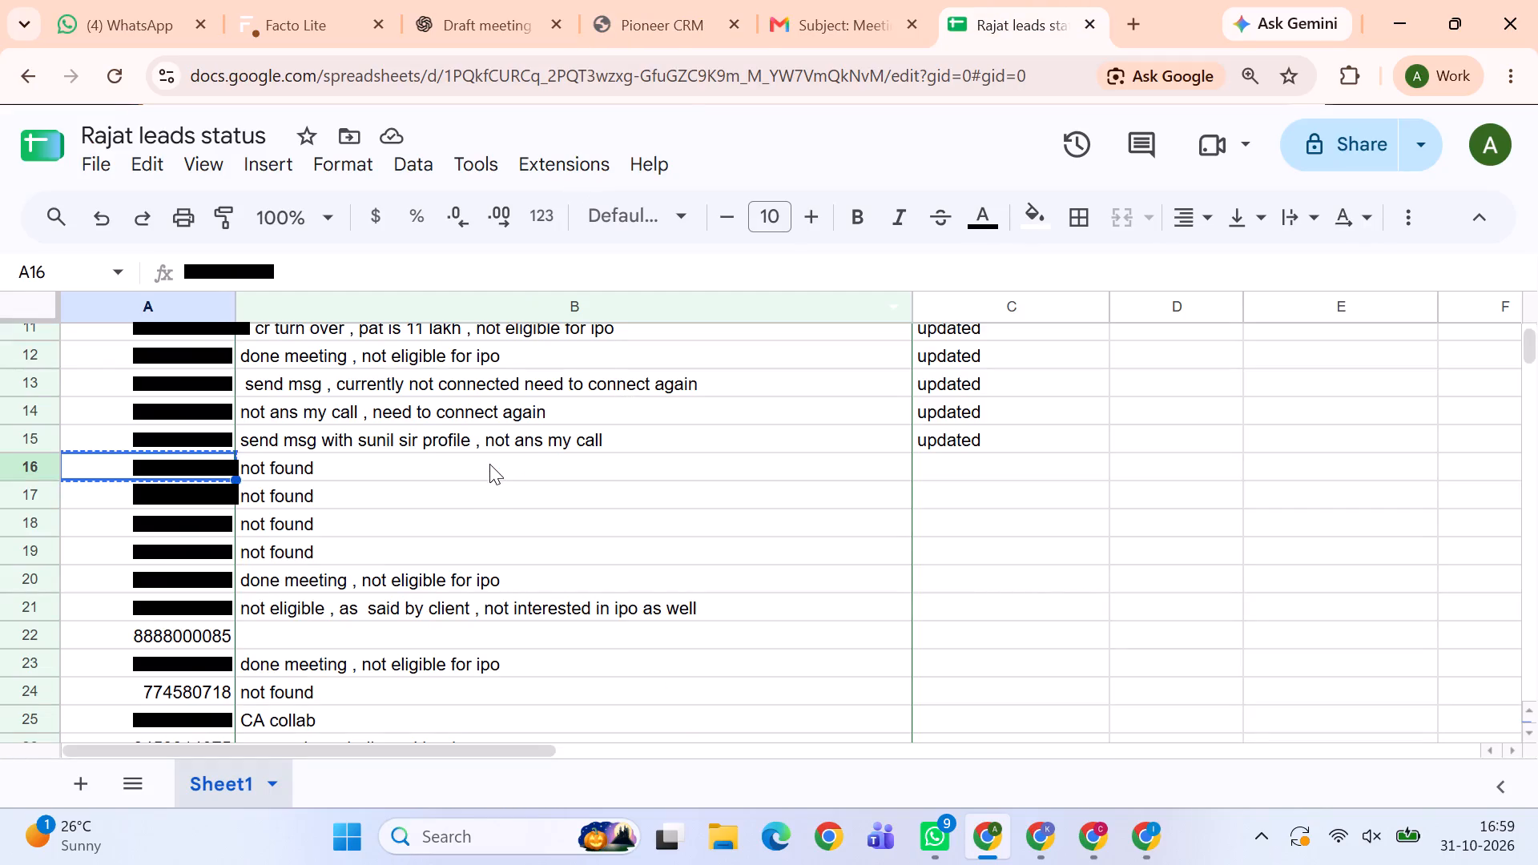
click(489, 464)
key(BackSpace)
text(not ans my call , need to)
key(Return)
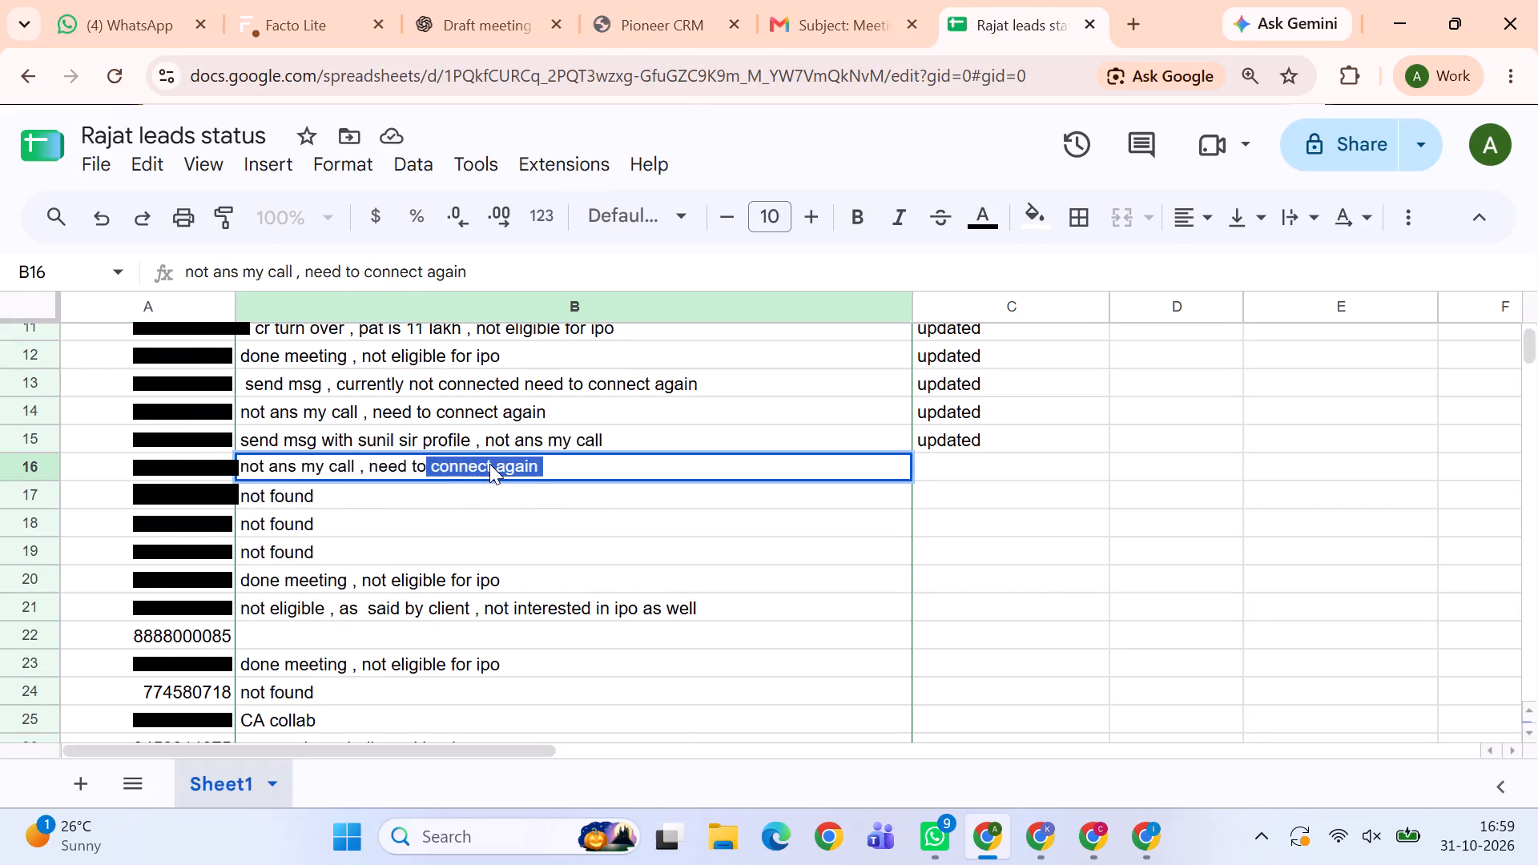
Copy the "updated" status from row 15 into row 16 of column C.
click(1021, 440)
key(ctrl+c)
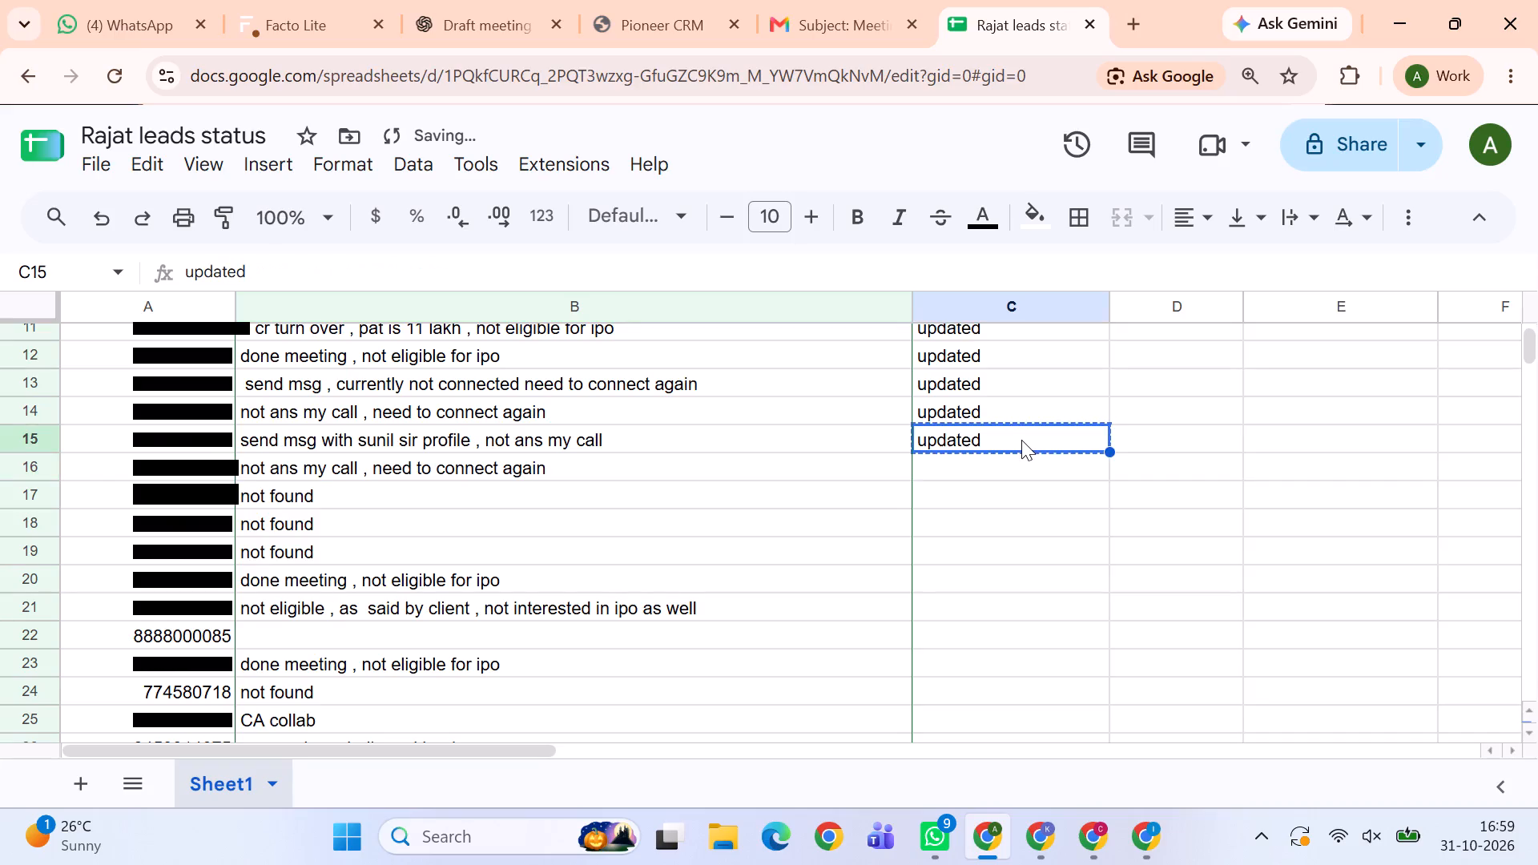
key(Down)
key(ctrl+v)
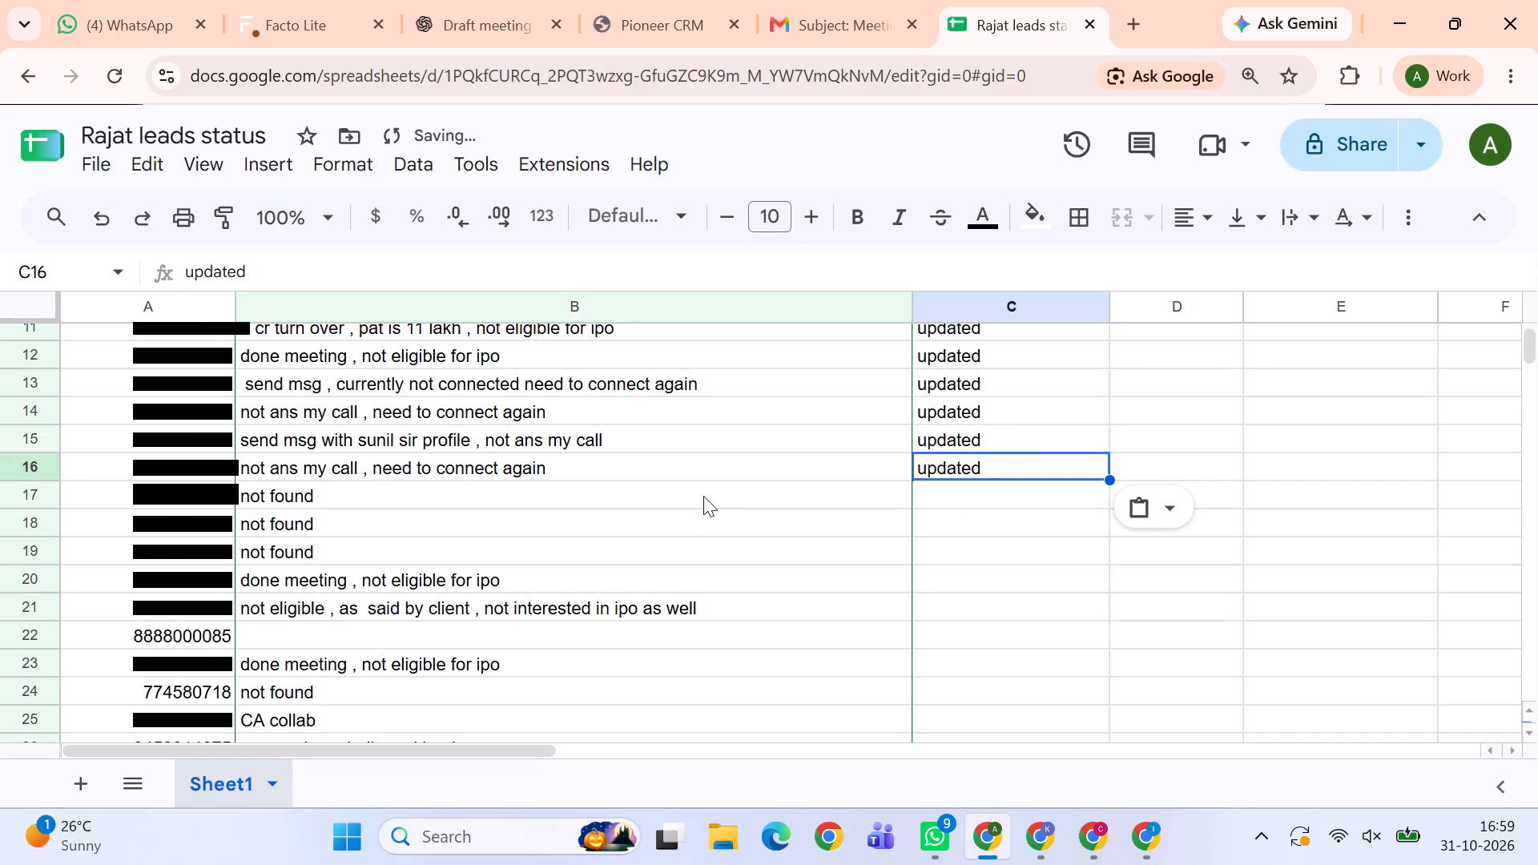
Select the row 17 remark in column B.
click(703, 494)
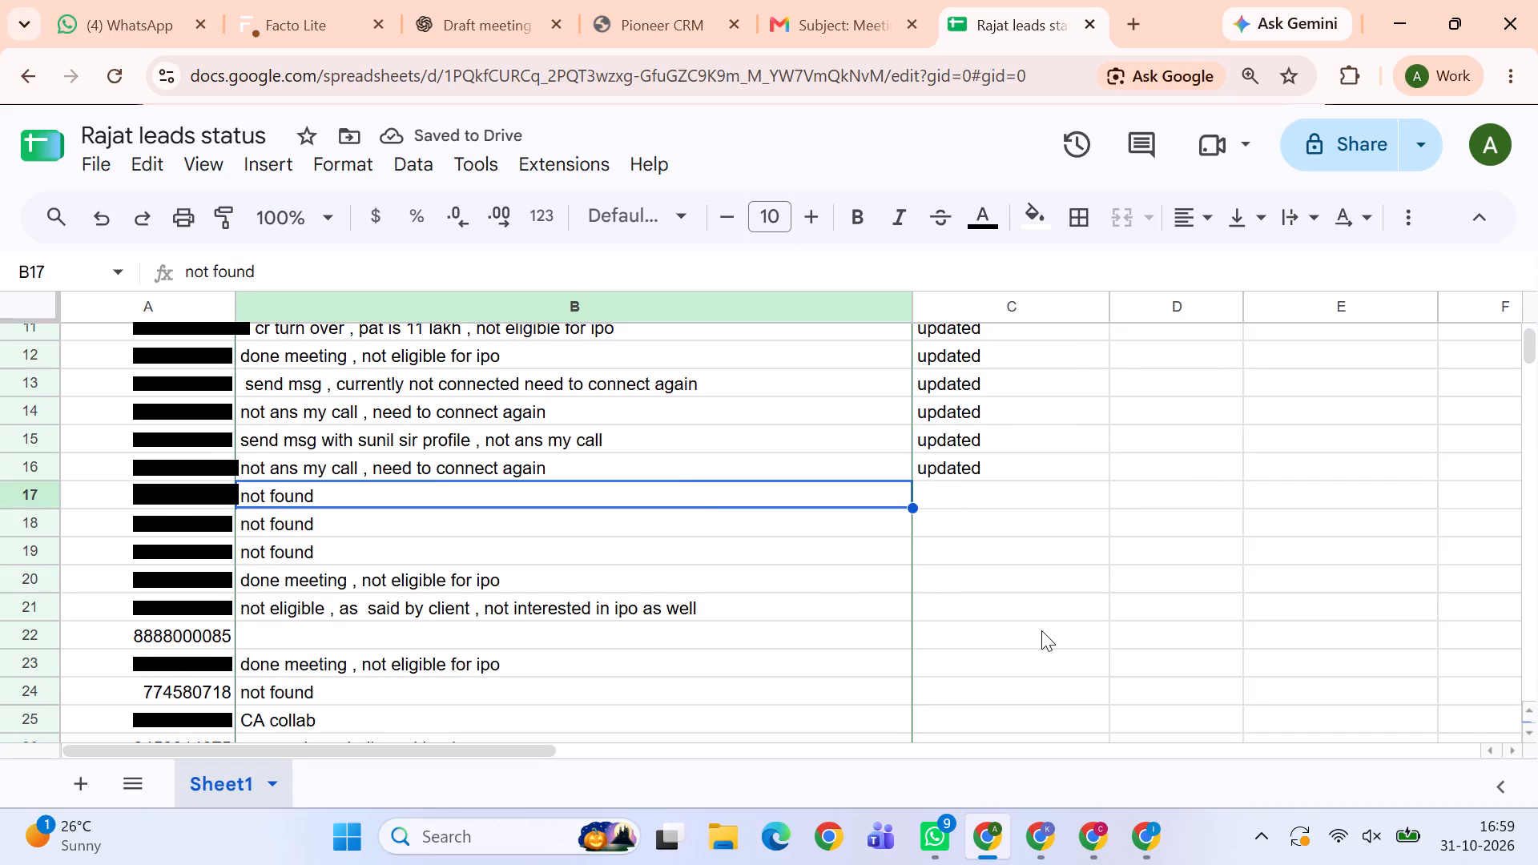
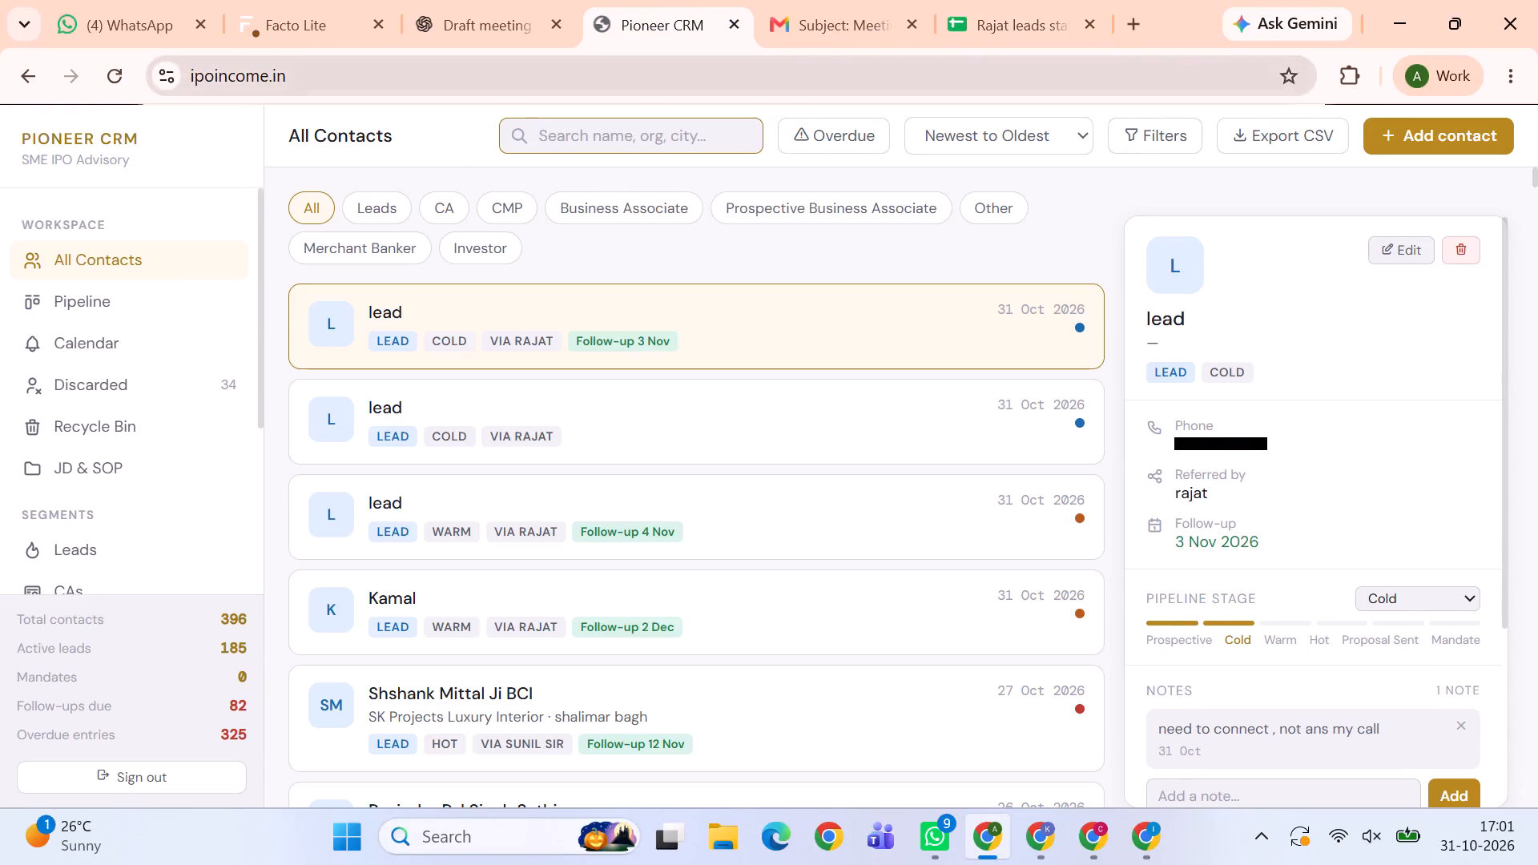
Start a new CRM contact named "lead" with the copied phone number and "rajat" as the referrer.
click(1415, 128)
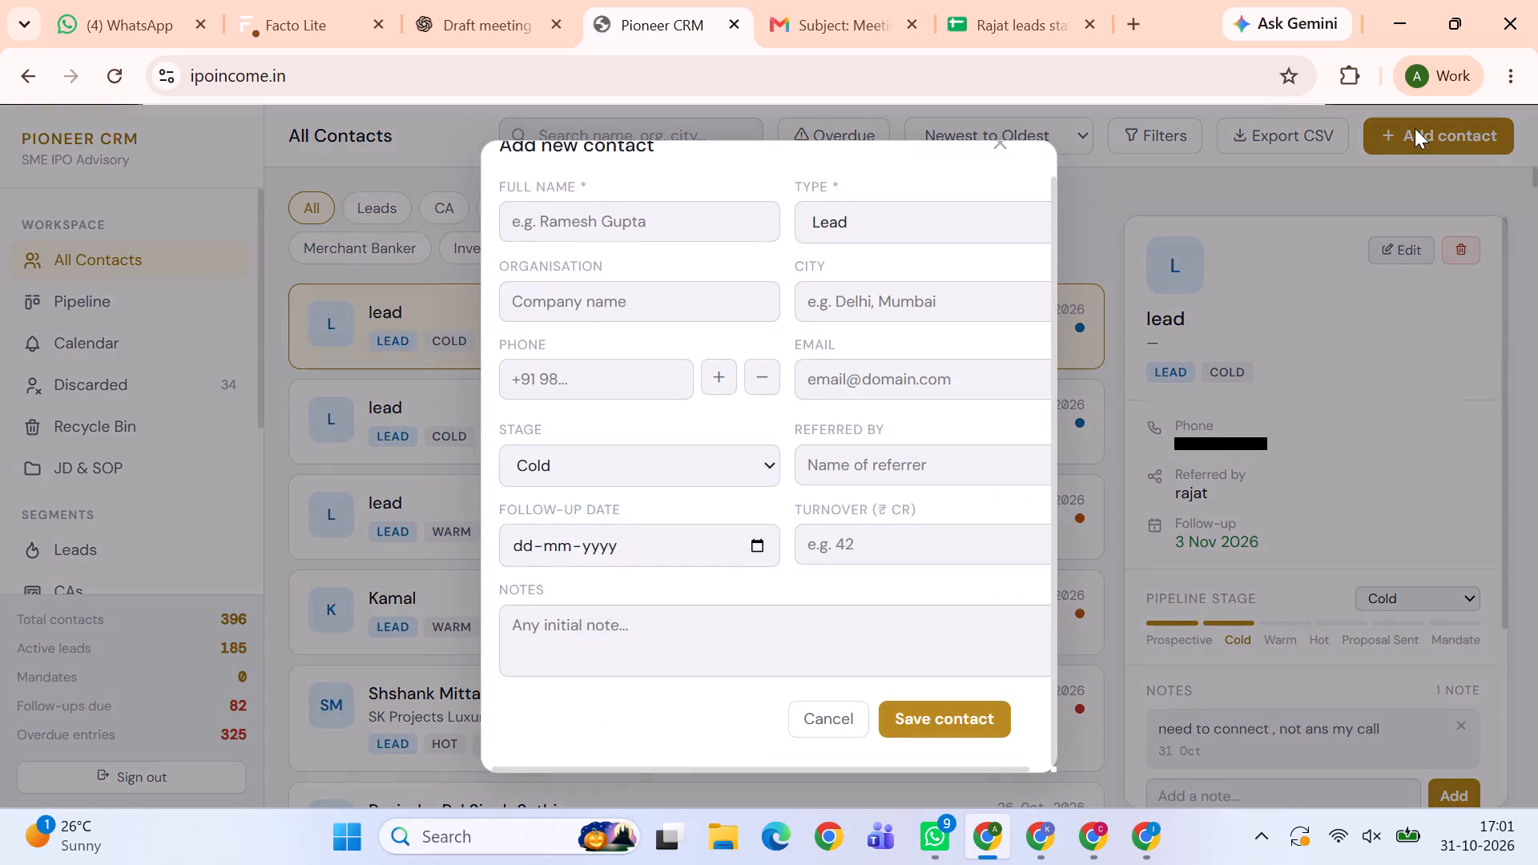
click(606, 377)
key(ctrl+v)
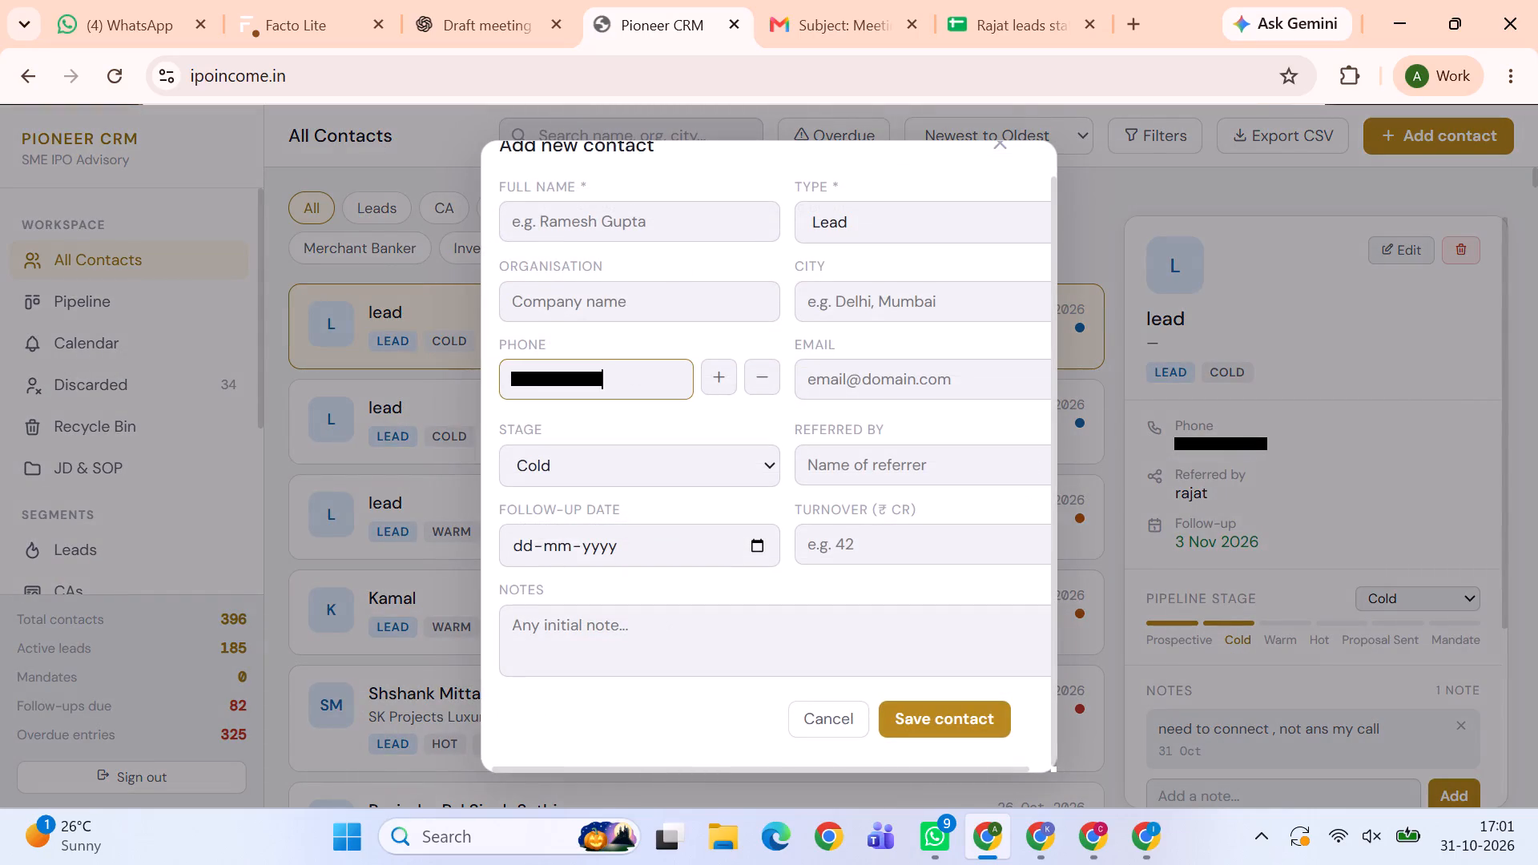
click(700, 226)
text(lead)
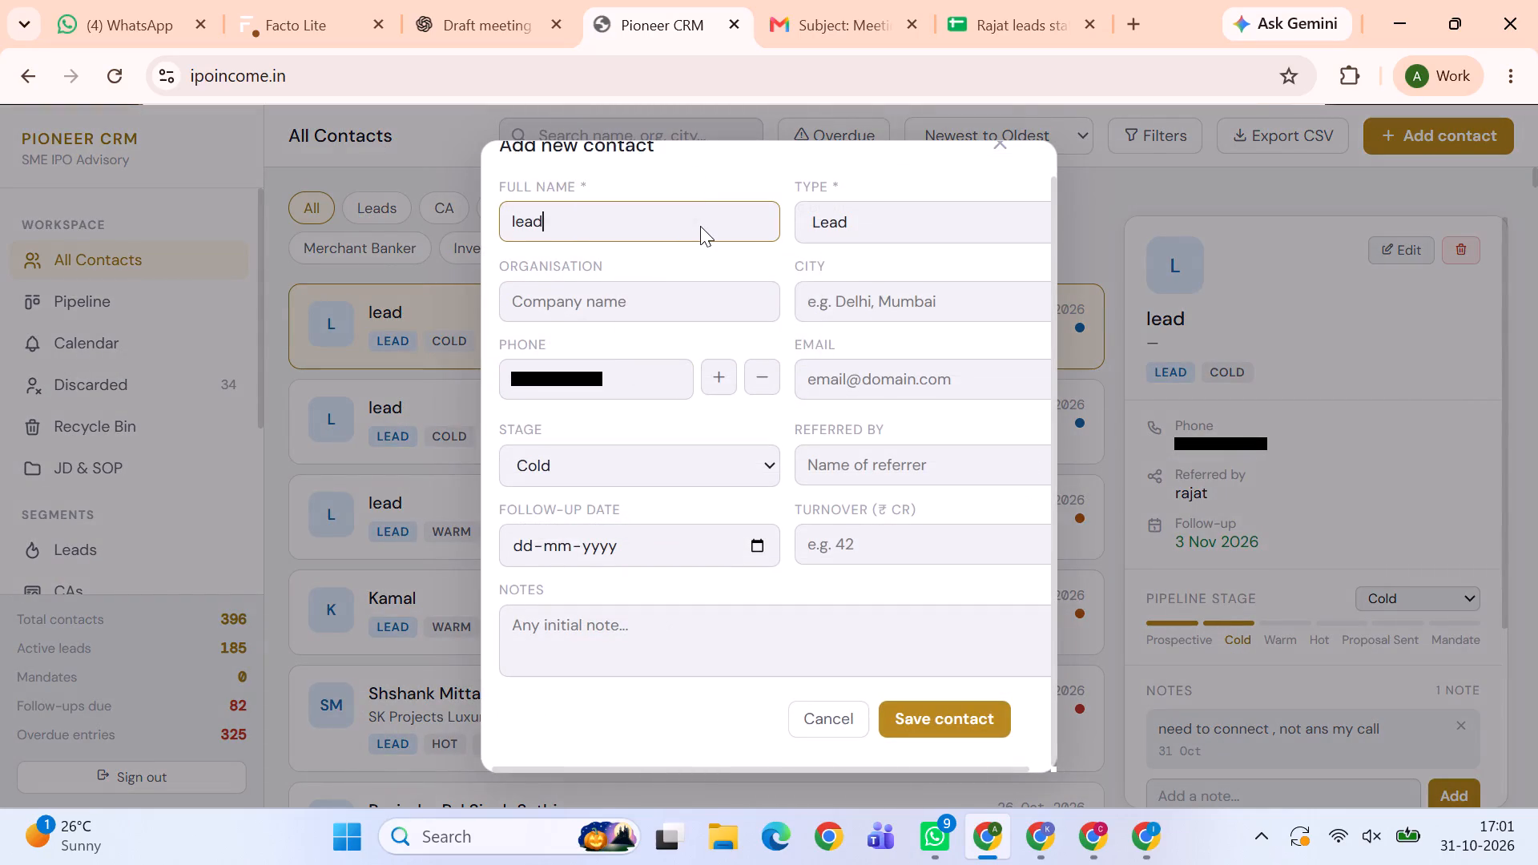
click(889, 465)
text(rajat)
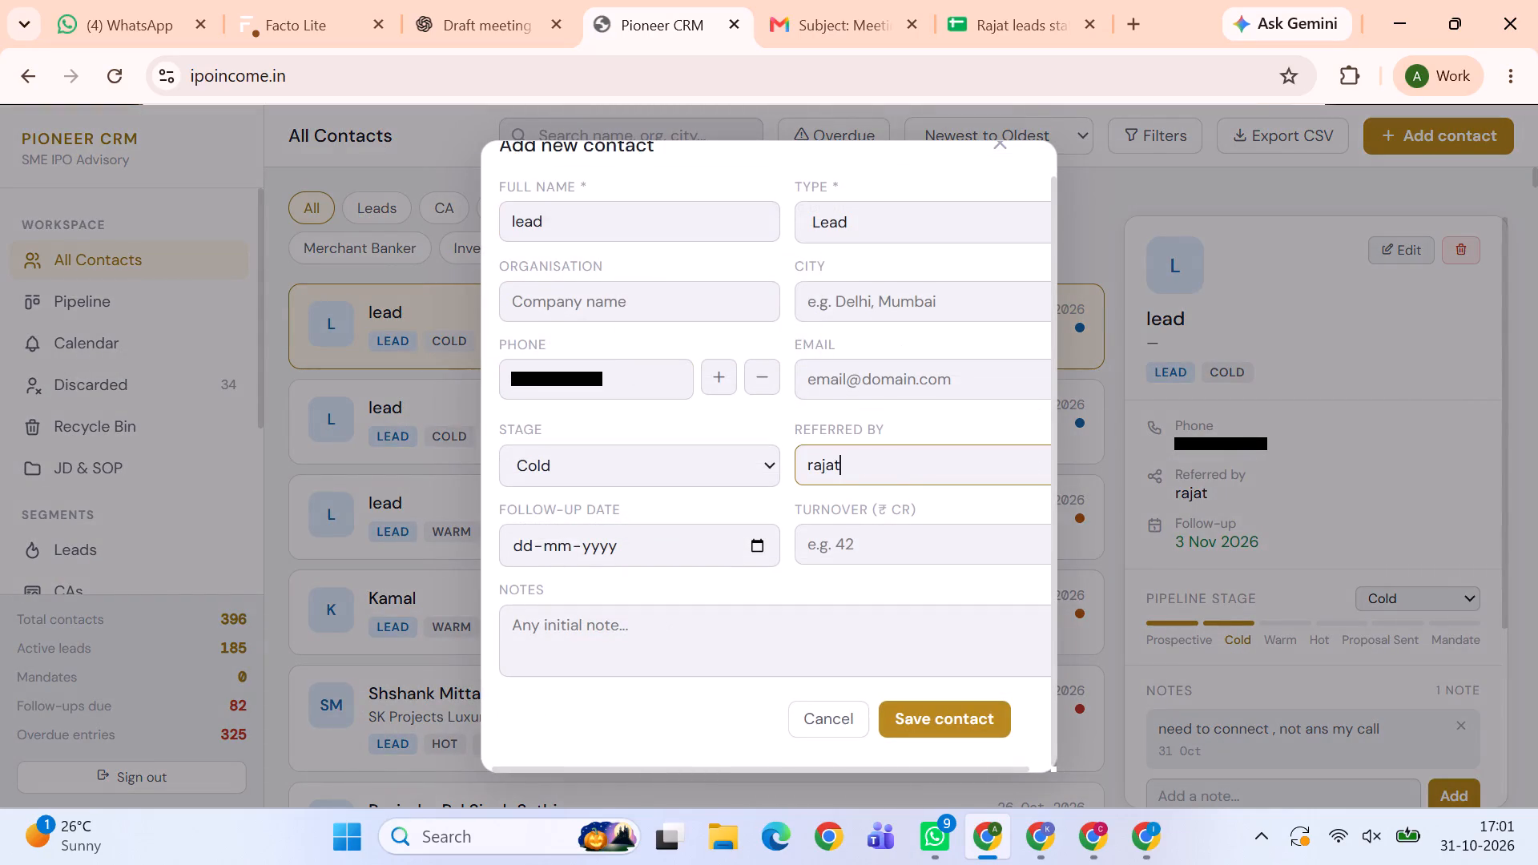
Write the new contact's initial note, starting with "not ans my call ,".
click(683, 662)
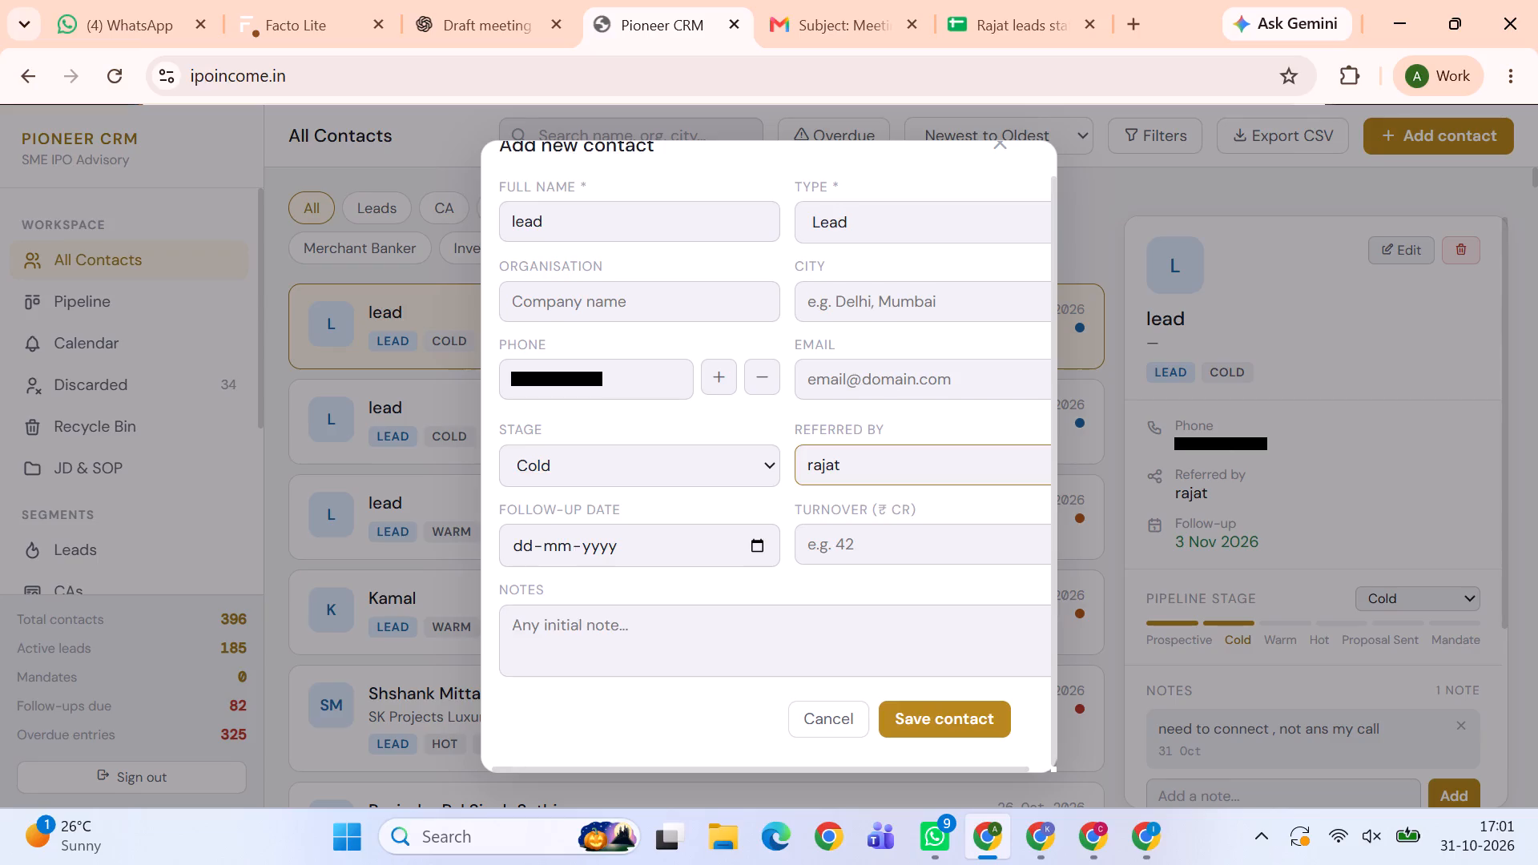
text(not ans my call ,)
key(space)
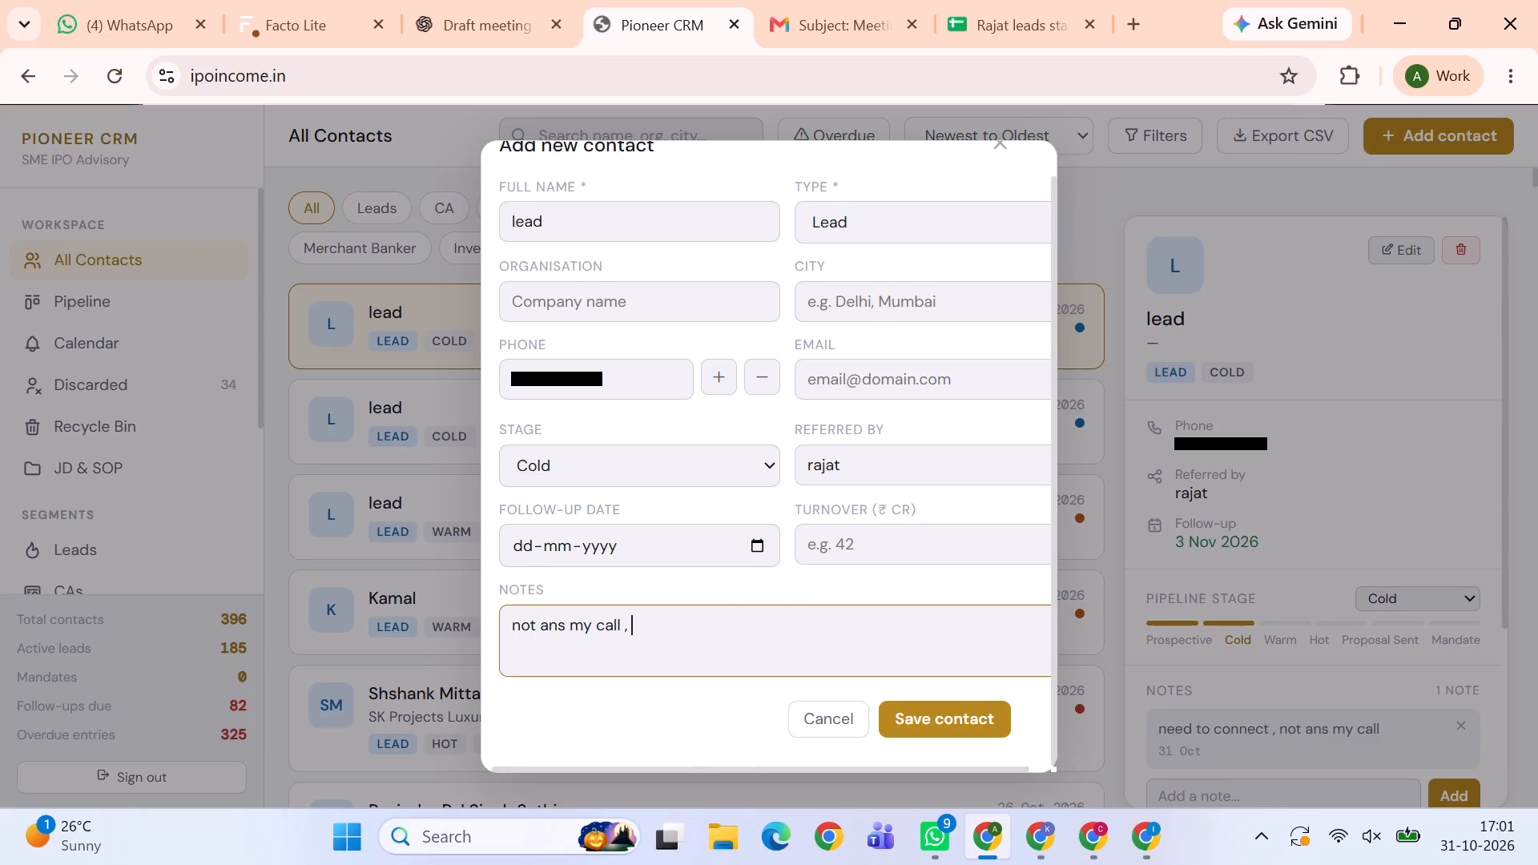
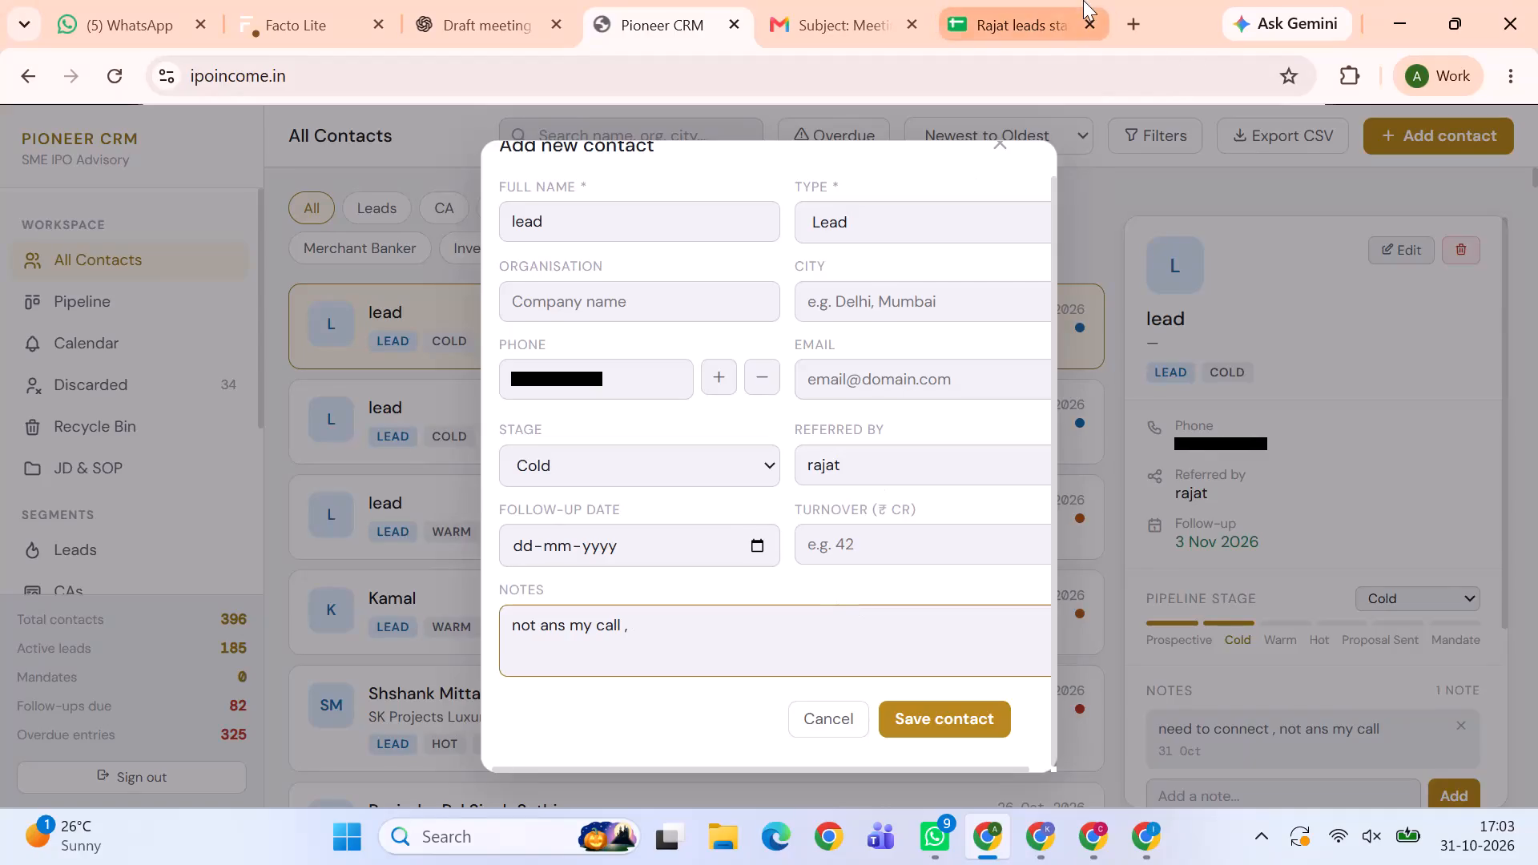
Switch to the "Rajat leads status" sheet to check the remark for the copied number in row 18.
click(1011, 0)
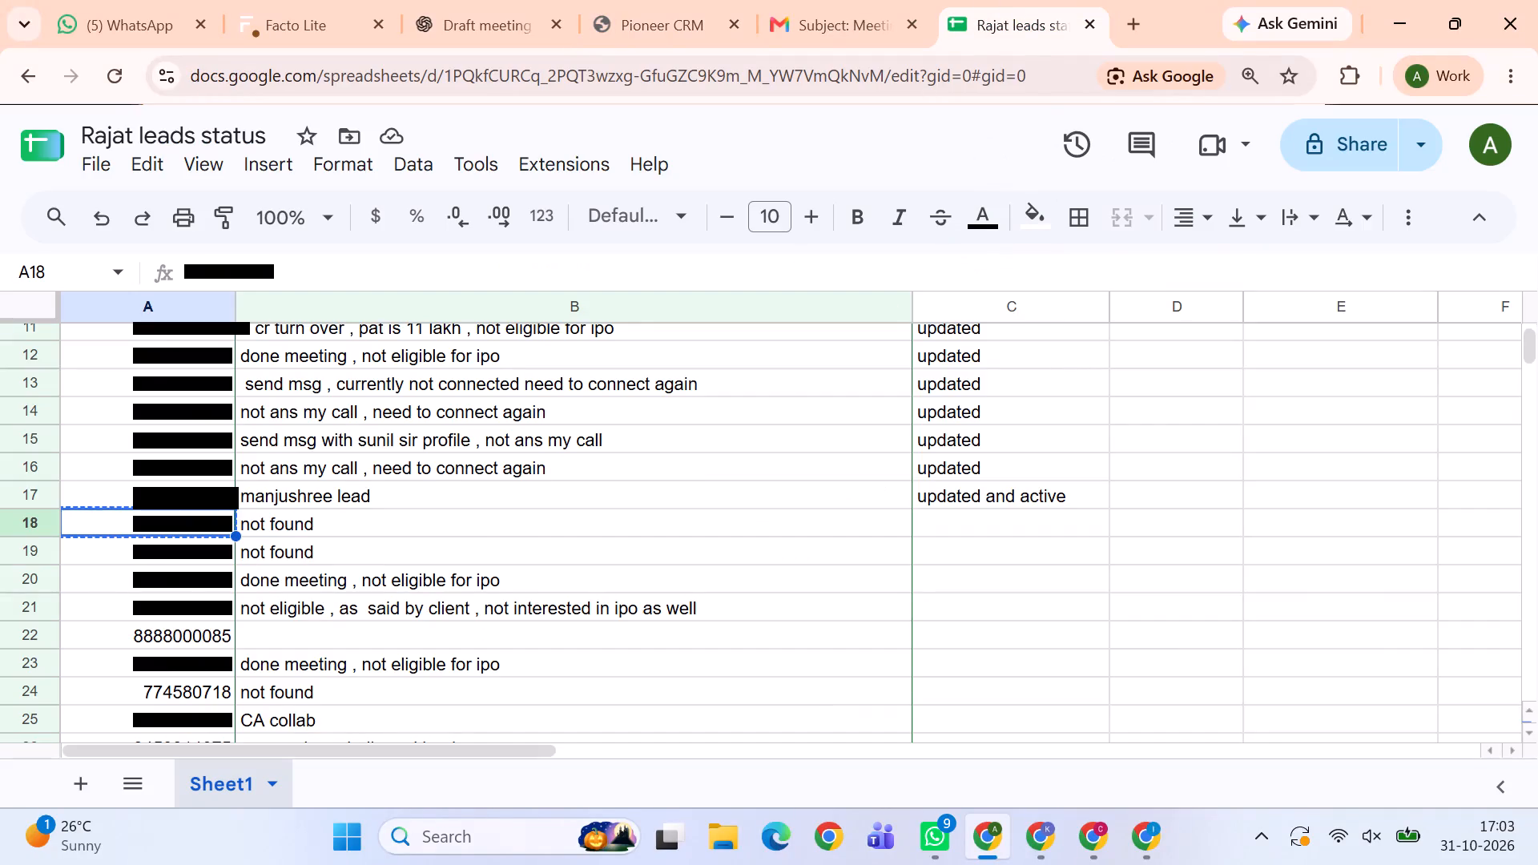
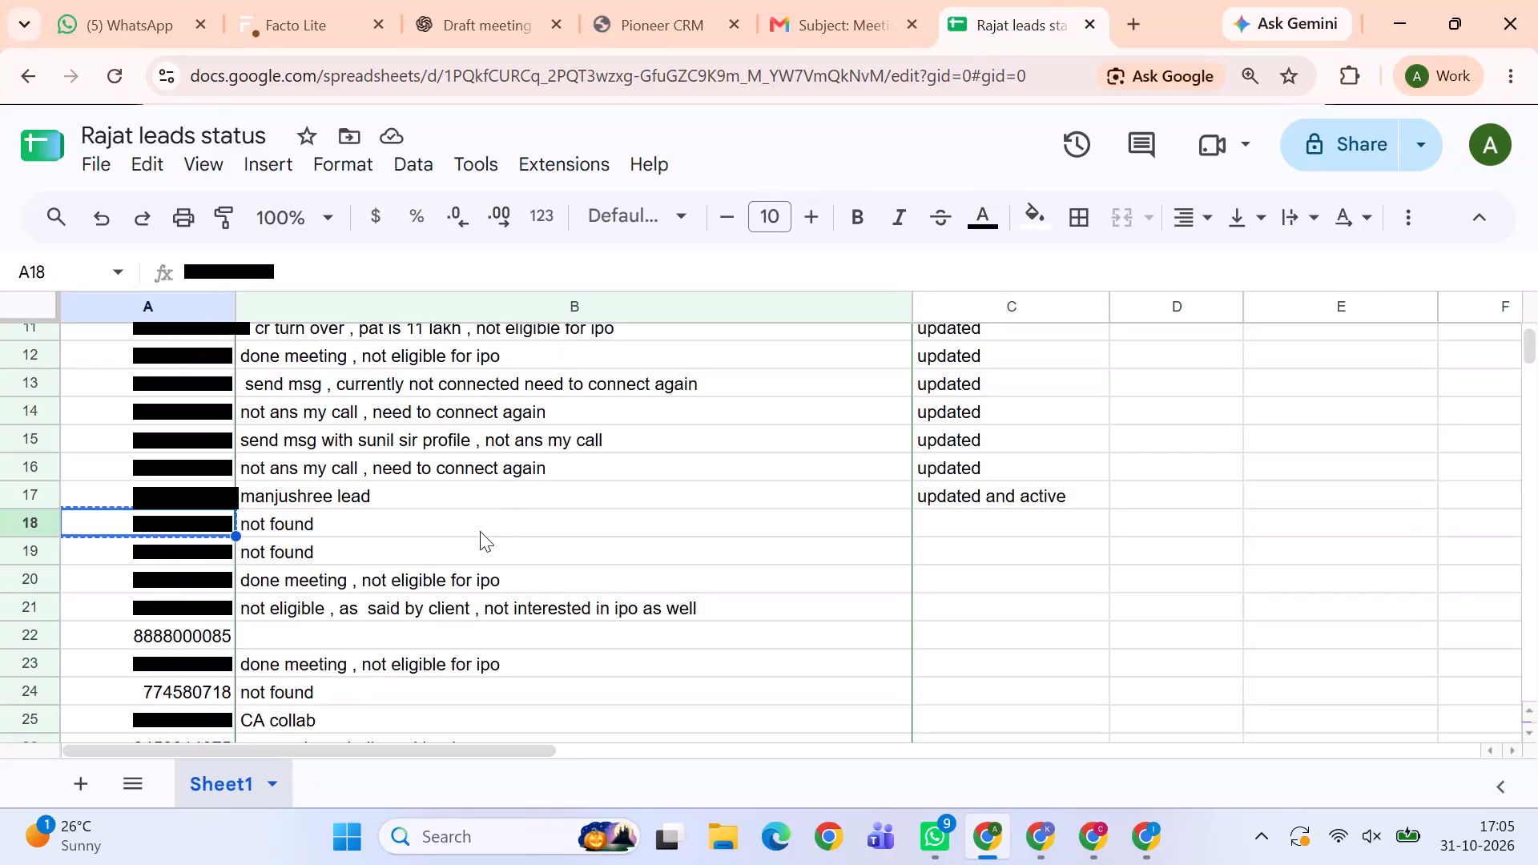
Replace the row 18 remark in column B with text starting "they have 4 compainies propritership , turn over is 80 cr ,".
key(BackSpace)
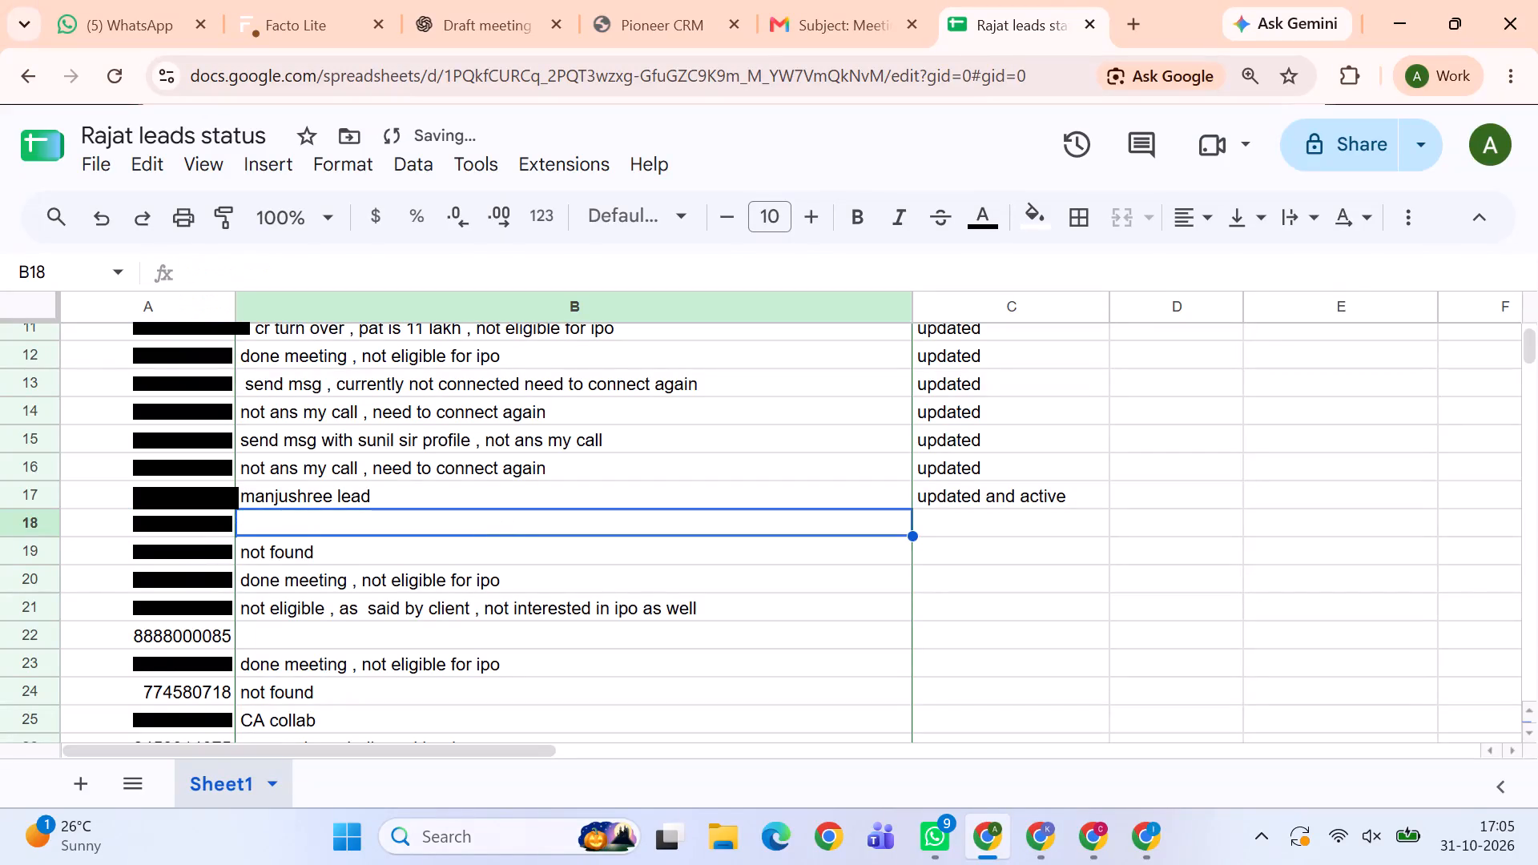
text(they)
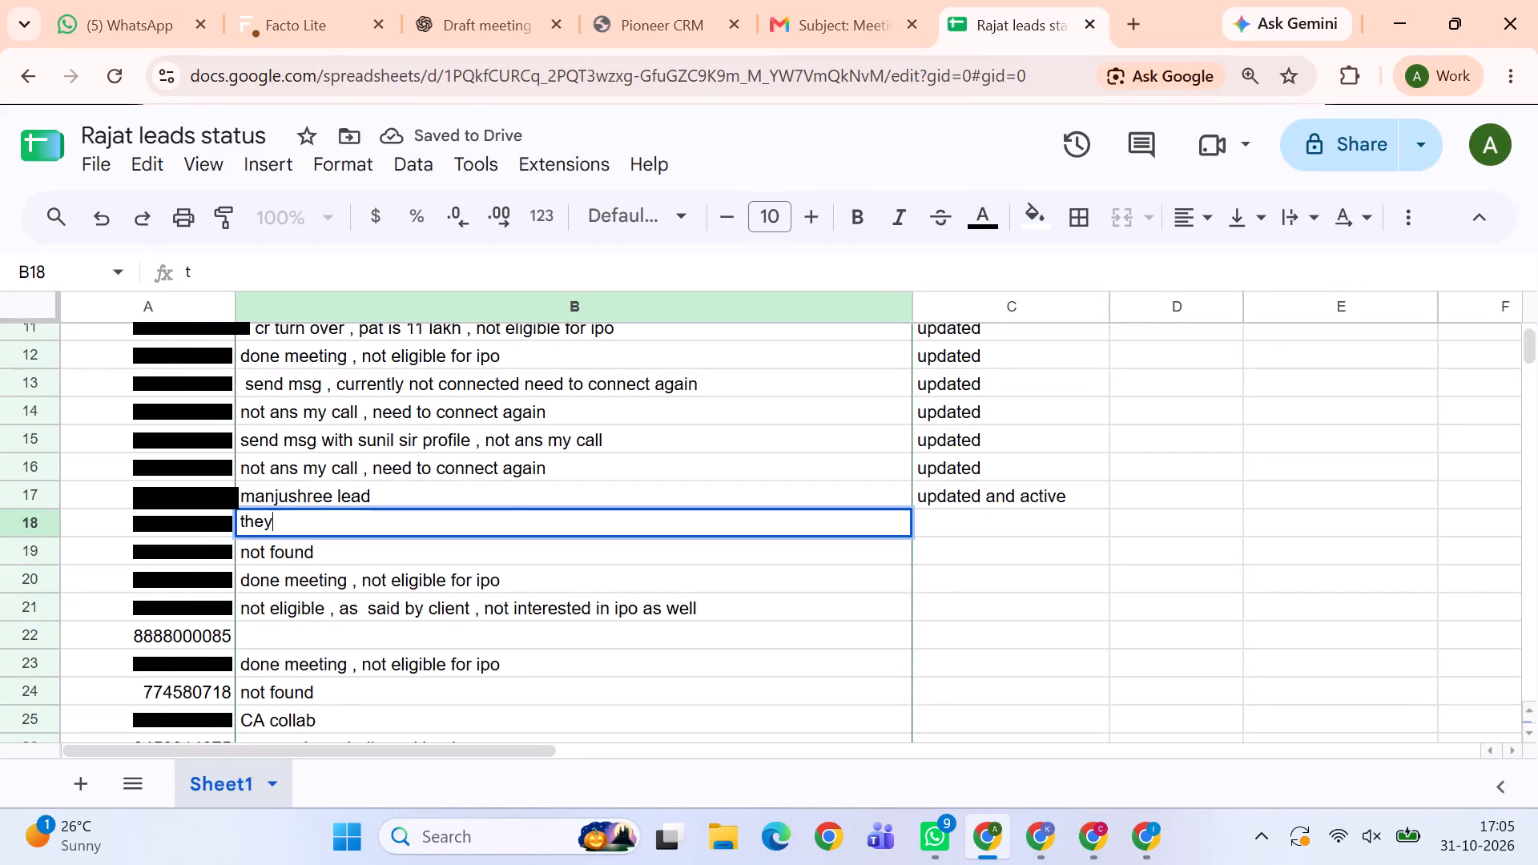
key(space)
key(a)
key(BackSpace)
text(have 4 compaiew)
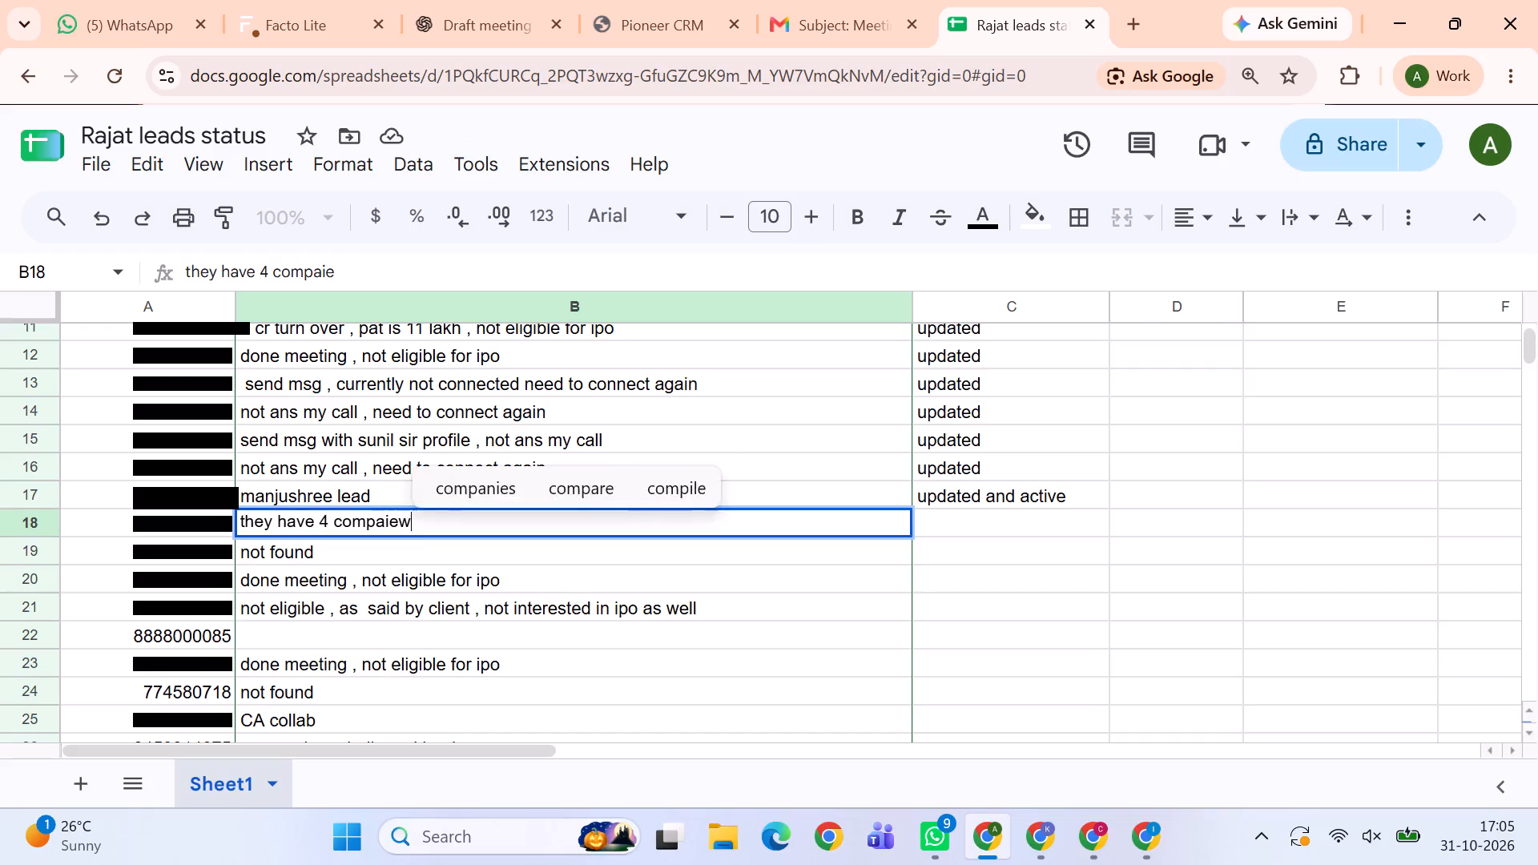
key(space)
key(BackSpace)
key(BackSpace)
key(BackSpace)
text(nies prop)
text(riter)
text(ship , turn over is)
key(space)
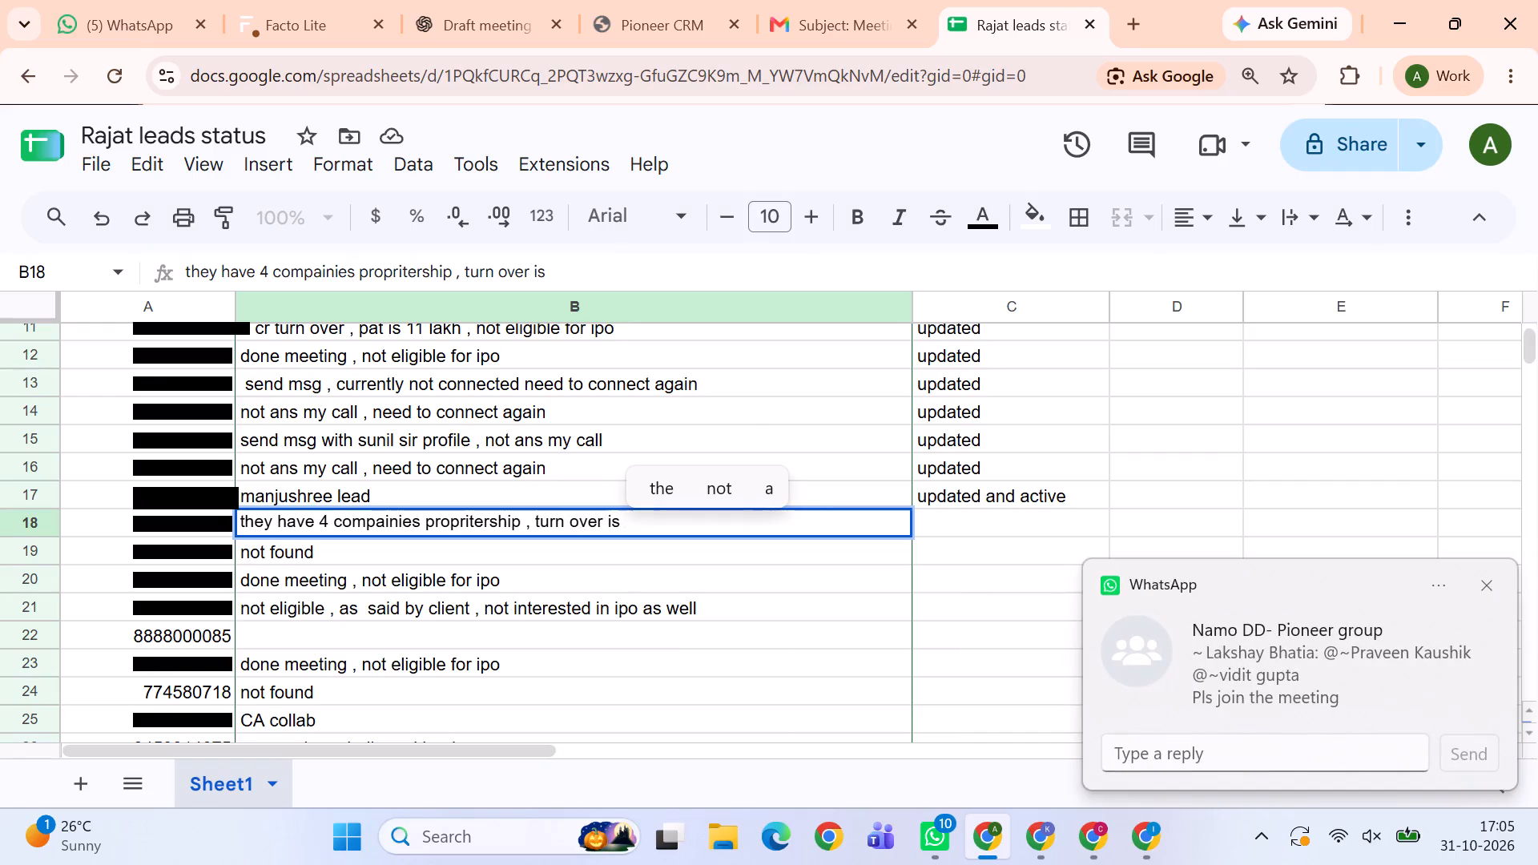
text(80 cr ,)
key(space)
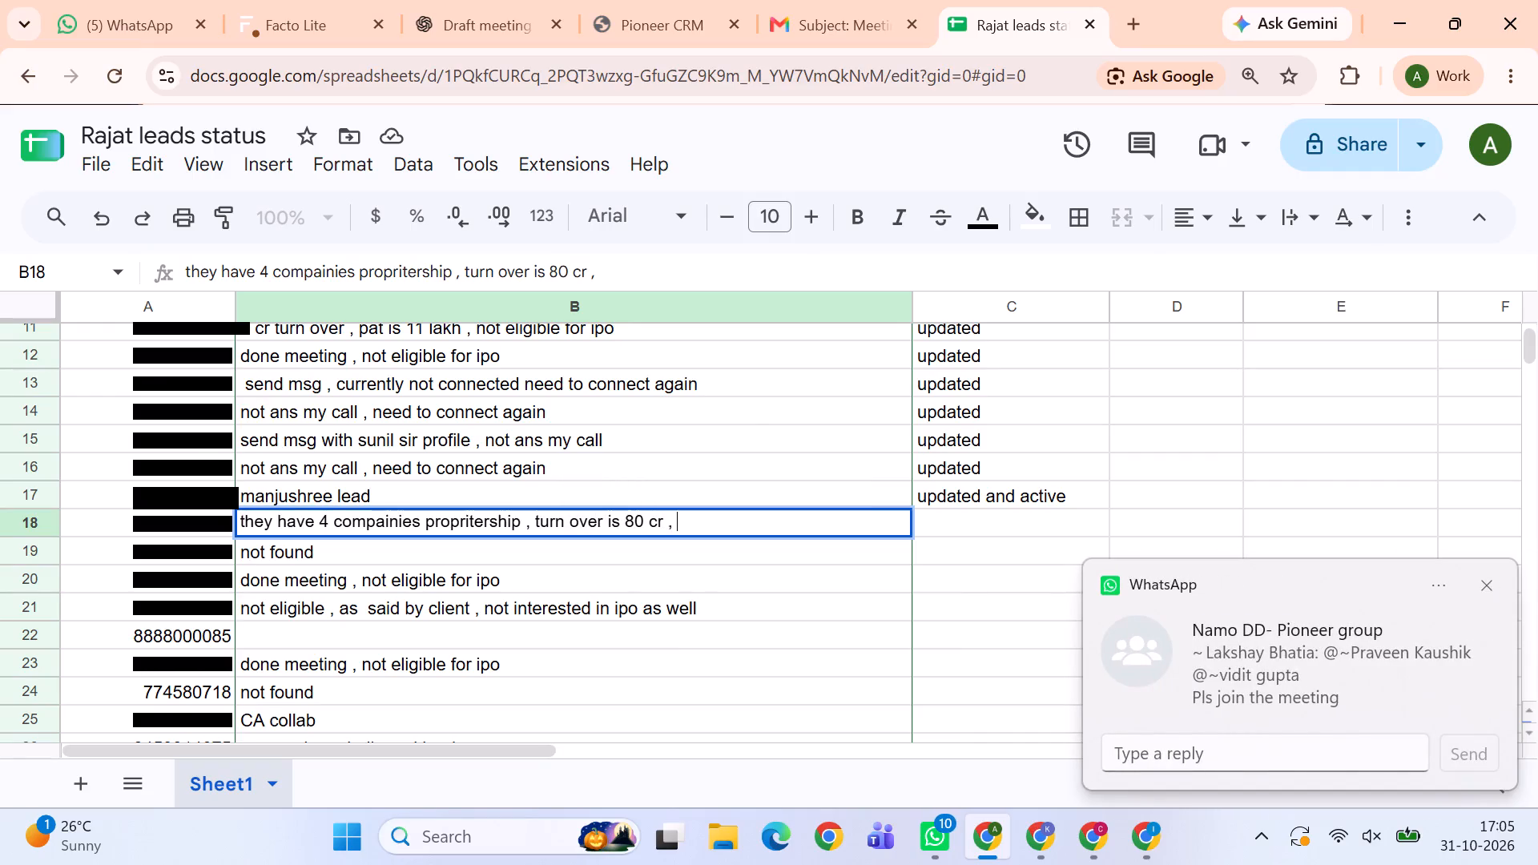
Continue the row 18 remark with "he wants to convert comapny into pvt , after that he will going for ipo , so".
key(e)
key(BackSpace)
text(he wants to con)
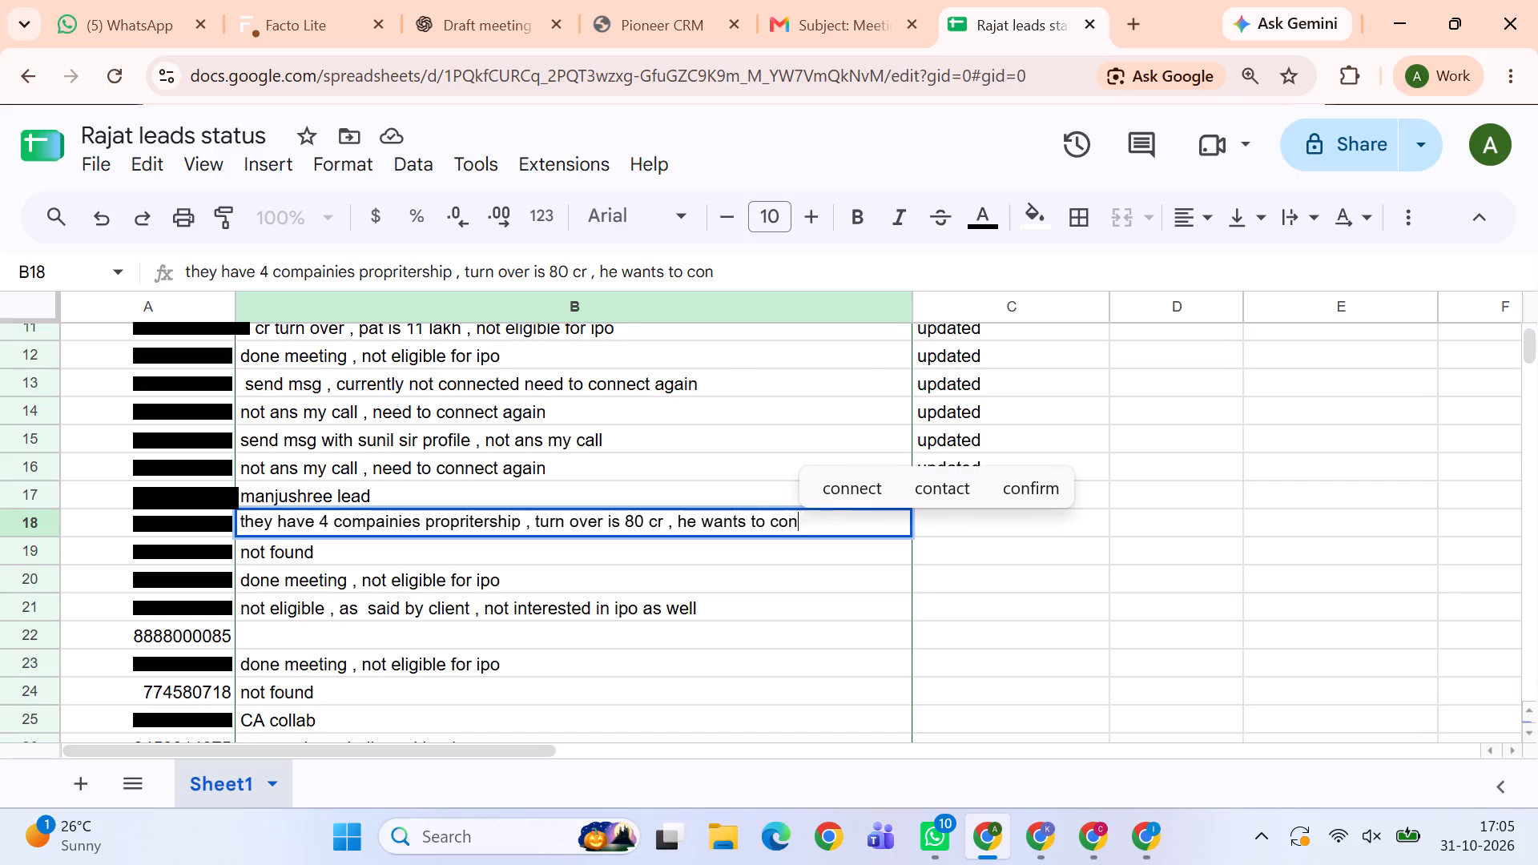
text(vert)
key(space)
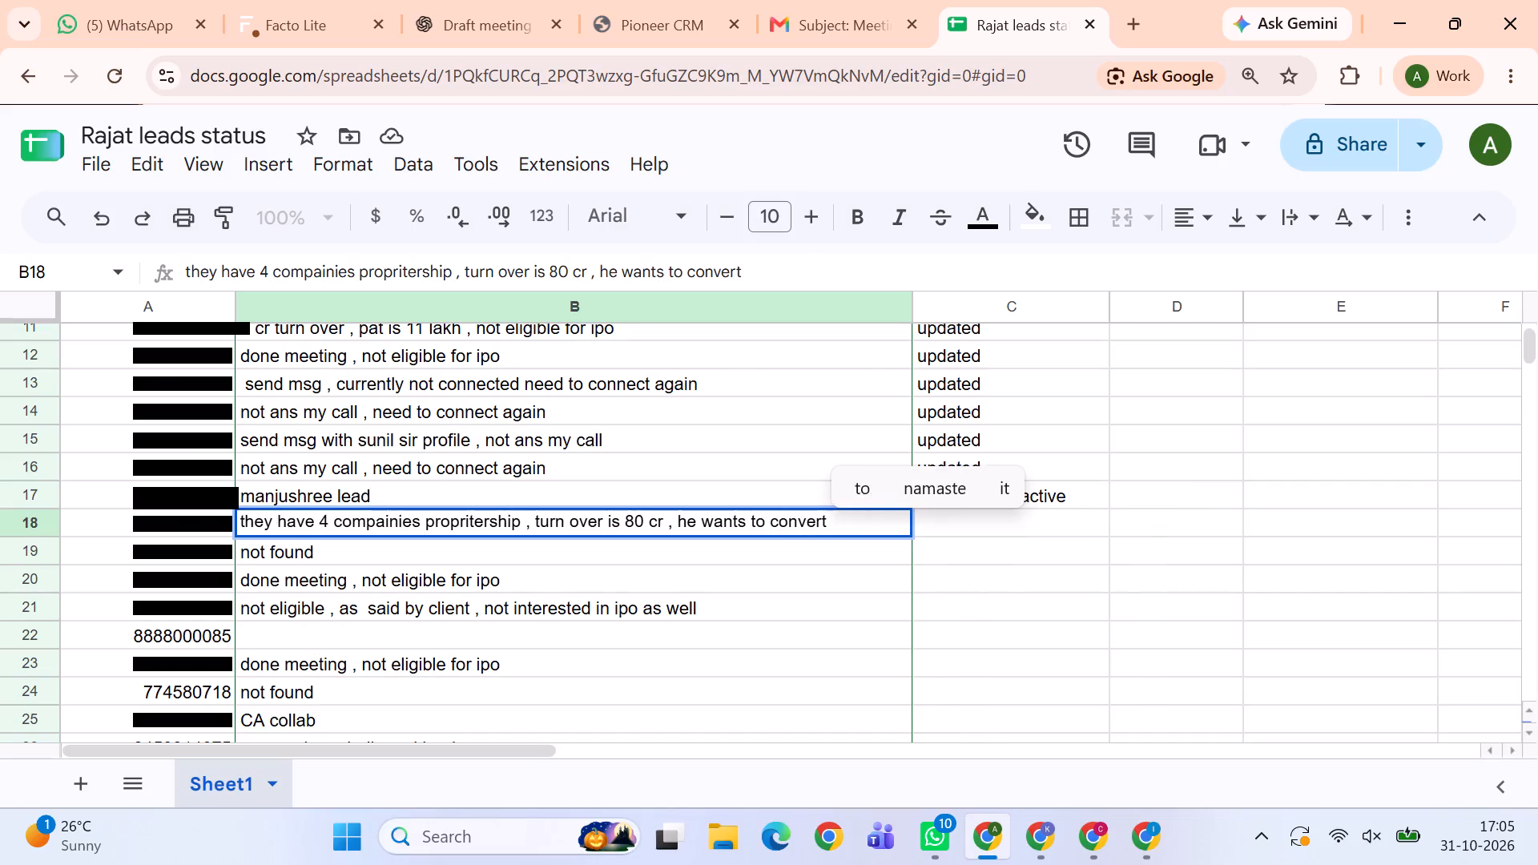
text(comapny into pvt)
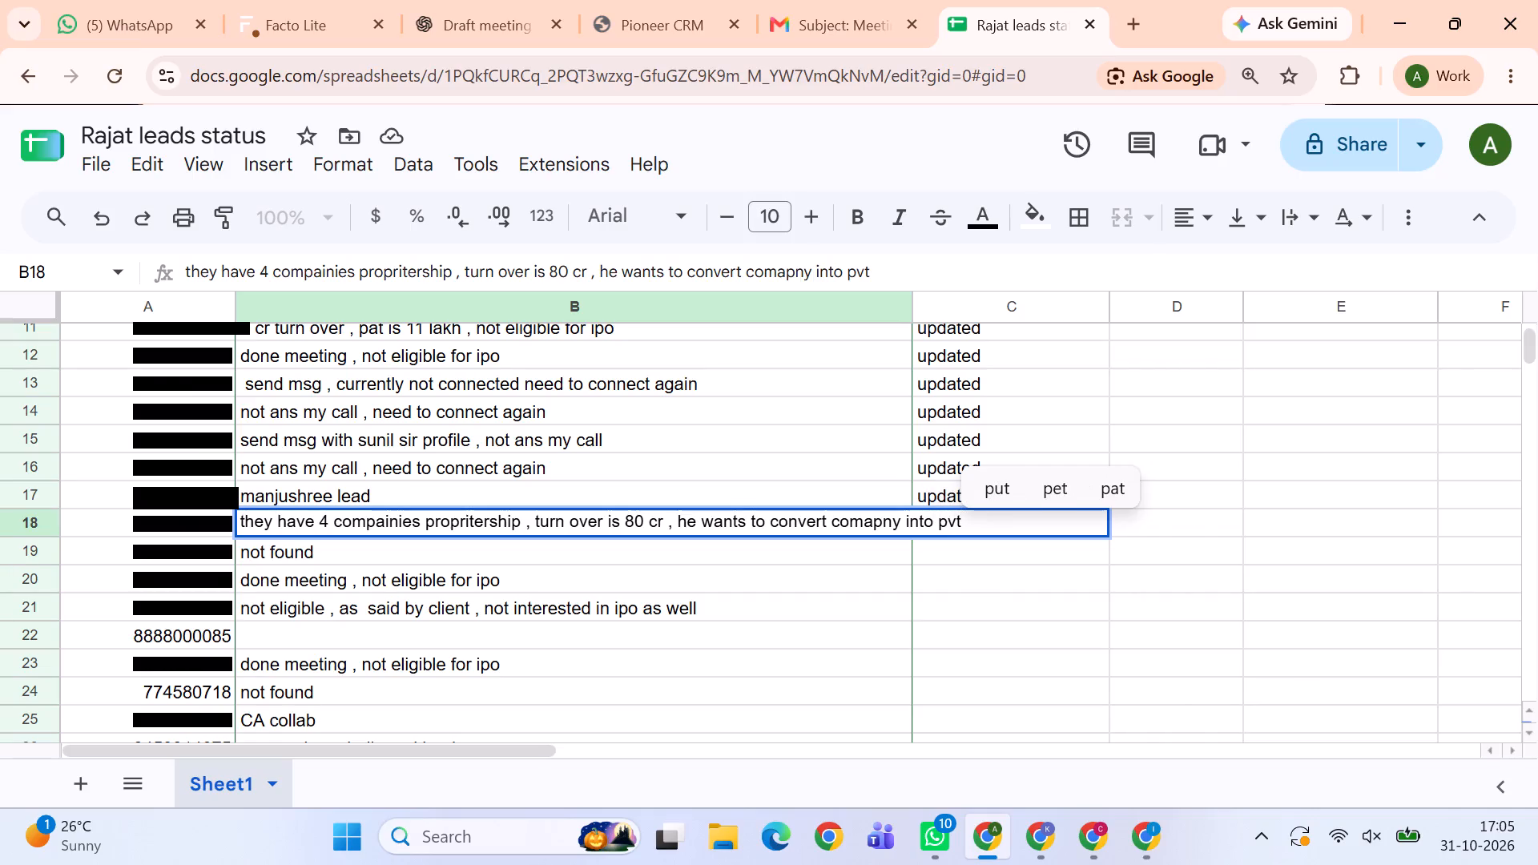
key(space)
text(, after taht)
key(space)
key(BackSpace)
key(BackSpace)
key(BackSpace)
key(BackSpace)
text(hat h)
text(e will going for ipo , so)
key(space)
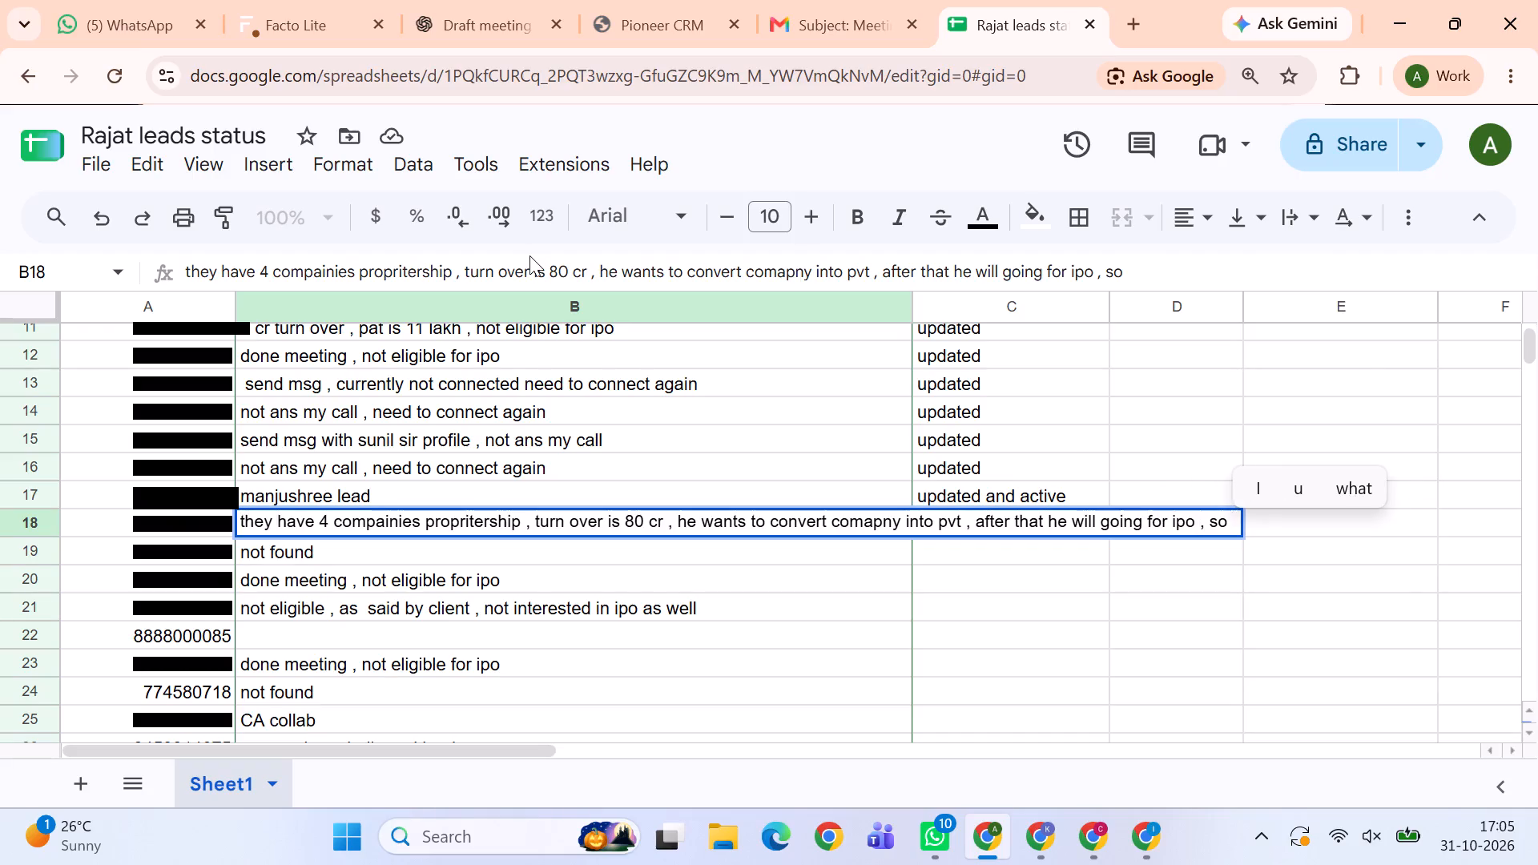
Finish the row 18 remark with "we will do meeting after diwali" and commit the cell.
text(we we)
key(BackSpace)
text(ill do meeting after diwlai)
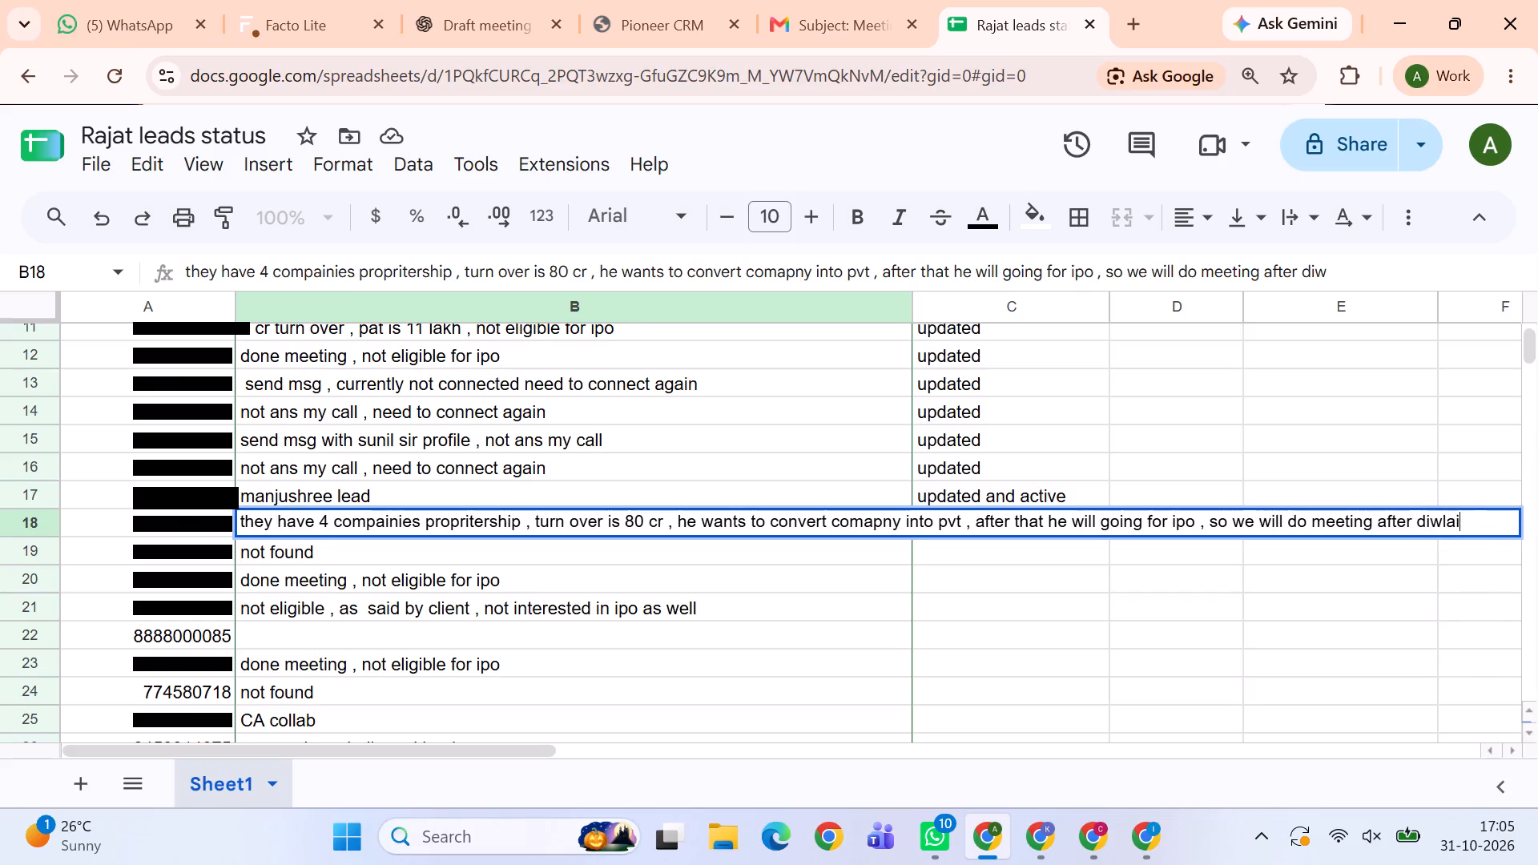
key(space)
key(BackSpace)
key(BackSpace)
key(BackSpace)
key(BackSpace)
text(ali)
key(Return)
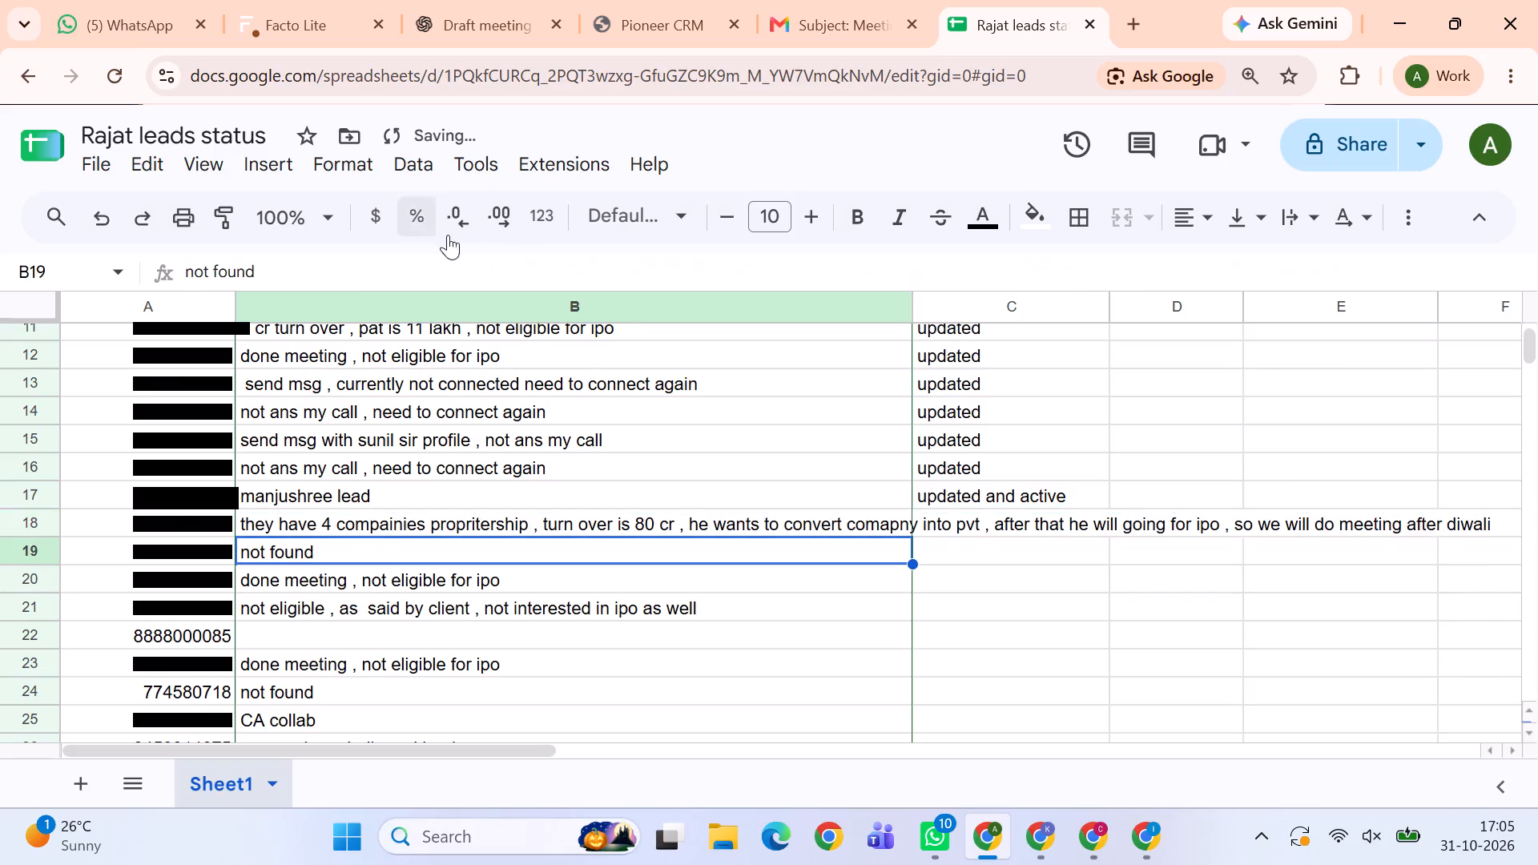
Wrap the text of the row 18 remark within column B.
double_click(559, 525)
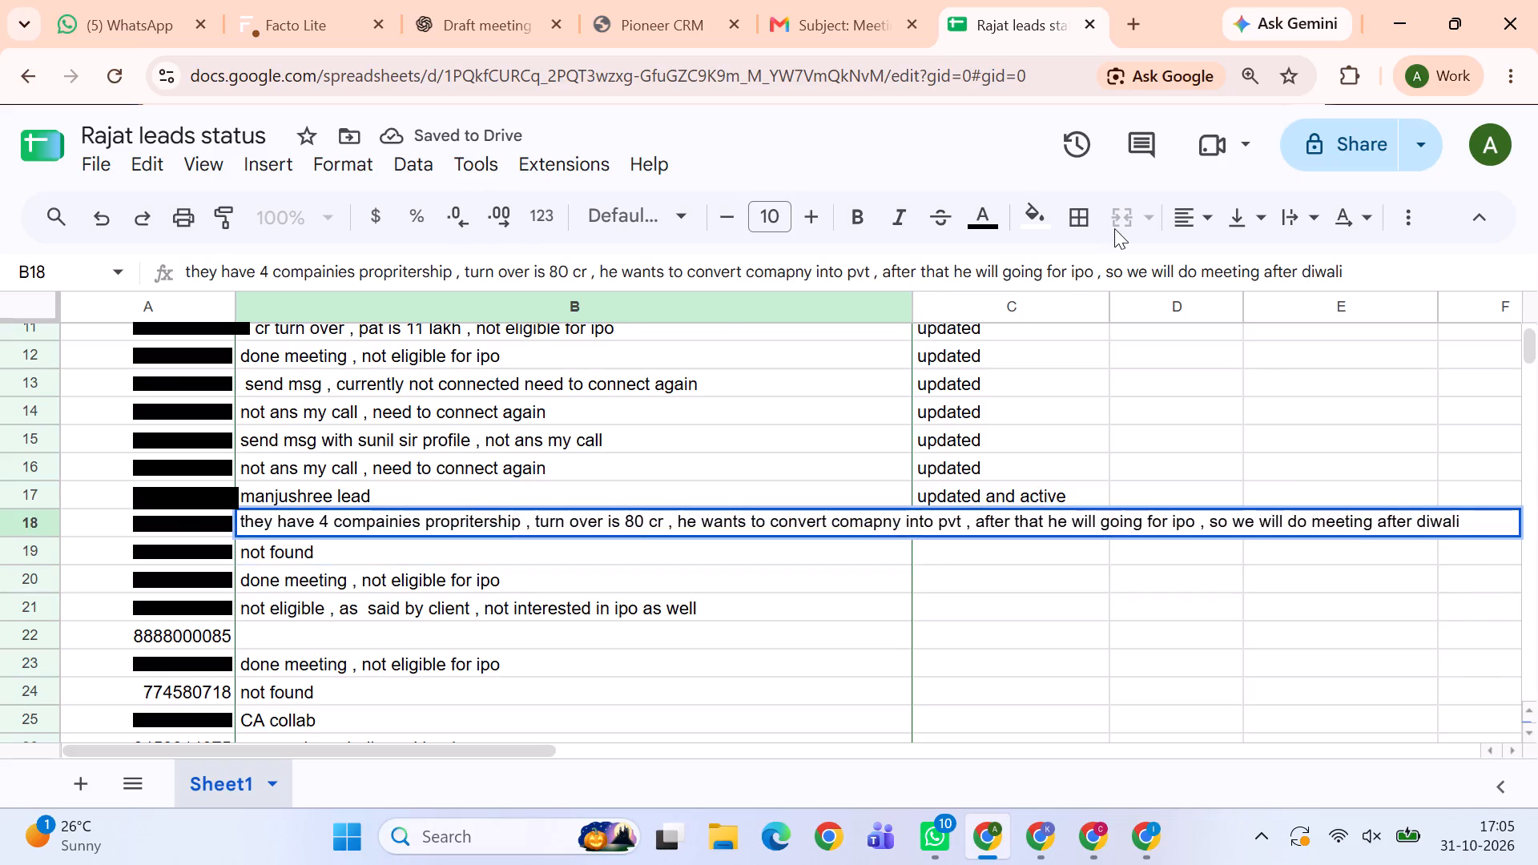
click(1315, 231)
click(1346, 272)
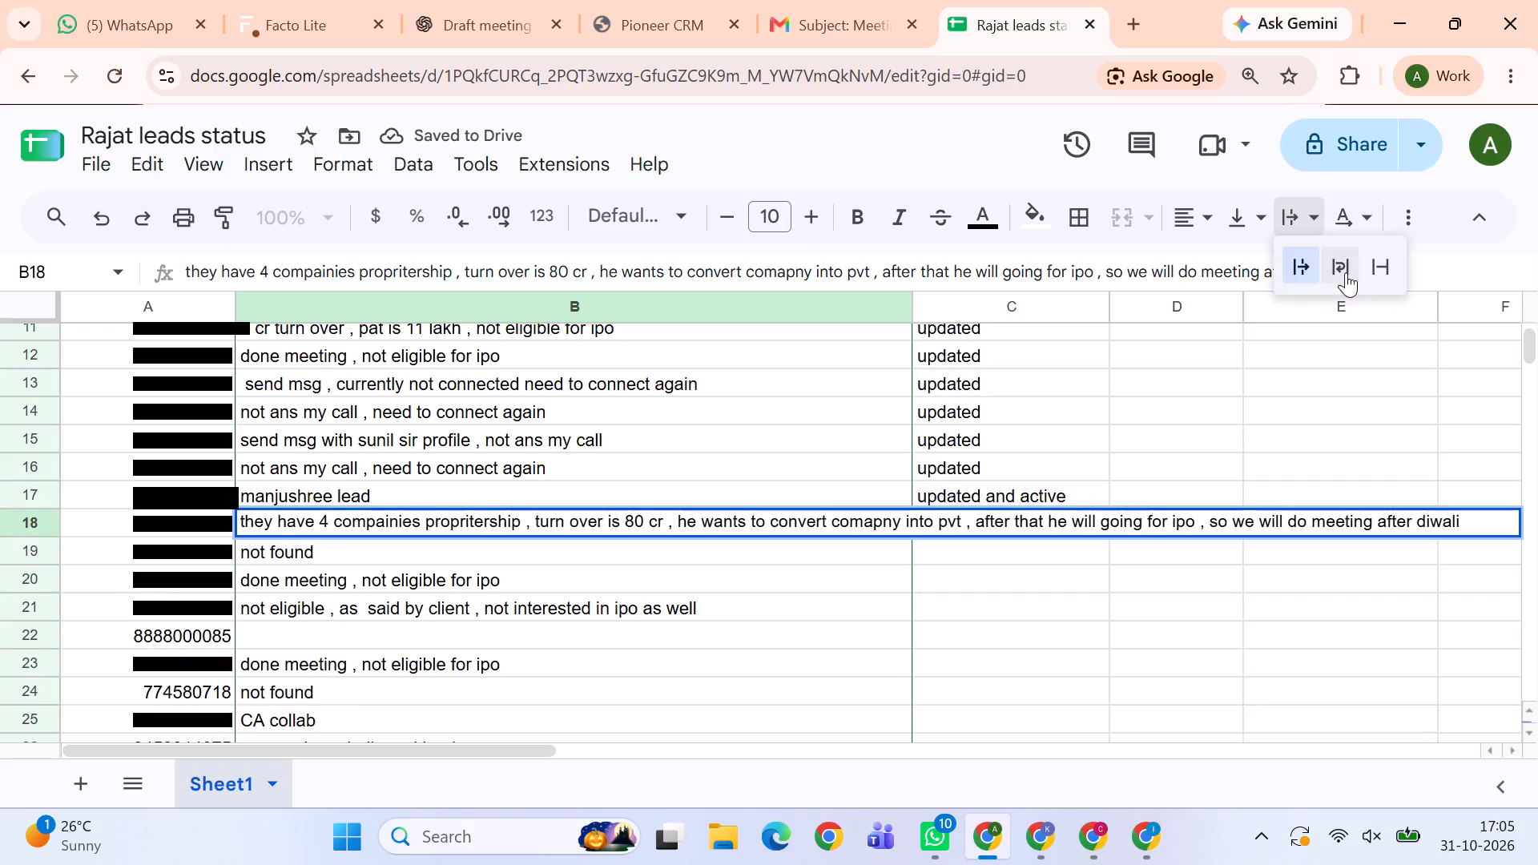
Copy the row 18 number, switch to Pioneer CRM and clear the notes in the open new contact form.
click(207, 526)
key(ctrl+c)
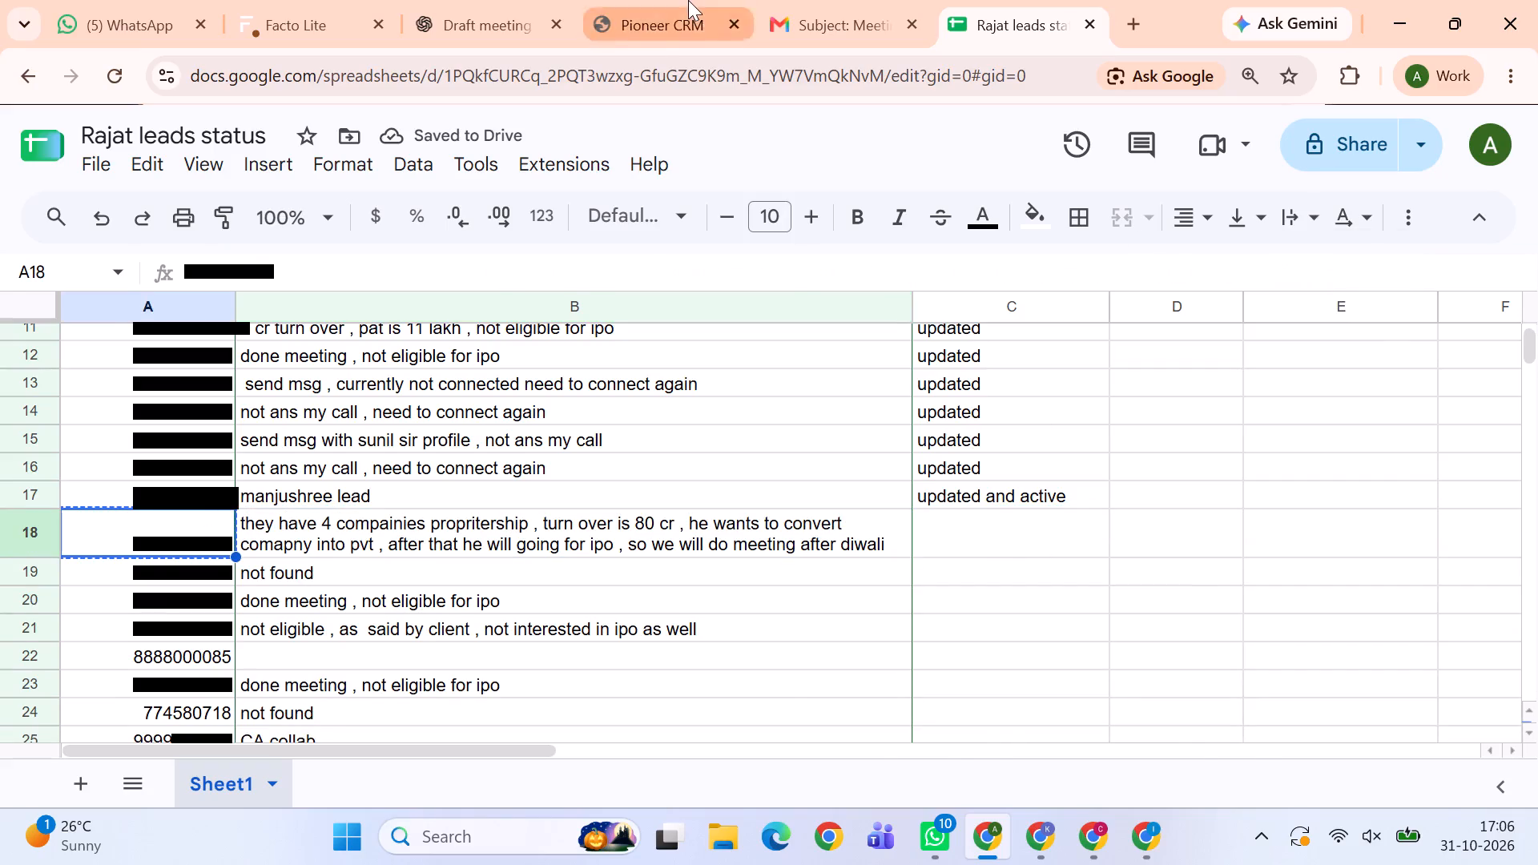
click(688, 0)
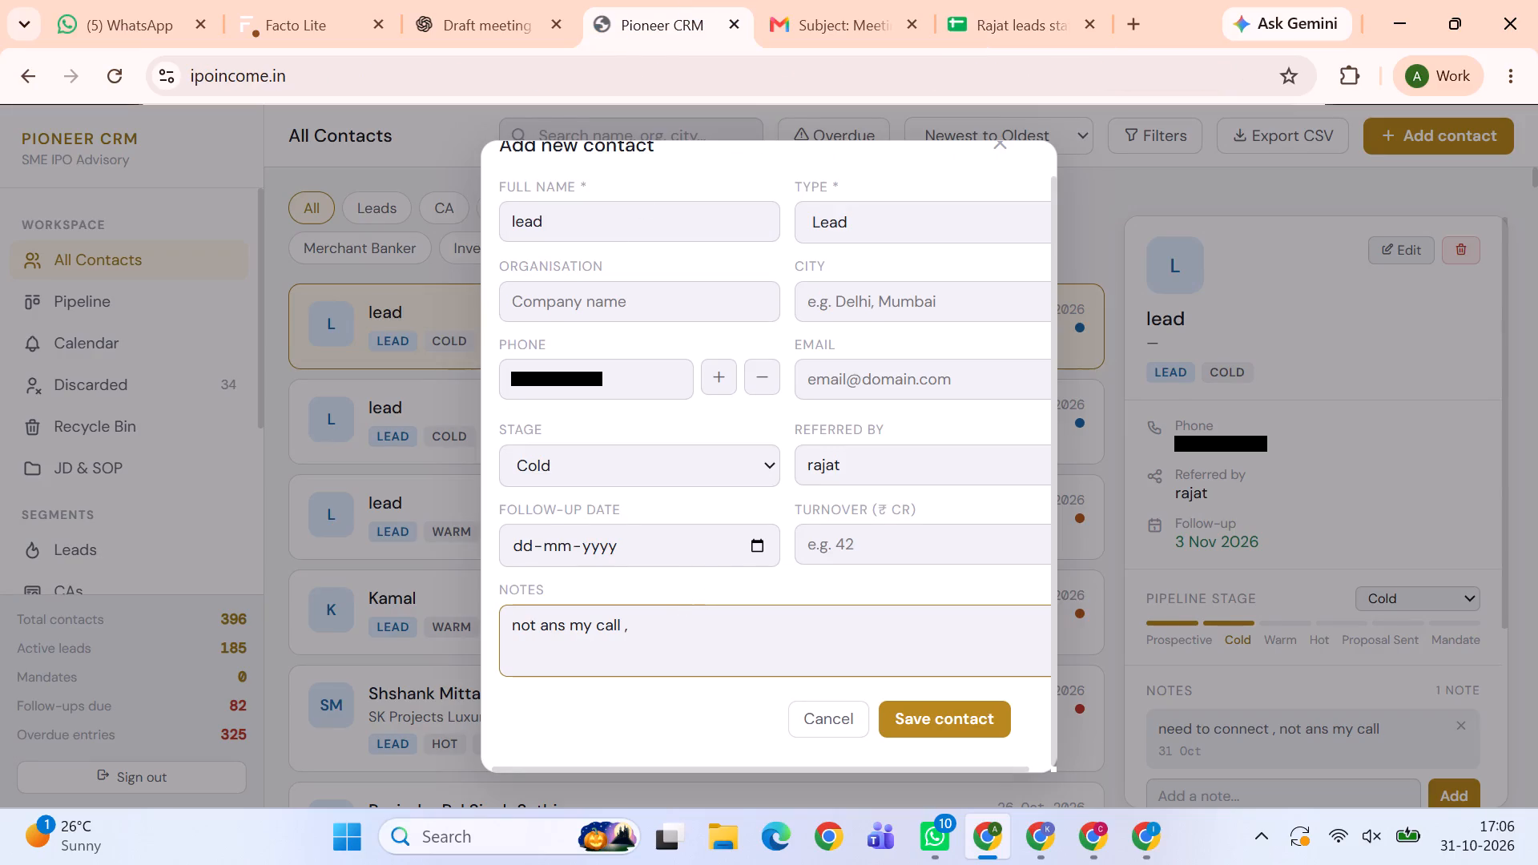
click(662, 621)
drag(662, 621, 463, 605)
key(BackSpace)
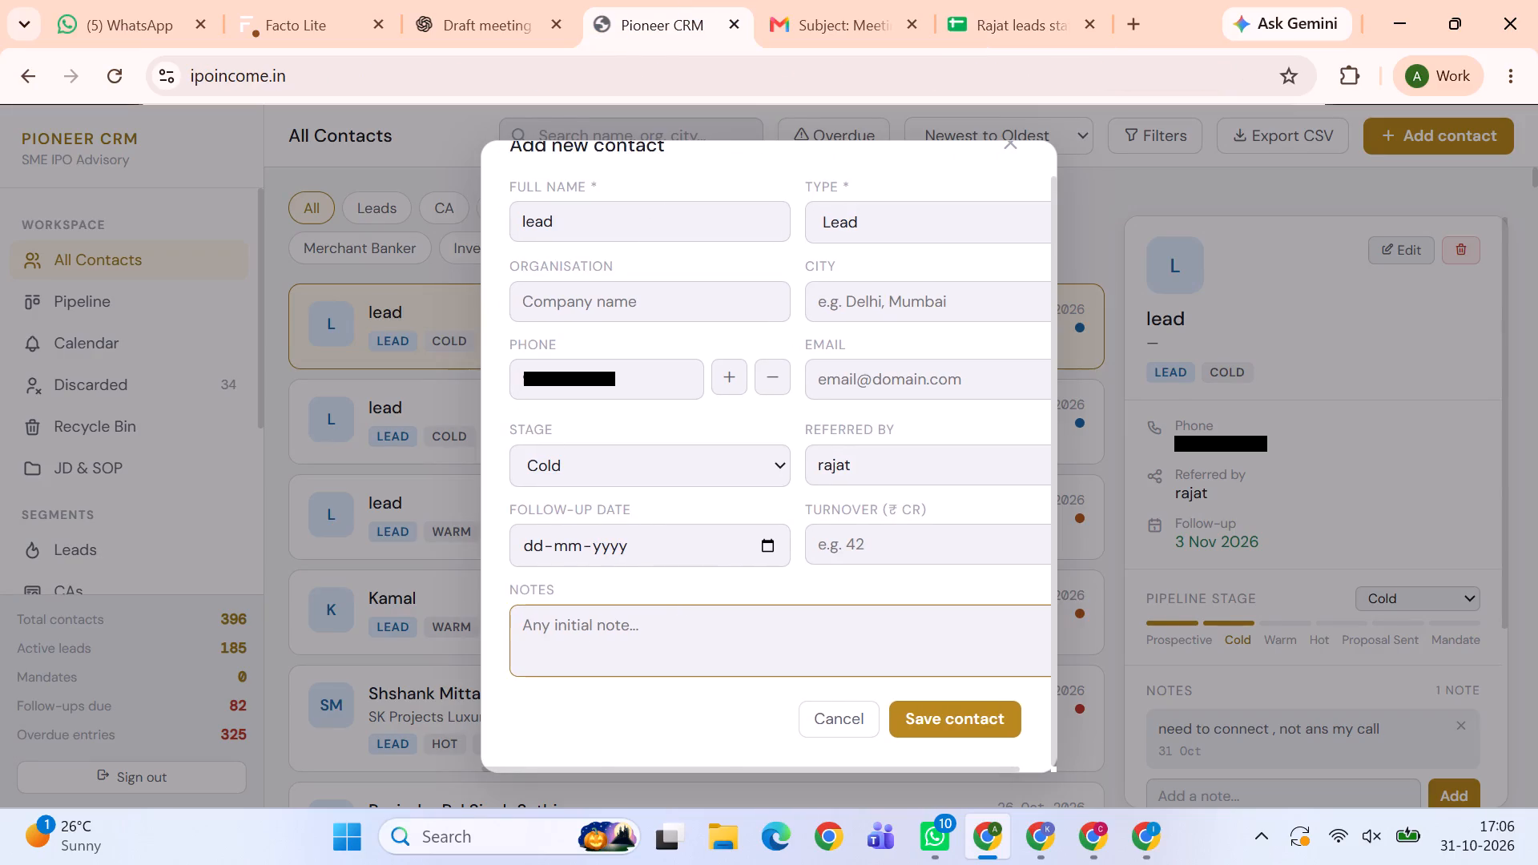
Return to the "Rajat leads status" sheet for the row 18 remark.
click(1009, 2)
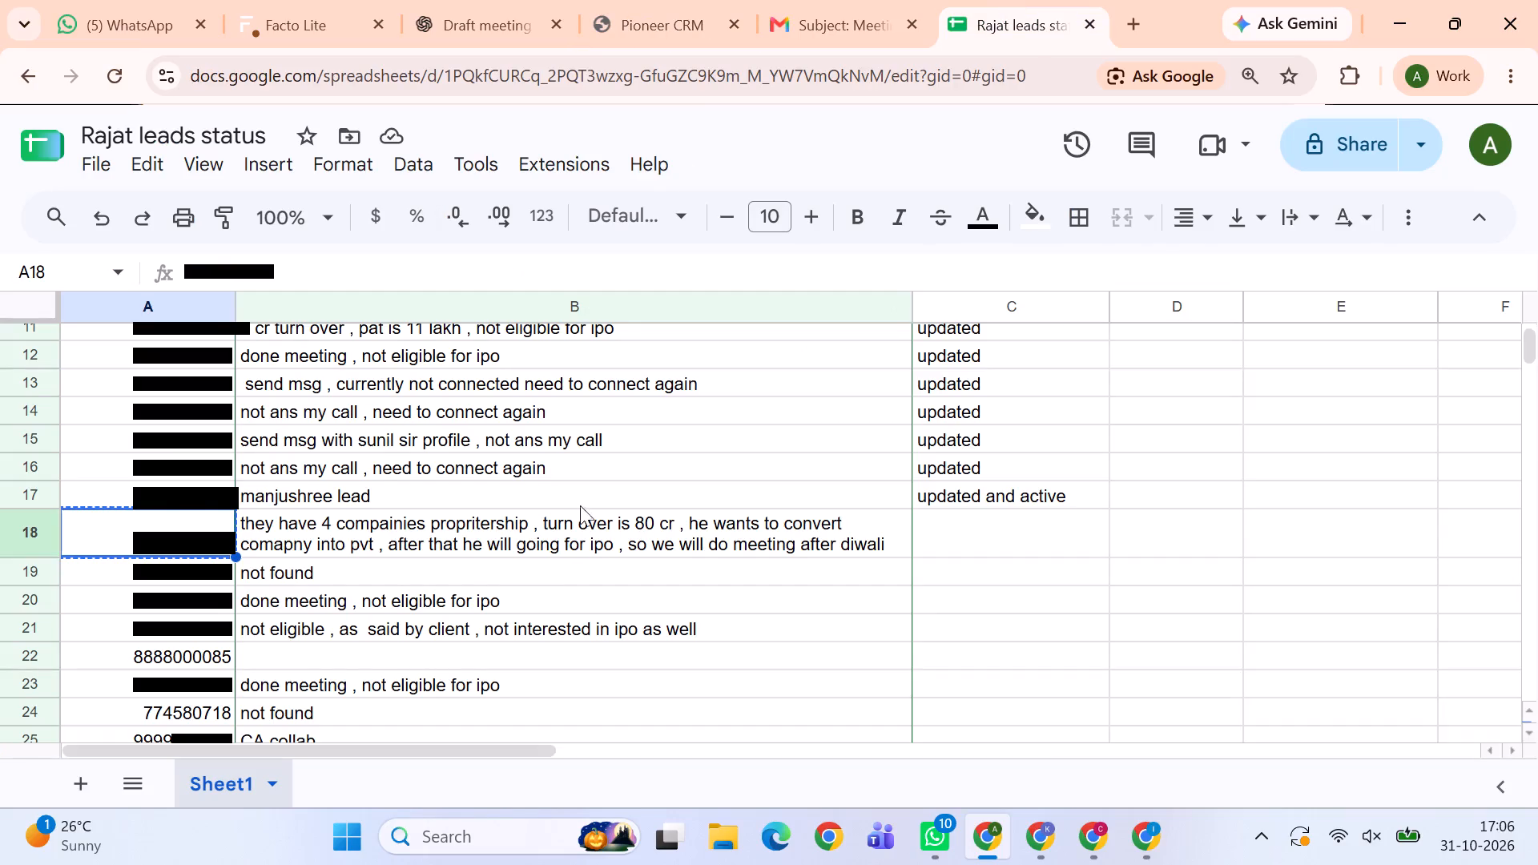
Copy the row 18 remark from the sheet into the notes of the new contact in Pioneer CRM.
click(564, 541)
key(ctrl+c)
click(646, 0)
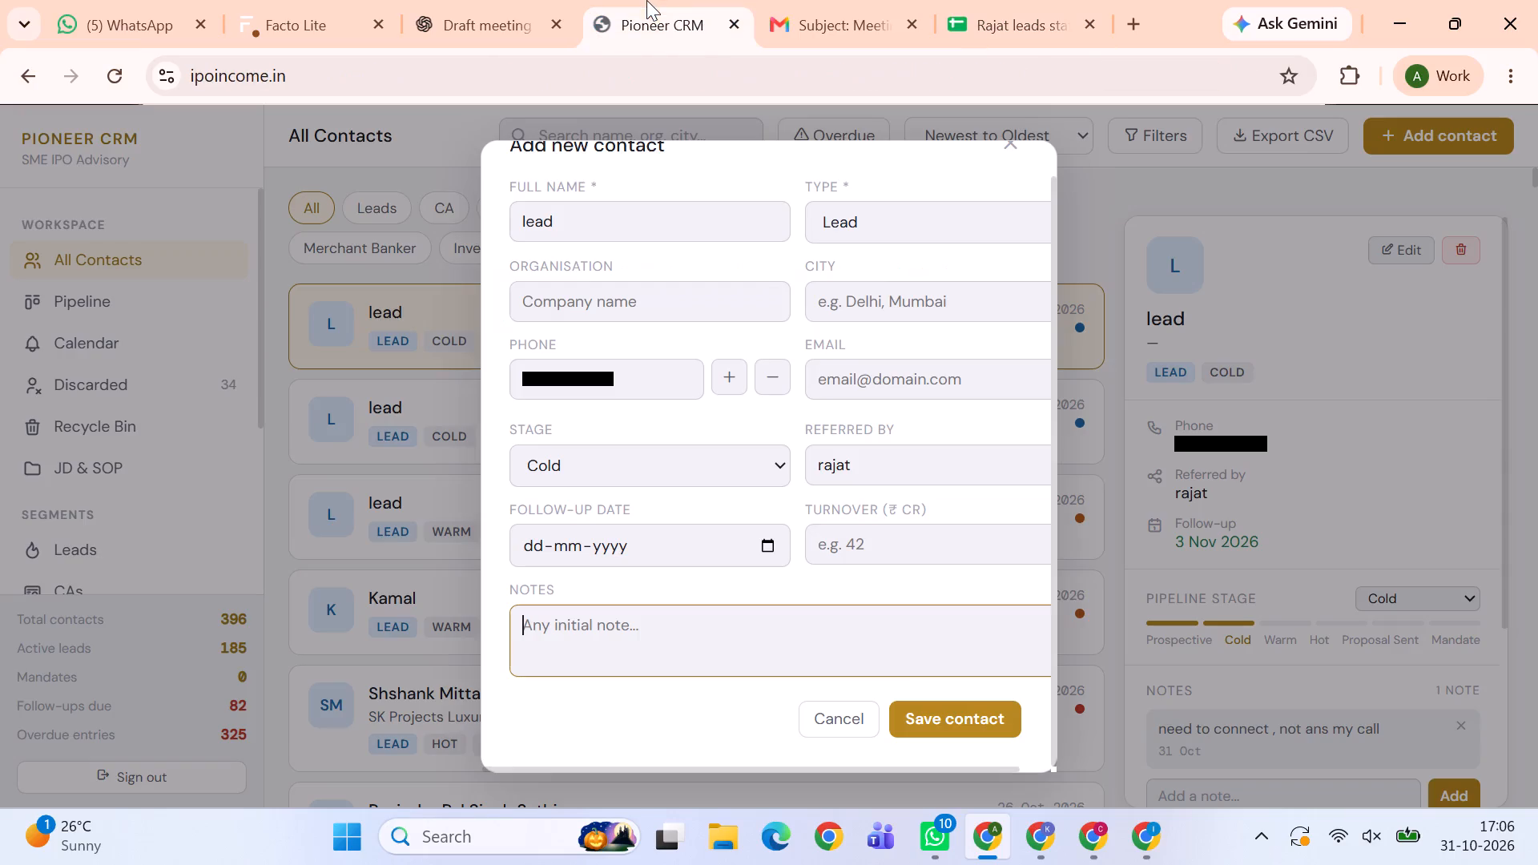
click(636, 630)
key(ctrl+v)
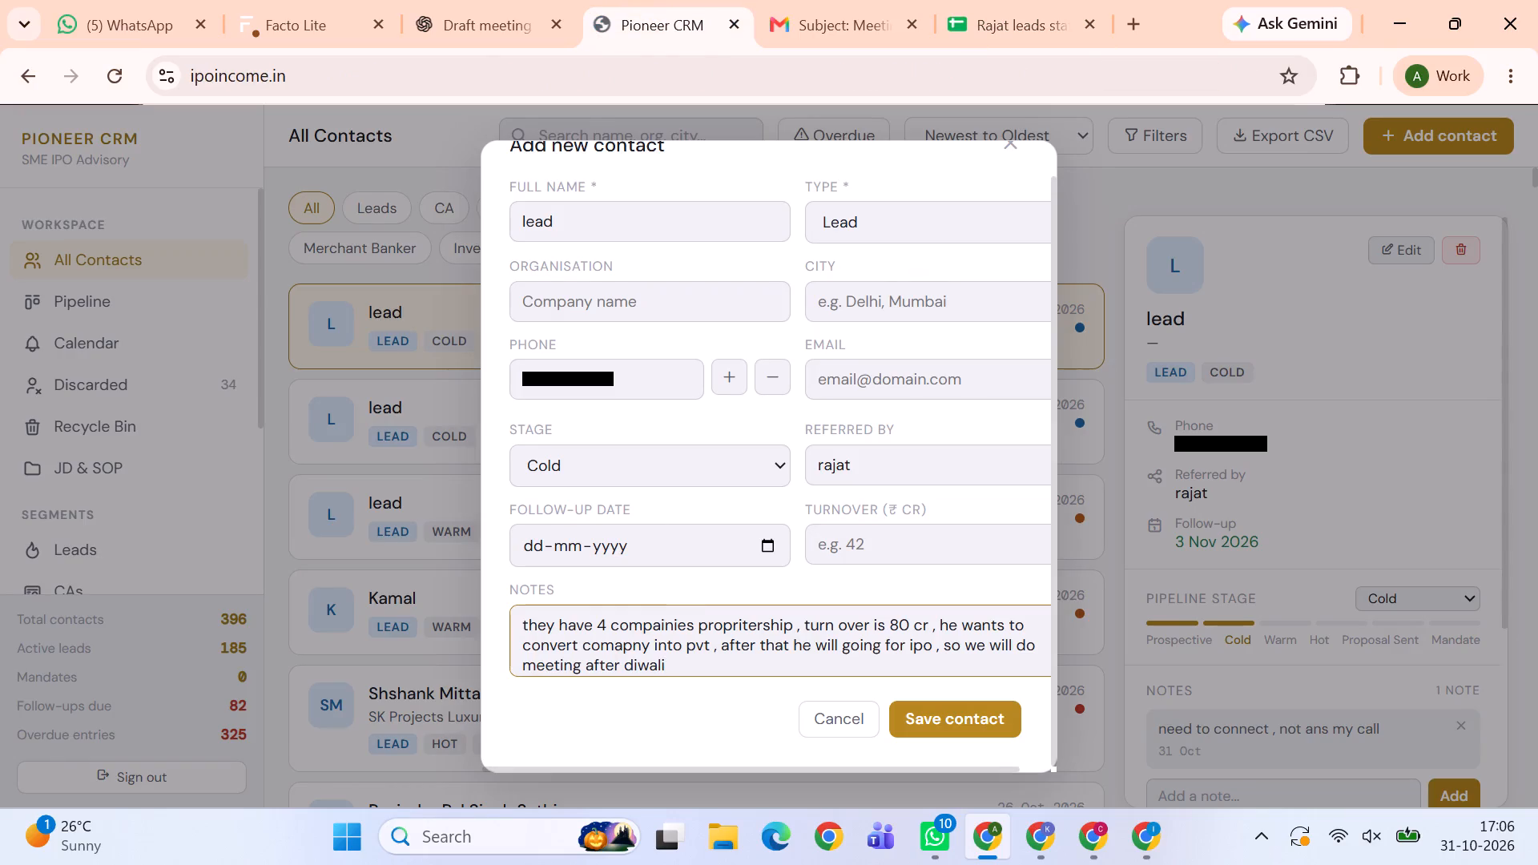
Set the new contact's stage to Warm.
click(876, 466)
click(687, 469)
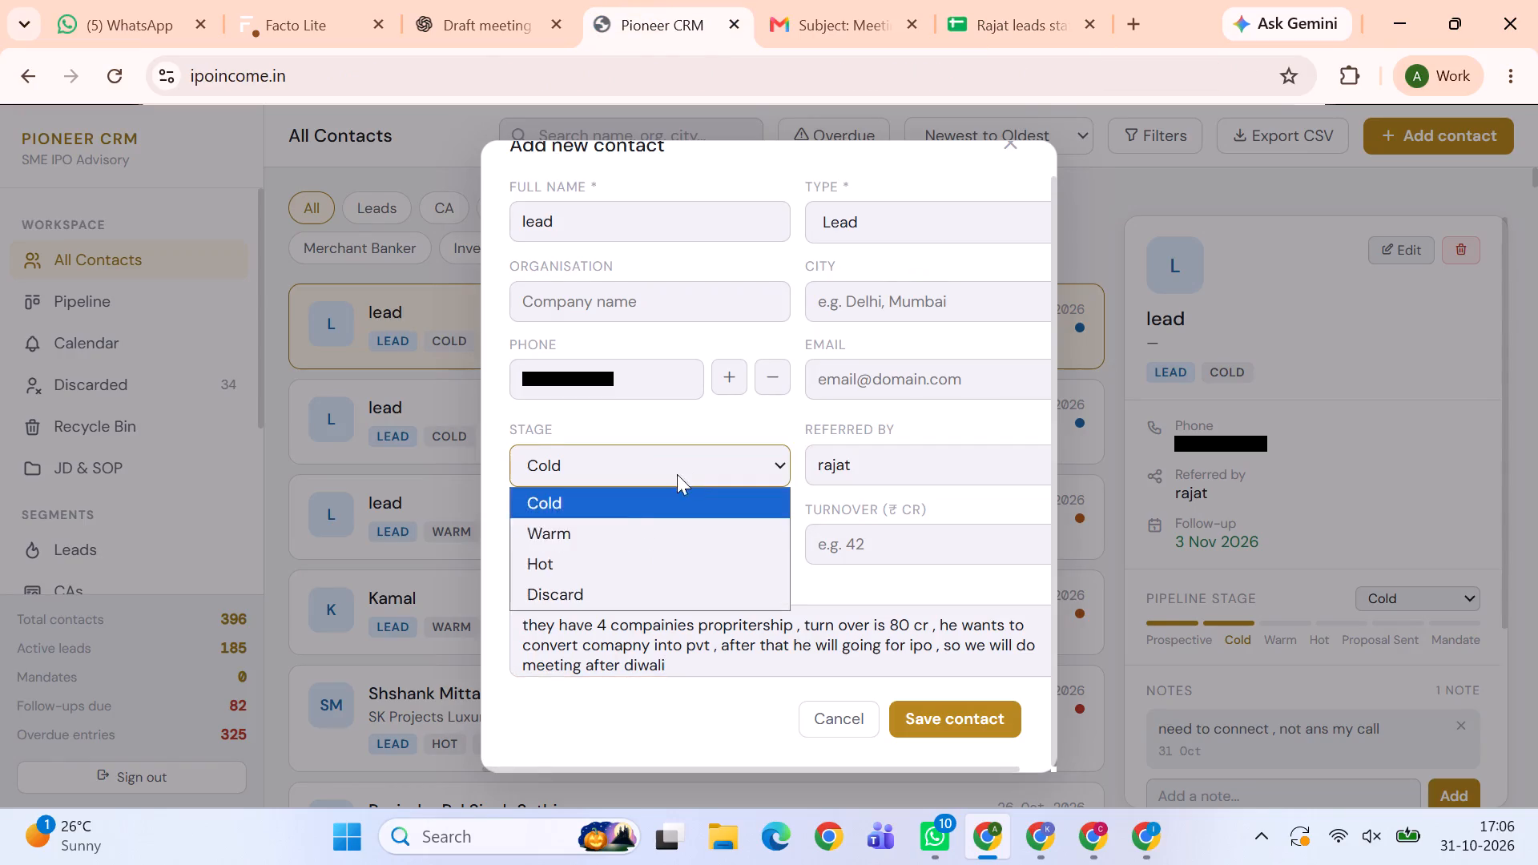
click(619, 541)
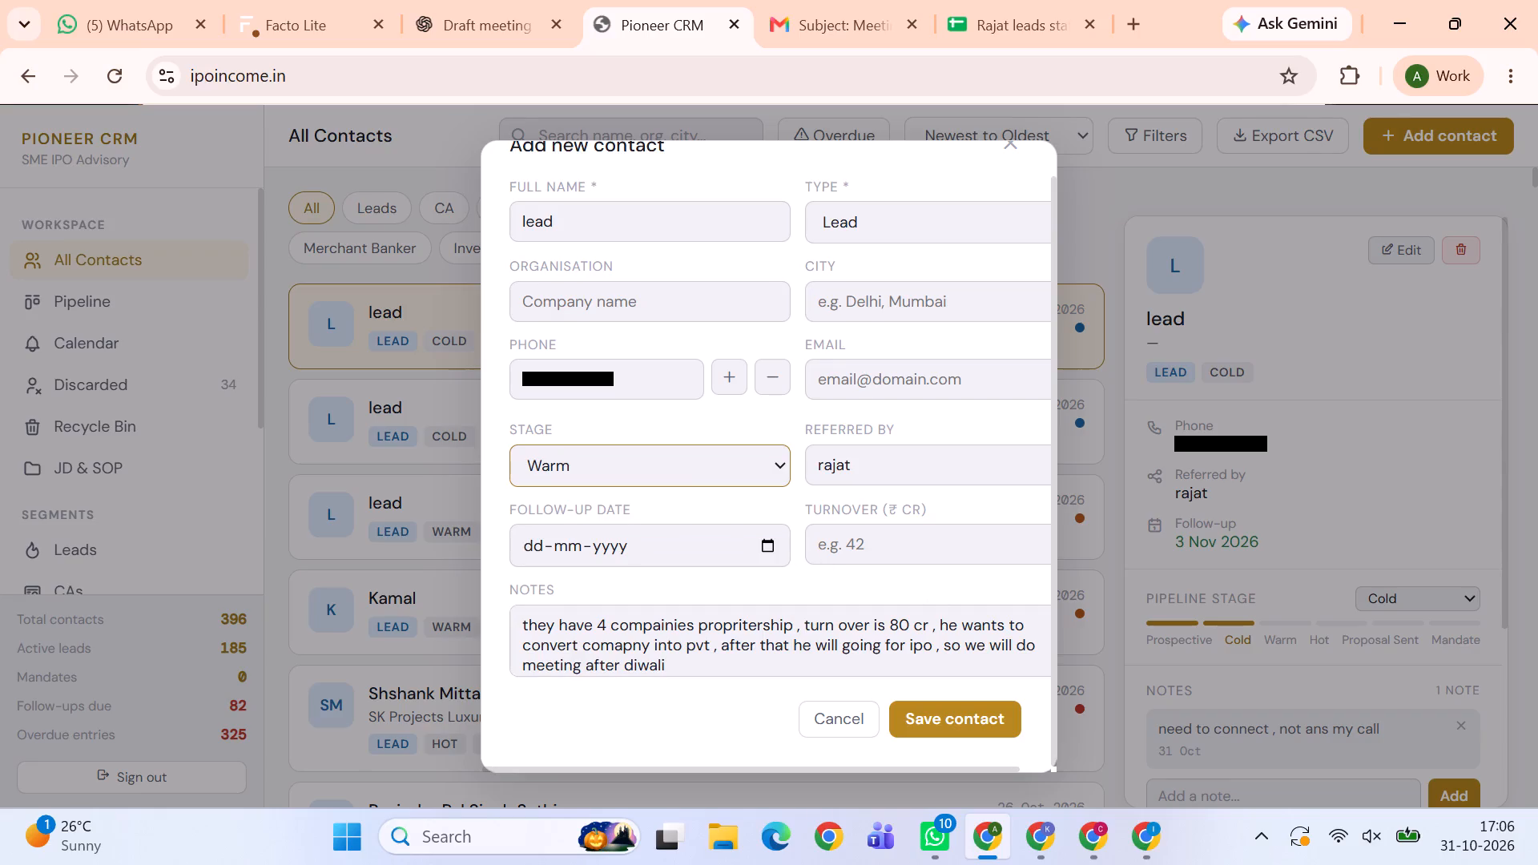